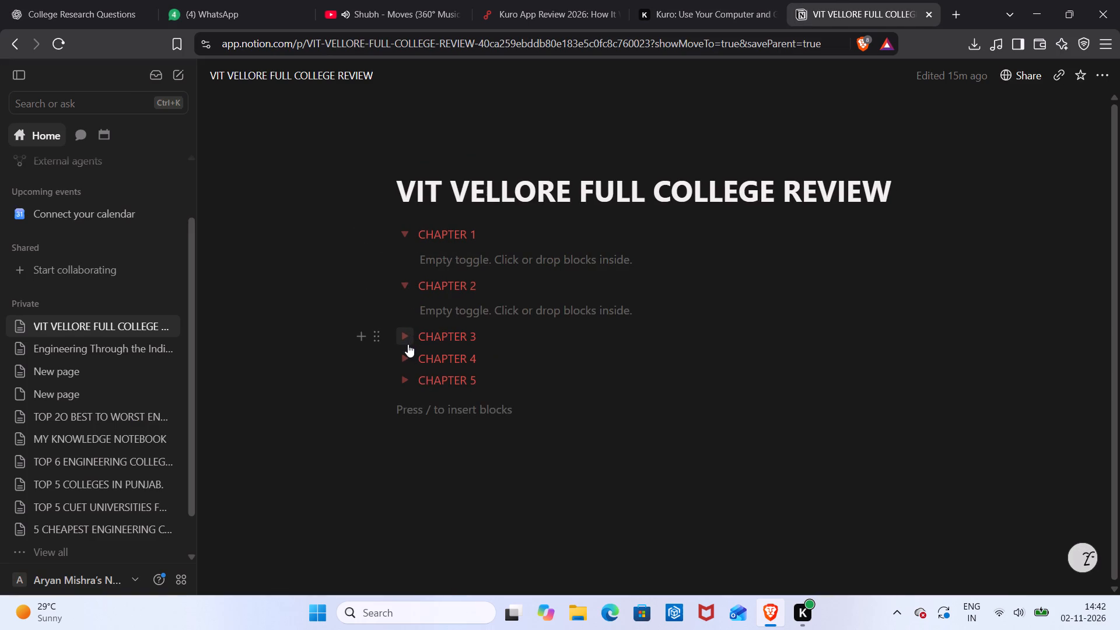
click(408, 344)
click(412, 397)
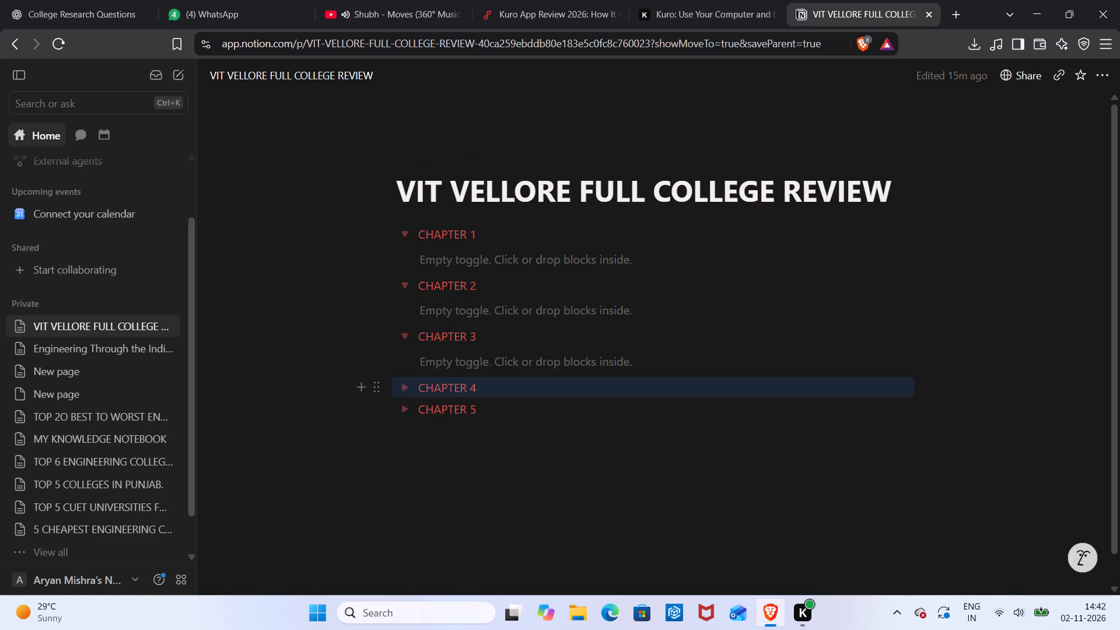
click(404, 396)
click(405, 387)
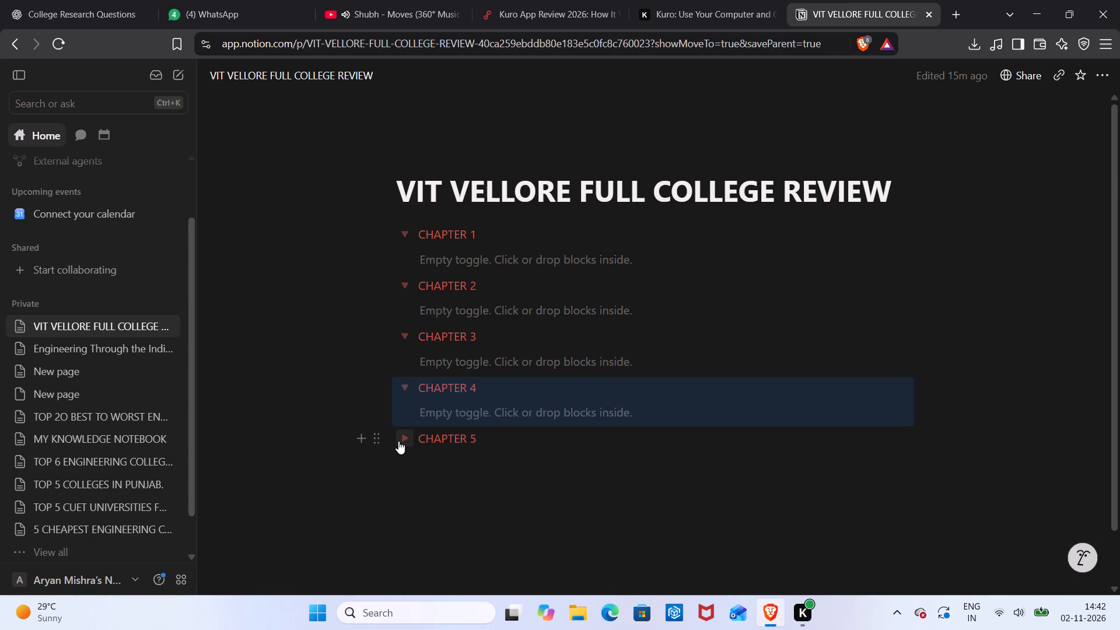
click(398, 441)
Start an empty block inside the CHAPTER 1 toggle and look through the block types available to insert there.
click(436, 268)
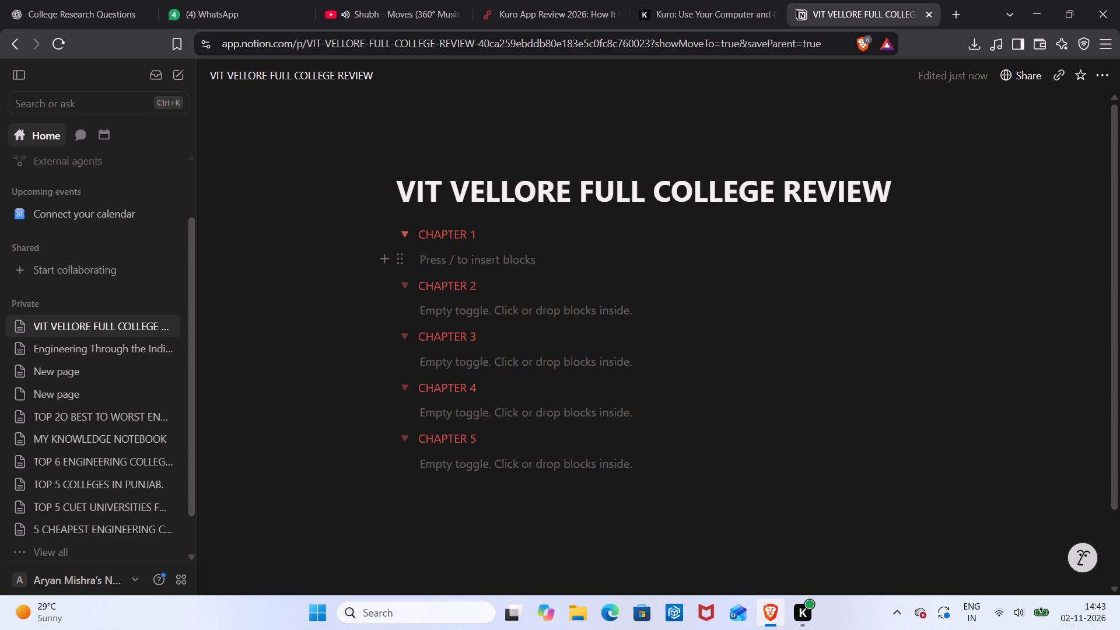
click(388, 264)
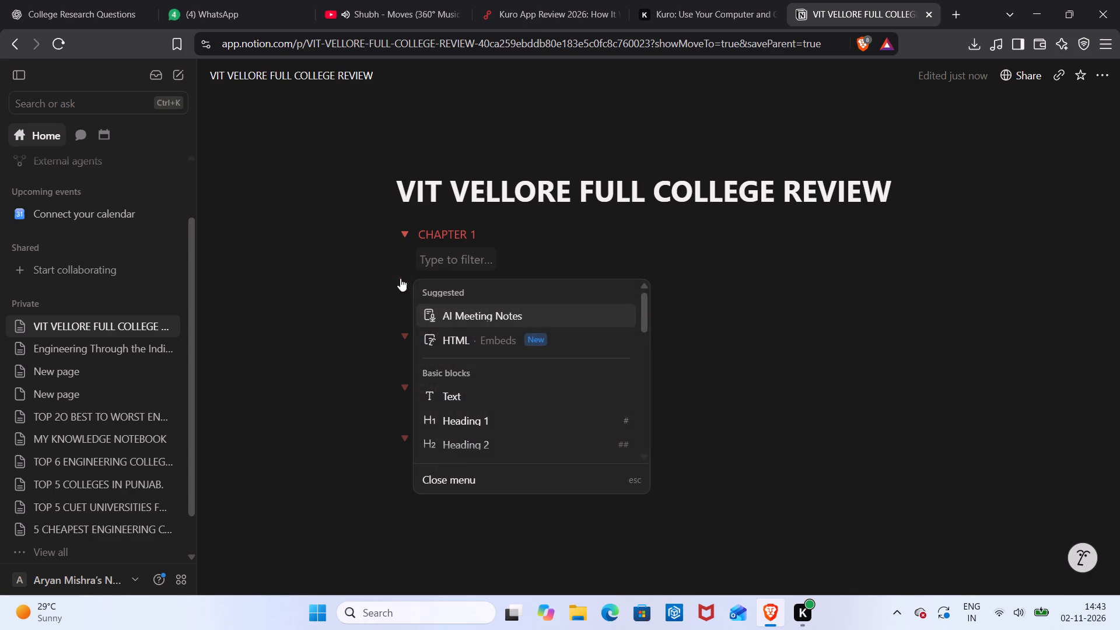
scroll(446, 374, down, 1)
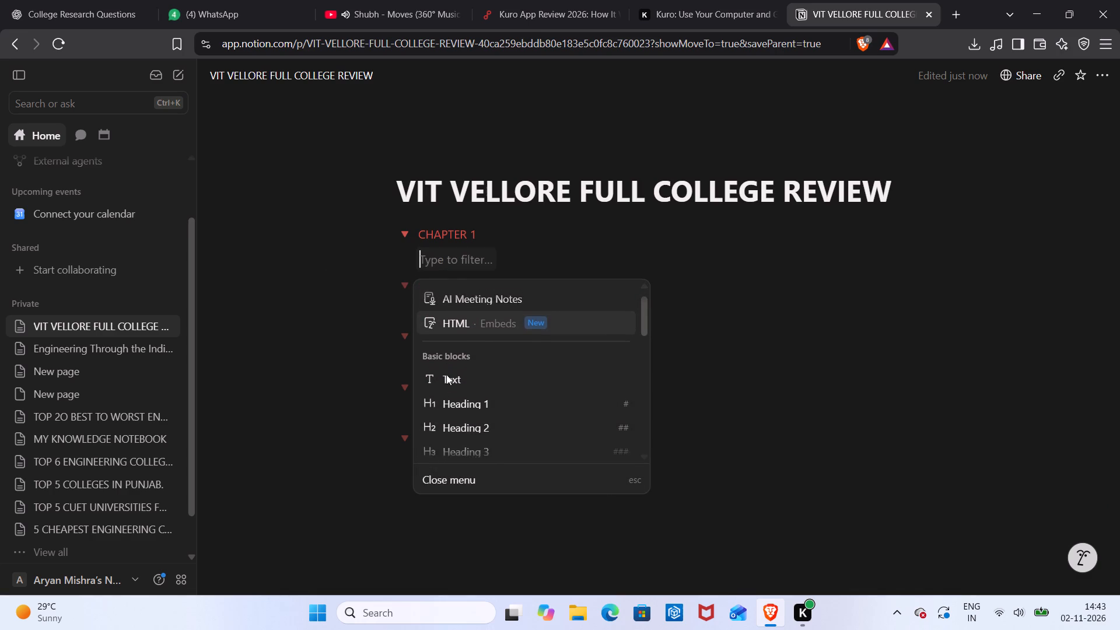
scroll(446, 374, down, 2)
scroll(446, 374, up, 5)
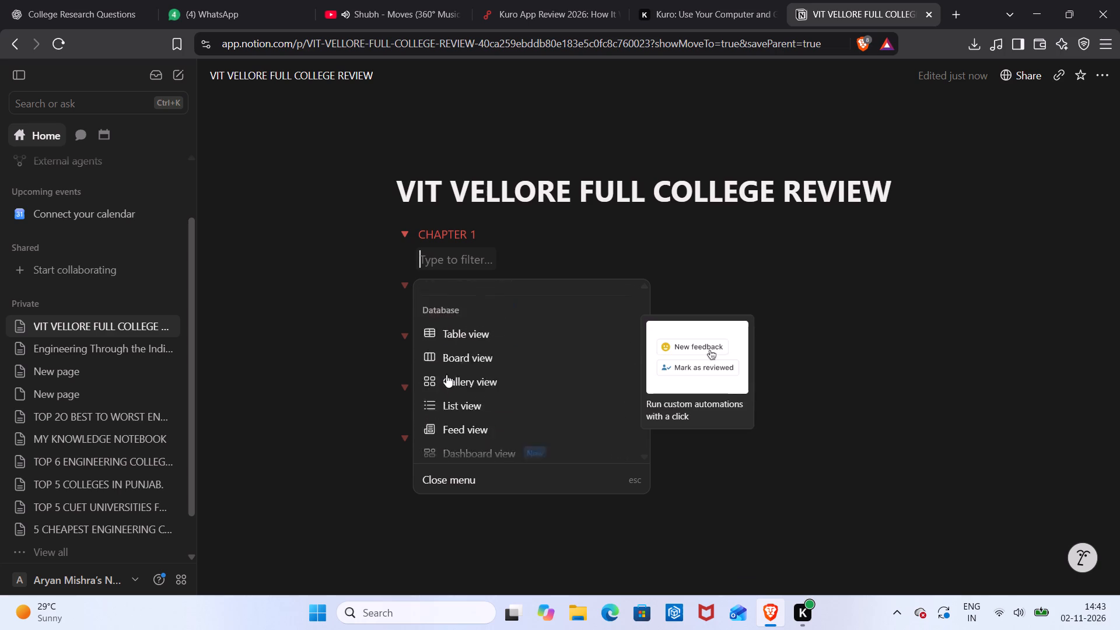
scroll(446, 374, up, 5)
scroll(446, 374, down, 3)
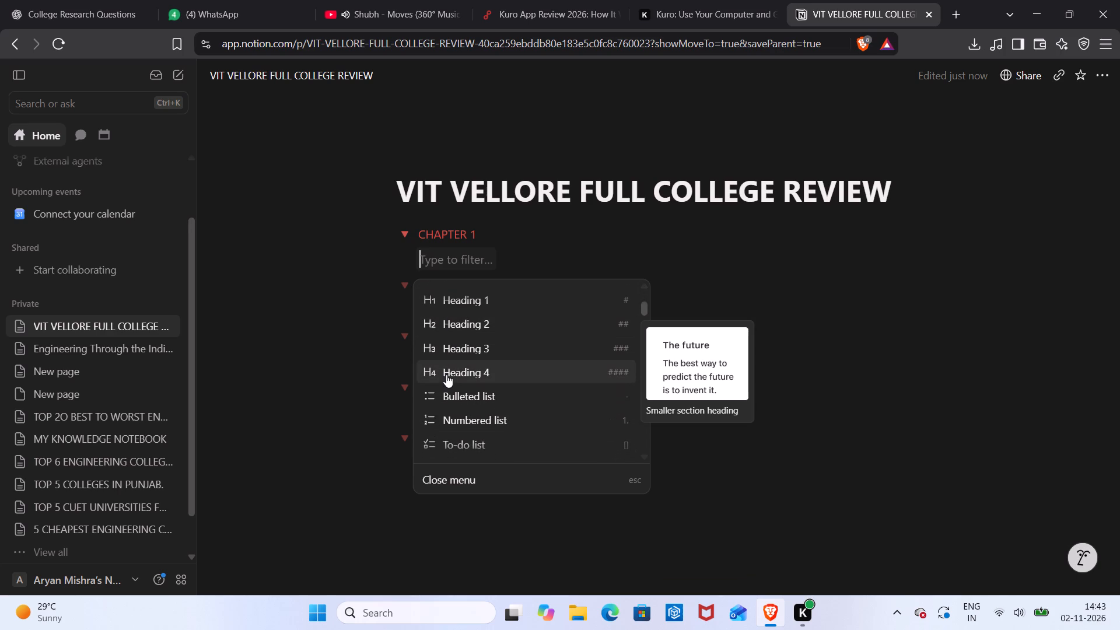
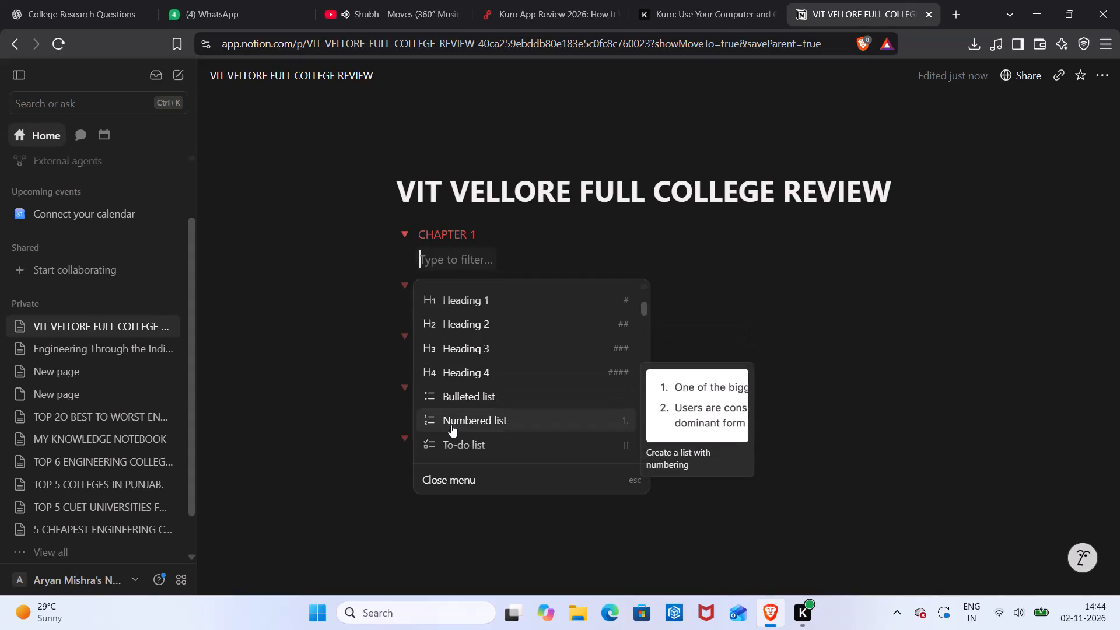
Insert a toggle list inside CHAPTER 1 and title it "VIT VELLORE: What Exactly is this college?".
scroll(453, 443, down, 1)
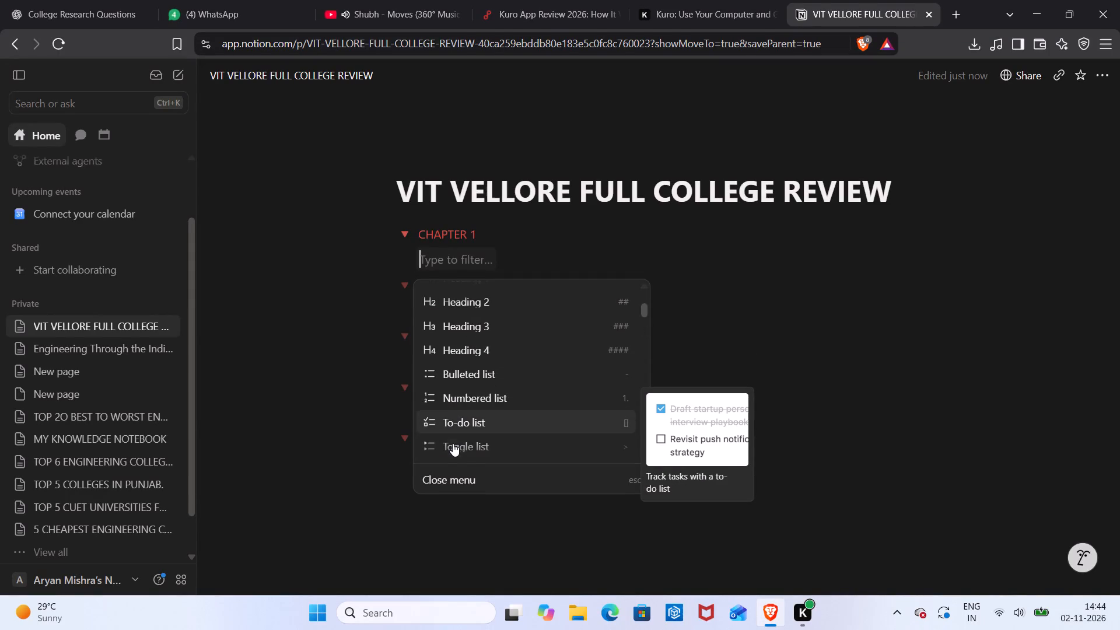
scroll(453, 443, down, 1)
click(460, 419)
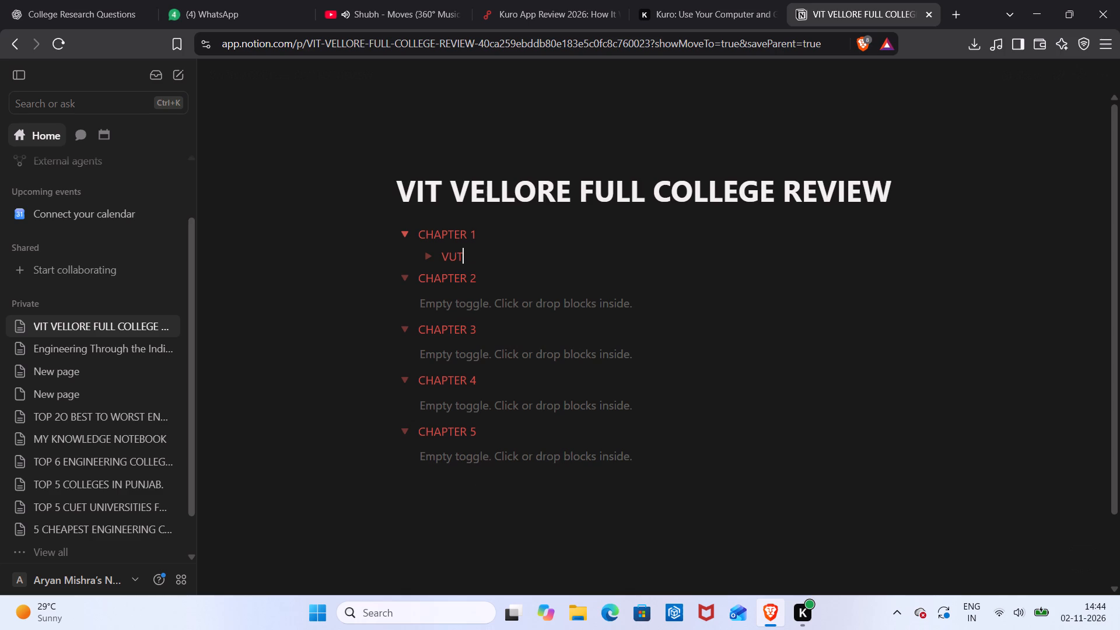
key(BackSpace)
key(BackSpace)
text(IT)
key(space)
text(VELLORE)
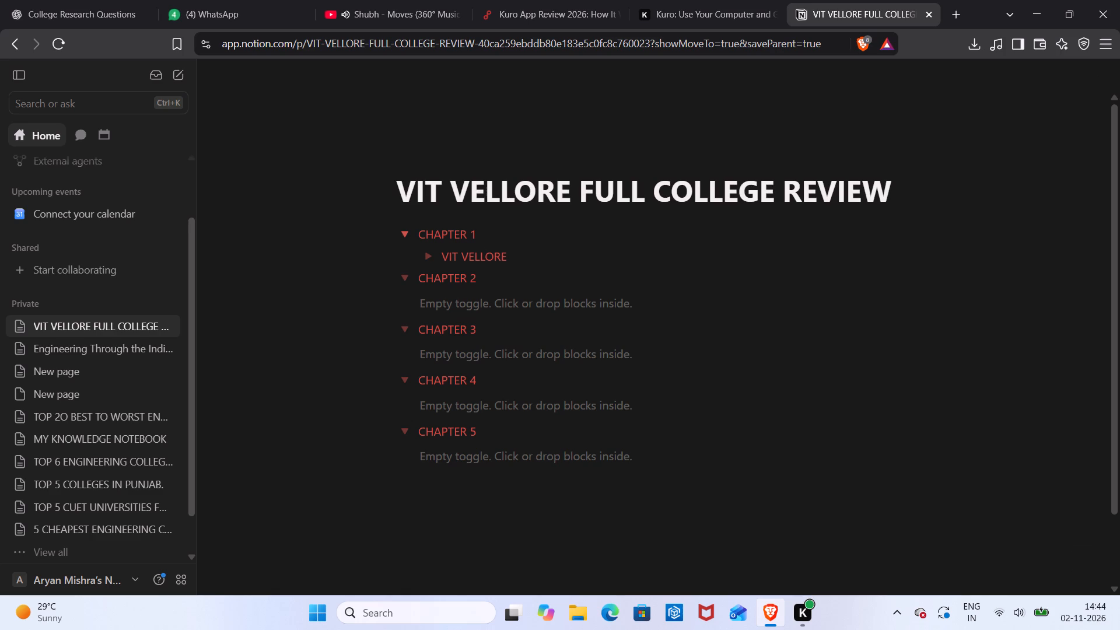
text(:)
key(space)
text(WHAT EXAC)
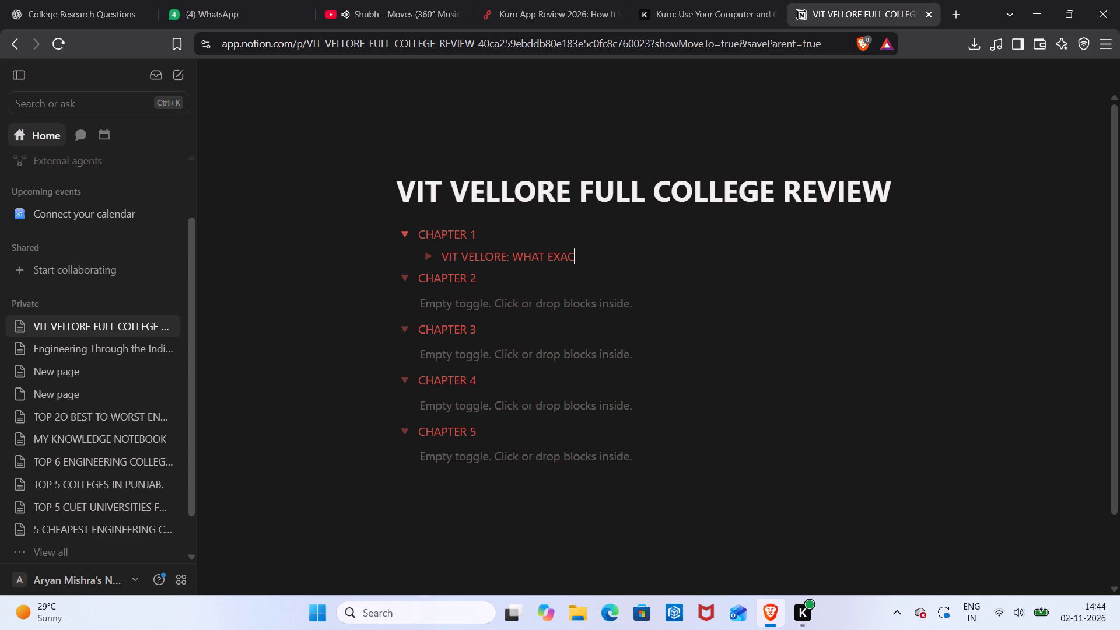
key(BackSpace)
key(BackSpace)
key(BackSpace)
key(BackSpace)
key(BackSpace)
key(BackSpace)
key(BackSpace)
key(BackSpace)
text(hat ex)
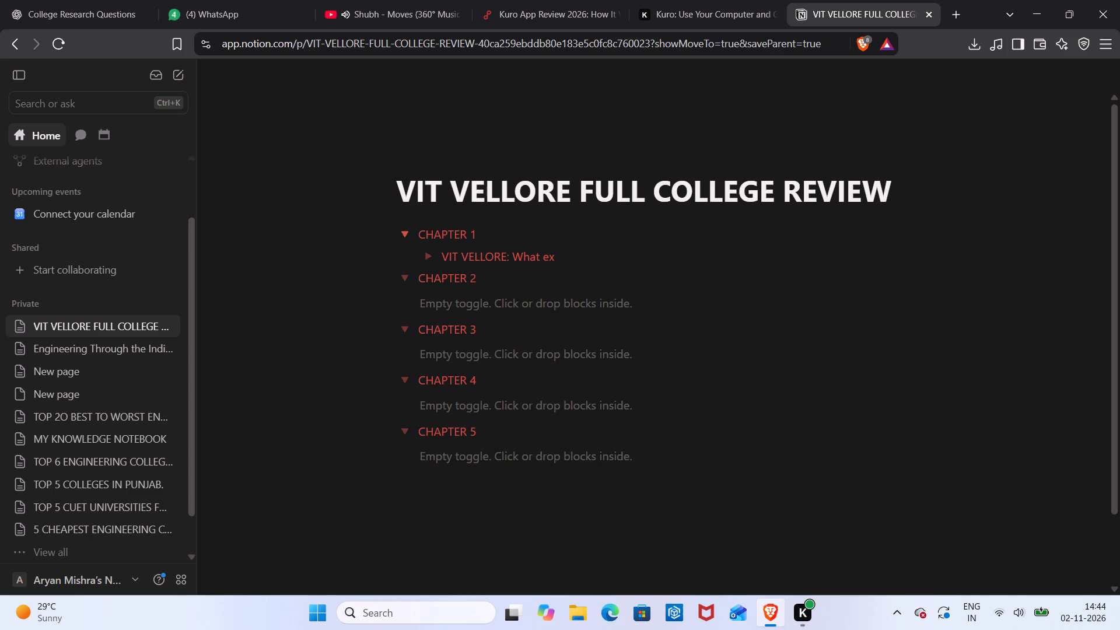
key(BackSpace)
key(BackSpace)
key(shift+e)
text(xac)
text(tly)
key(space)
text(is this college)
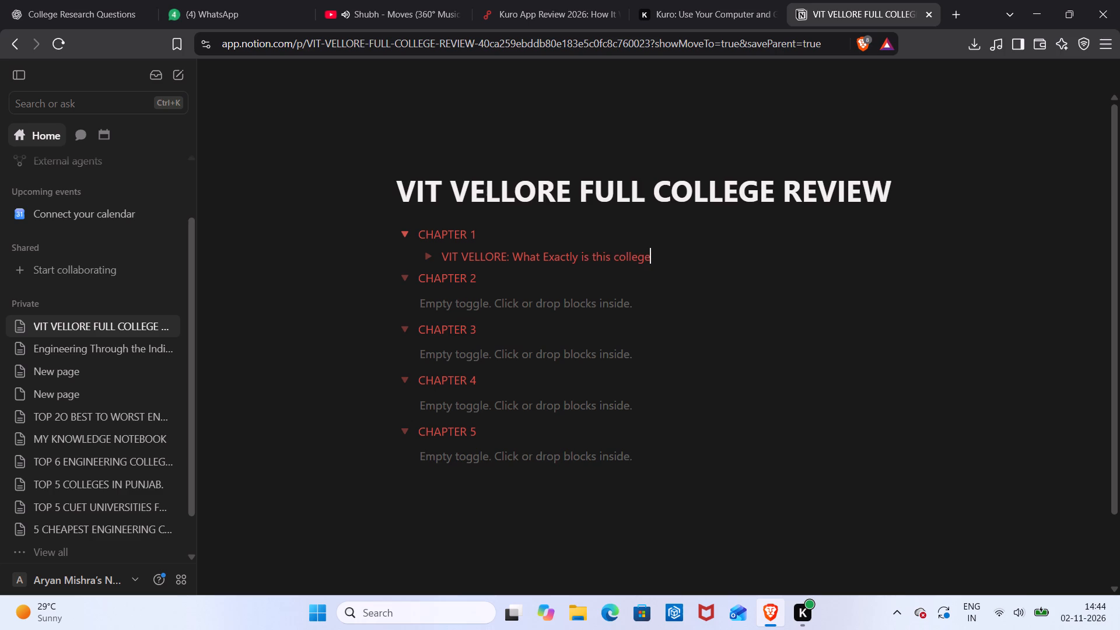
text(?)
key(space)
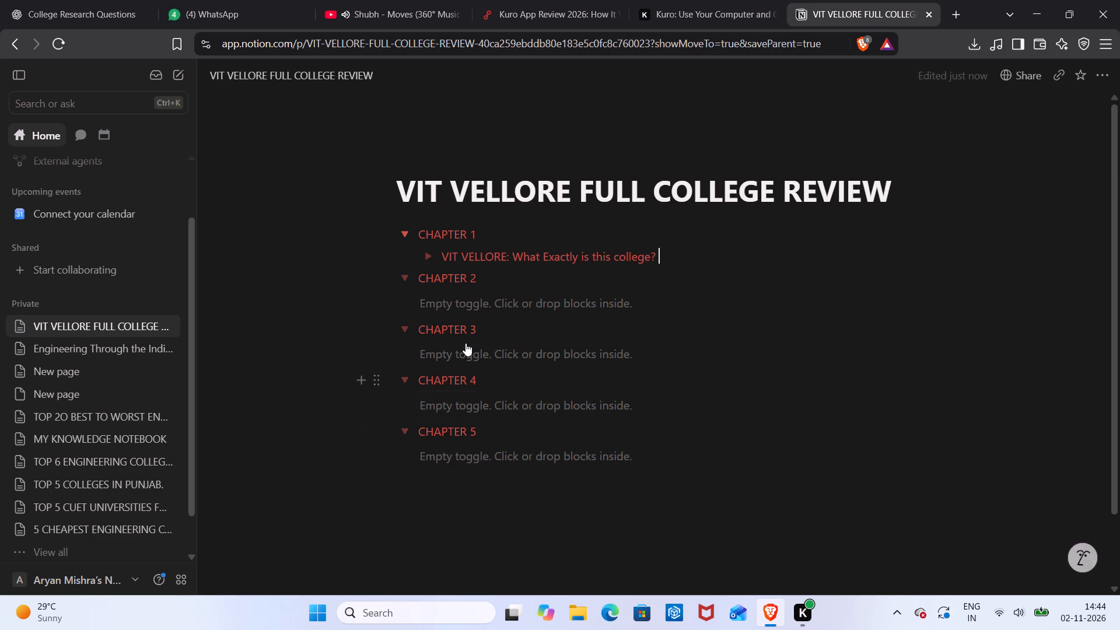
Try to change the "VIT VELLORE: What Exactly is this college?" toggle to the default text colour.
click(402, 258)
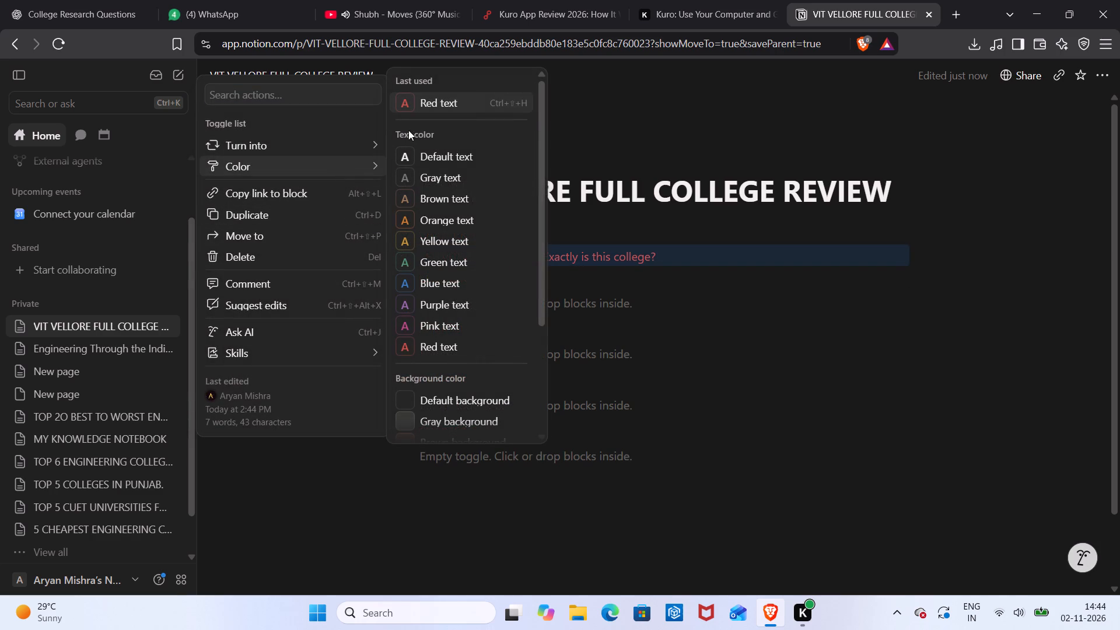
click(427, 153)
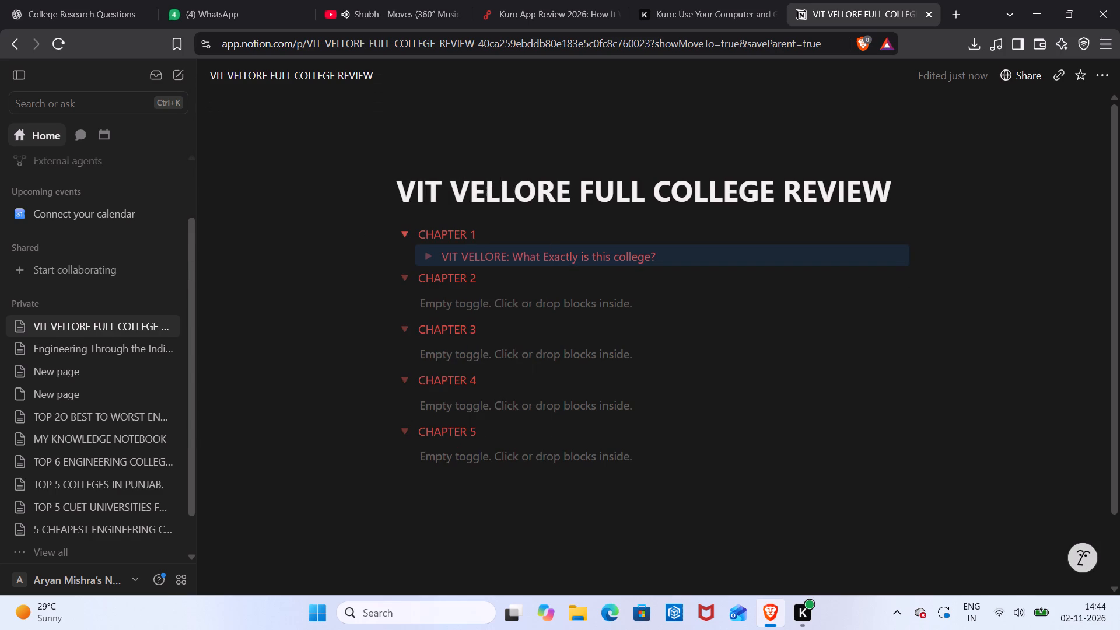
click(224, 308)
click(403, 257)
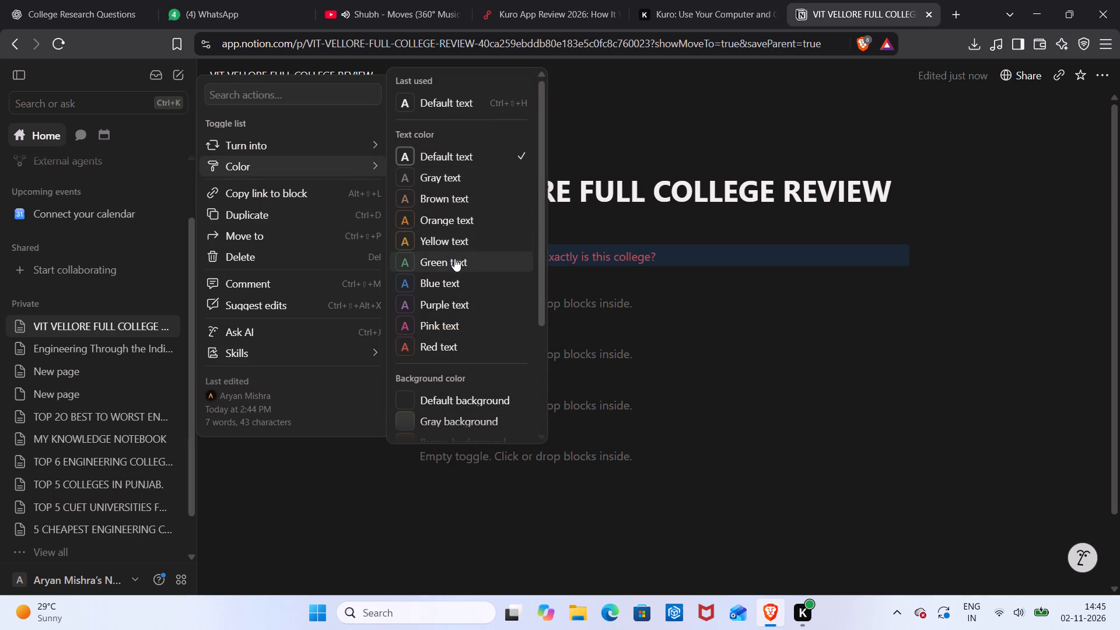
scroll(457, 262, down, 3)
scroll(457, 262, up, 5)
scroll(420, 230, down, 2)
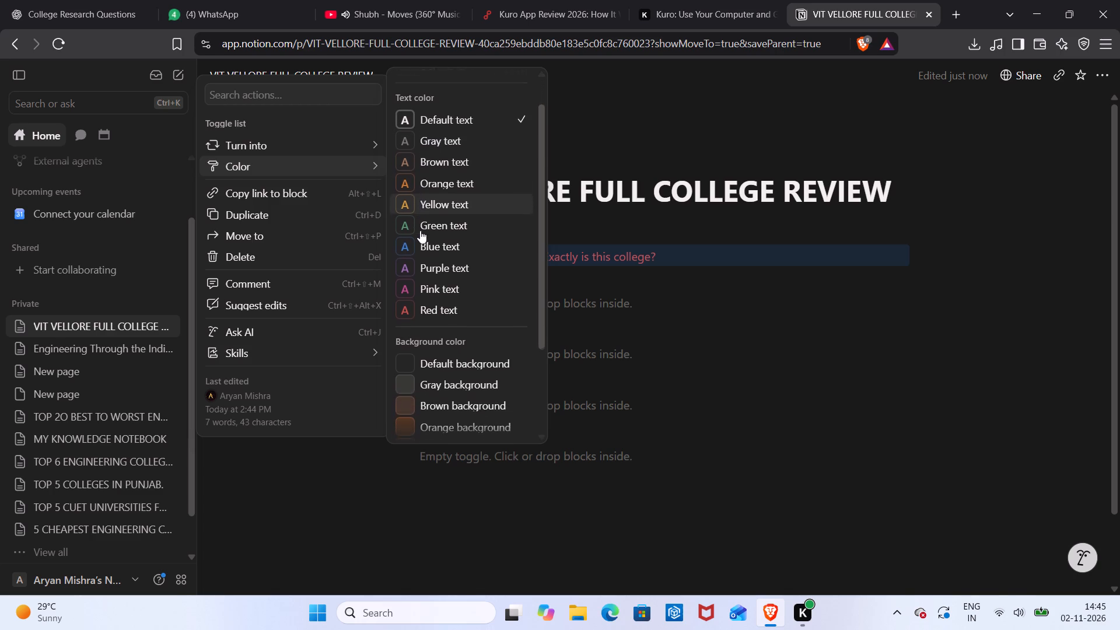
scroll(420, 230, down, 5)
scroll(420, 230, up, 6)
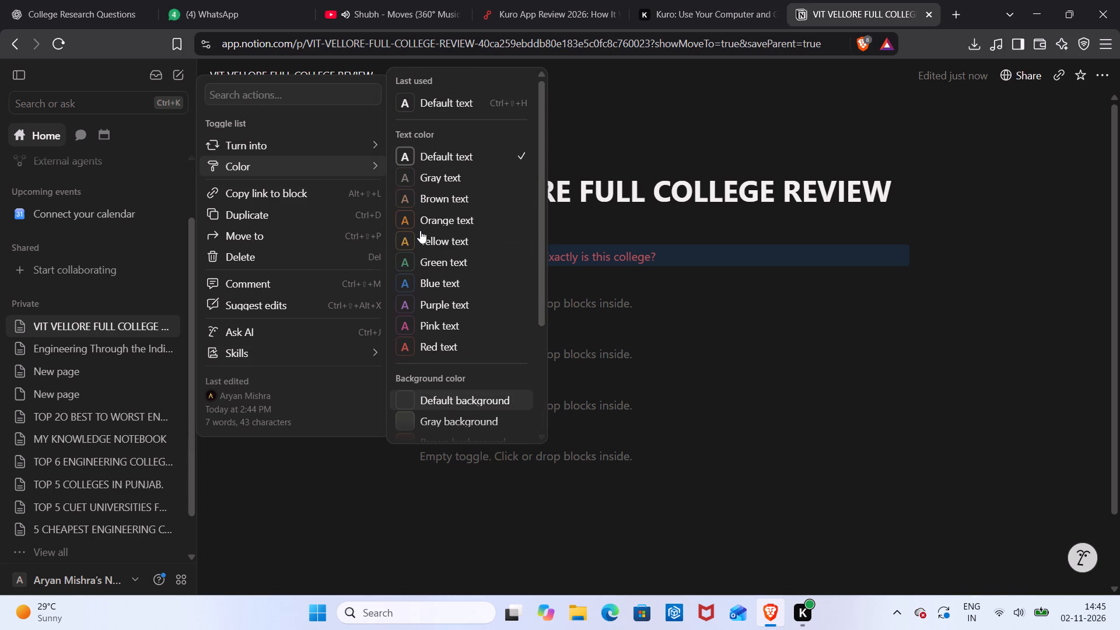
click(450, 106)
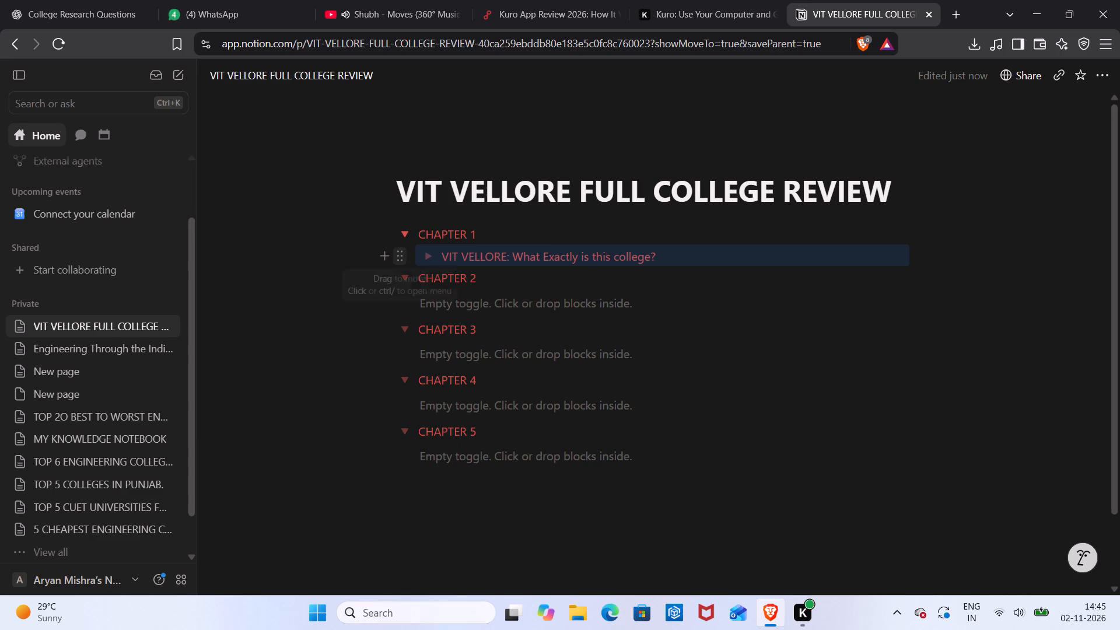
Set the "VIT VELLORE: What Exactly is this college?" toggle to gray text.
click(401, 257)
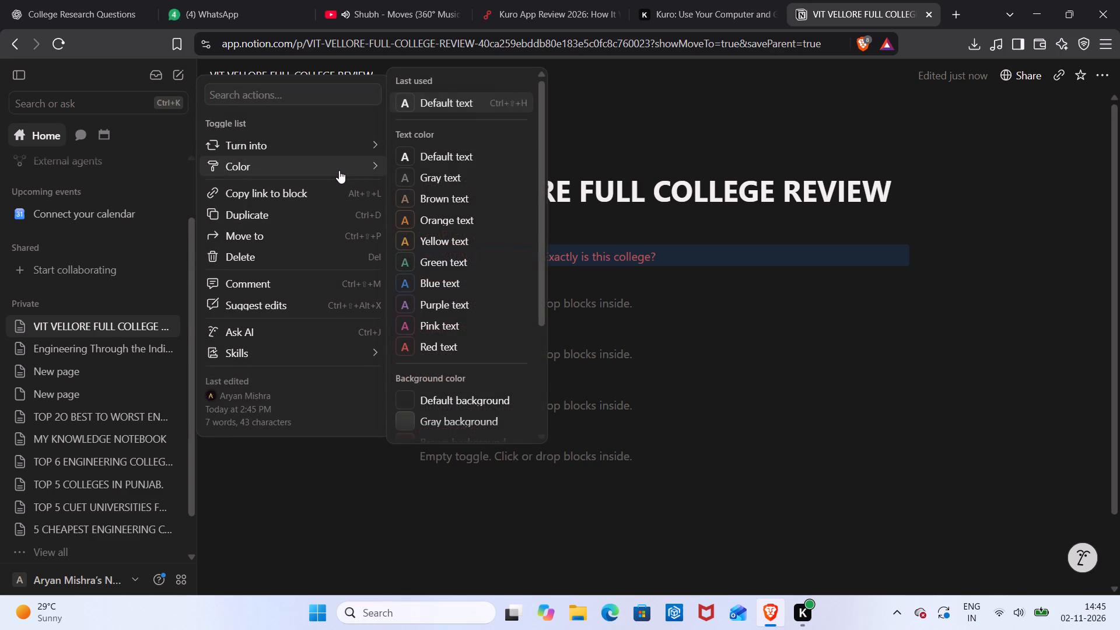
click(466, 174)
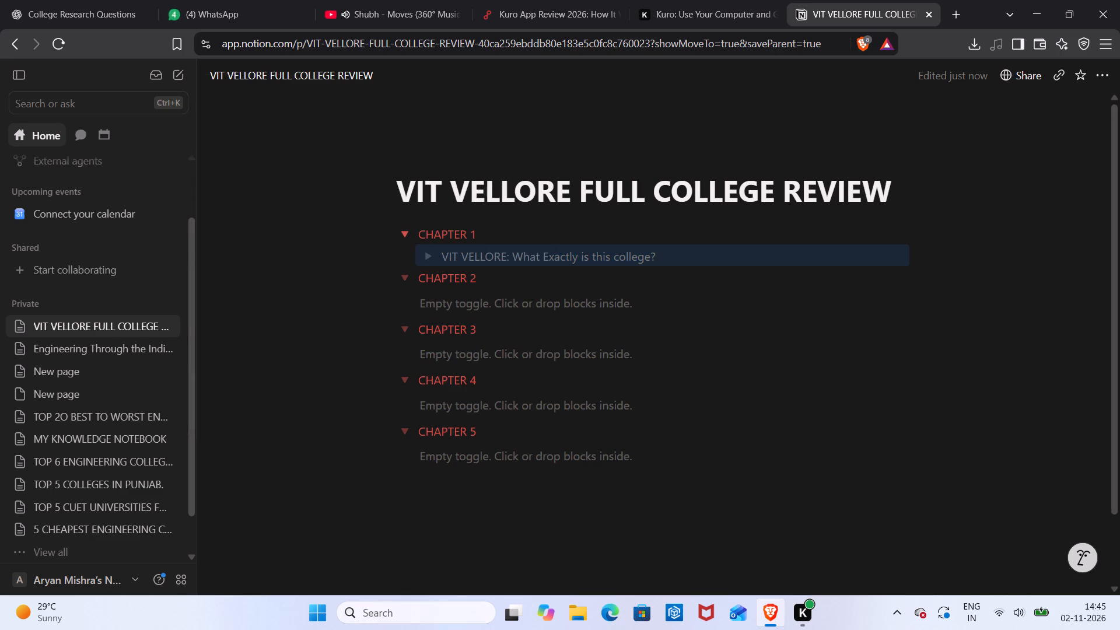
click(309, 295)
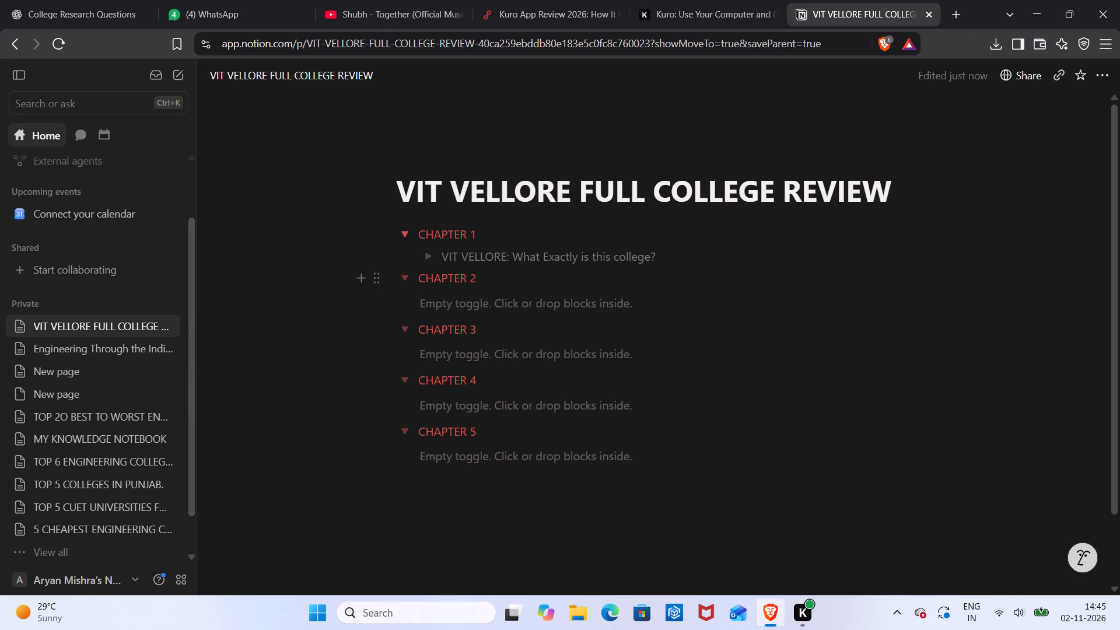
click(428, 259)
click(428, 259)
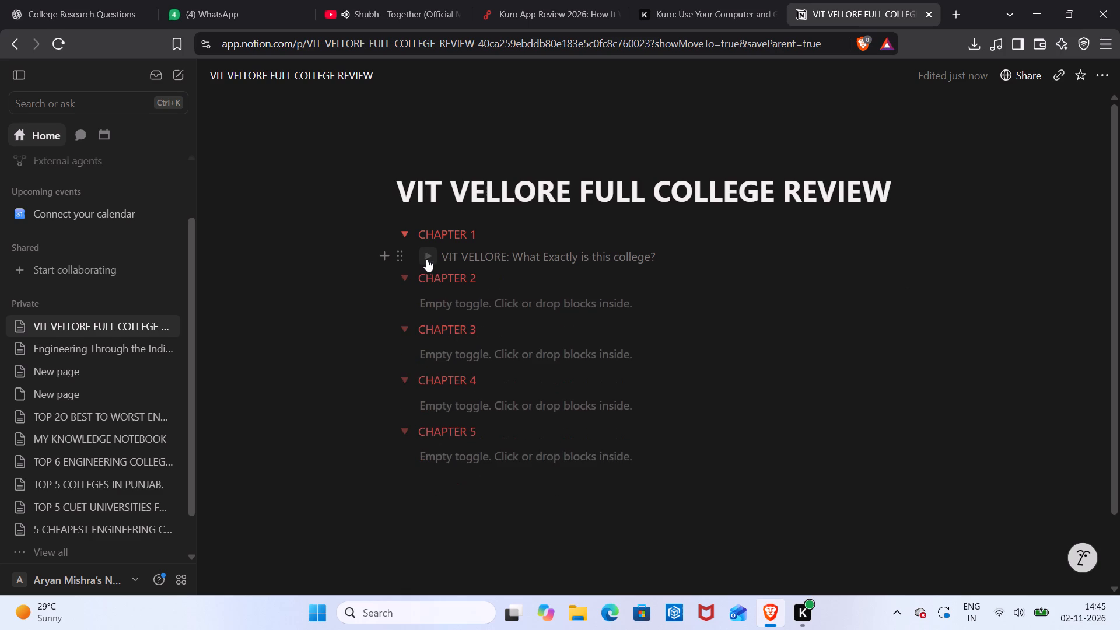
Add a second toggle inside CHAPTER 1, below the first one, titled "VIT Vellore VS Other VIT Campuses".
click(671, 256)
key(Return)
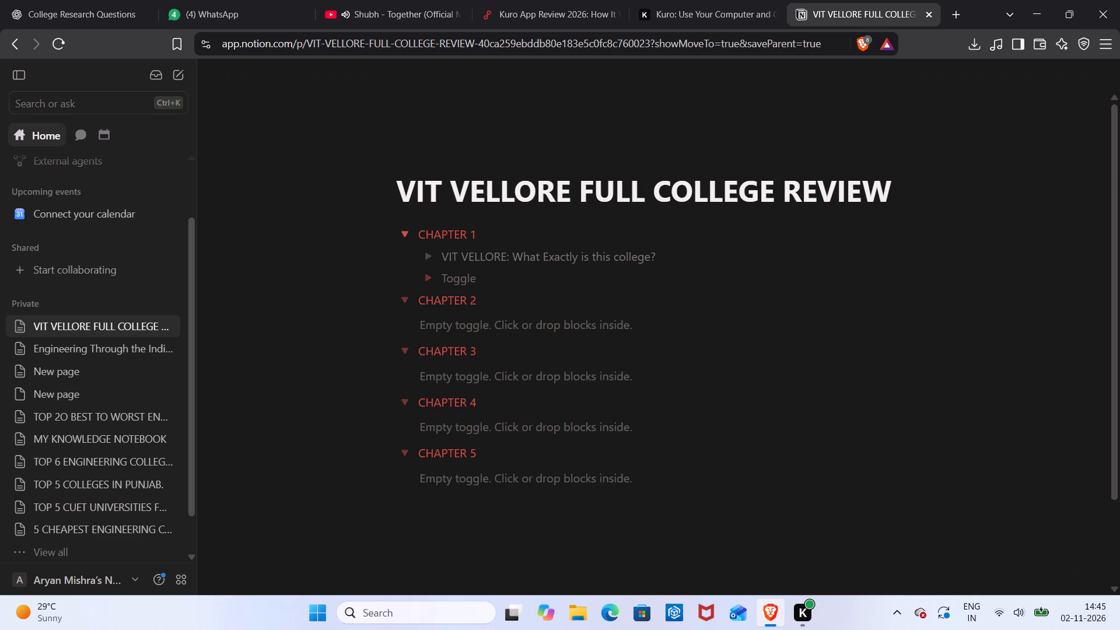
text(VUT)
key(BackSpace)
key(BackSpace)
key(BackSpace)
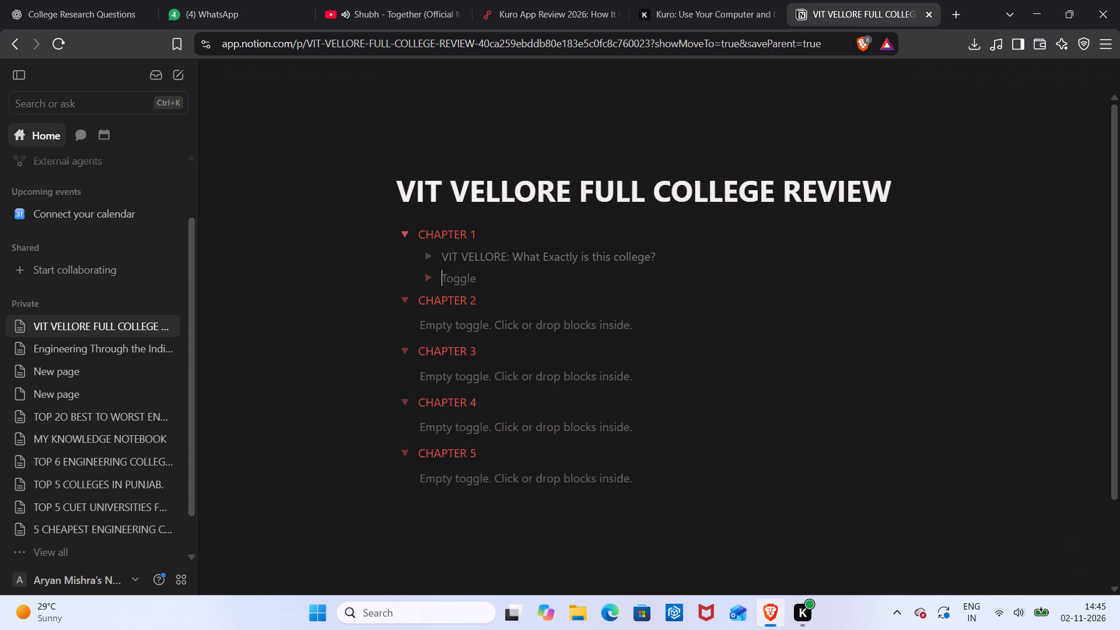
key(v)
text(IT)
key(space)
key(v)
text(ELLORE)
key(space)
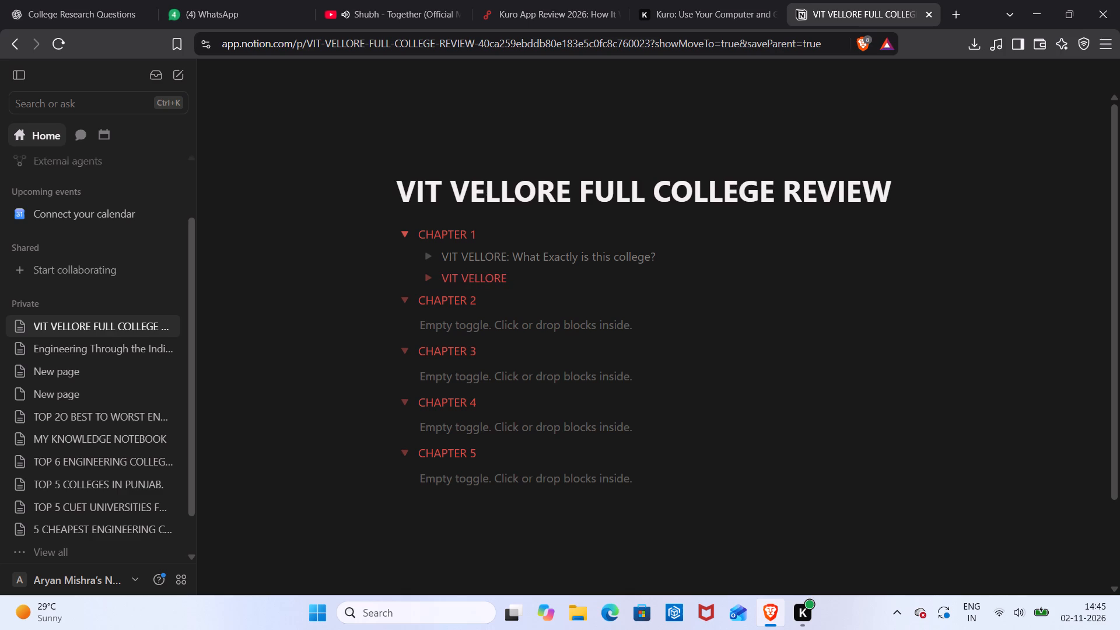
key(BackSpace)
key(BackSpace)
key(BackSpace)
key(BackSpace)
key(BackSpace)
key(BackSpace)
key(BackSpace)
text(ellore)
key(space)
text(VS)
key(space)
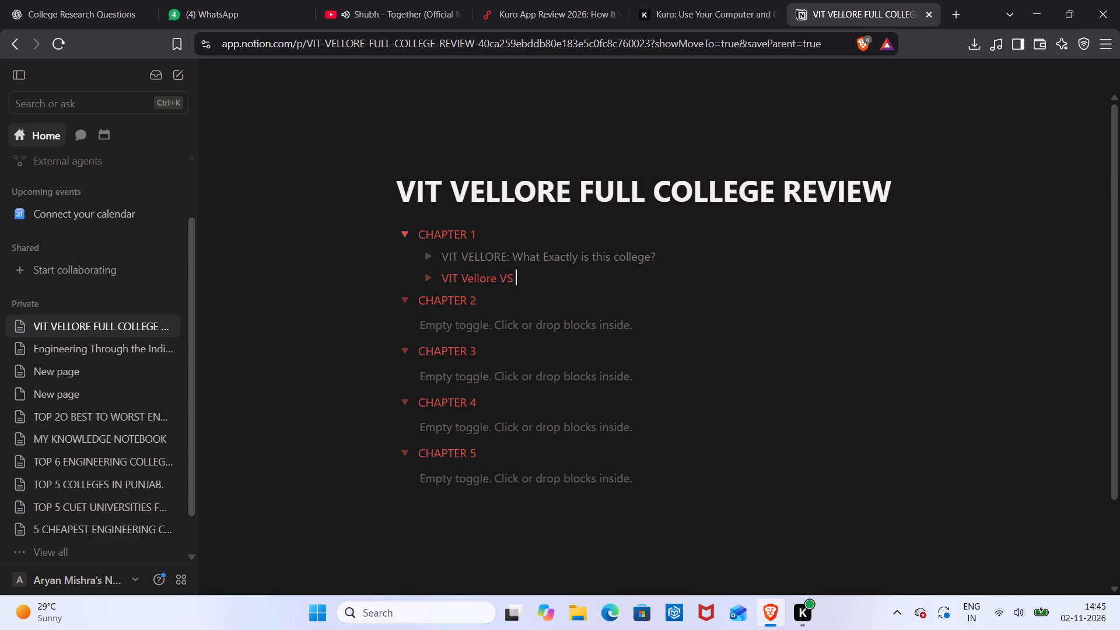
text(Other)
key(space)
text(VUT)
key(shift+BackSpace)
key(shift+BackSpace)
text(IT)
key(space)
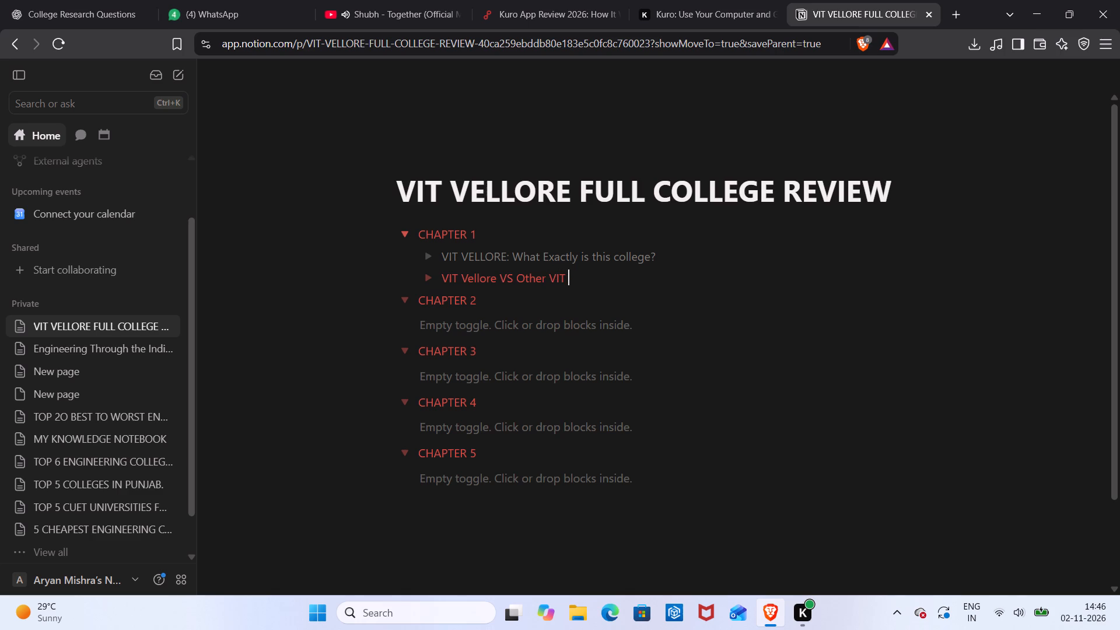
text(Campus)
key(space)
key(BackSpace)
text(es)
Add a third toggle inside CHAPTER 1 titled "Campus Tour & Infrastructure." with a closing full stop.
key(Return)
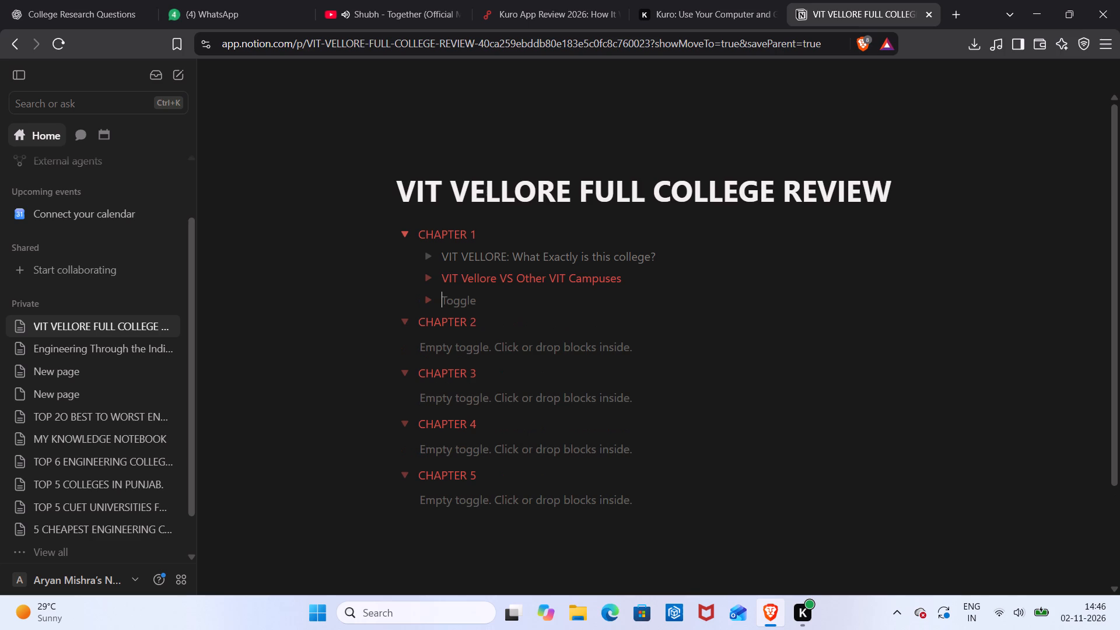
click(407, 240)
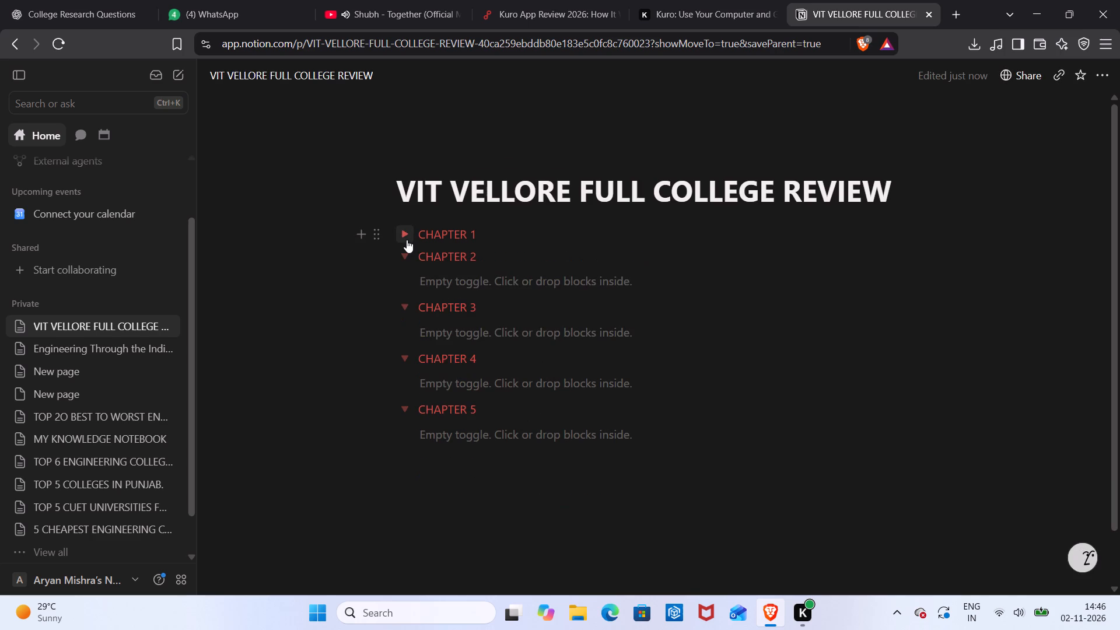
click(407, 240)
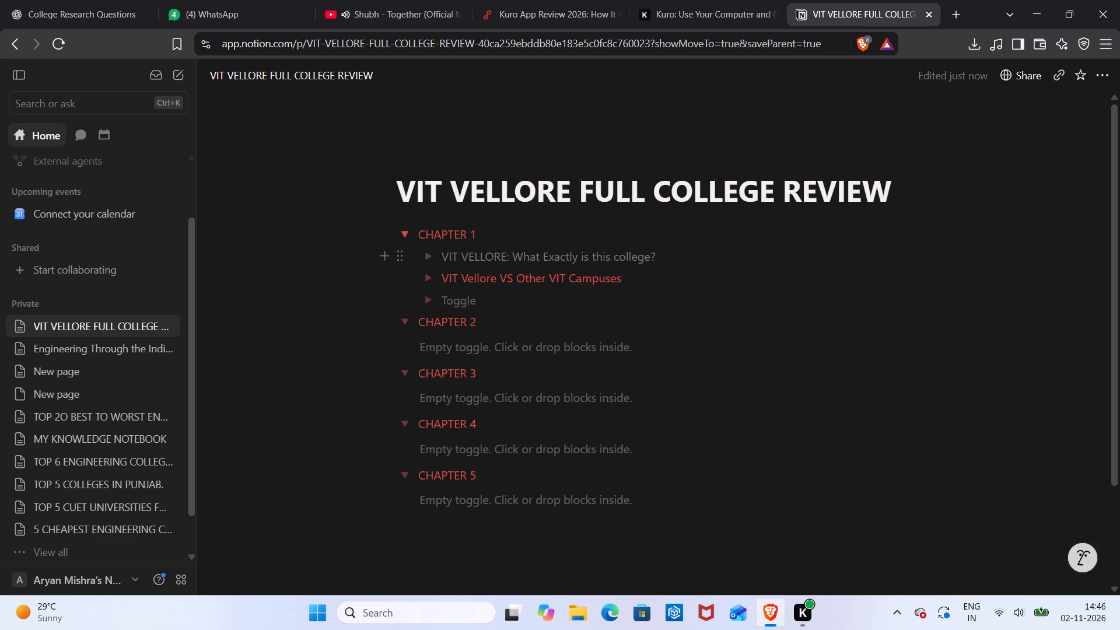
click(426, 258)
click(426, 258)
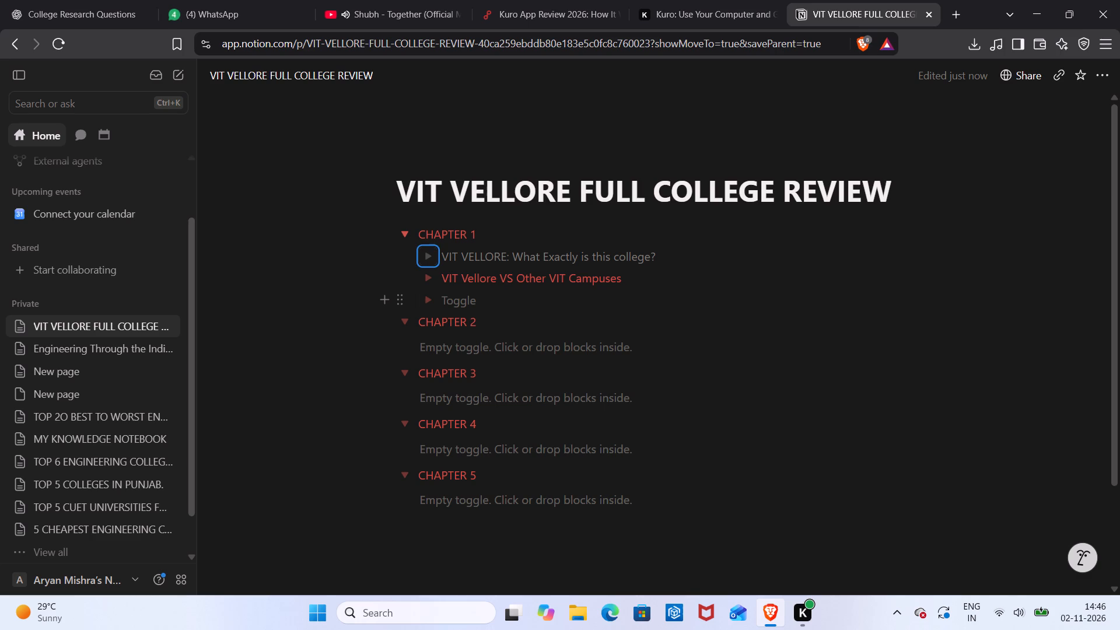
key(shift+c)
click(449, 300)
text(Campus Tour)
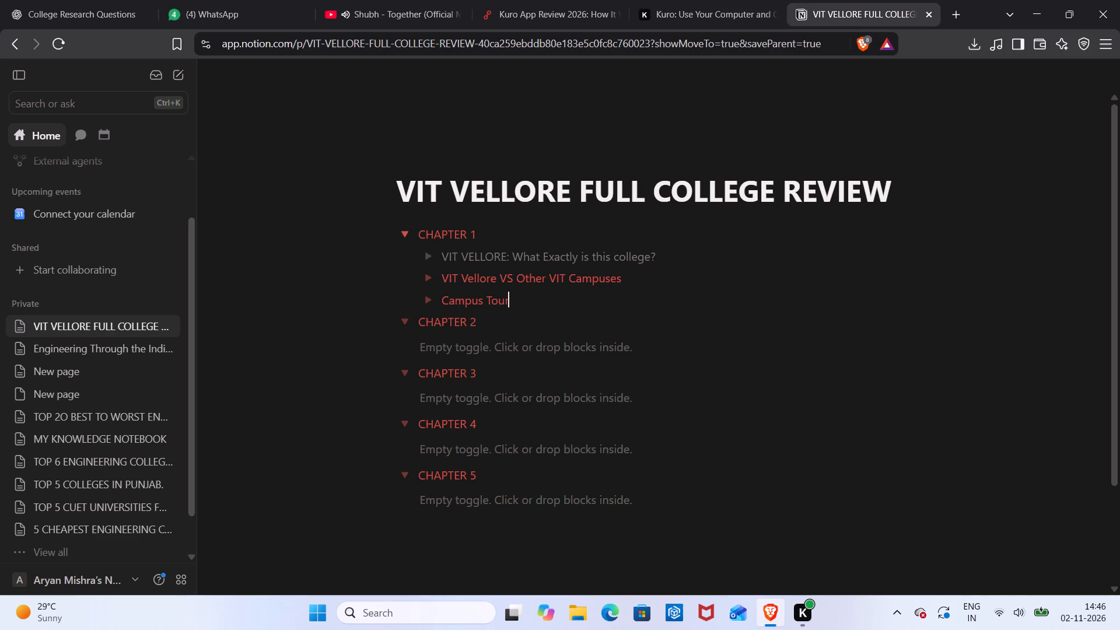
key(space)
key(shift+ampersand)
key(space)
text(Infrast)
text(ructure)
text(.)
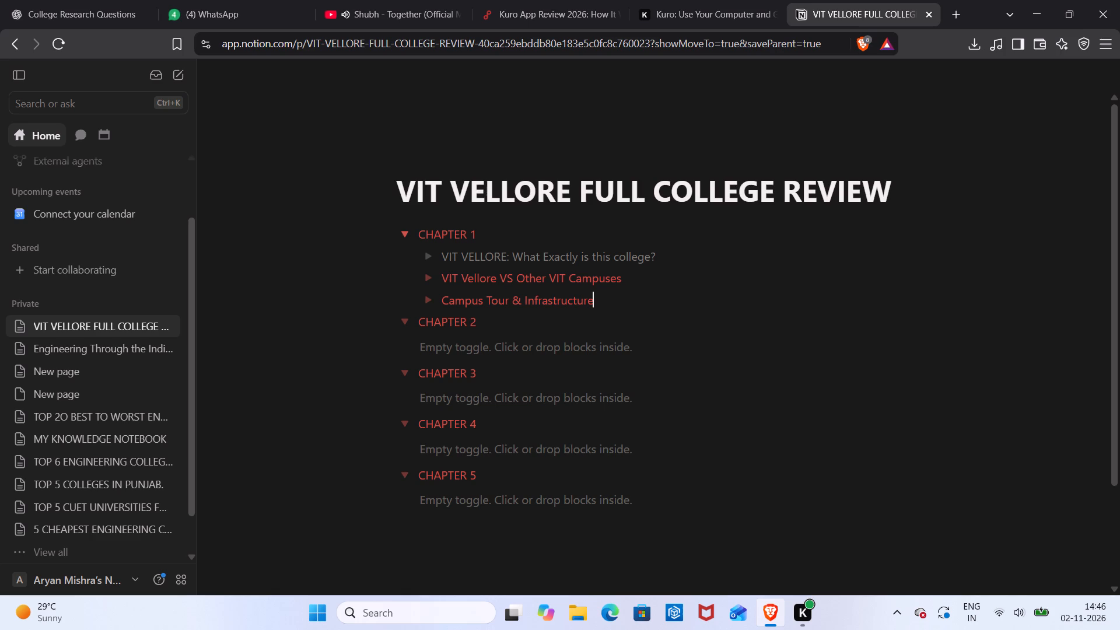
key(space)
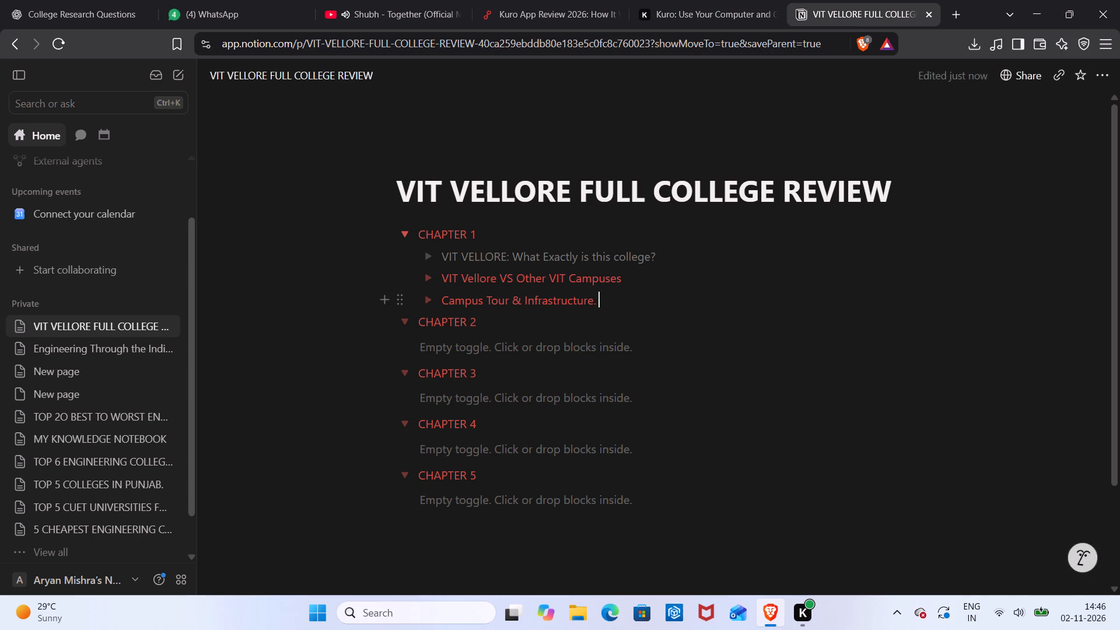
Add a full stop at the end of the "VIT Vellore VS Other VIT Campuses" toggle title.
key(Up)
key(Right)
key(Right)
key(Right)
key(Right)
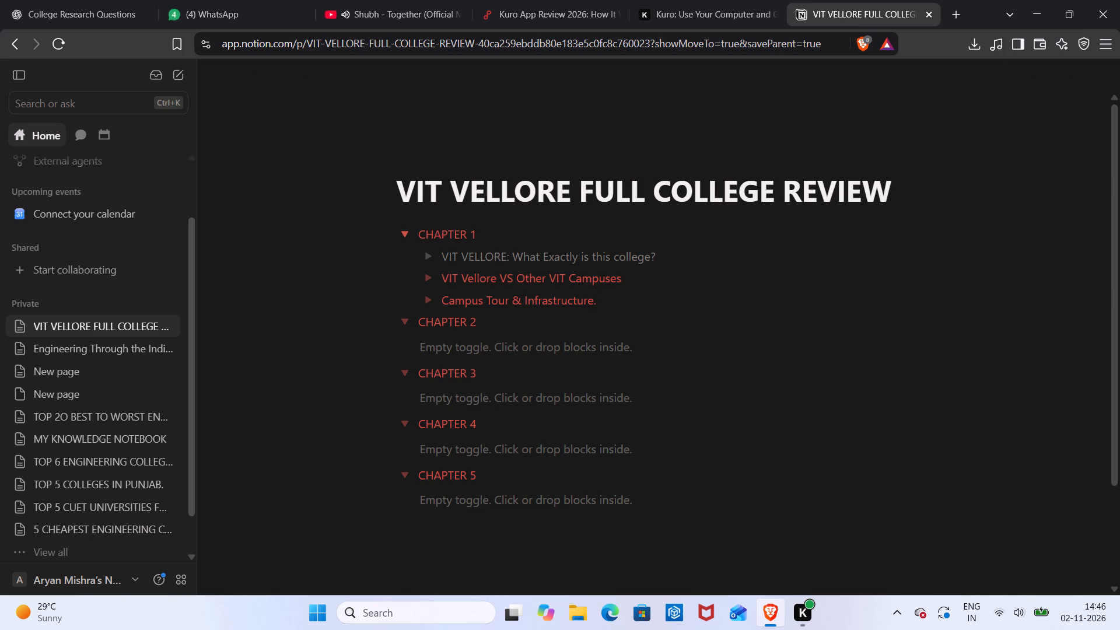
text(.)
key(space)
Set the "VIT Vellore VS Other VIT Campuses." toggle to gray text.
click(398, 279)
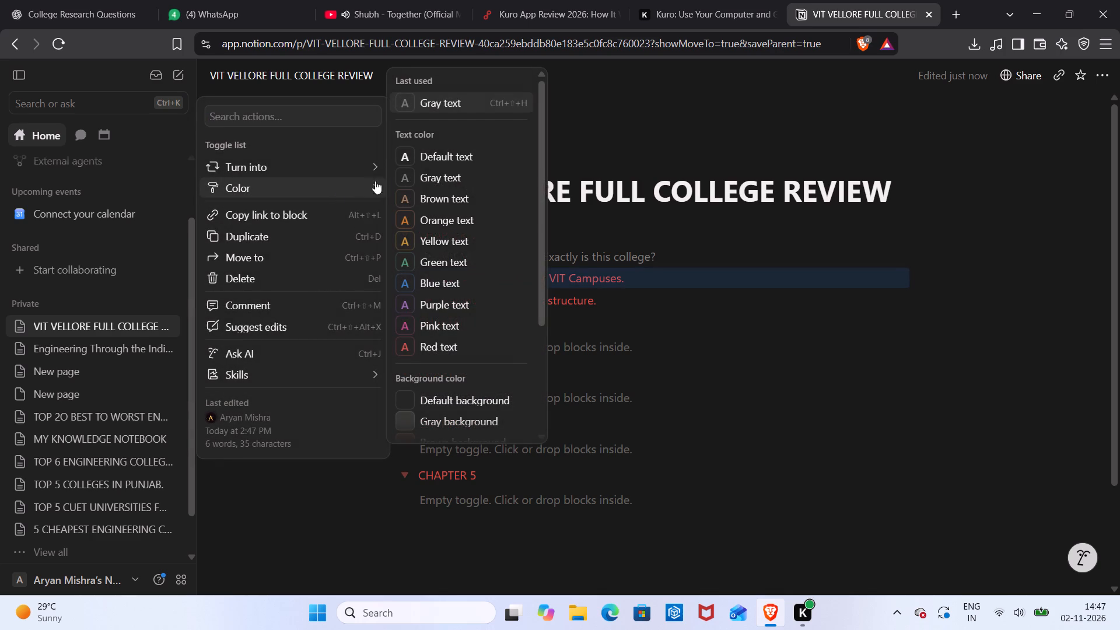
click(417, 177)
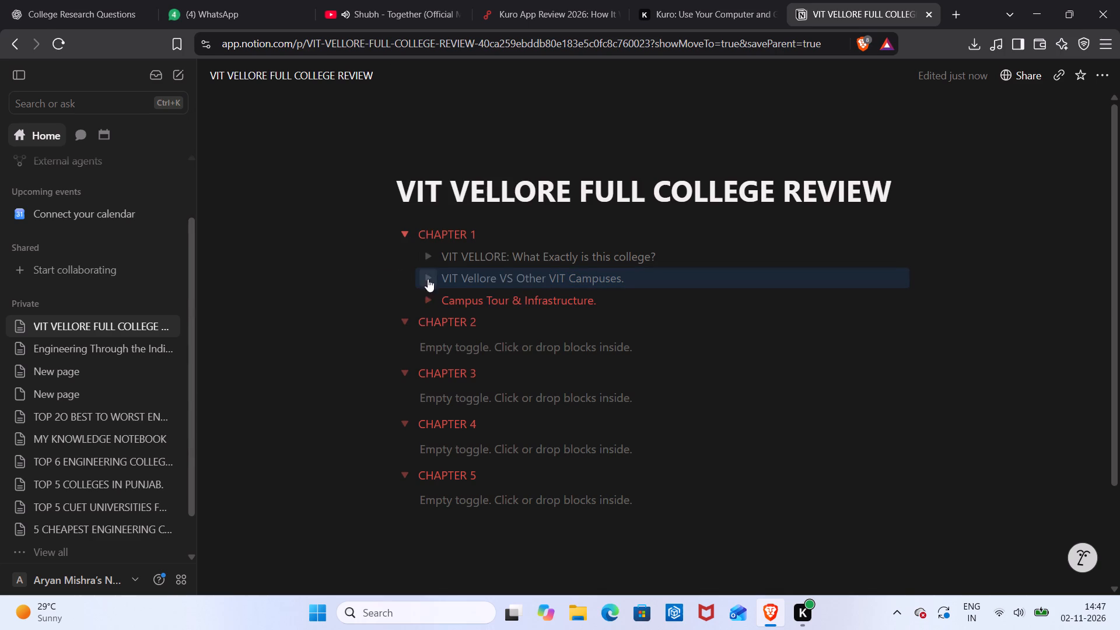
Set the "Campus Tour & Infrastructure." toggle to gray text and deselect it.
click(404, 305)
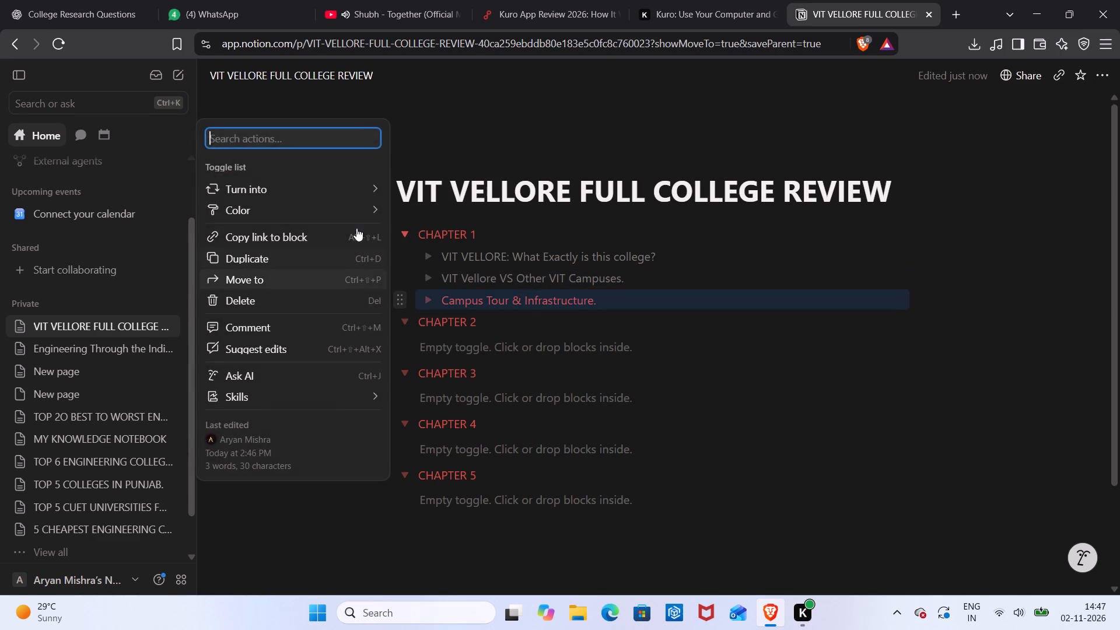
drag(426, 188, 428, 185)
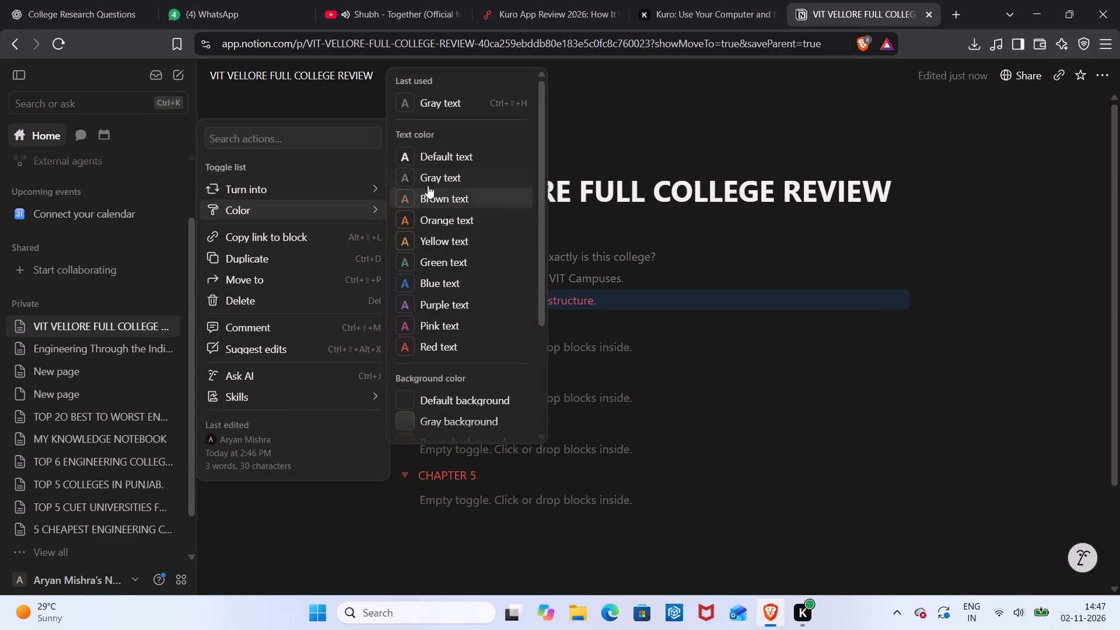
drag(428, 185, 435, 178)
click(435, 178)
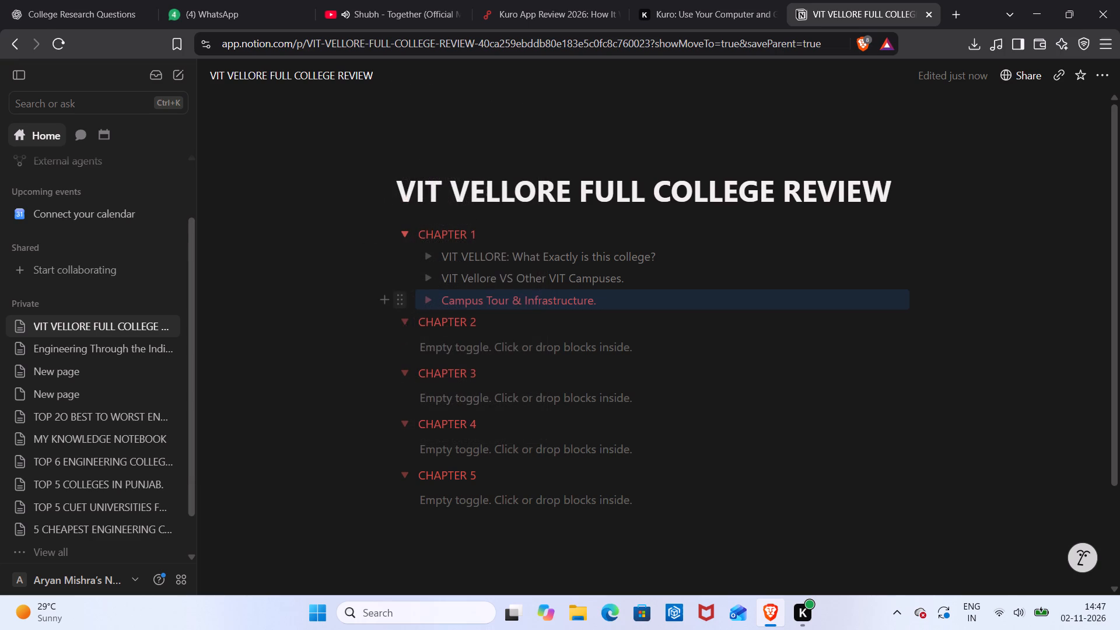
click(400, 292)
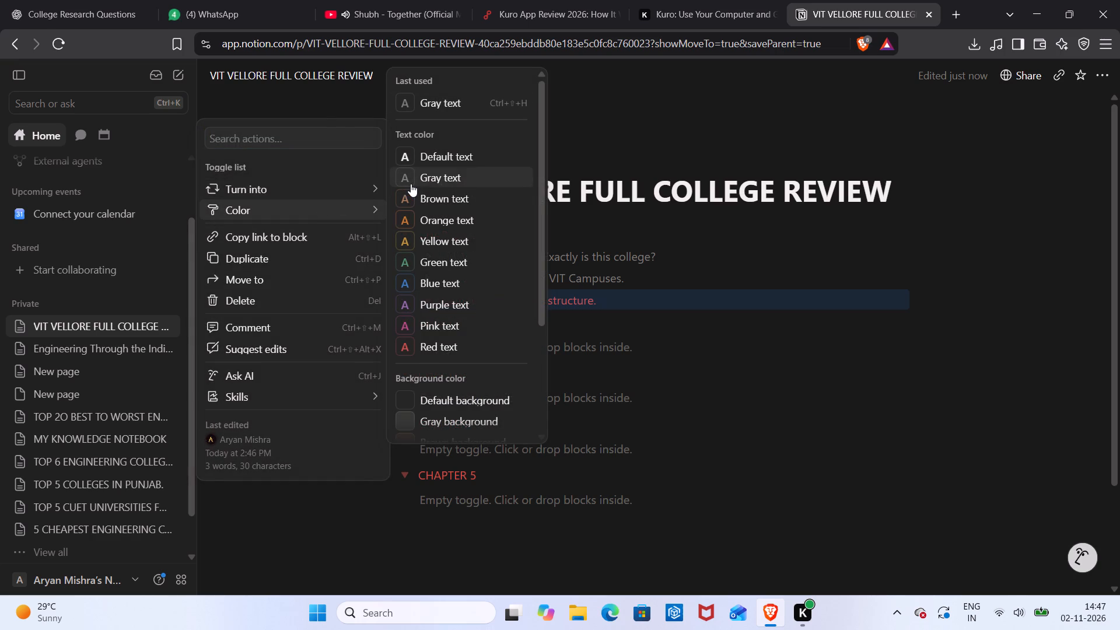
click(411, 184)
click(251, 290)
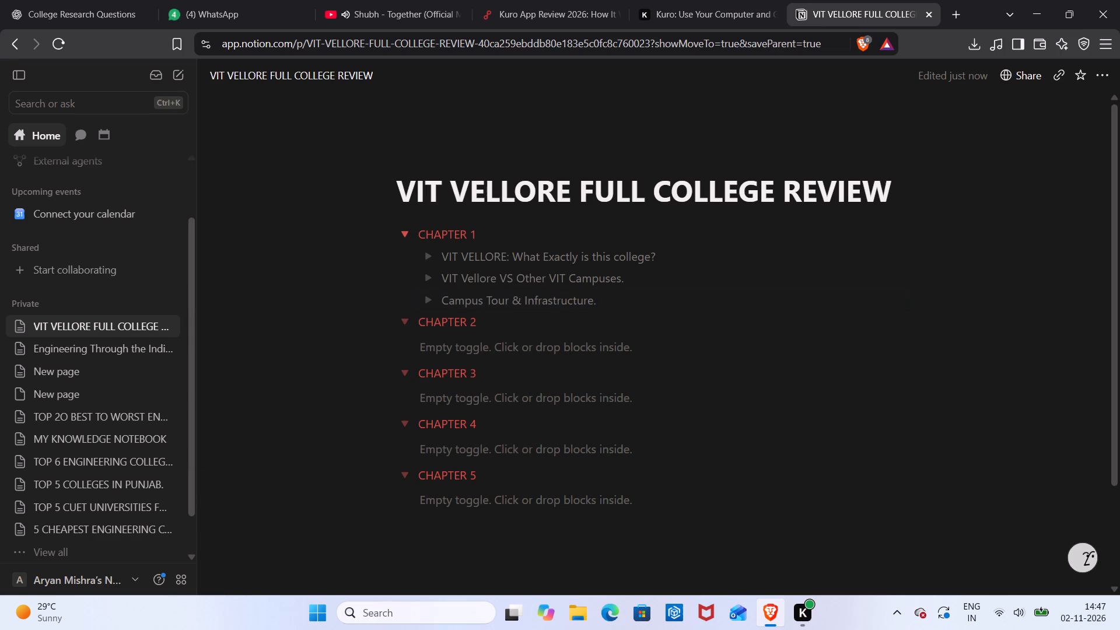
click(293, 364)
Add an empty block inside the CHAPTER 2 toggle.
click(433, 352)
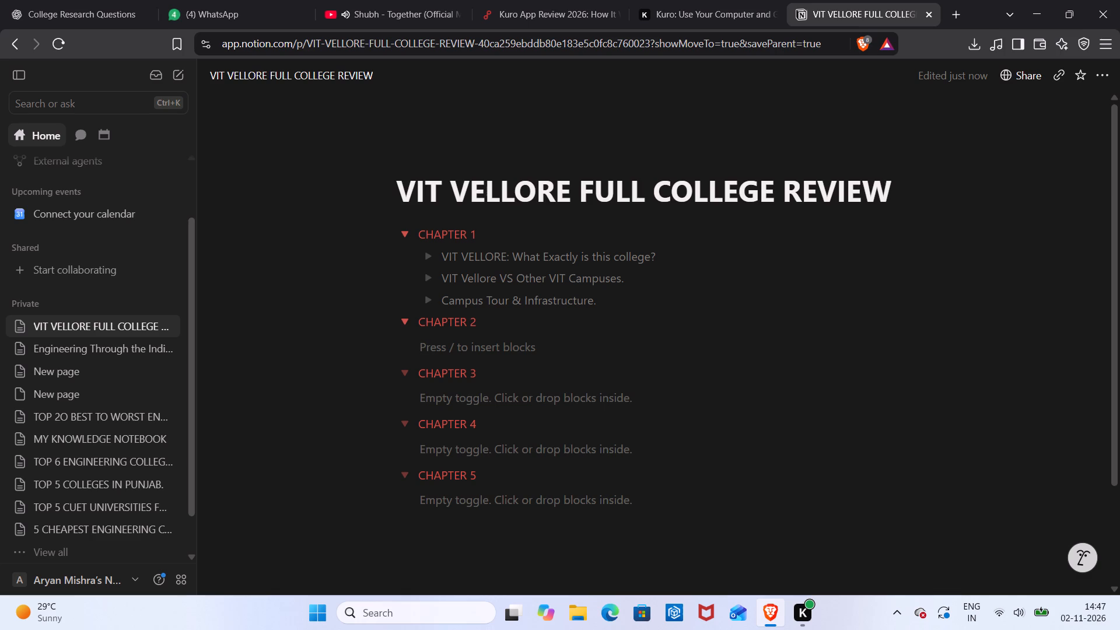
Prefix the "VIT VELLORE: What Exactly is this college?" toggle title with "A." and a space.
click(442, 263)
key(space)
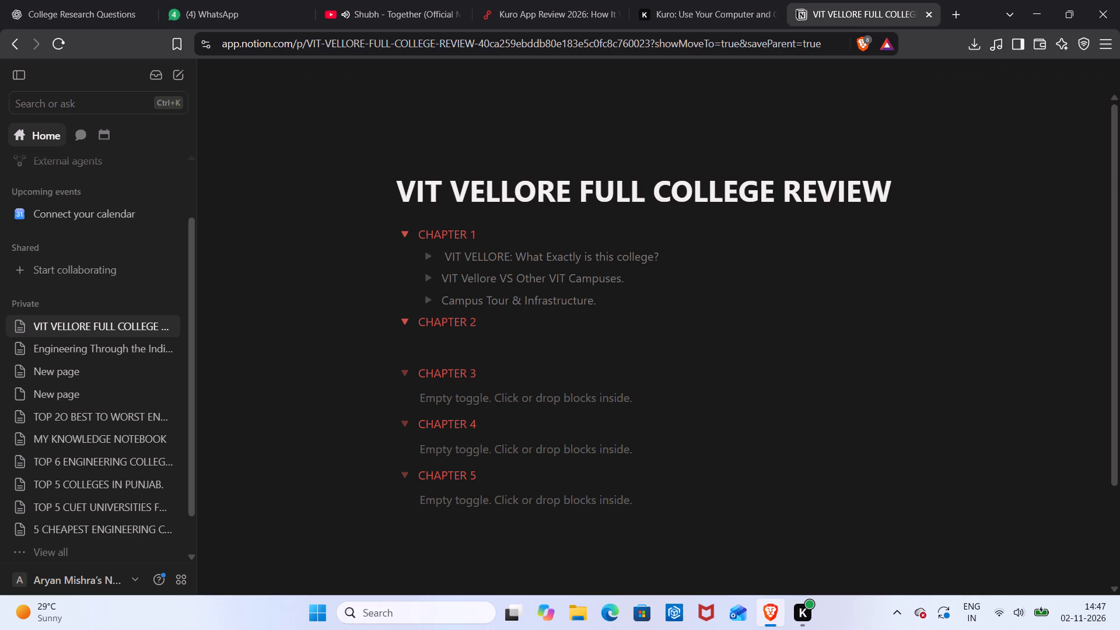
key(BackSpace)
key(BackSpace)
key(BackSpace)
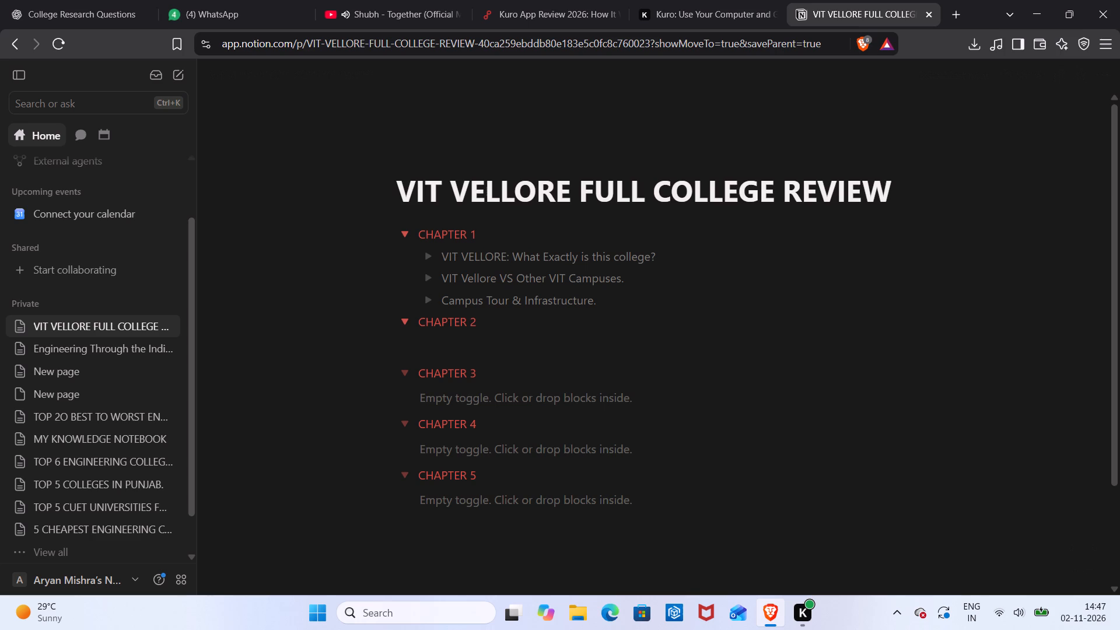
key(a)
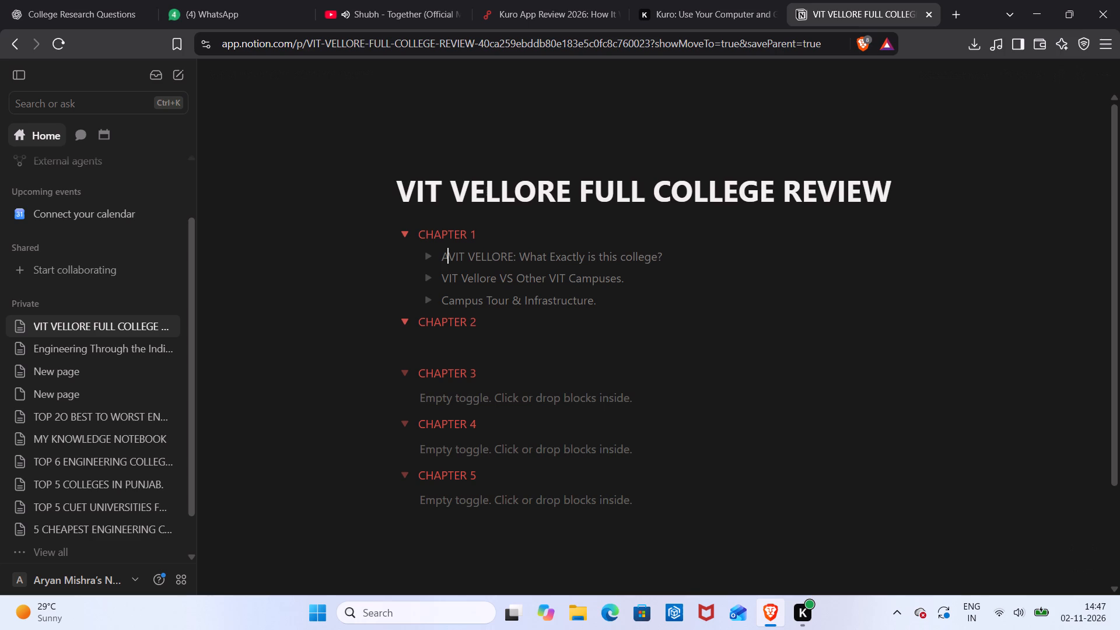
text(.)
key(space)
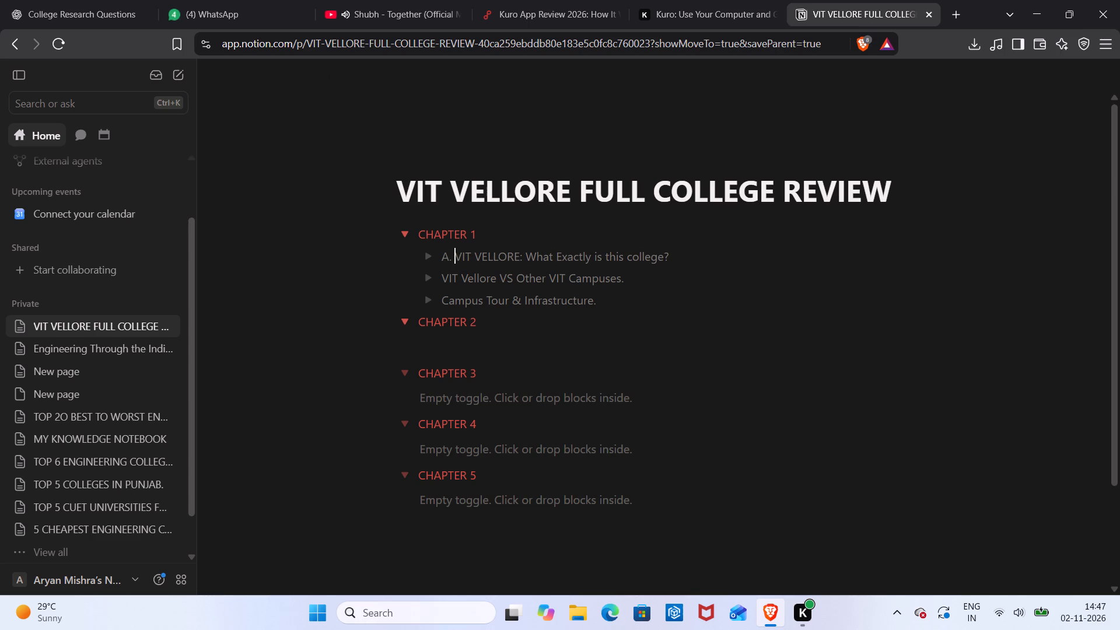
Prefix the "VIT Vellore VS Other VIT Campuses." toggle title with "B." and a space.
key(Down)
key(Left)
key(Left)
key(b)
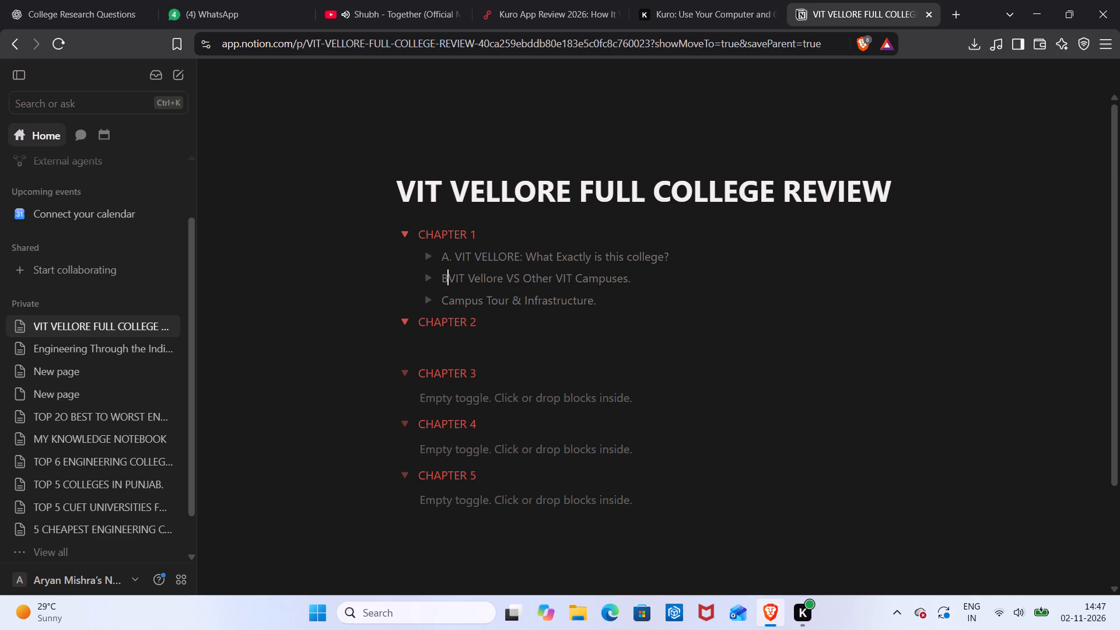
text(.)
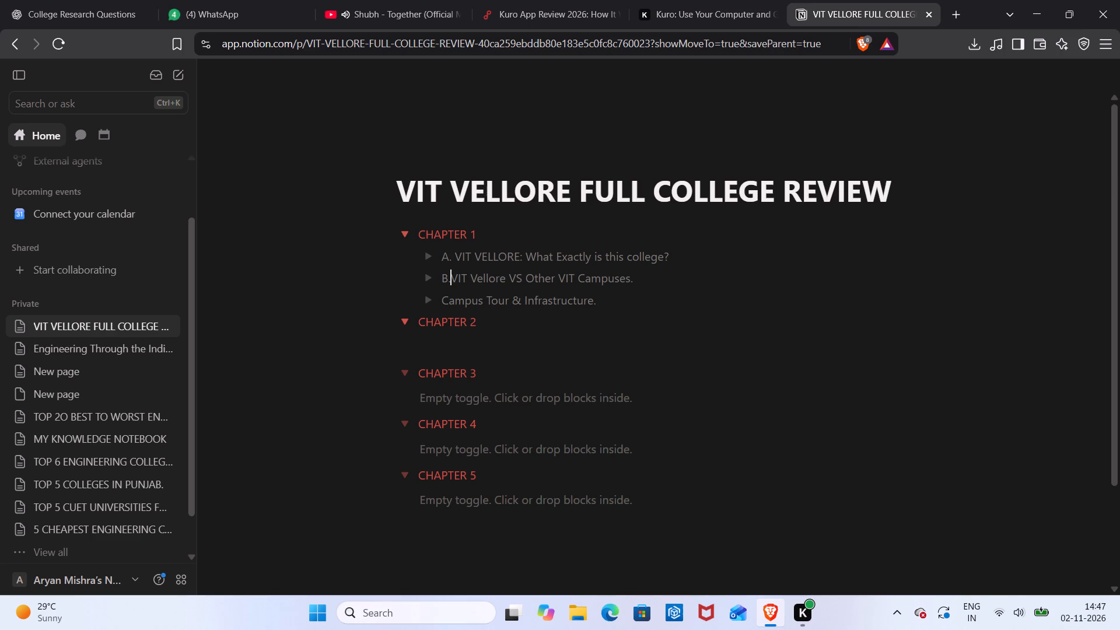
key(space)
Prefix the "Campus Tour & Infrastructure." toggle title with "C." and a space.
key(Down)
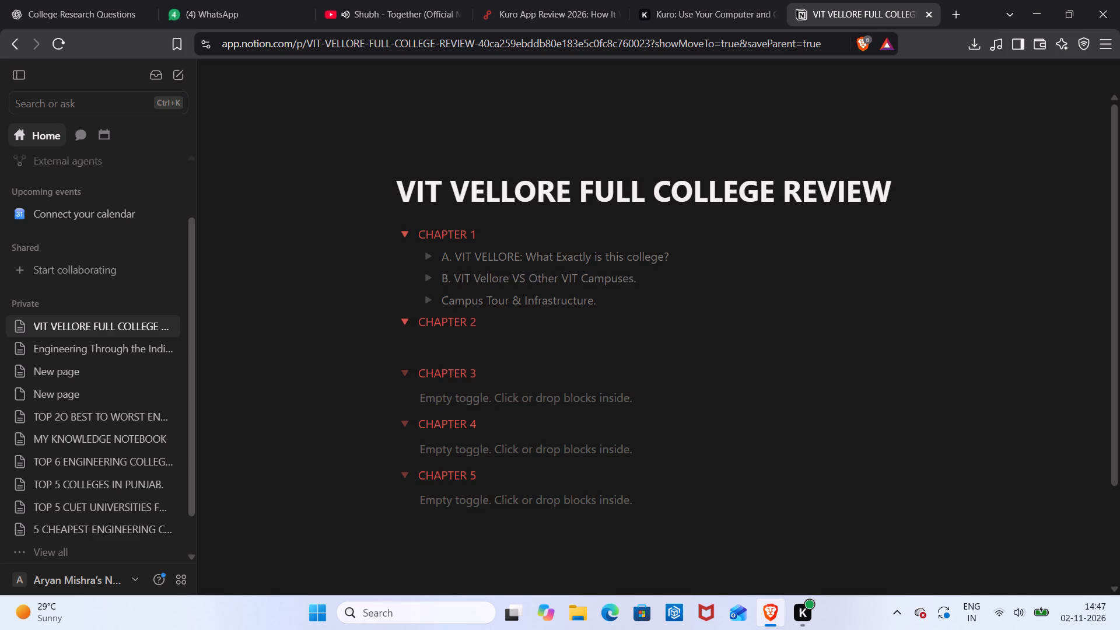
key(Left)
key(Left)
key(c)
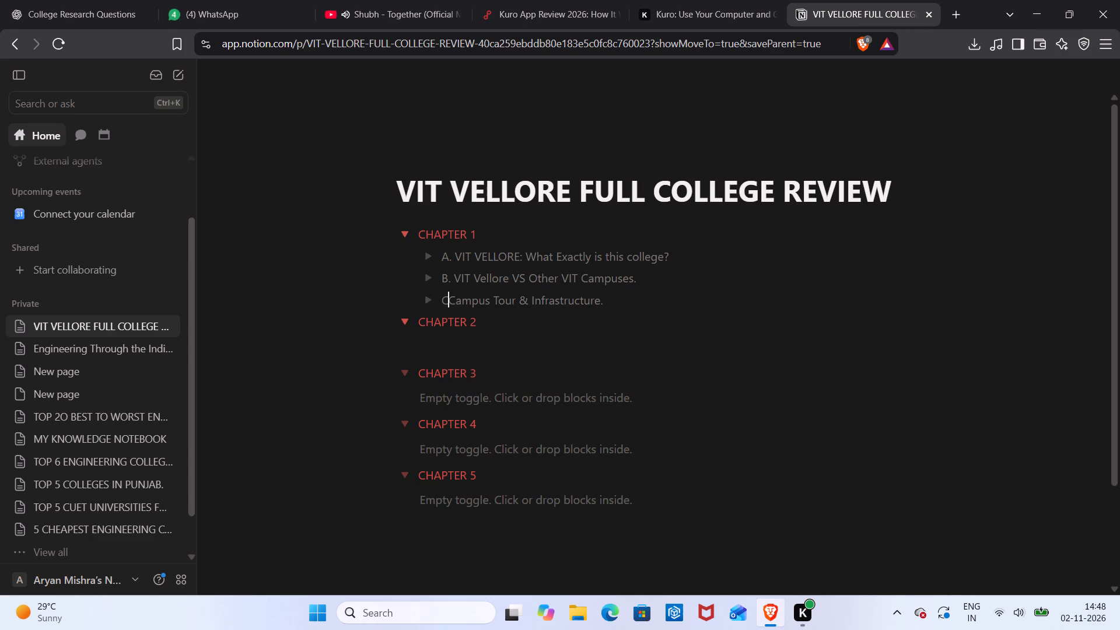
text(.)
key(space)
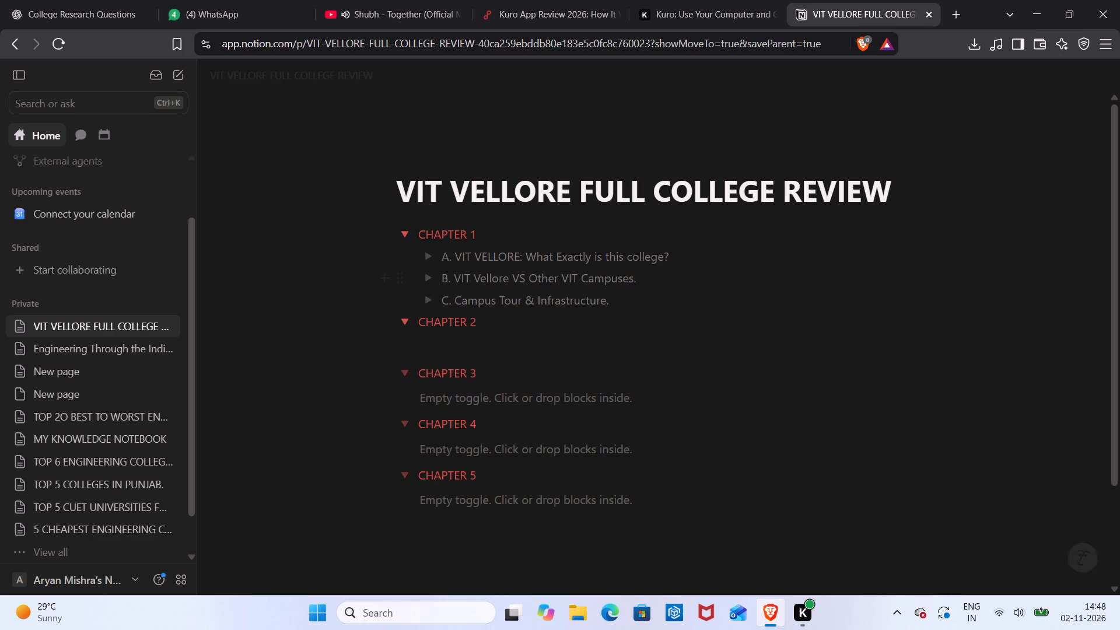
click(252, 326)
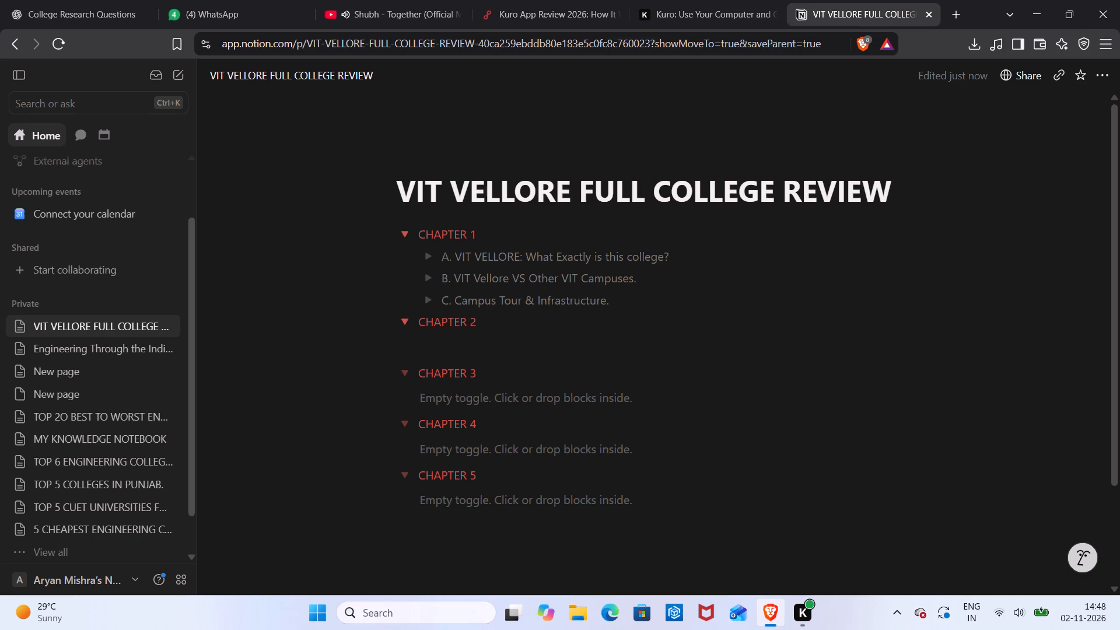
Replace the full stop after the letter A in the first CHAPTER 1 sub-topic with a spaced ">" sign.
click(452, 262)
key(BackSpace)
key(space)
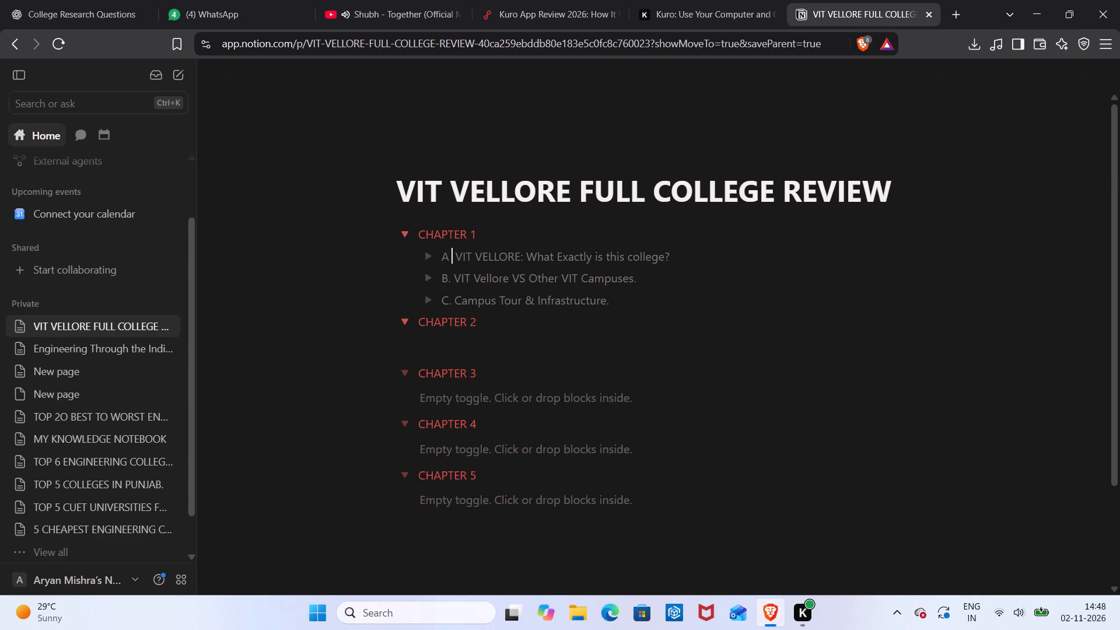
text(>)
key(space)
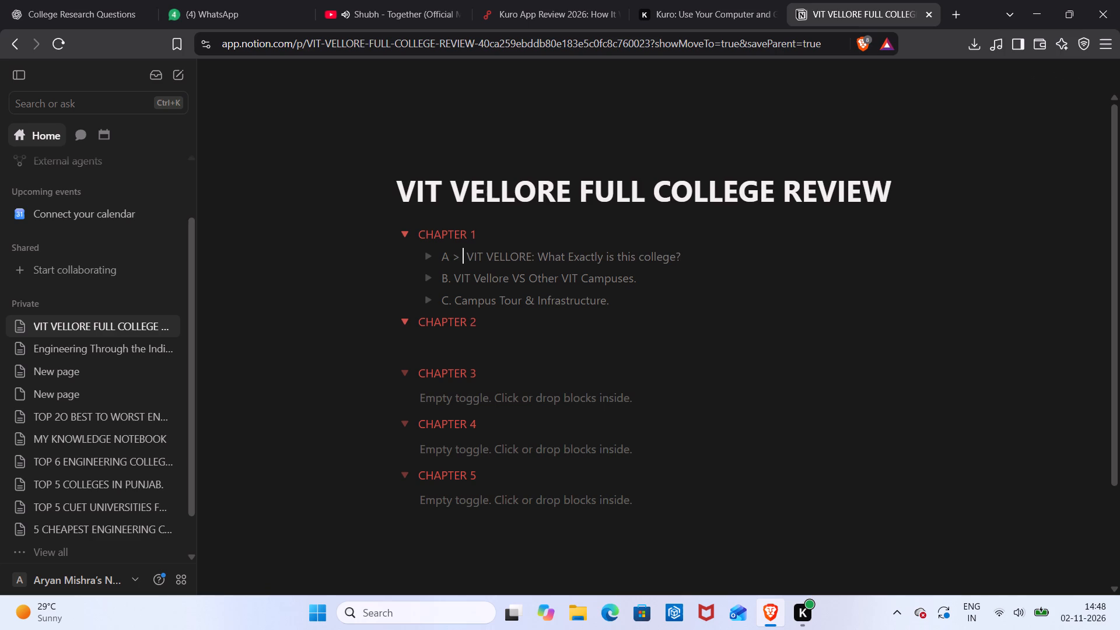
Replace the full stop after the letter B in the second CHAPTER 1 sub-topic with a spaced ">" sign.
key(Down)
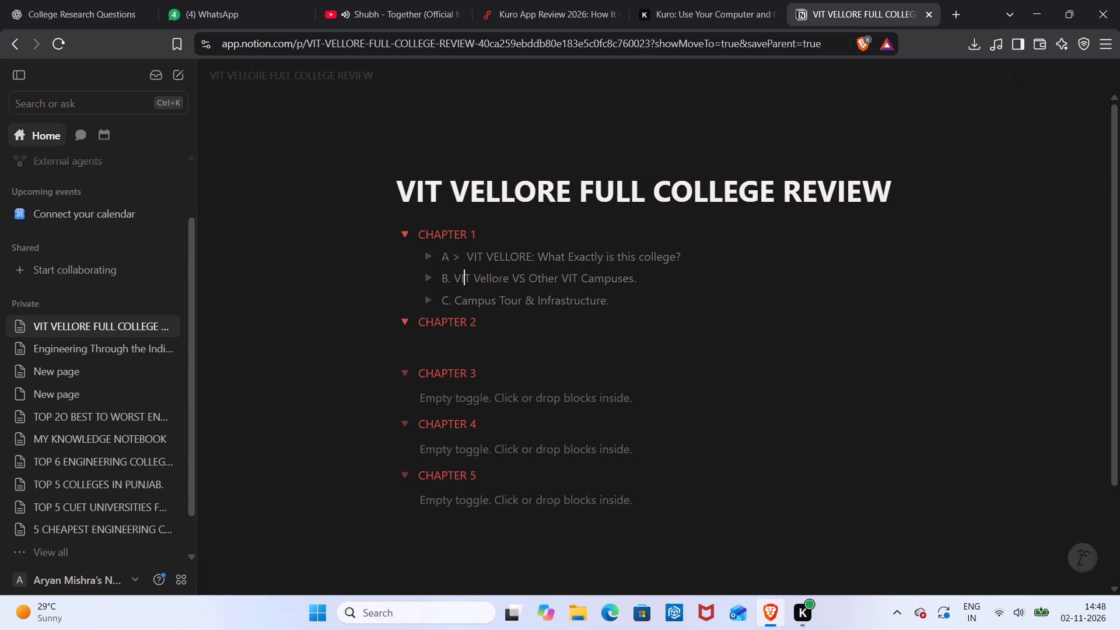
key(Left)
key(Left)
key(Left)
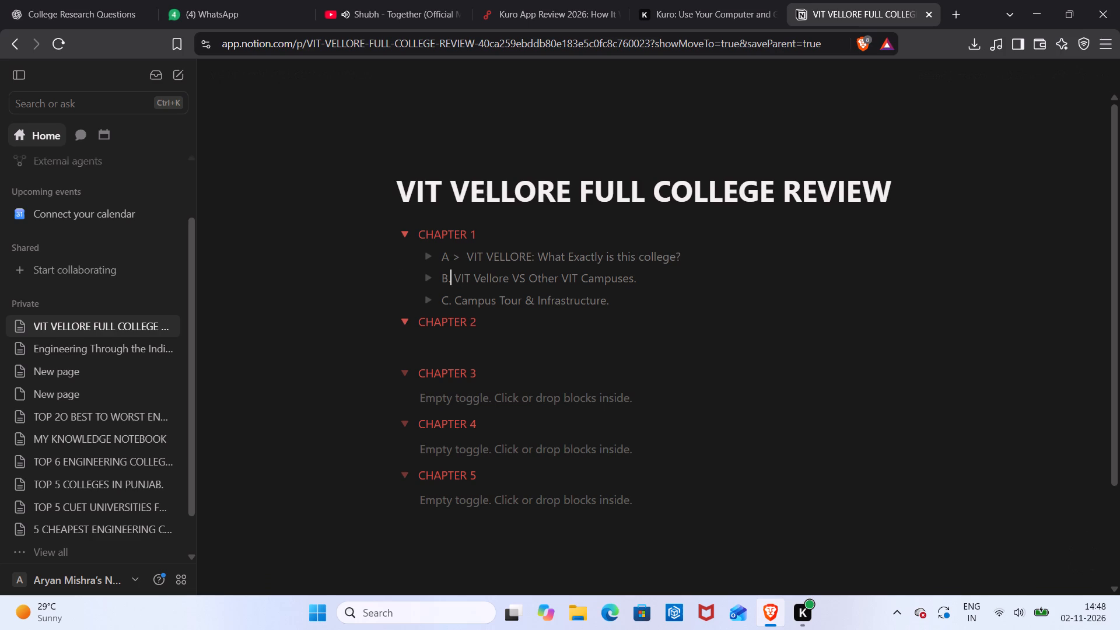
key(BackSpace)
key(space)
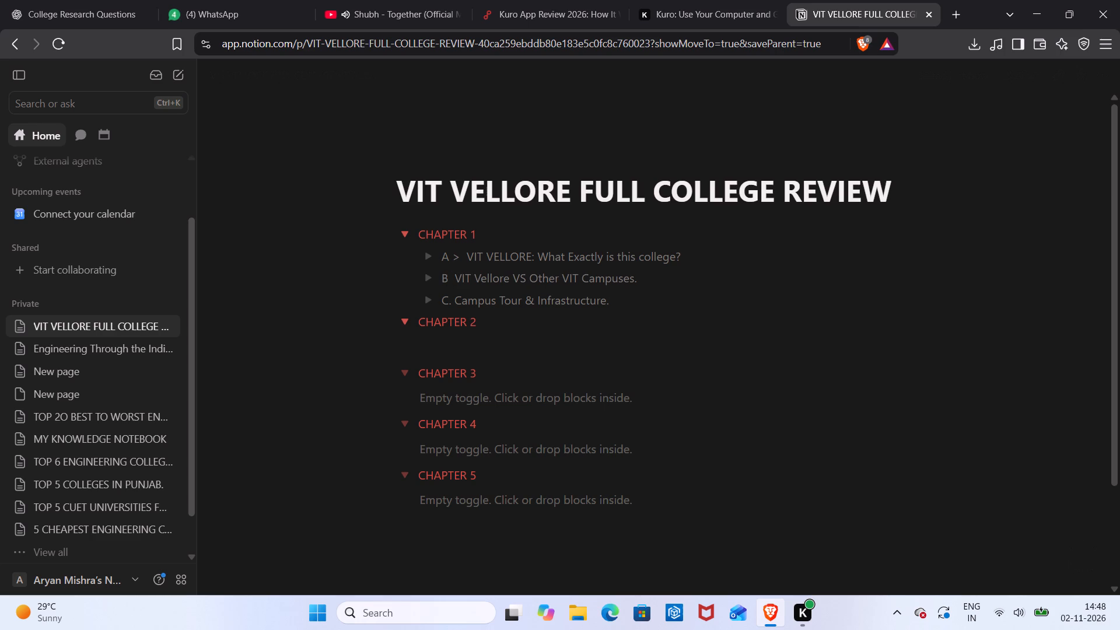
text(>)
key(space)
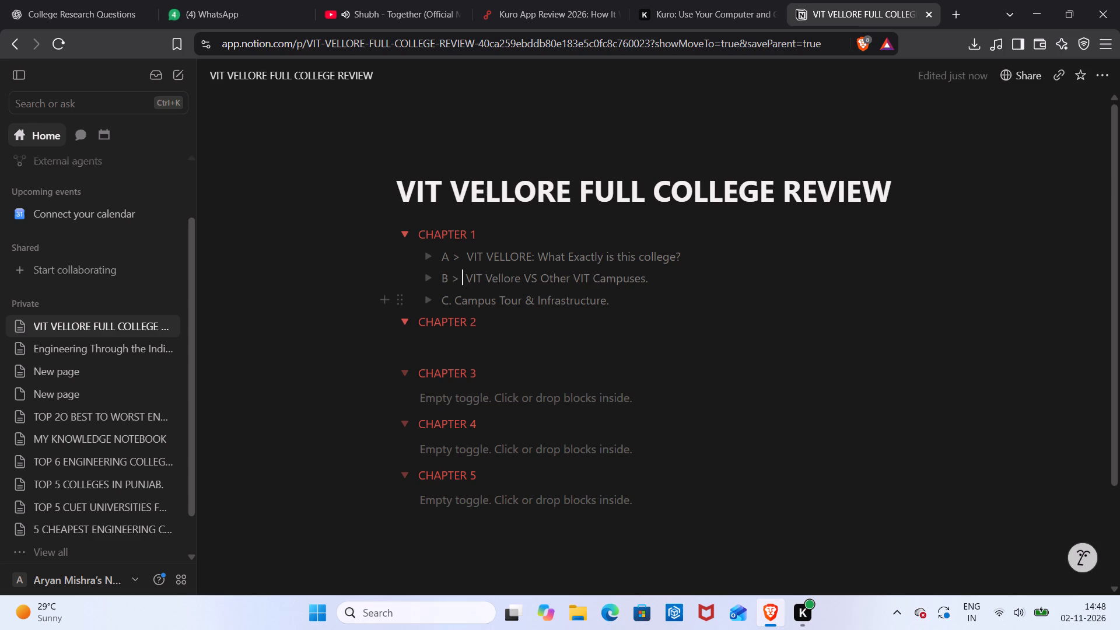
Replace the full stop after the letter C in the third CHAPTER 1 sub-topic with a spaced ">" sign.
click(452, 306)
key(BackSpace)
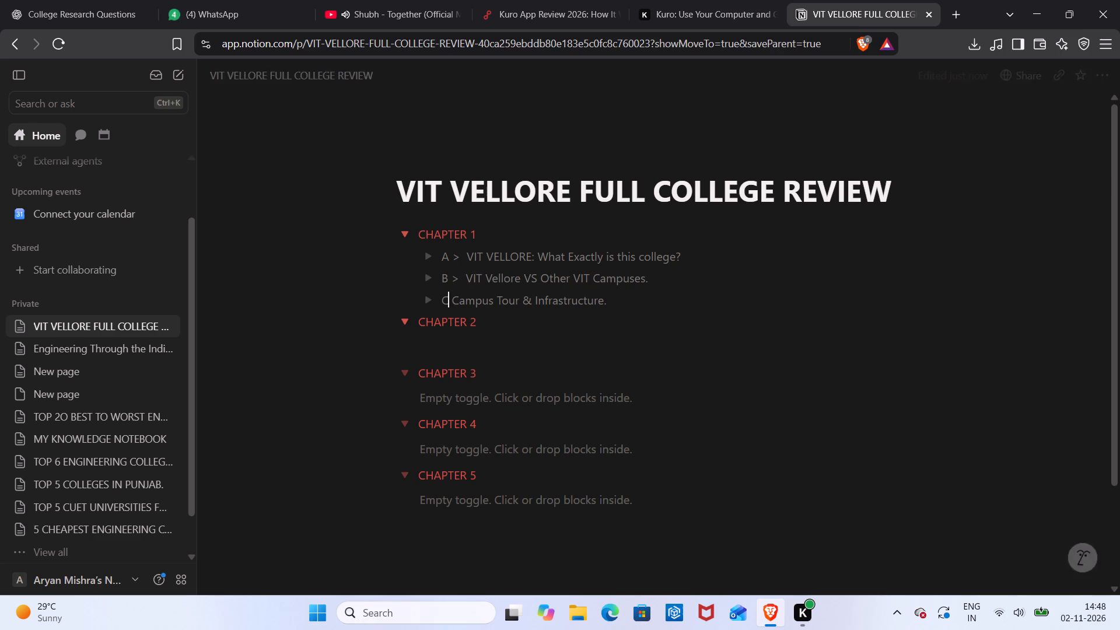
key(space)
text(>)
key(space)
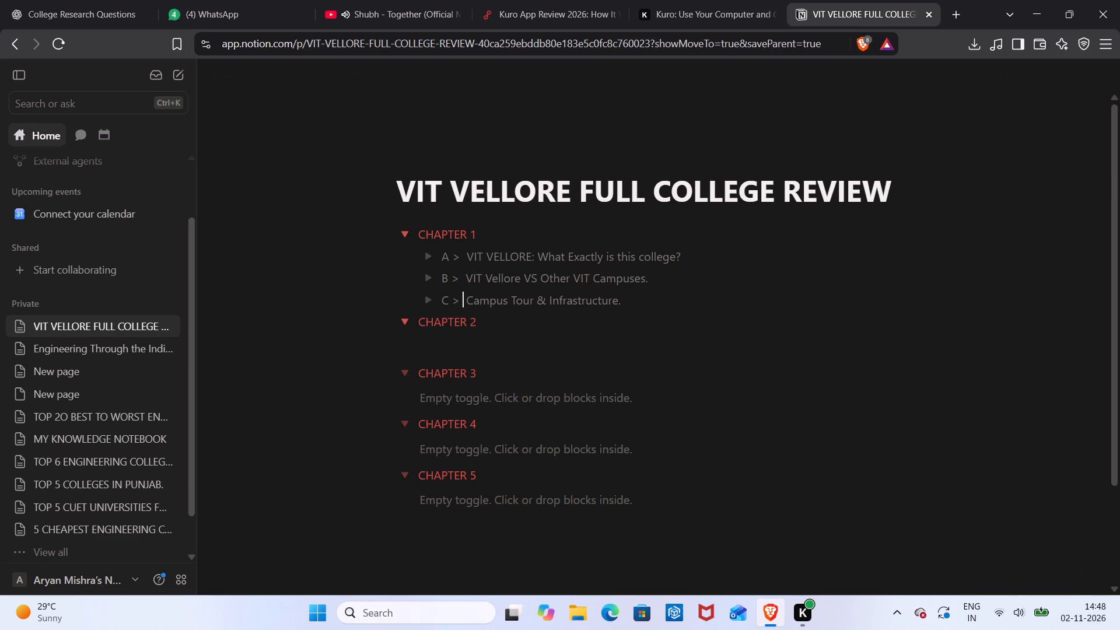
click(250, 414)
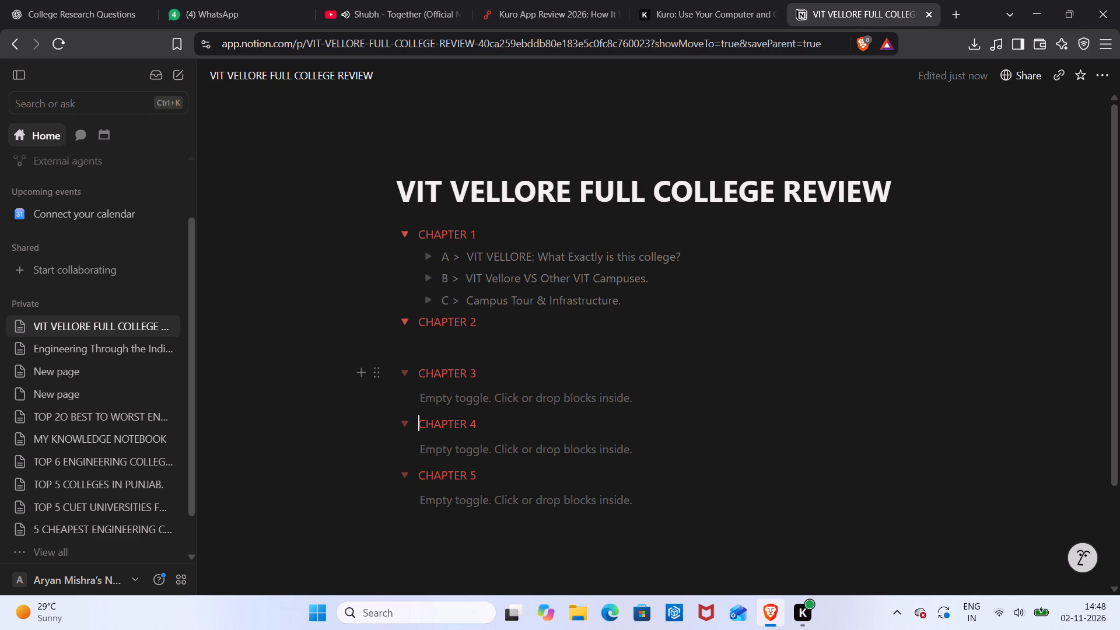
Insert an untitled toggle list block in the empty line inside CHAPTER 2.
click(435, 338)
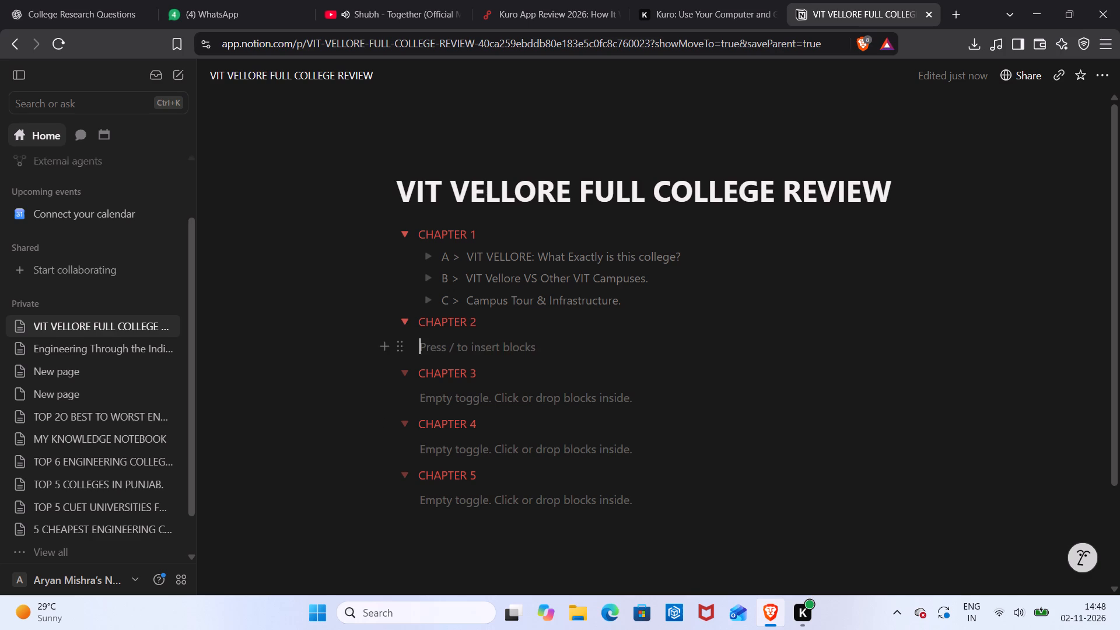
click(388, 350)
scroll(482, 499, down, 1)
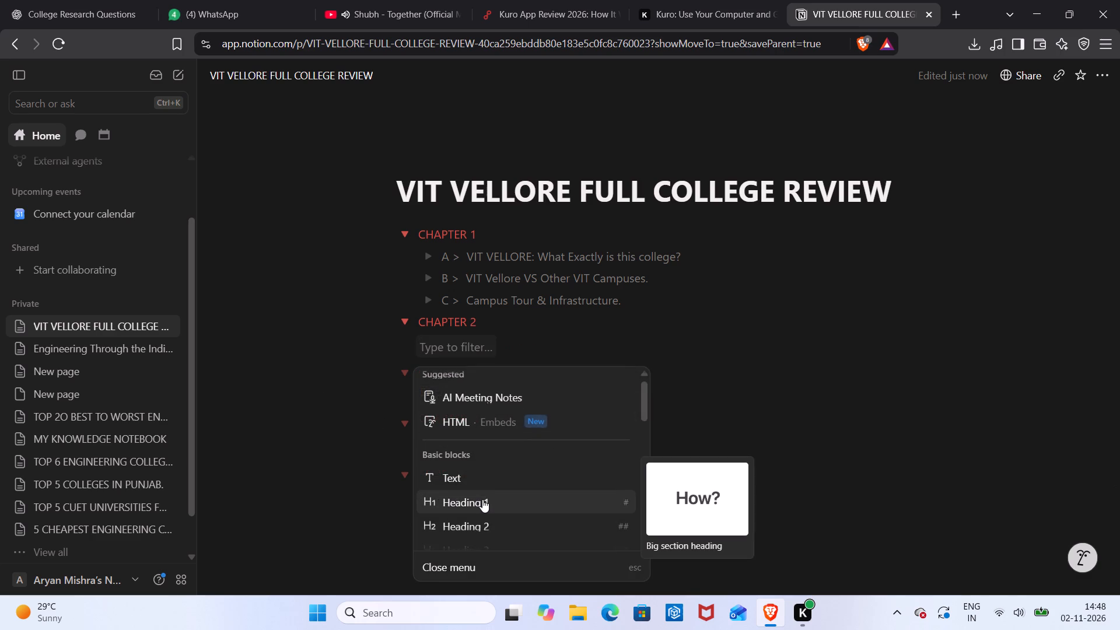
scroll(482, 499, down, 2)
click(482, 499)
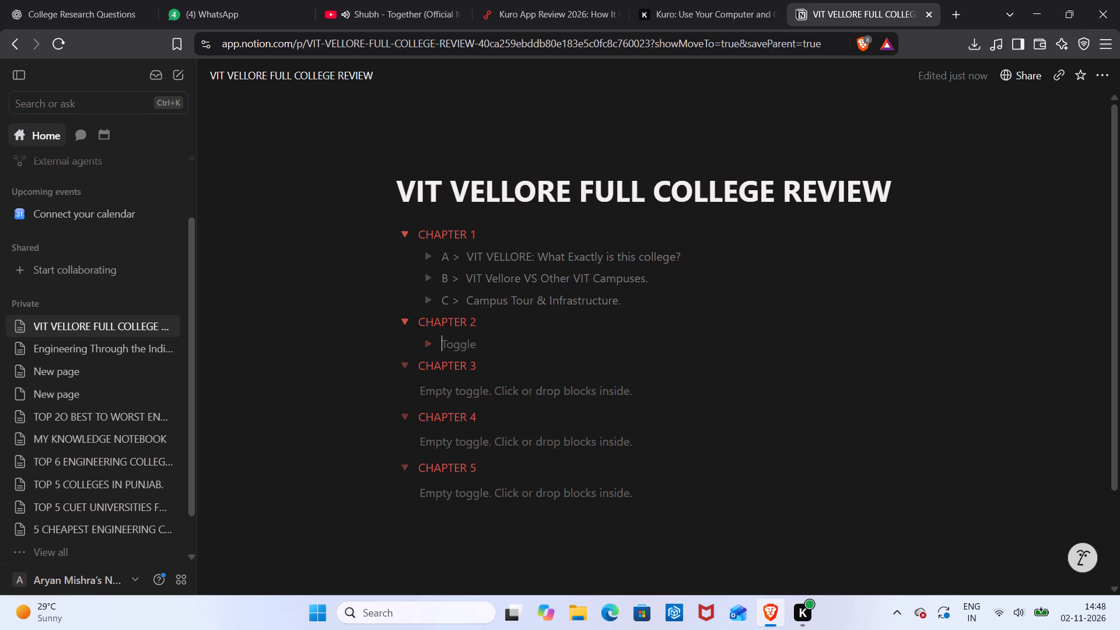
Extend the CHAPTER 1 heading to read "CHAPTER 1. INTRODUCTION & FIRST INTRODUCTION".
click(487, 246)
click(485, 236)
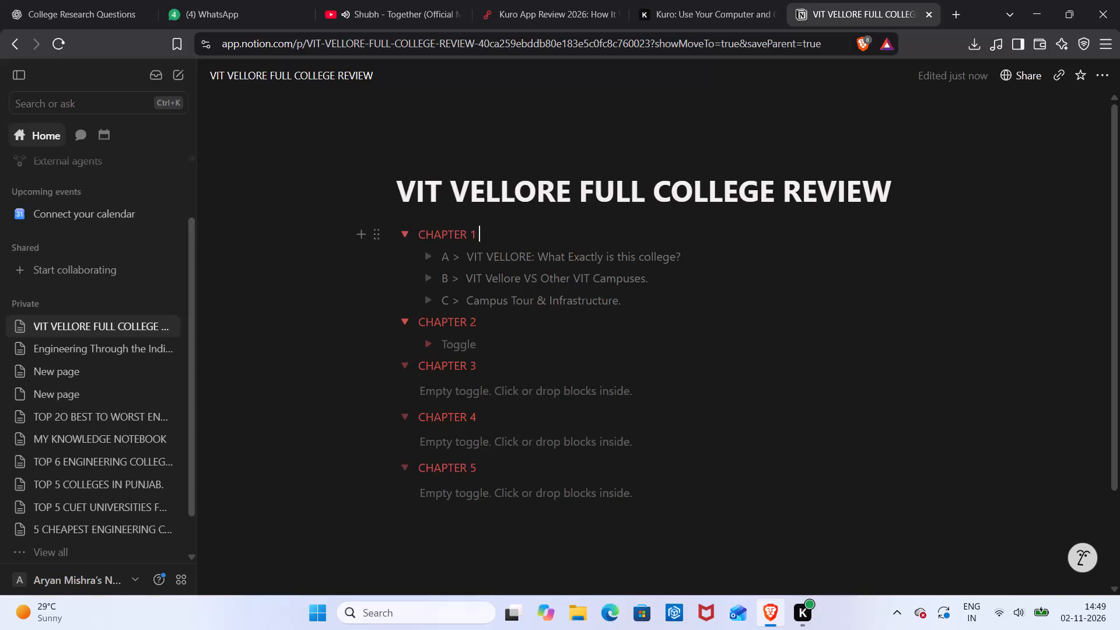
key(BackSpace)
text(.)
key(space)
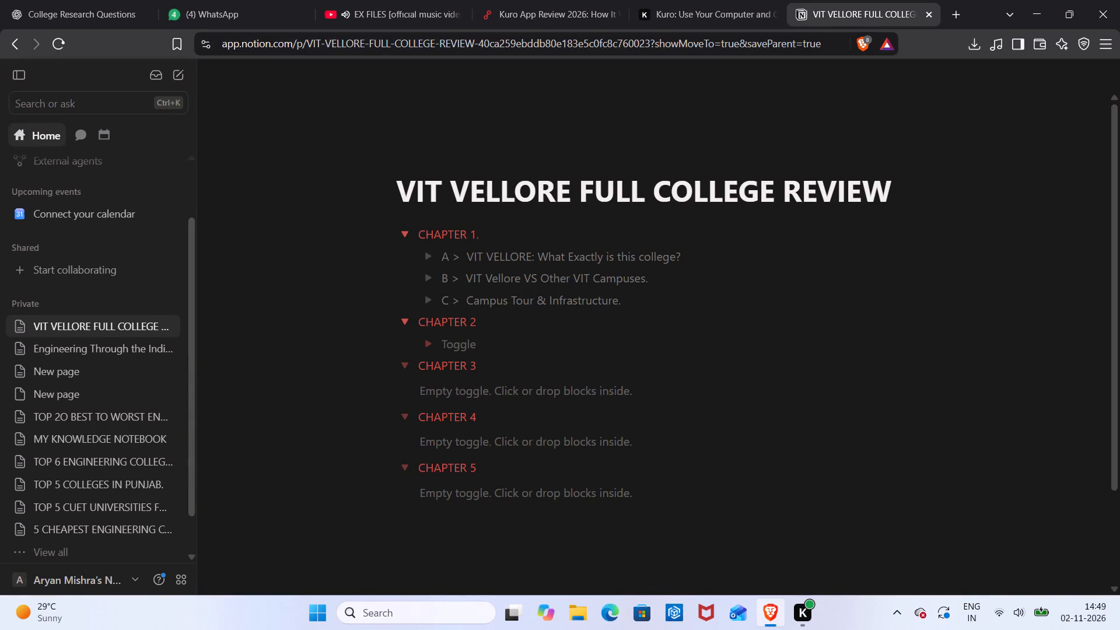
key(i)
text(NTRODUCTION)
key(space)
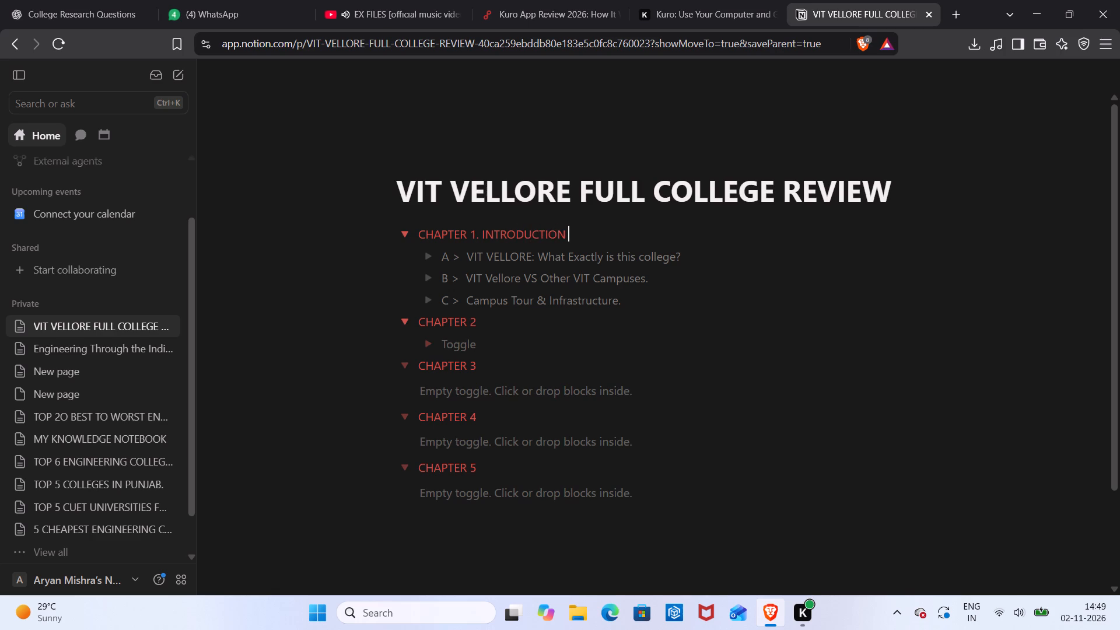
key(shift+ampersand)
key(space)
text(FIRST INR)
key(BackSpace)
text(TR)
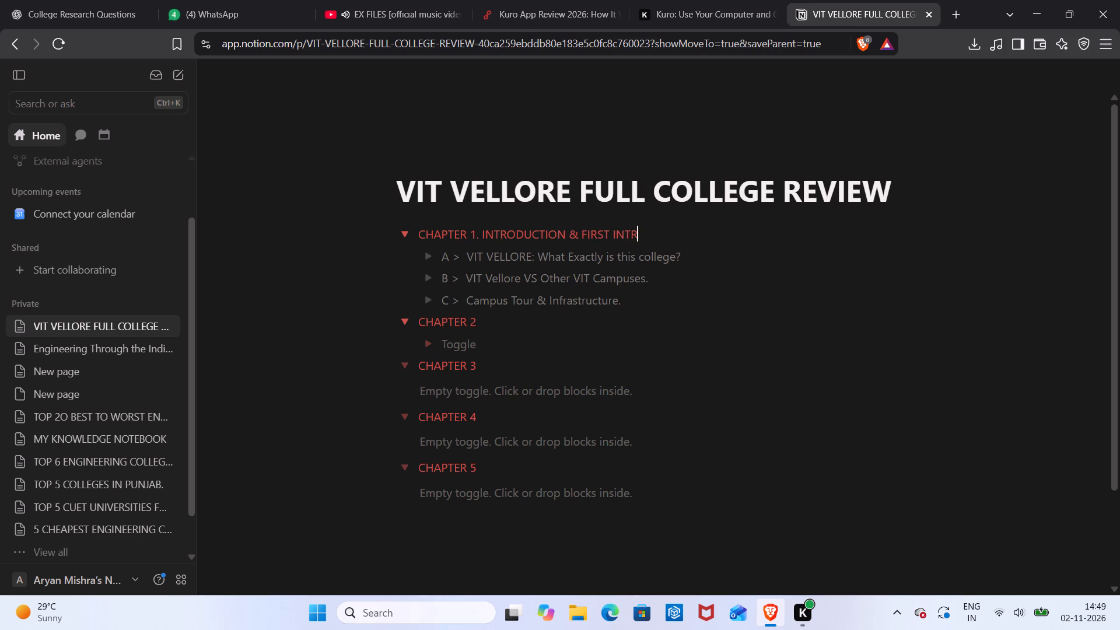
text(ODUCTION)
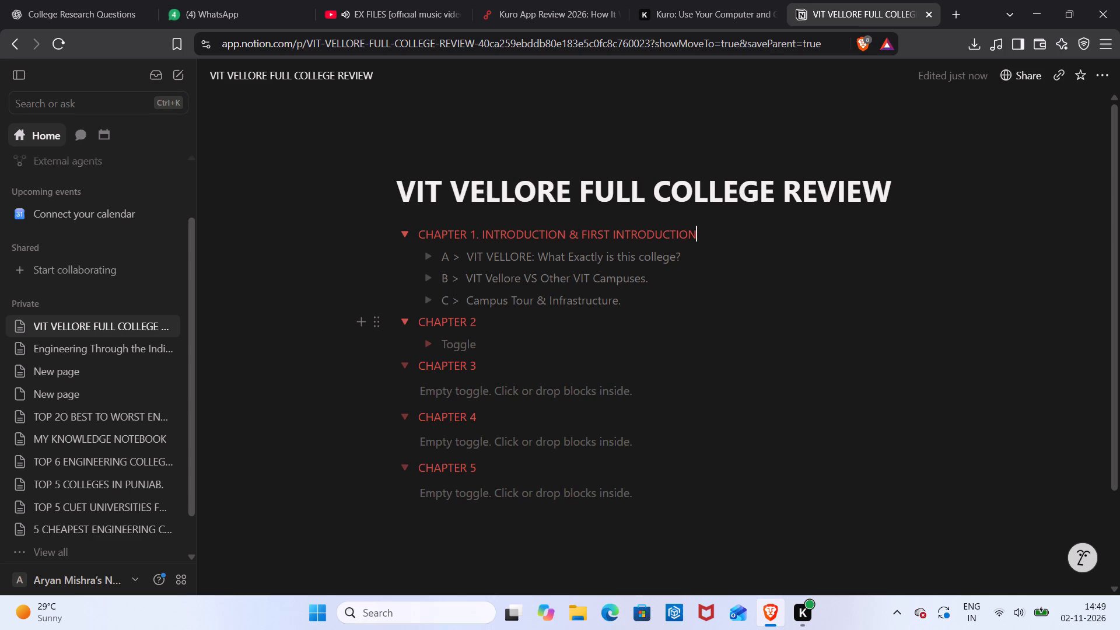
Extend the CHAPTER 2 heading to read "CHAPTER 2. ADMISSION & ACADEMICS".
click(497, 329)
text(.)
key(space)
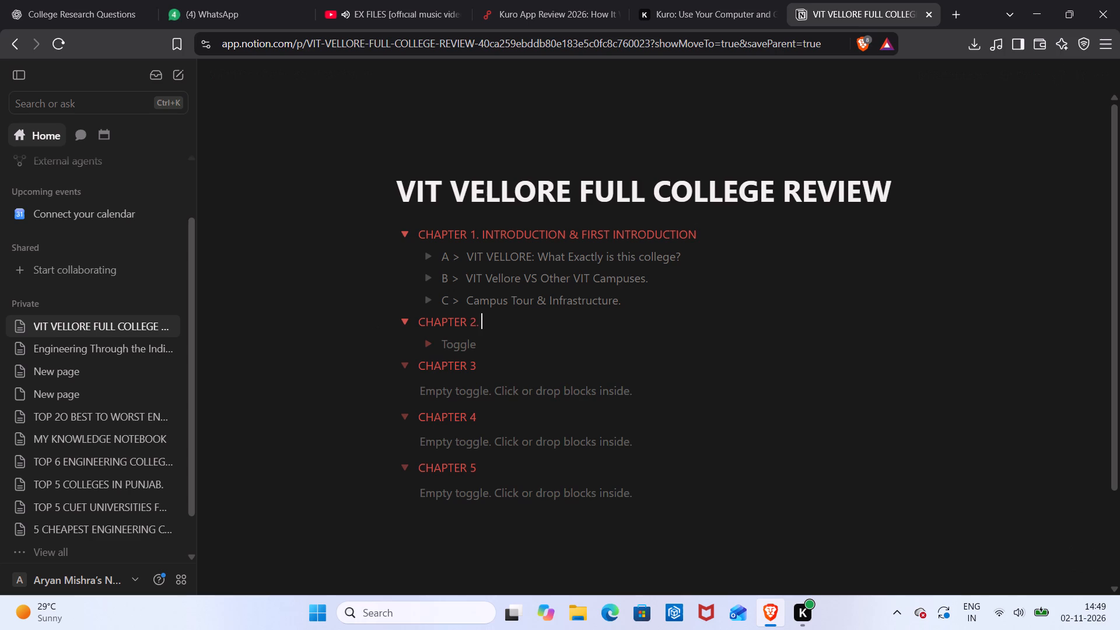
text(ADMISSION)
key(space)
key(shift+dollar)
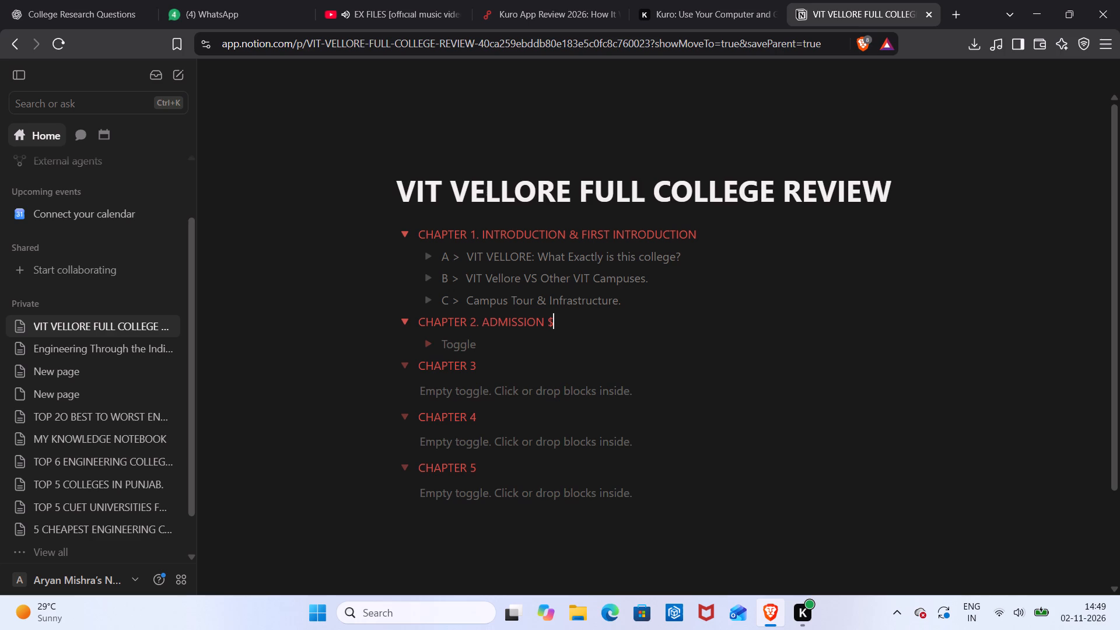
key(BackSpace)
text(&)
key(space)
text(ACADEMICS)
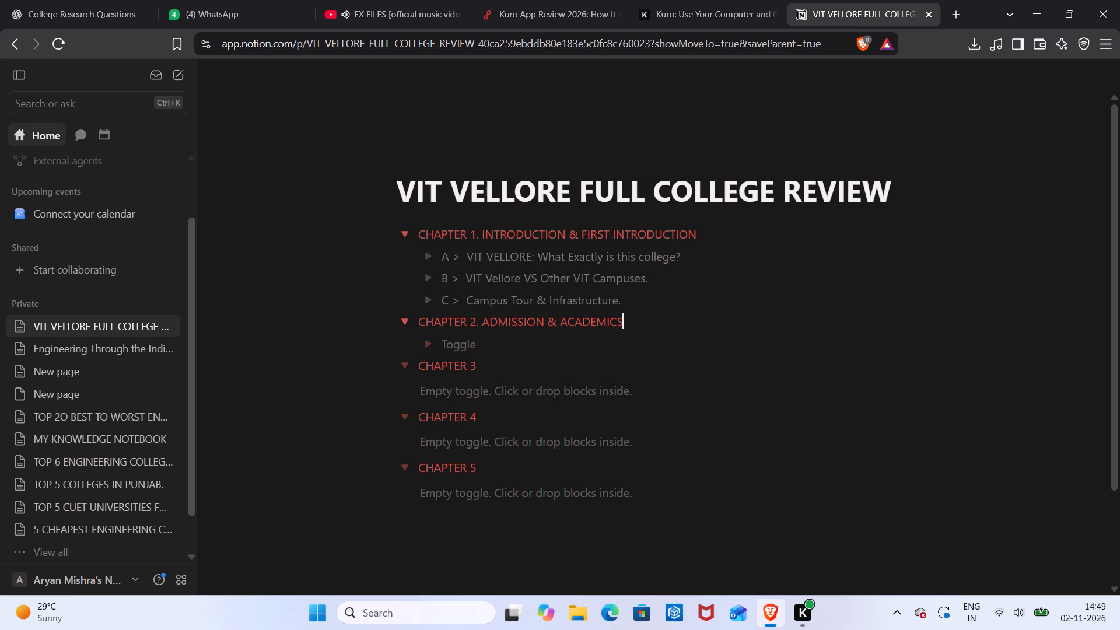
Extend the CHAPTER 3 heading to read "CHAPTER 3. MONEY AND PLACEMENTS".
click(495, 363)
key(space)
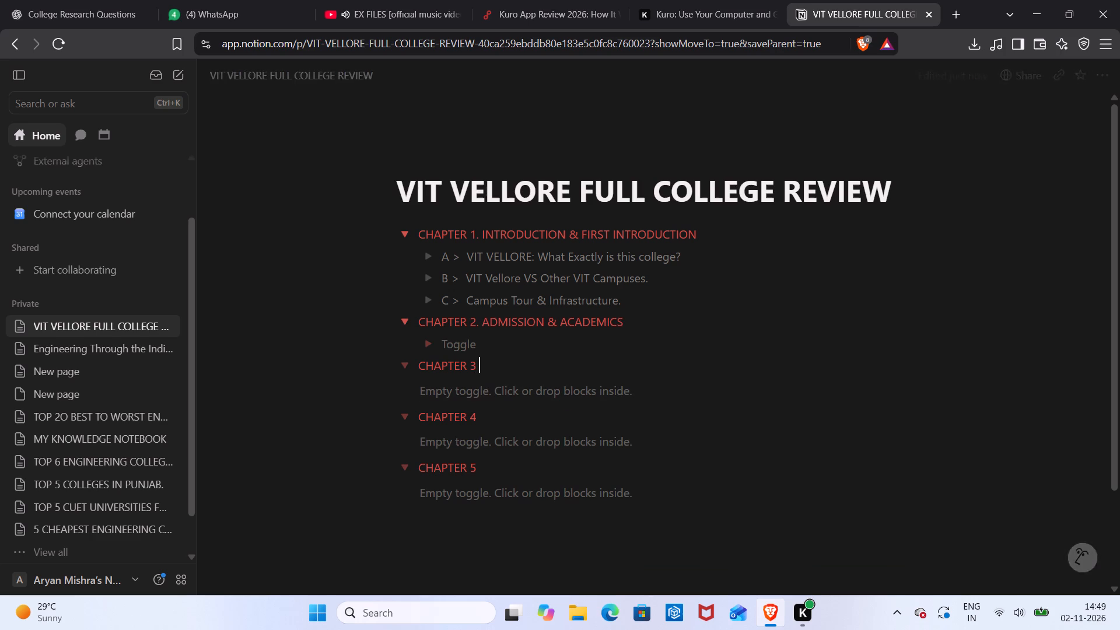
key(BackSpace)
text(.)
key(space)
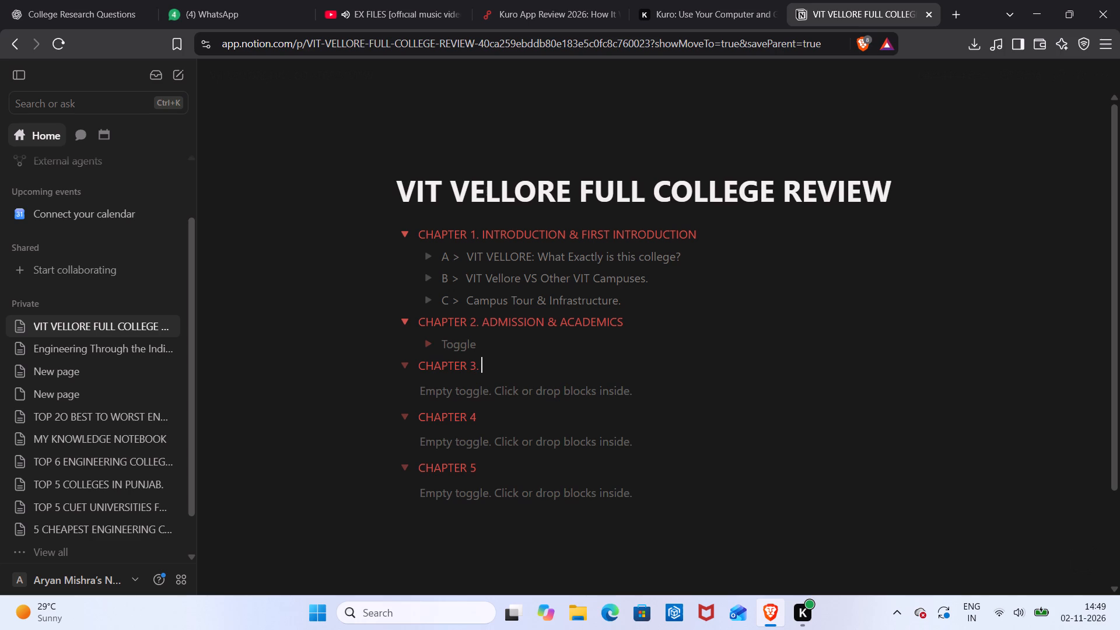
text(MONEY AND PLACE)
text(MENT)
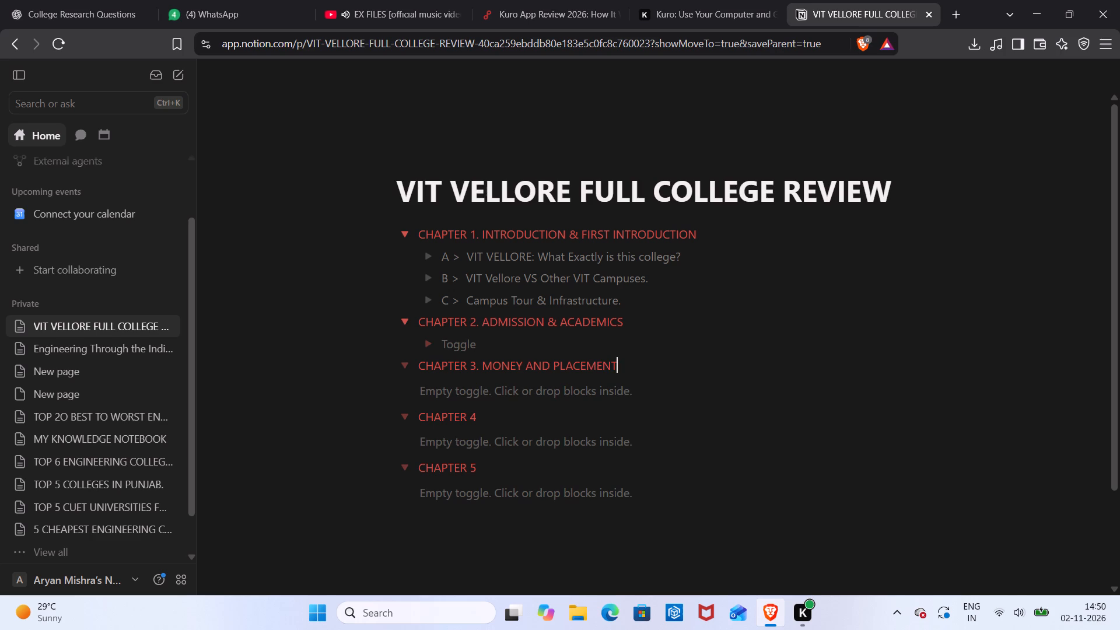
key(s)
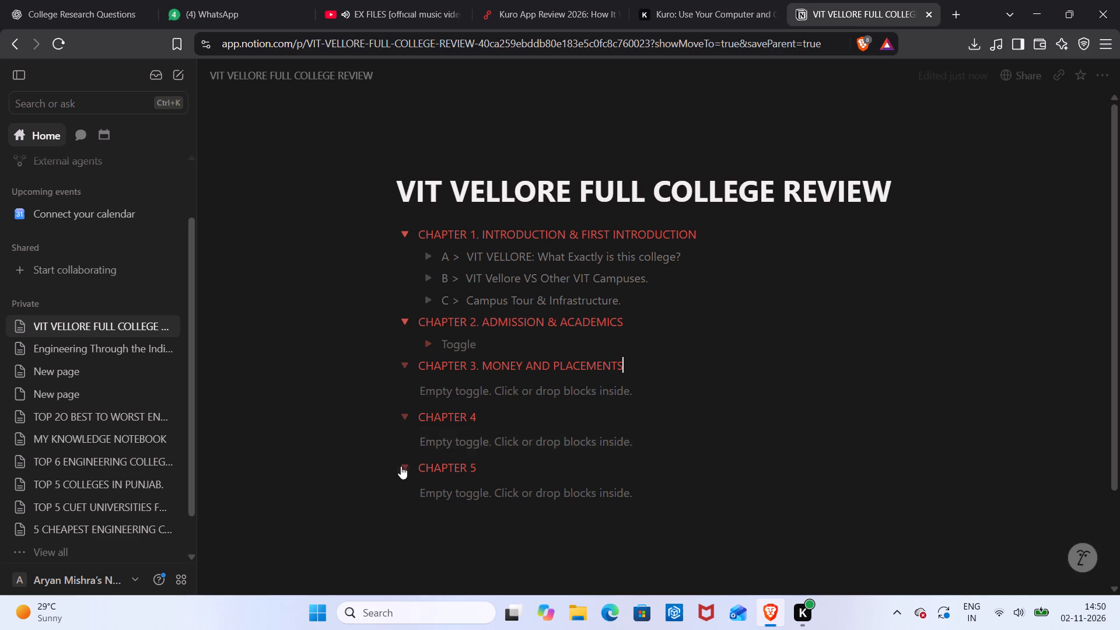
Extend the CHAPTER 4 heading to read "CHAPTER 4. ACTUAL STUDENT LIFE".
click(489, 419)
text(.)
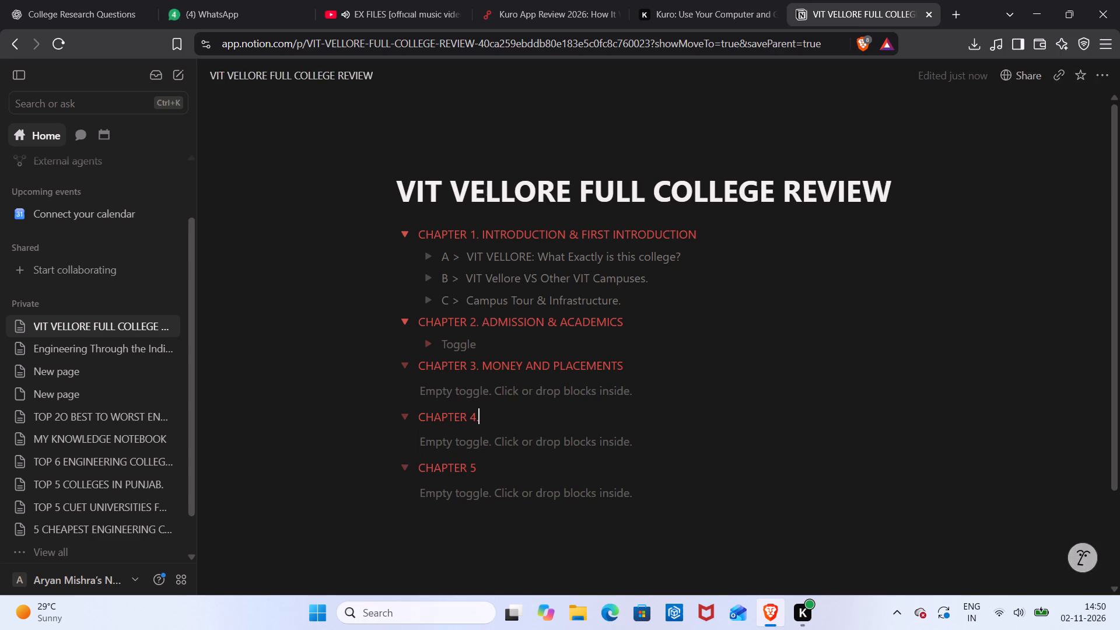
key(space)
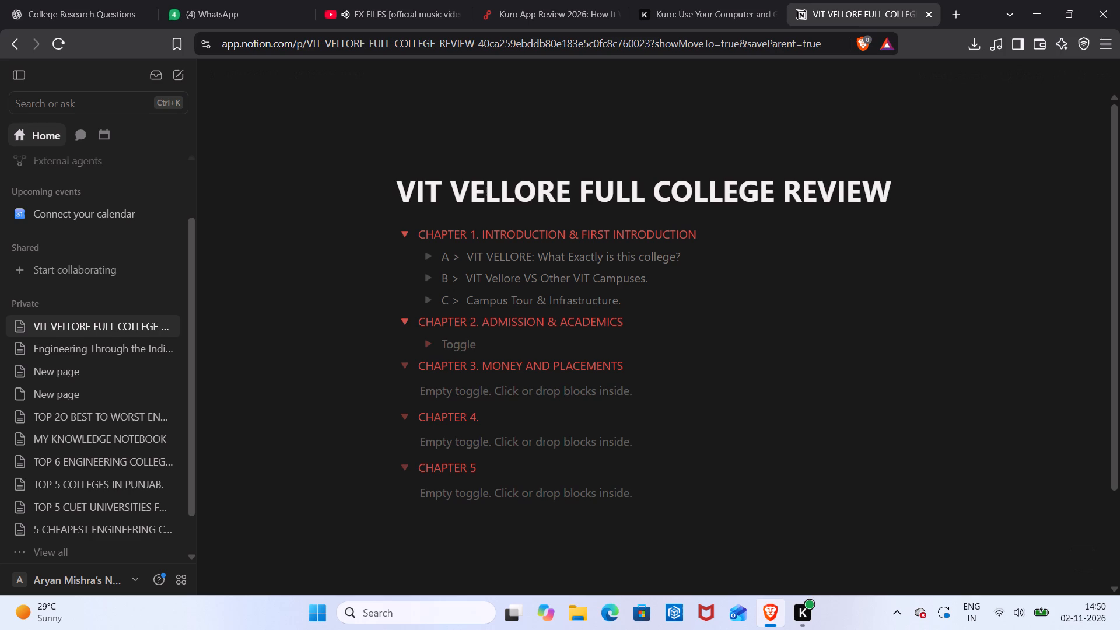
text(ACTUAL)
key(space)
text(STUDENT LIFE)
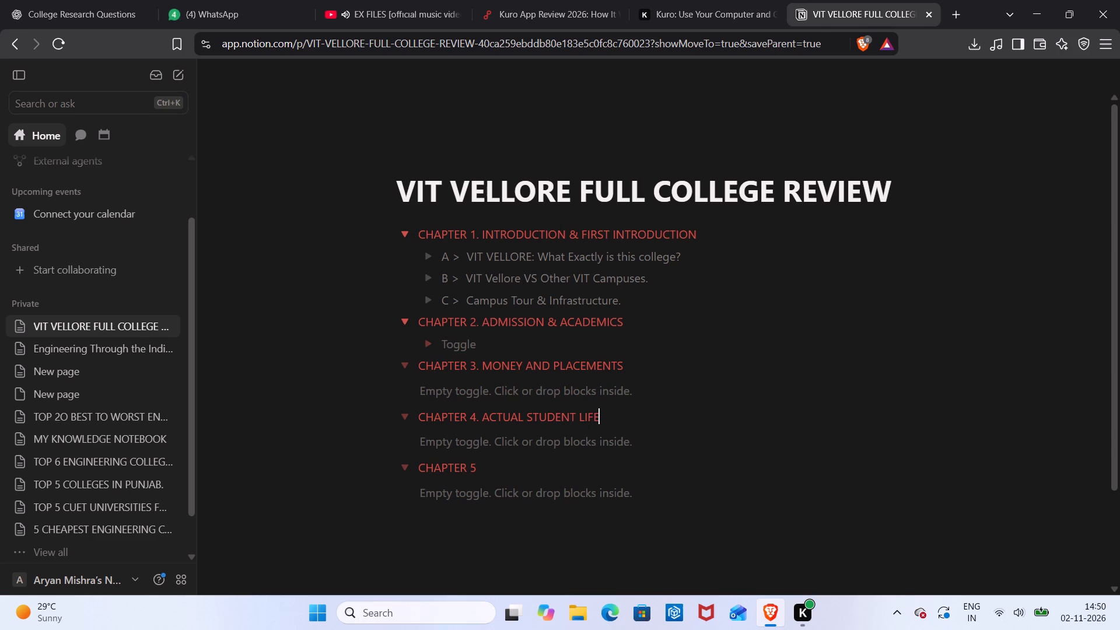
key(space)
Extend the CHAPTER 5 heading to read "CHAPTER 5. FINAL DECISION".
click(497, 472)
text(.)
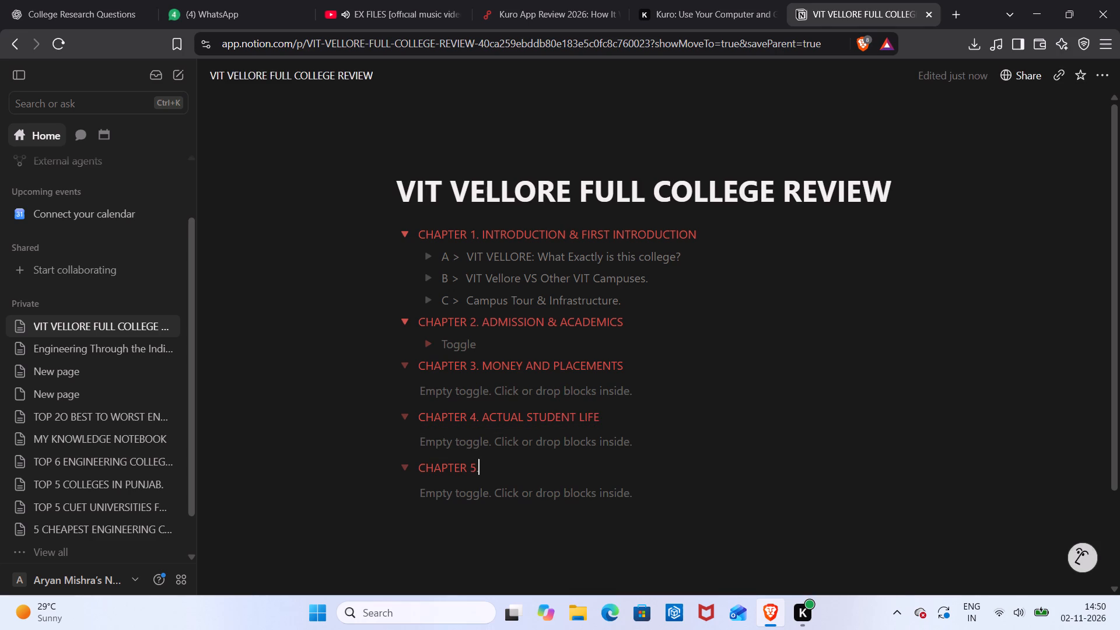
key(space)
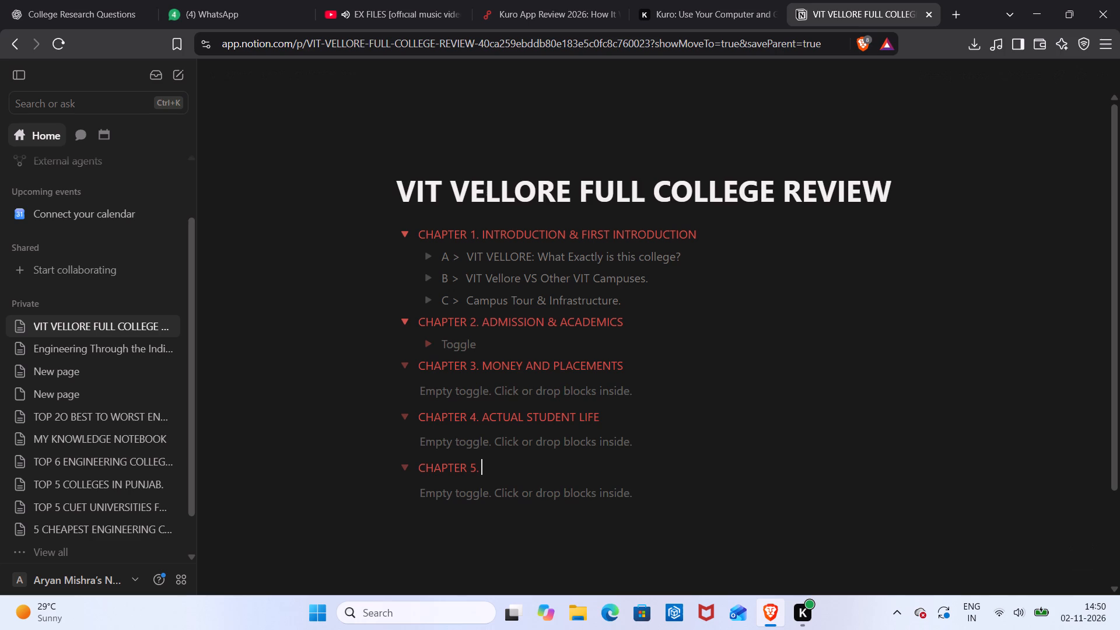
text(FINAL)
key(space)
text(DECISION)
key(space)
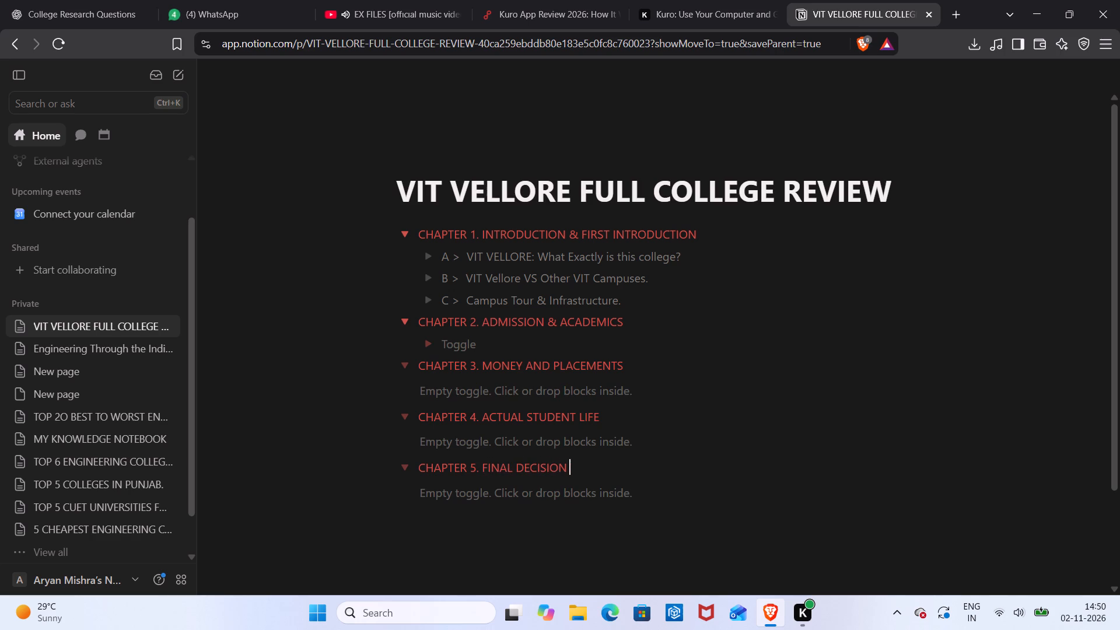
click(262, 390)
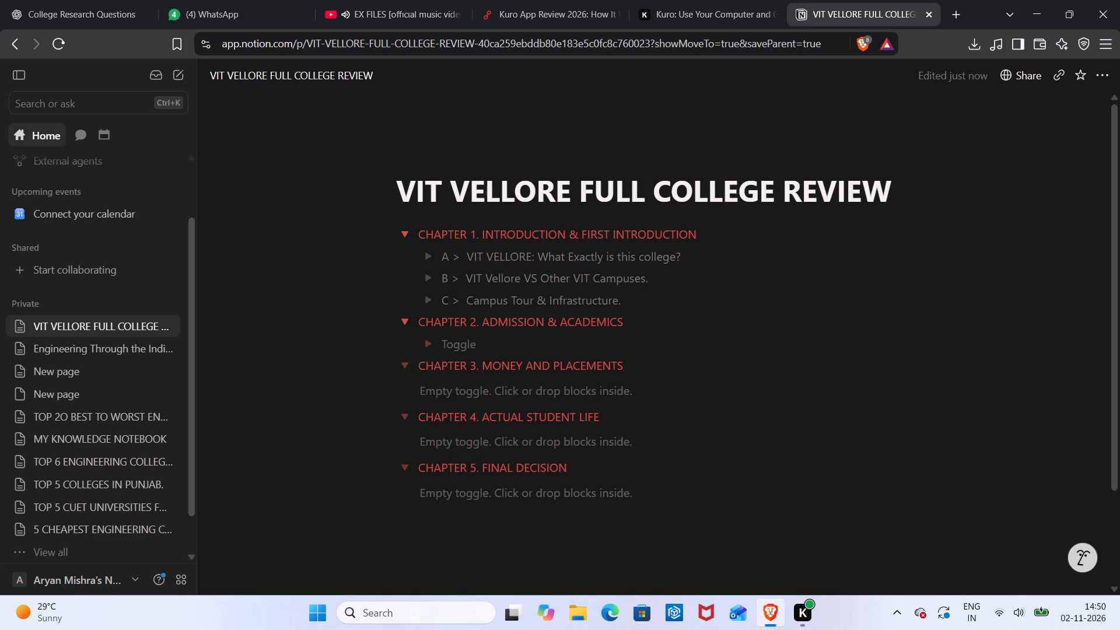
Collapse the CHAPTER 1 toggle to hide its three sub-topics.
click(402, 239)
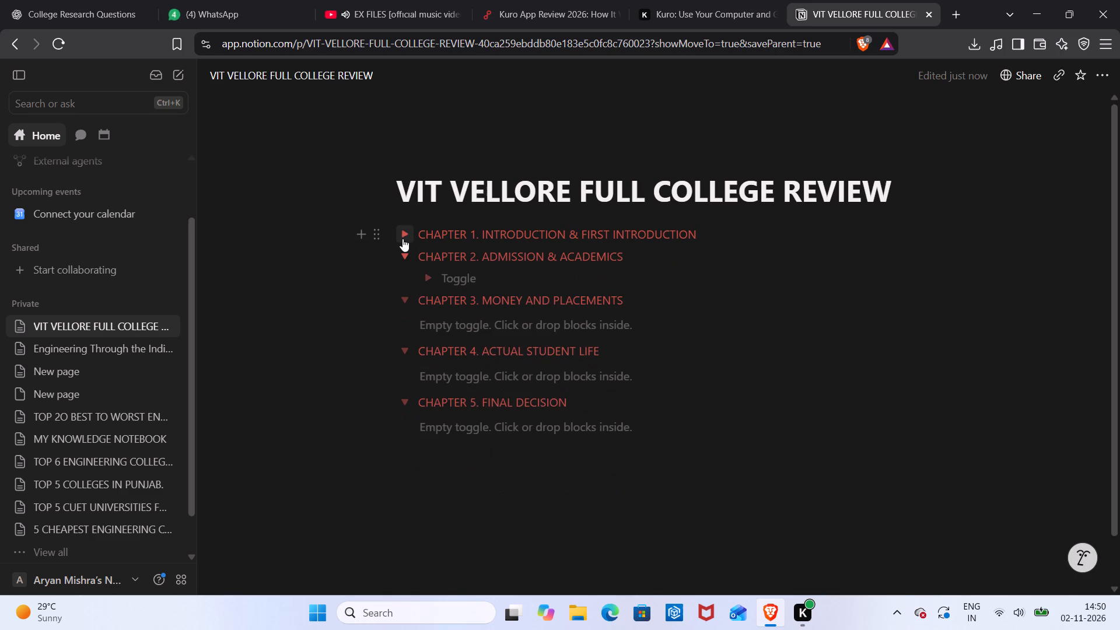
Label the untitled toggle inside CHAPTER 2 with the letter prefix "A > ".
click(446, 271)
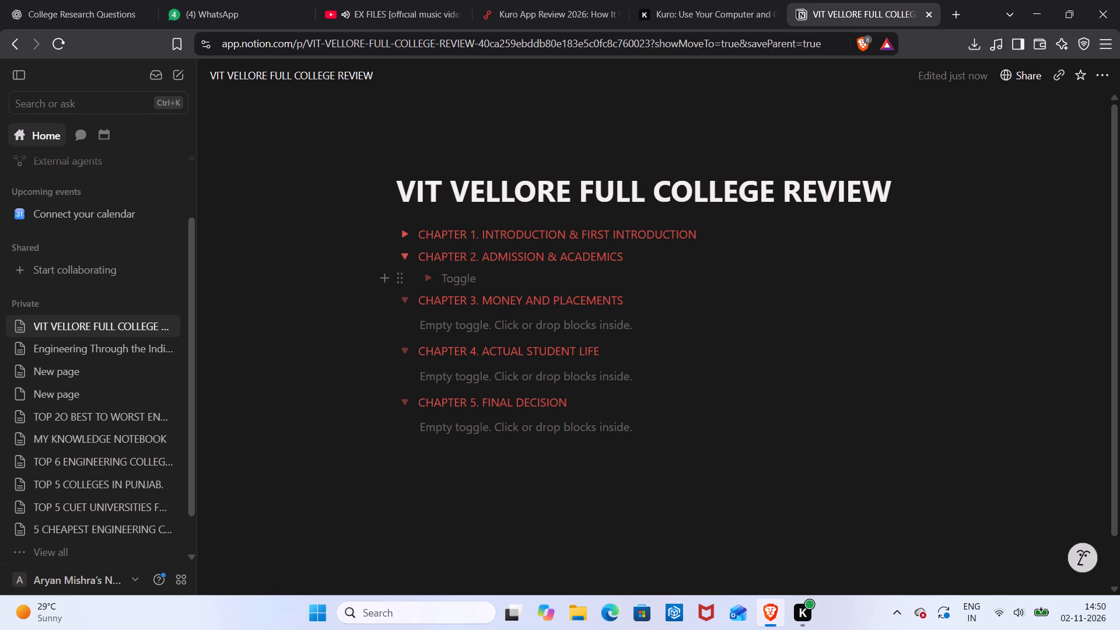
key(shift+a)
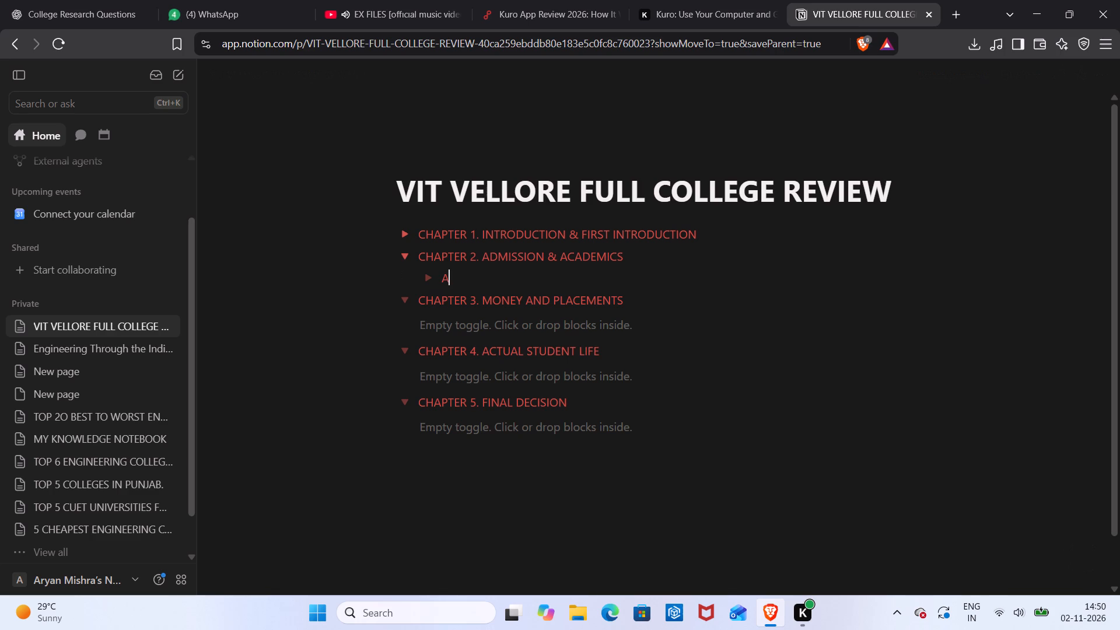
text(dmissio)
key(BackSpace)
key(BackSpace)
key(BackSpace)
key(BackSpace)
key(BackSpace)
key(BackSpace)
key(BackSpace)
key(space)
text(.)
key(space)
key(BackSpace)
key(BackSpace)
text(>)
key(space)
Add "Admission Process: " after the "A > " prefix of the sub-topic toggle inside CHAPTER 2.
key(shift+a)
text(dmissiom)
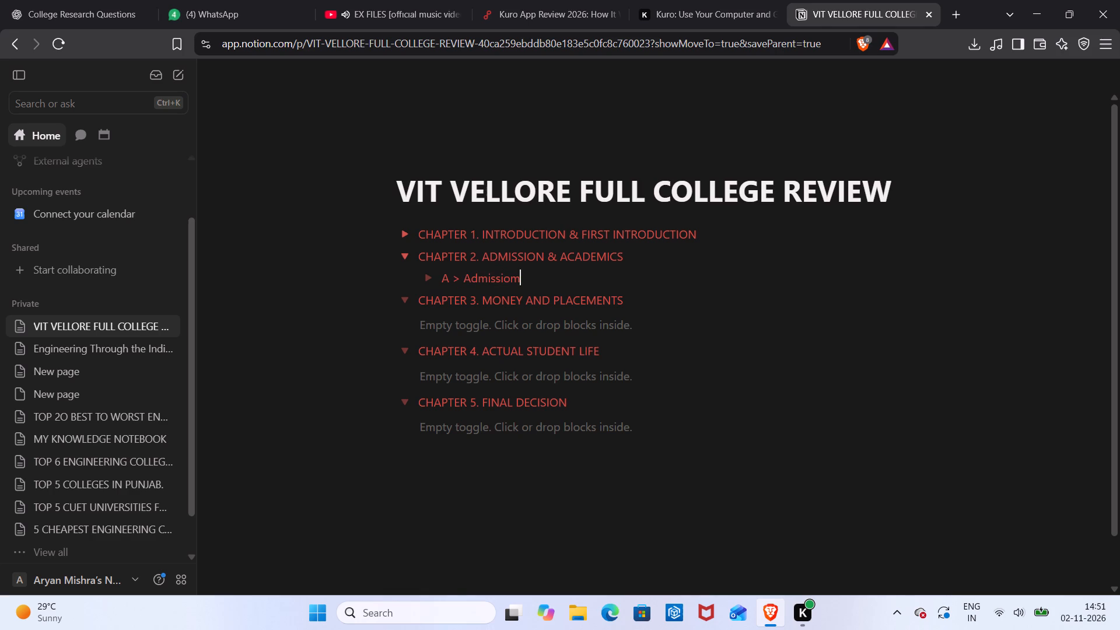
key(BackSpace)
text(n)
key(space)
text(Process)
key(space)
key(BackSpace)
text(;)
key(space)
key(BackSpace)
key(BackSpace)
text(:)
key(space)
Complete sub-topic A's title in CHAPTER 2 with "How Do You Get Into VIT", with only the first letter of "You" capitalised.
key(shift+h)
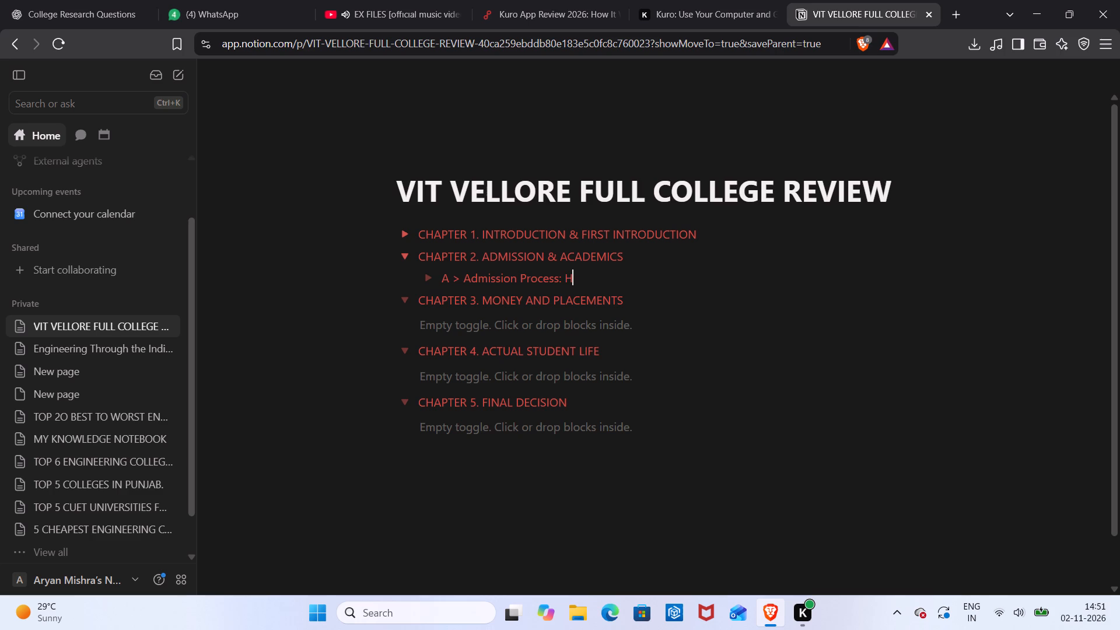
text(ow)
key(space)
text(DO)
key(BackSpace)
text(o YOu)
key(space)
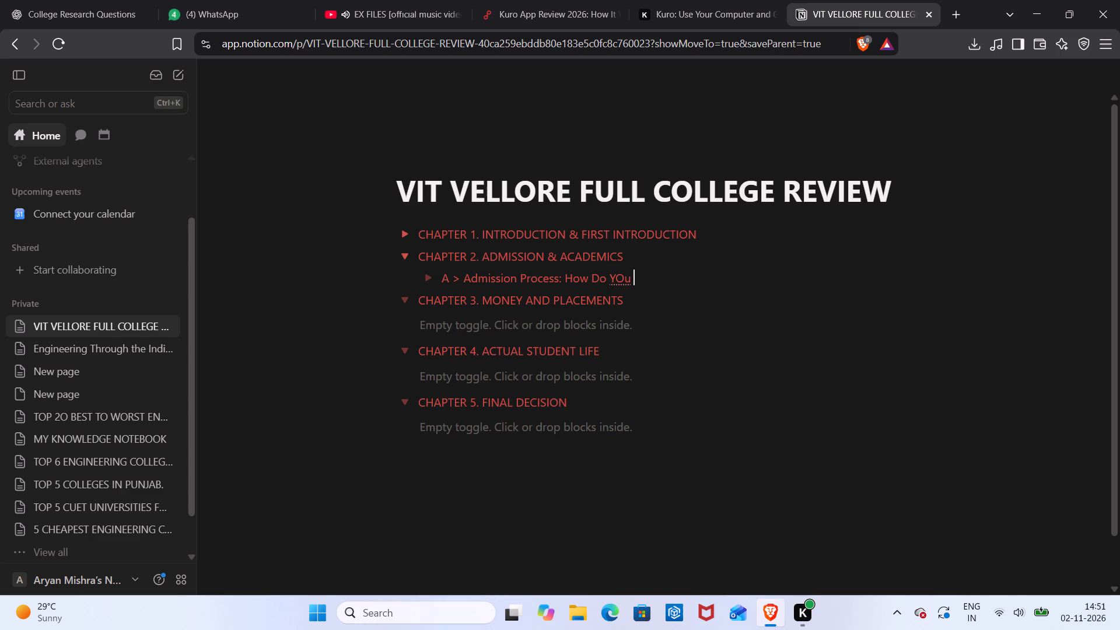
text(Get)
key(space)
text(Into)
key(space)
text(VIT)
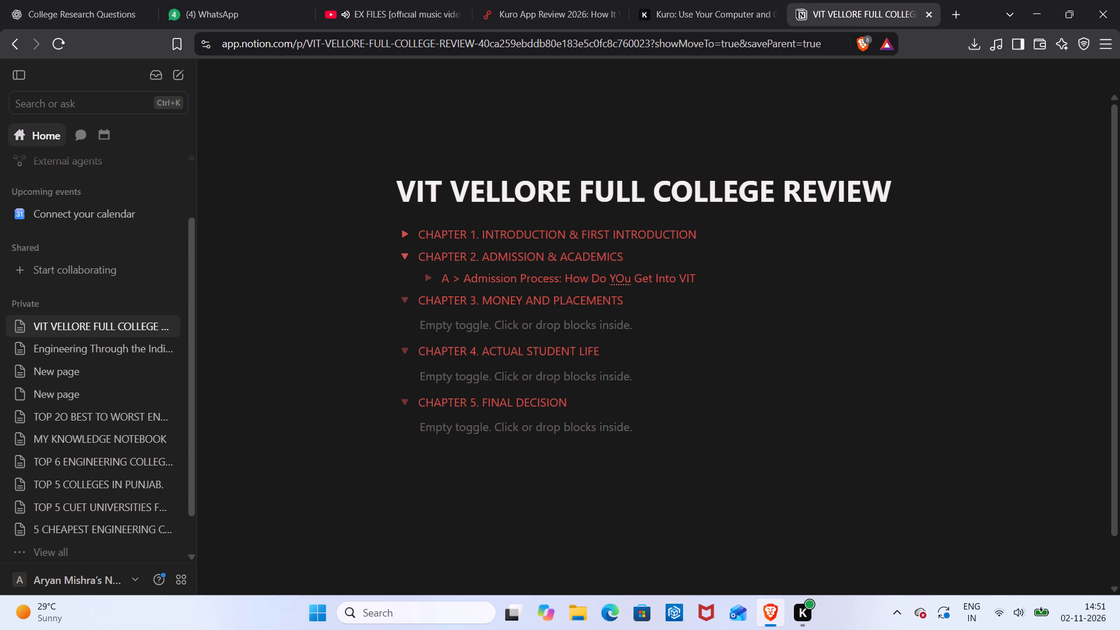
click(625, 275)
key(BackSpace)
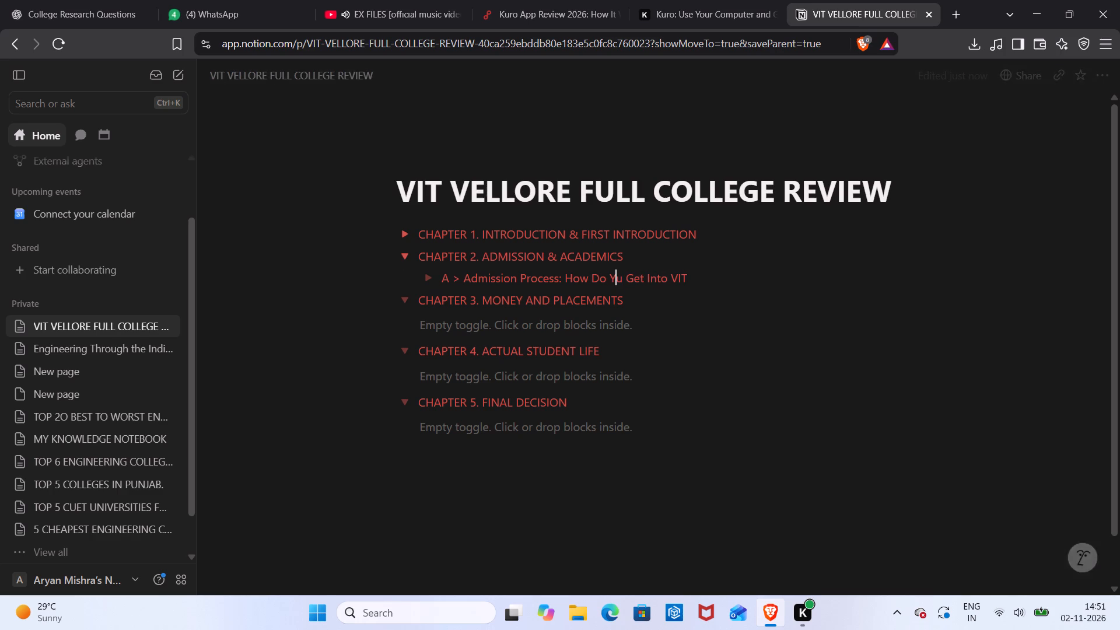
key(o)
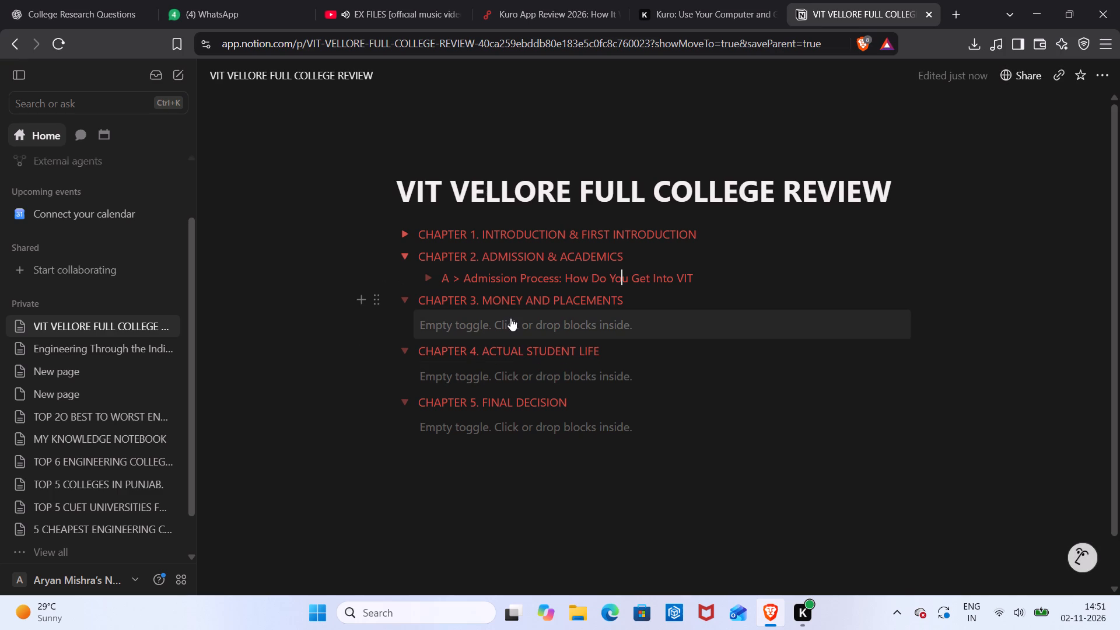
Add a second sub-topic toggle below sub-topic A in CHAPTER 2 with the letter prefix "B > ".
click(695, 284)
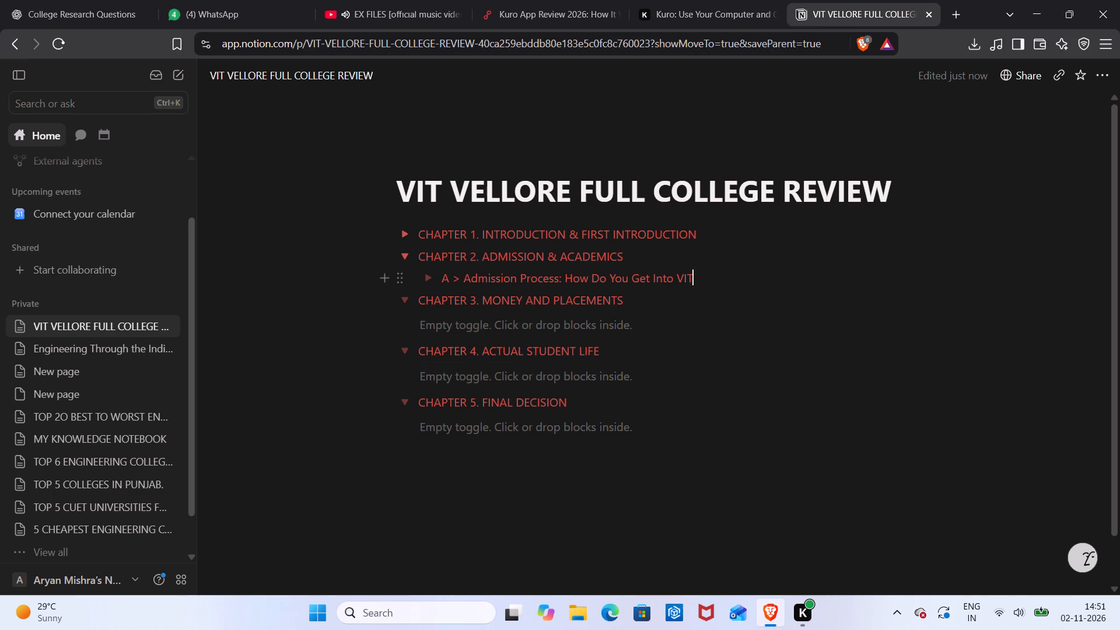
key(Return)
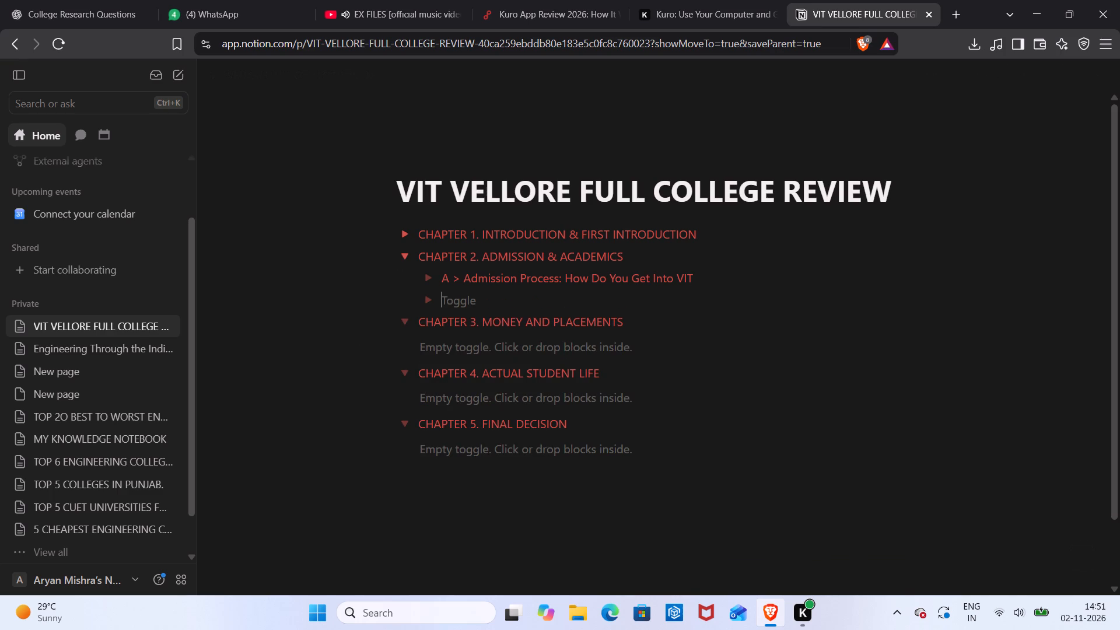
key(shift+b)
key(space)
text(.)
key(space)
key(BackSpace)
key(BackSpace)
text(>)
key(space)
Title sub-topic B in CHAPTER 2 "VITEEE Rank VS Branch & Campus".
text(VITEEE)
key(space)
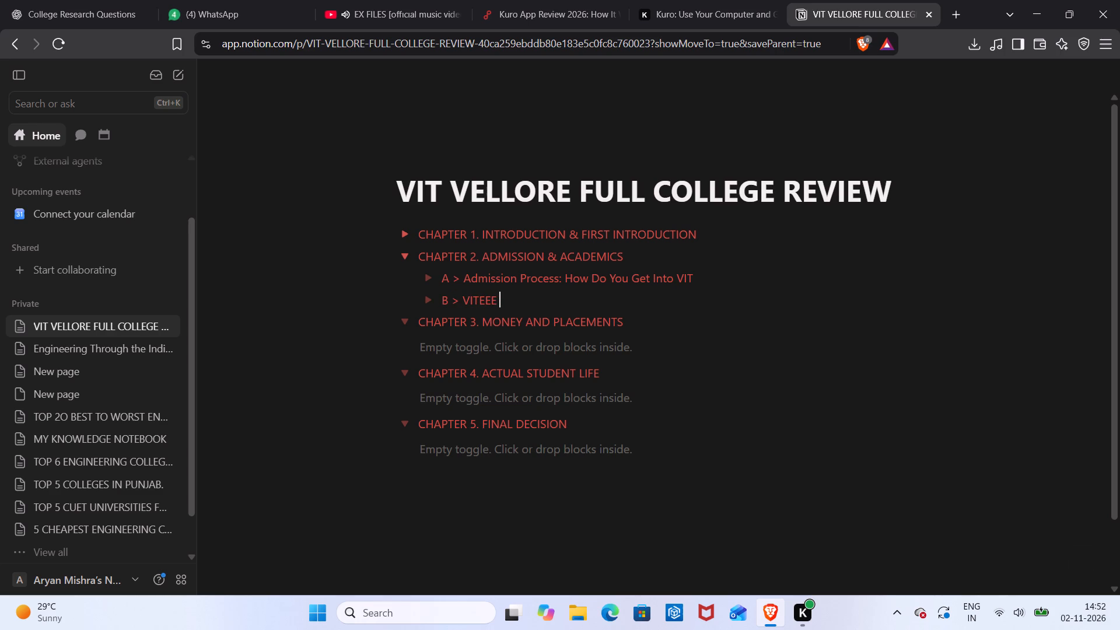
text(RA)
key(BackSpace)
text(ank)
key(space)
text(VS)
key(space)
text(Branch)
key(space)
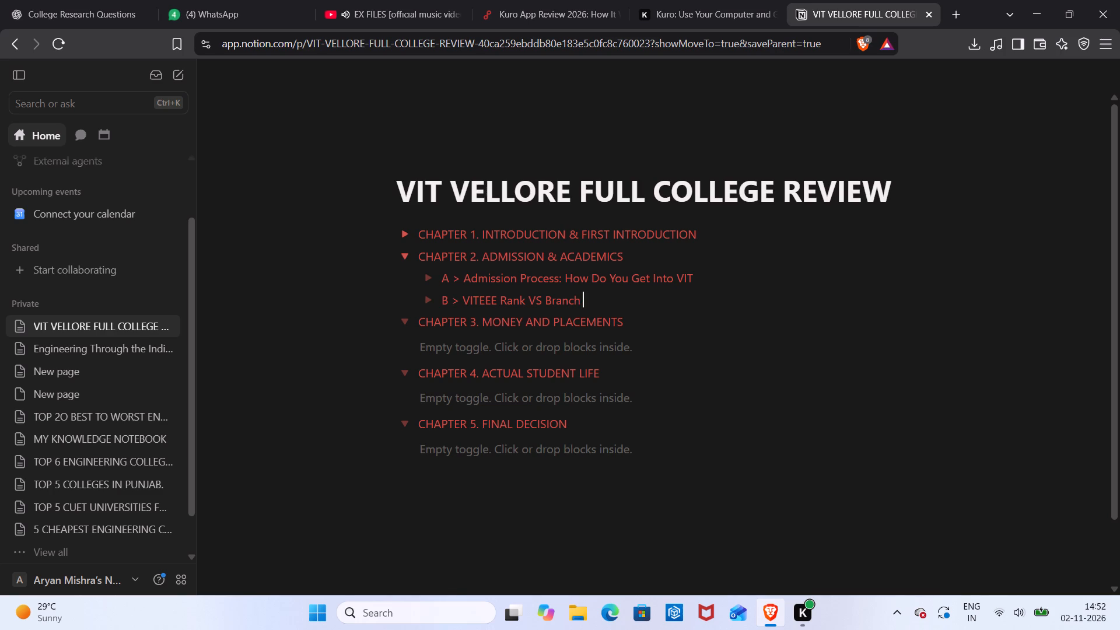
text(&)
key(space)
text(Campus)
key(space)
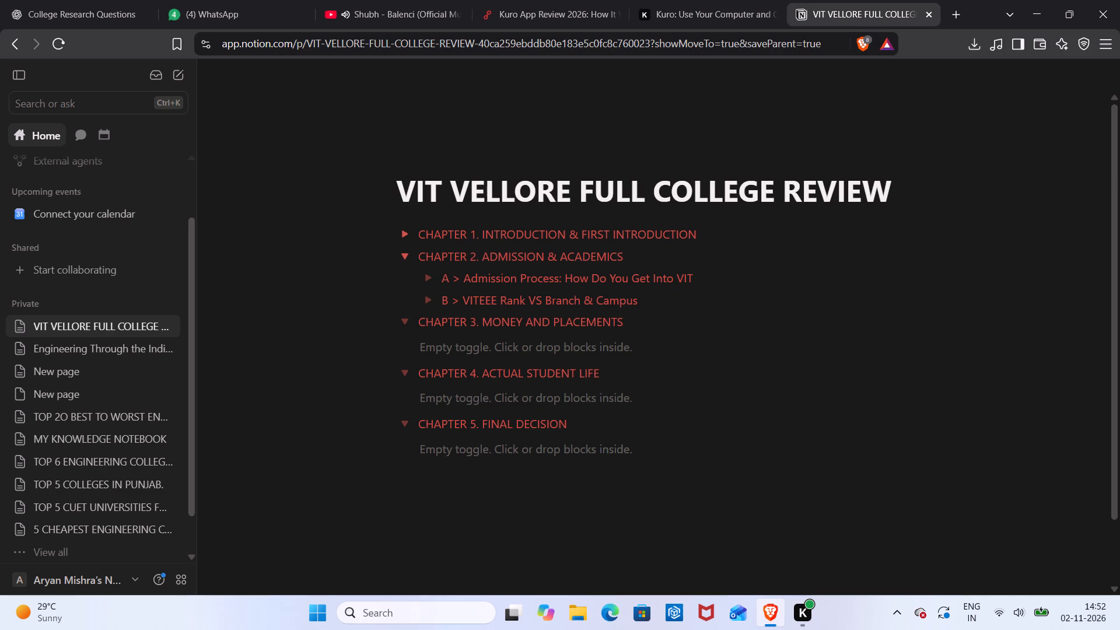
Add an untitled toggle below sub-topic B inside CHAPTER 2.
key(Return)
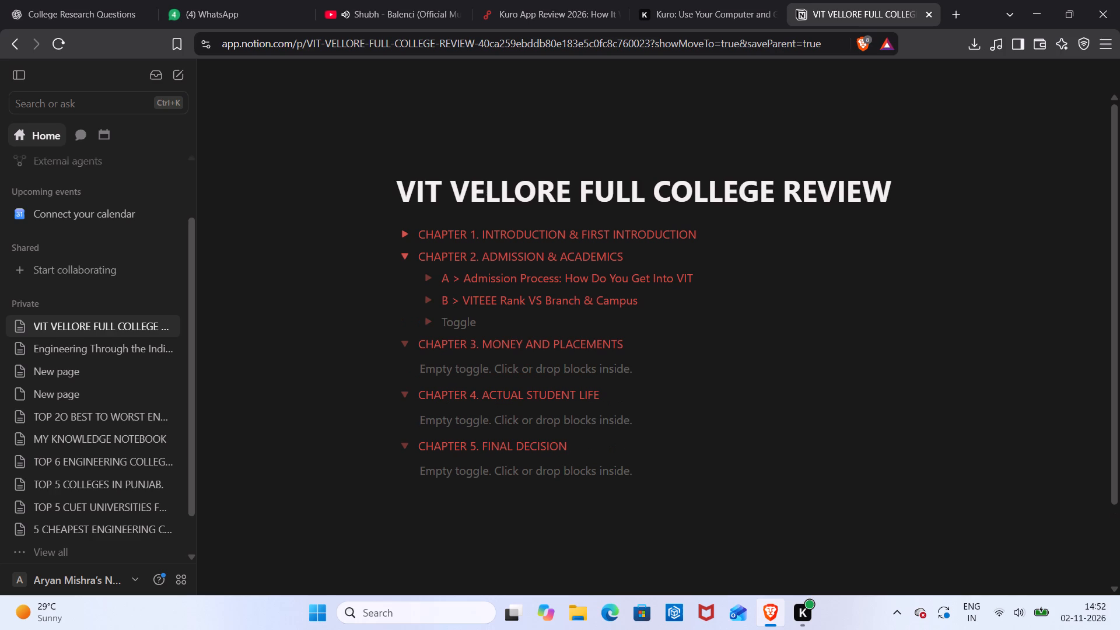
key(shift+v)
key(BackSpace)
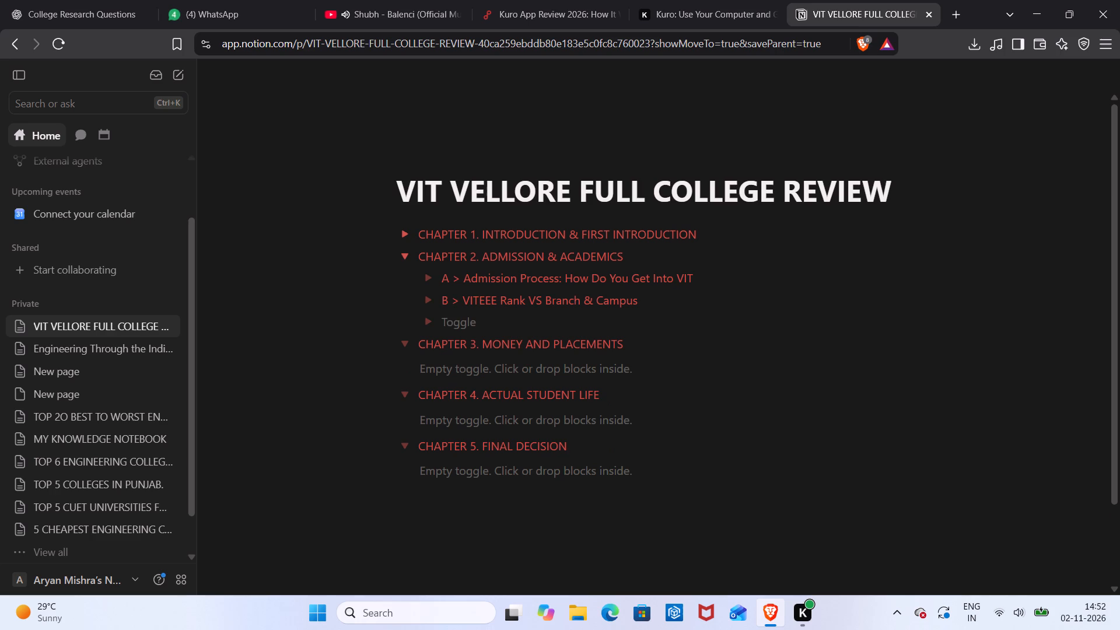
Insert a new sub-topic toggle directly below sub-topic A in CHAPTER 2 with the letter prefix "B > ".
click(698, 279)
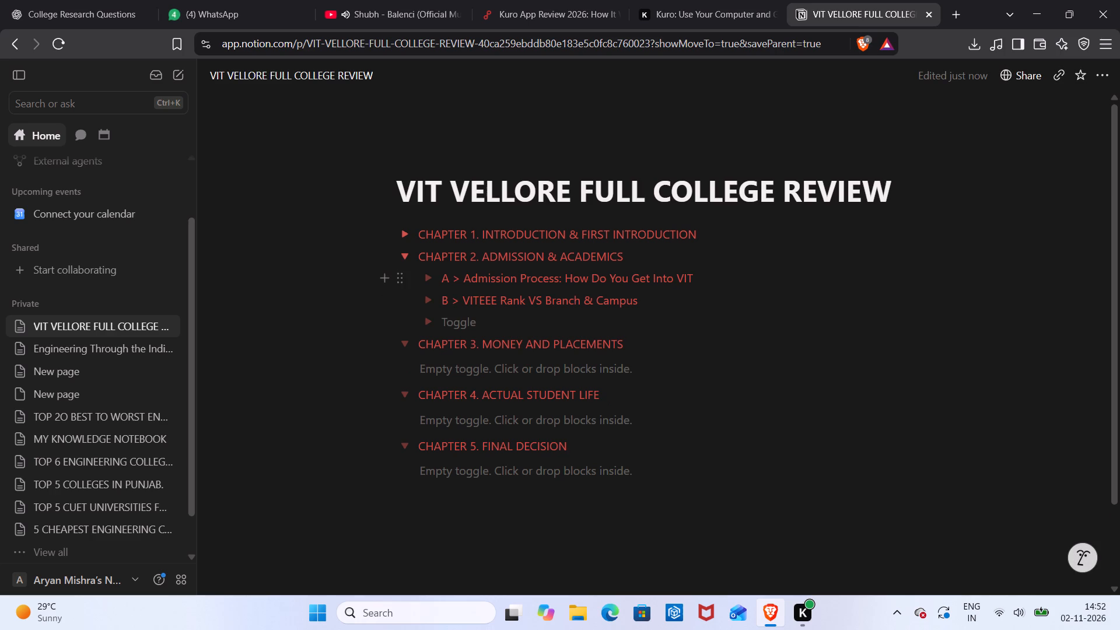
key(Return)
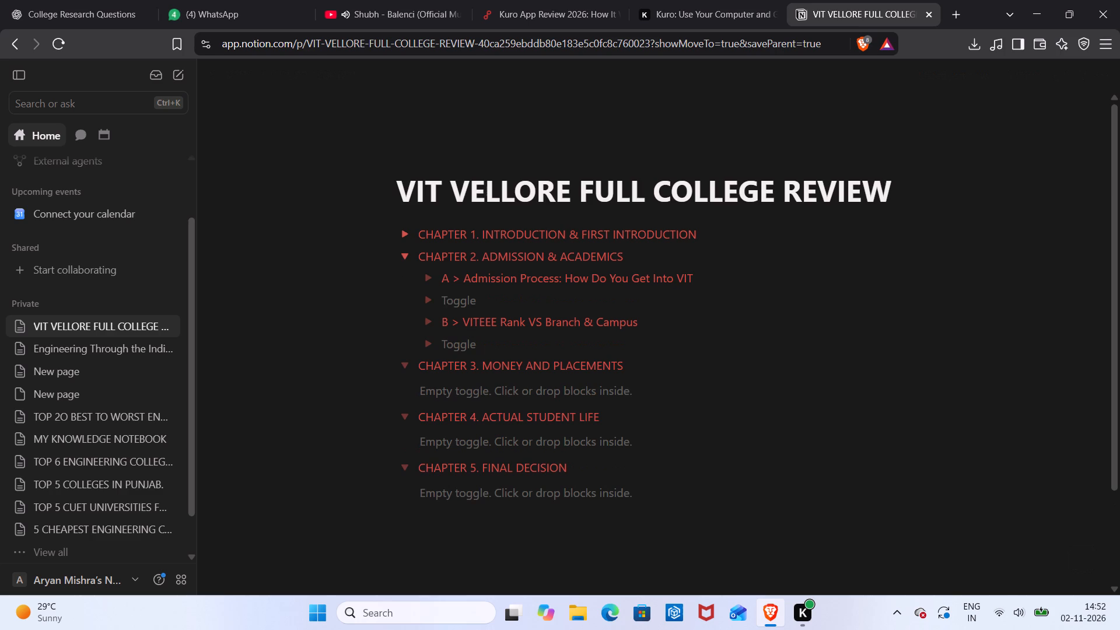
key(shift+c)
key(space)
text(.)
key(space)
key(BackSpace)
key(BackSpace)
text(>)
key(space)
key(BackSpace)
key(BackSpace)
key(BackSpace)
key(BackSpace)
text(B >)
key(space)
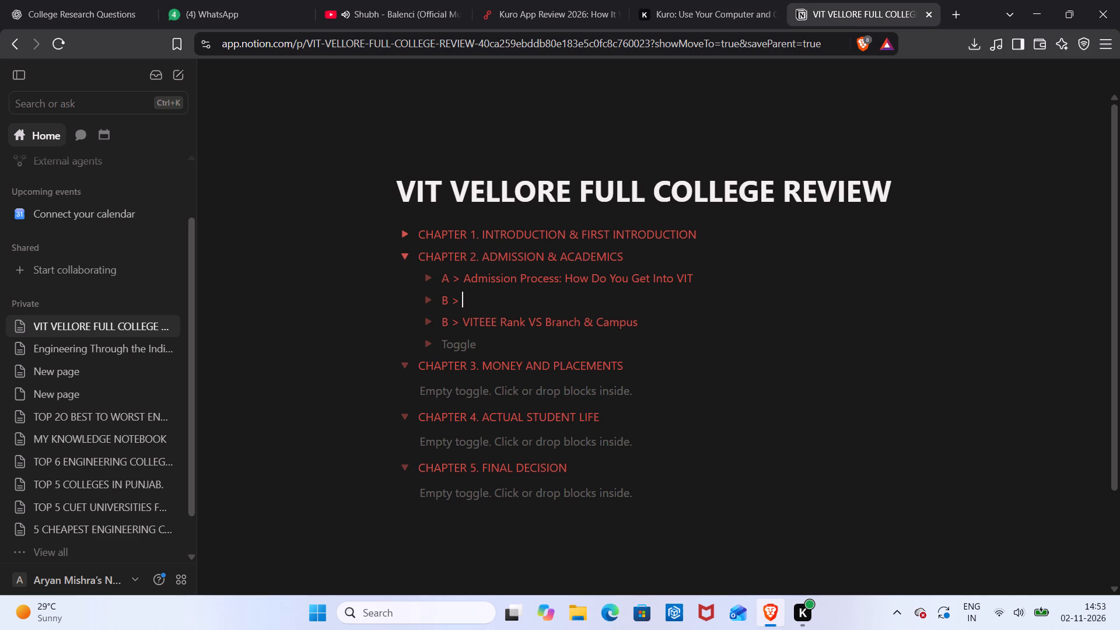
Title the new sub-topic B in CHAPTER 2 "VITEEE Examination".
text(VITEE)
key(shift+e)
key(shift+space)
key(shift+e)
text(xamination)
key(space)
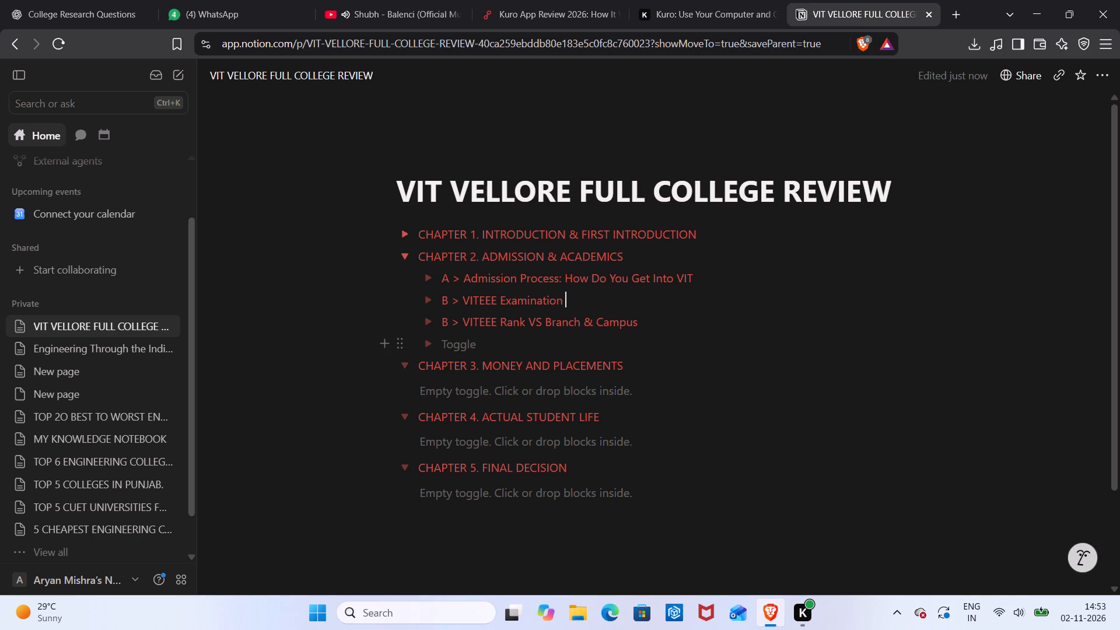
Change the letter prefix of the "VITEEE Rank VS Branch & Campus" sub-topic to a capital C.
click(444, 320)
key(Right)
key(BackSpace)
key(c)
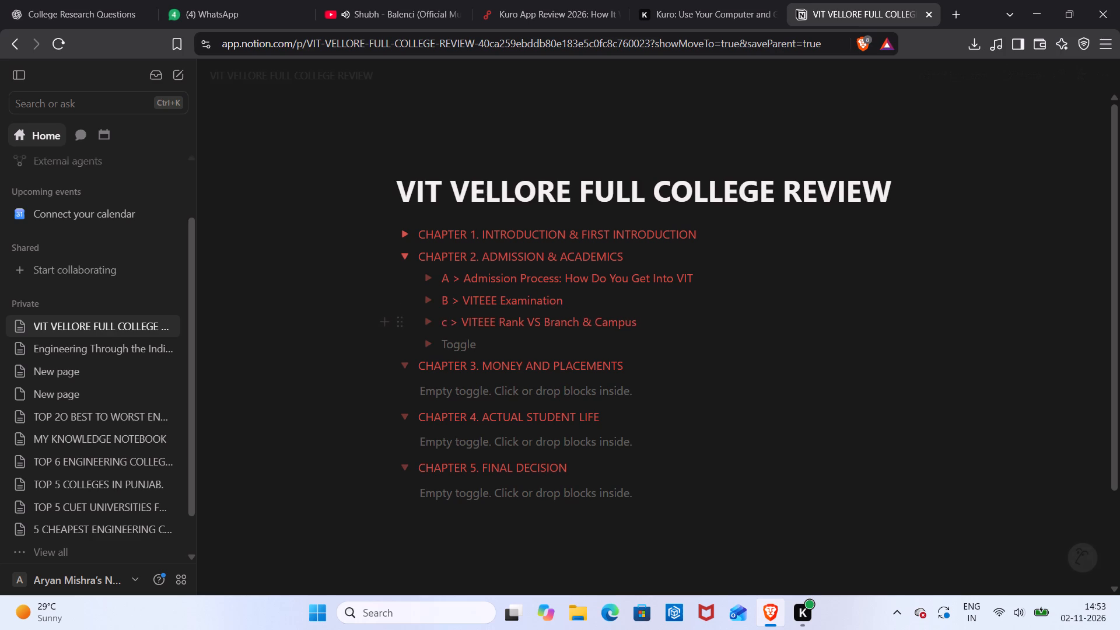
key(BackSpace)
key(shift+c)
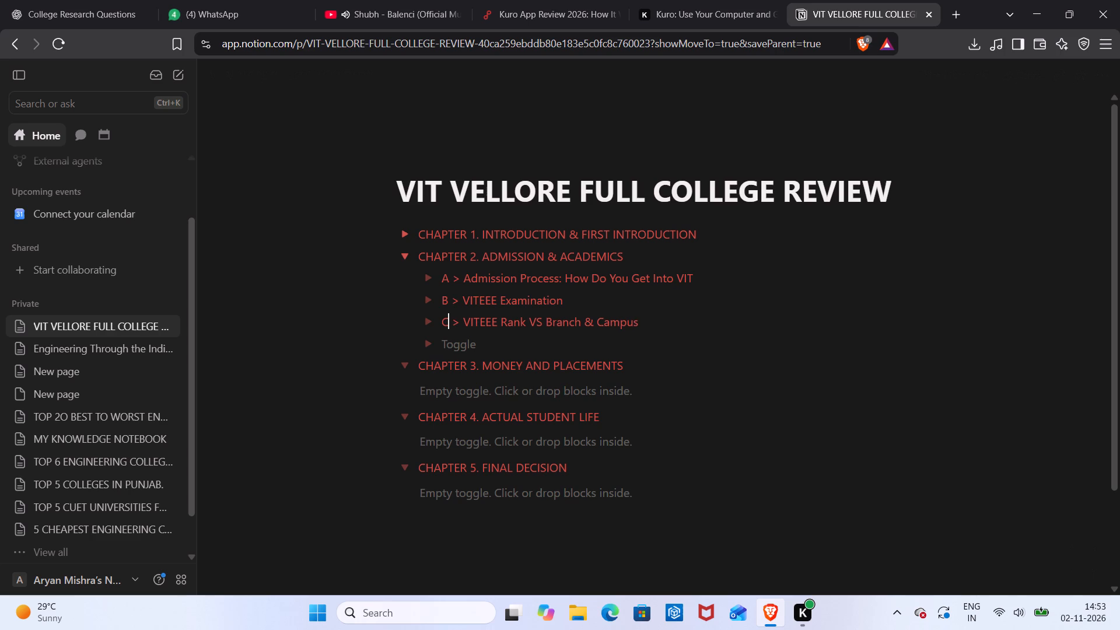
Title the untitled last toggle in CHAPTER 2 "D > Academic System".
click(466, 346)
key(shift+d)
key(space)
text(.)
key(space)
key(BackSpace)
key(BackSpace)
text(>)
key(space)
text(Academic)
key(space)
text(System)
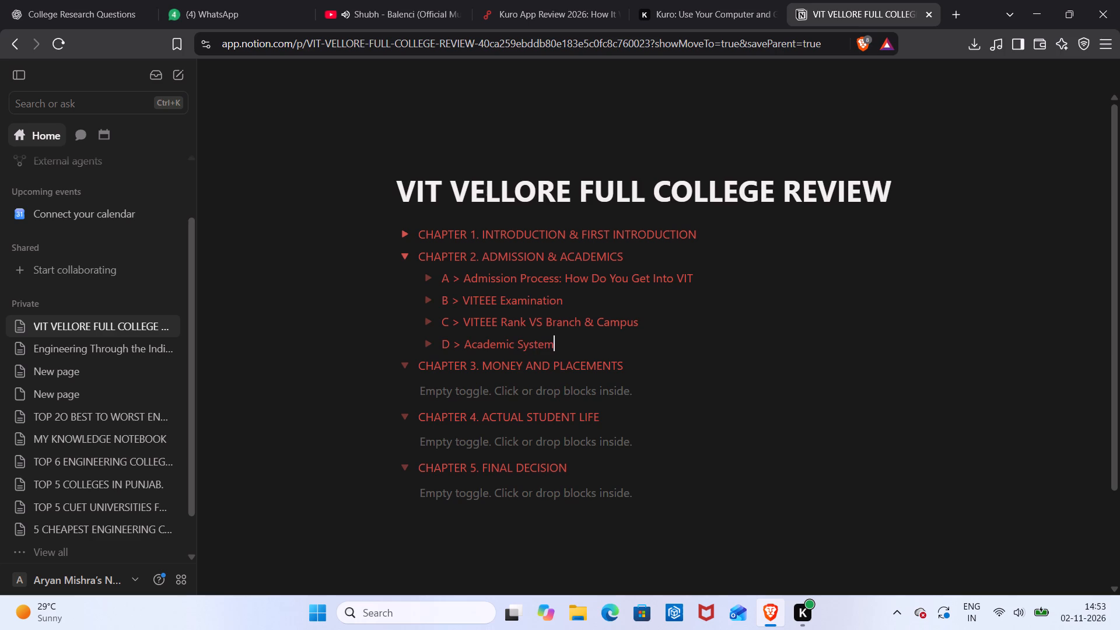
key(space)
Set the text colour of all four CHAPTER 2 sub-topic toggles, A to D, to gray.
click(402, 285)
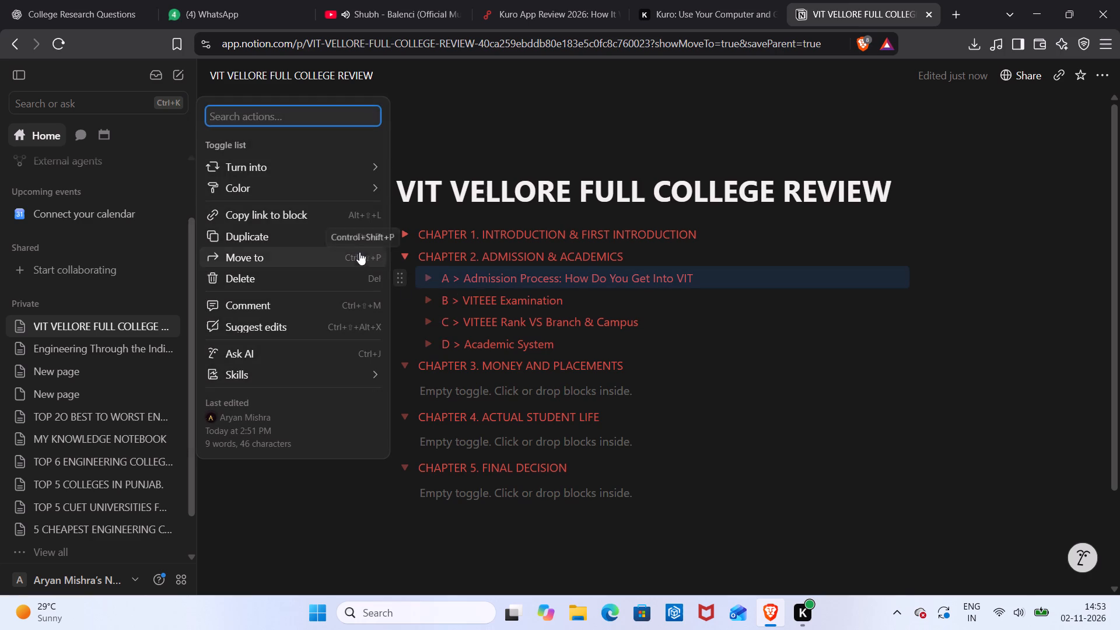
click(425, 175)
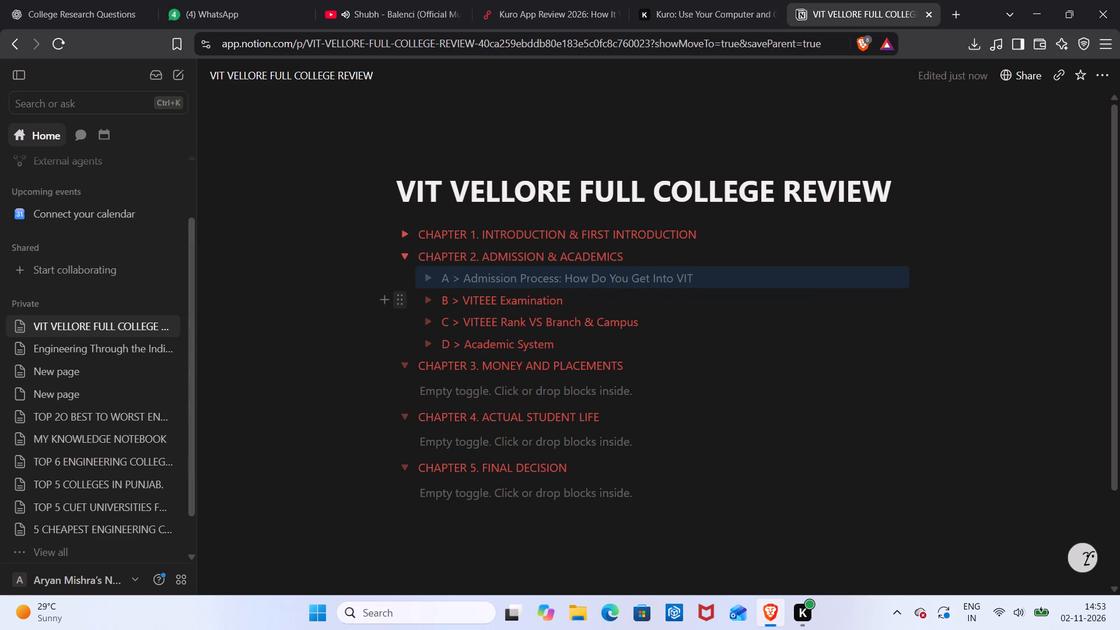
click(395, 304)
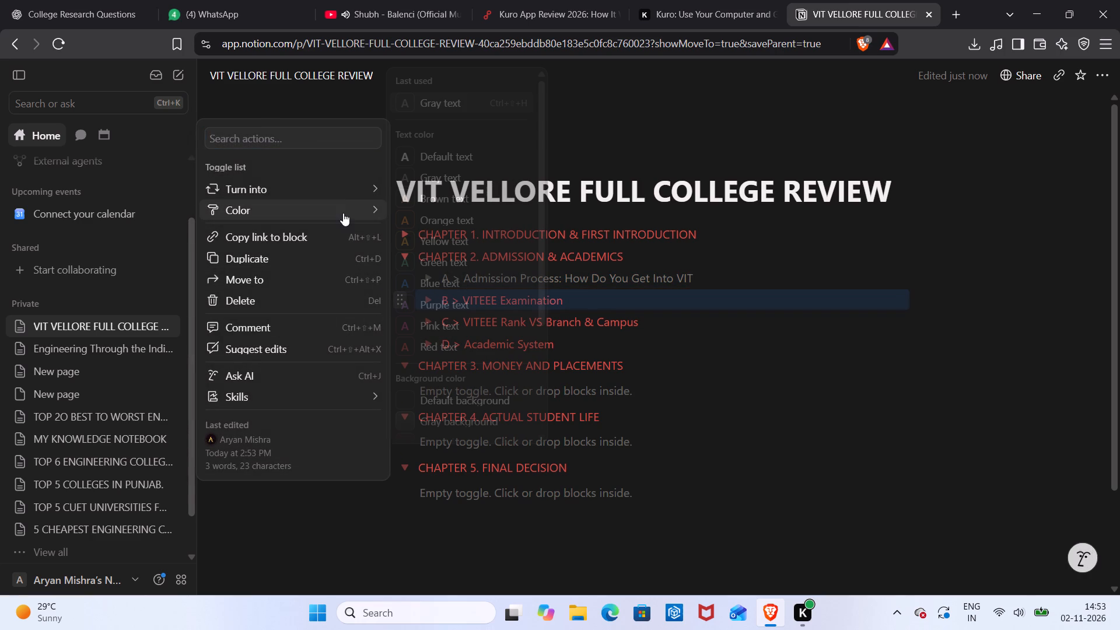
click(419, 176)
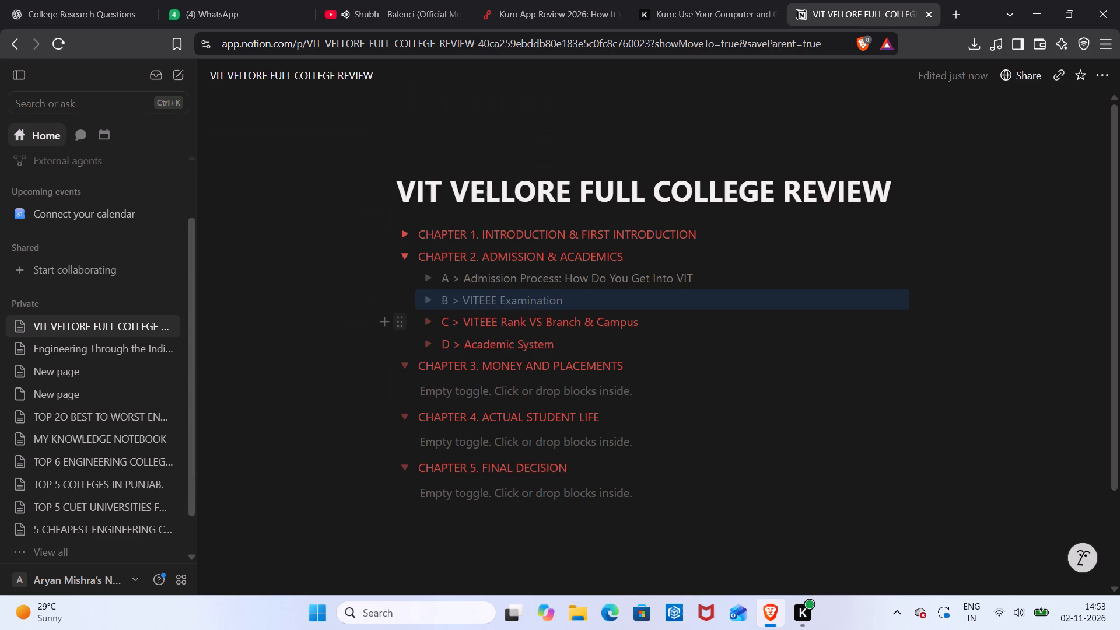
click(406, 326)
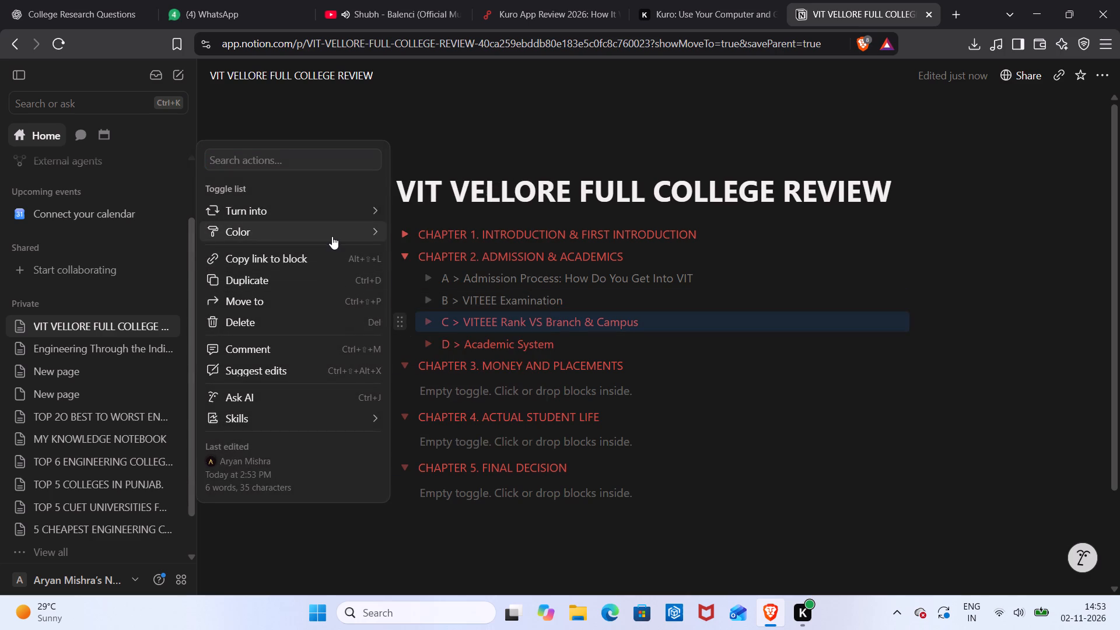
click(435, 171)
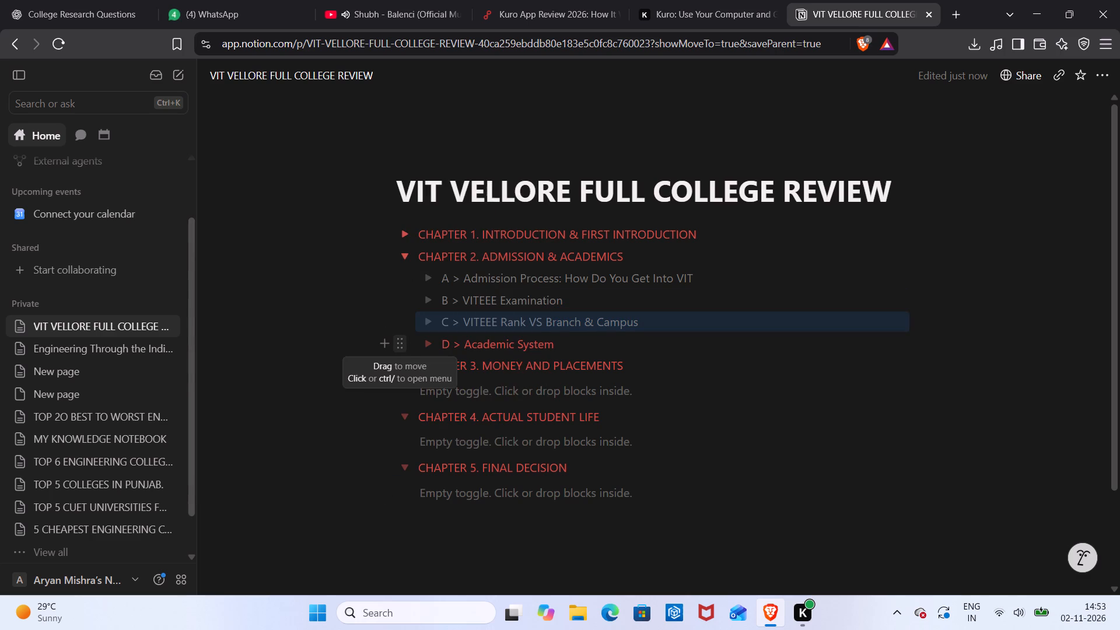
click(397, 344)
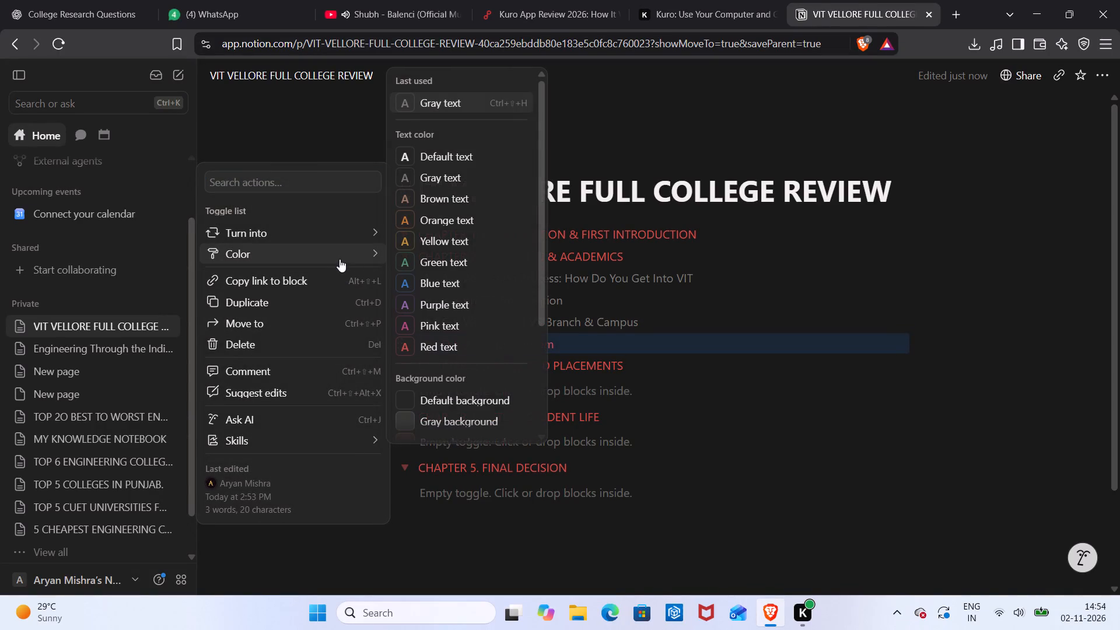
click(448, 180)
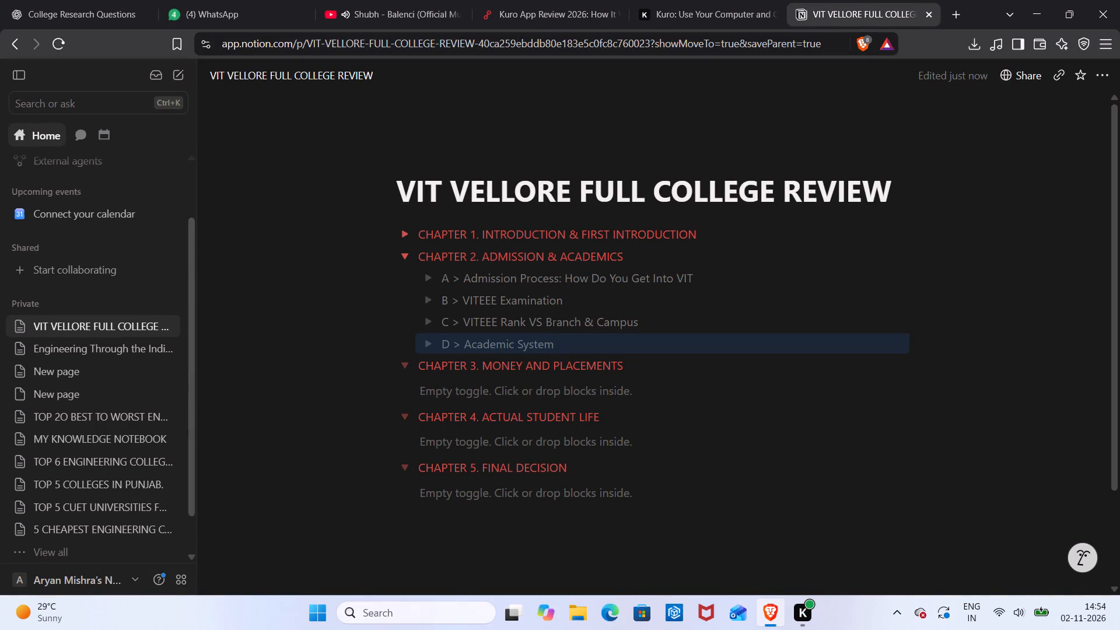
click(276, 347)
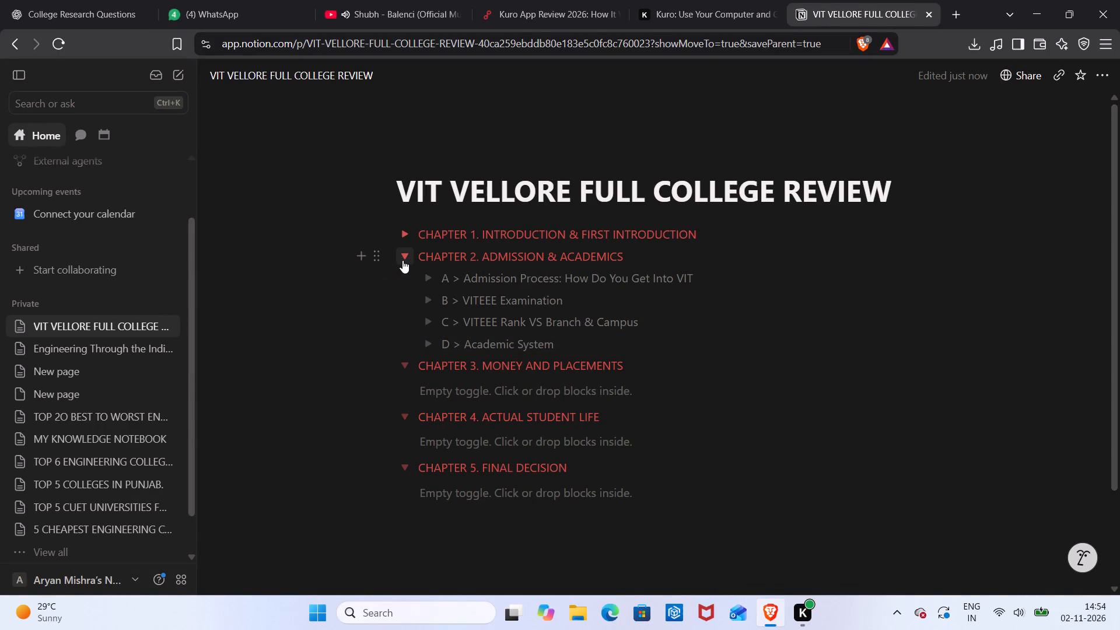
Collapse all five chapter toggles, briefly checking the sub-topics inside CHAPTER 1 and CHAPTER 2 along the way.
click(402, 260)
click(410, 243)
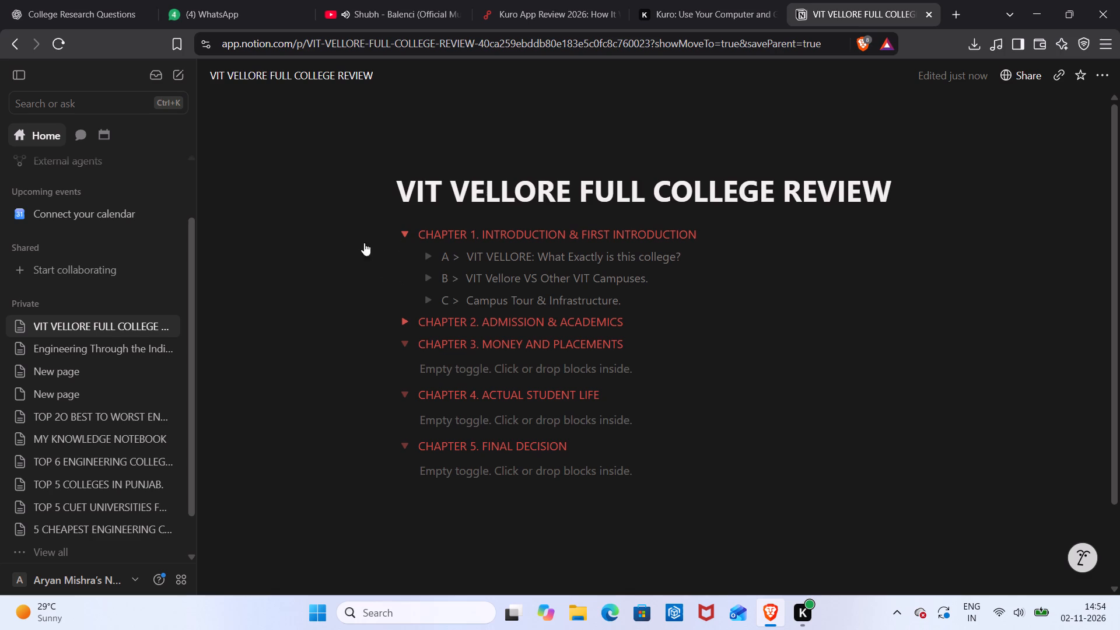
click(407, 237)
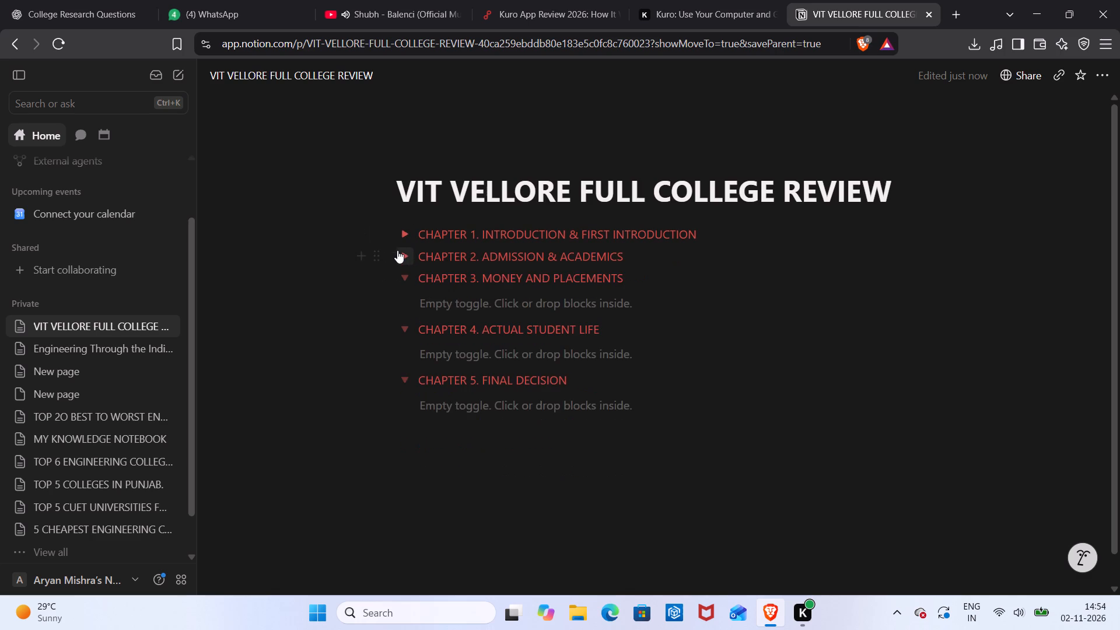
click(397, 251)
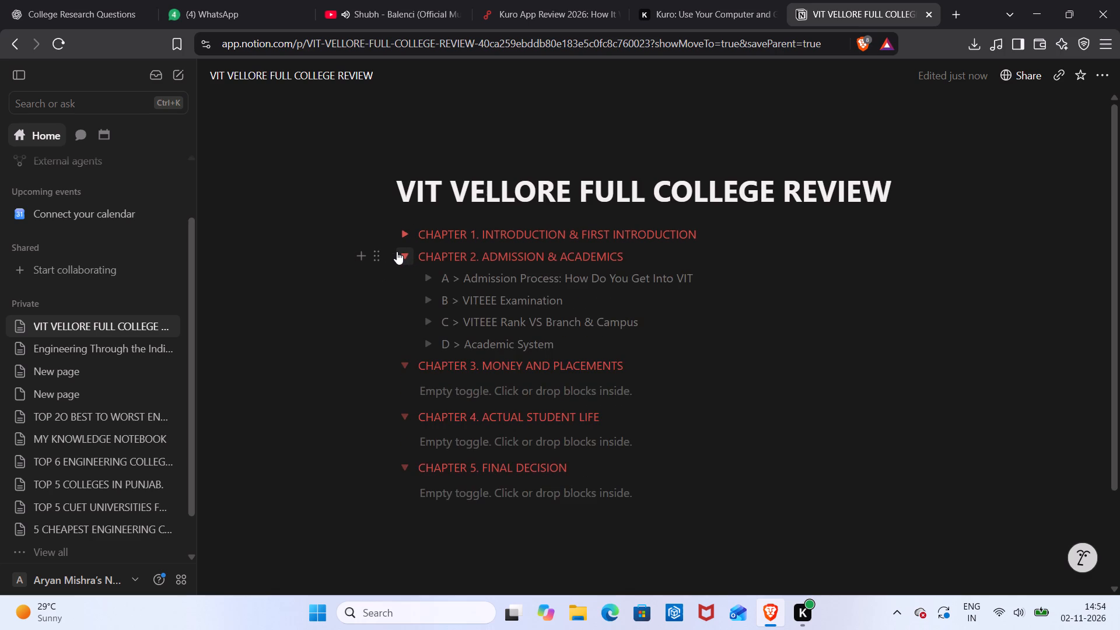
click(397, 251)
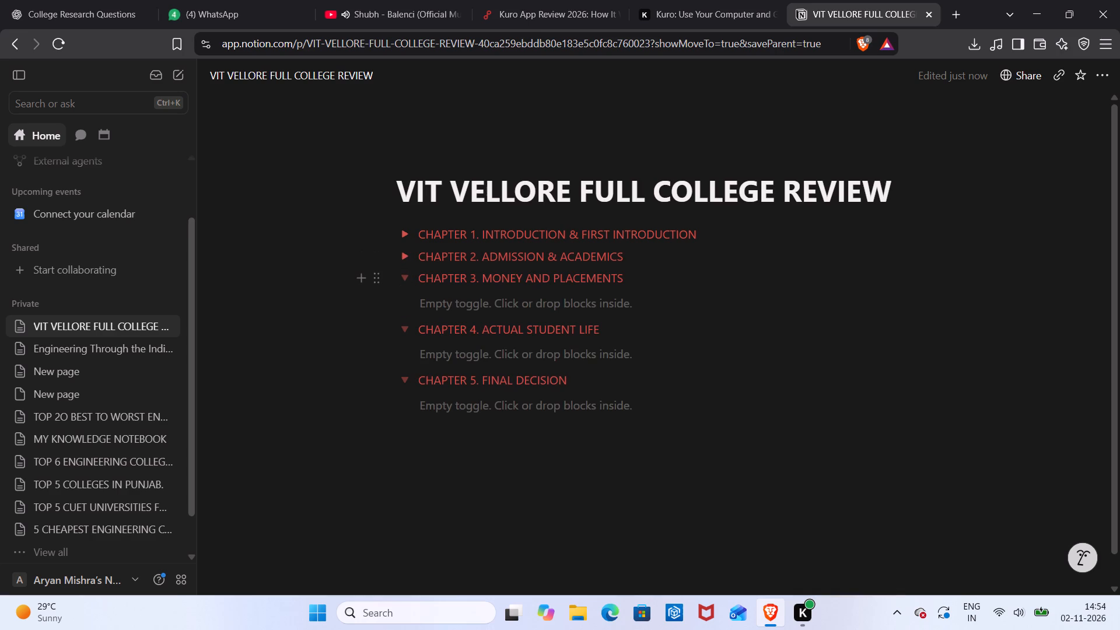
click(406, 282)
click(402, 294)
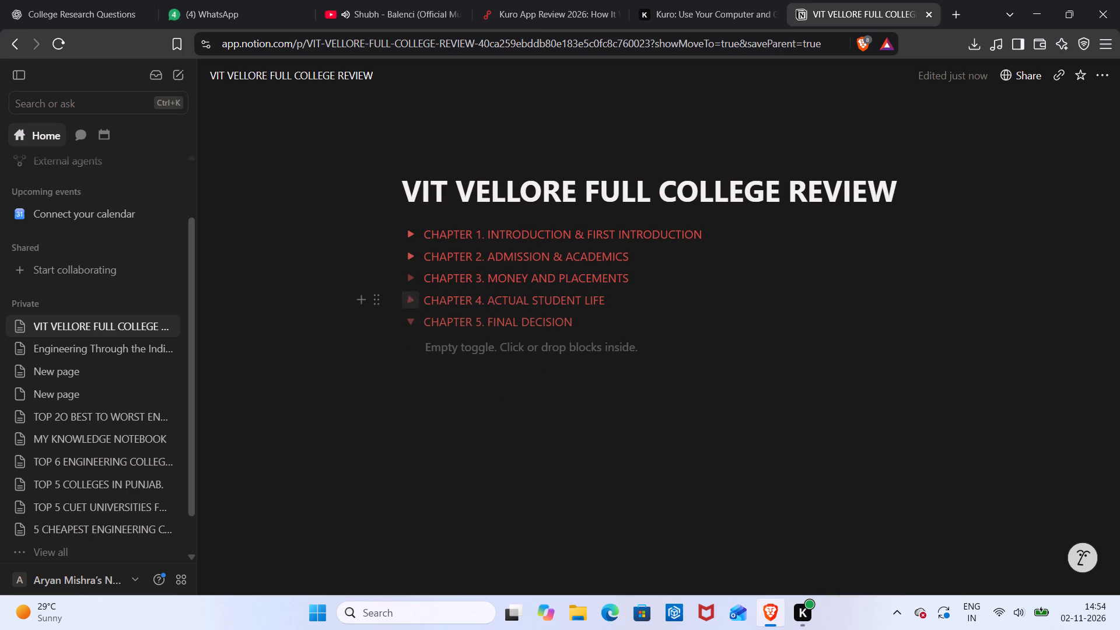
click(408, 321)
click(297, 332)
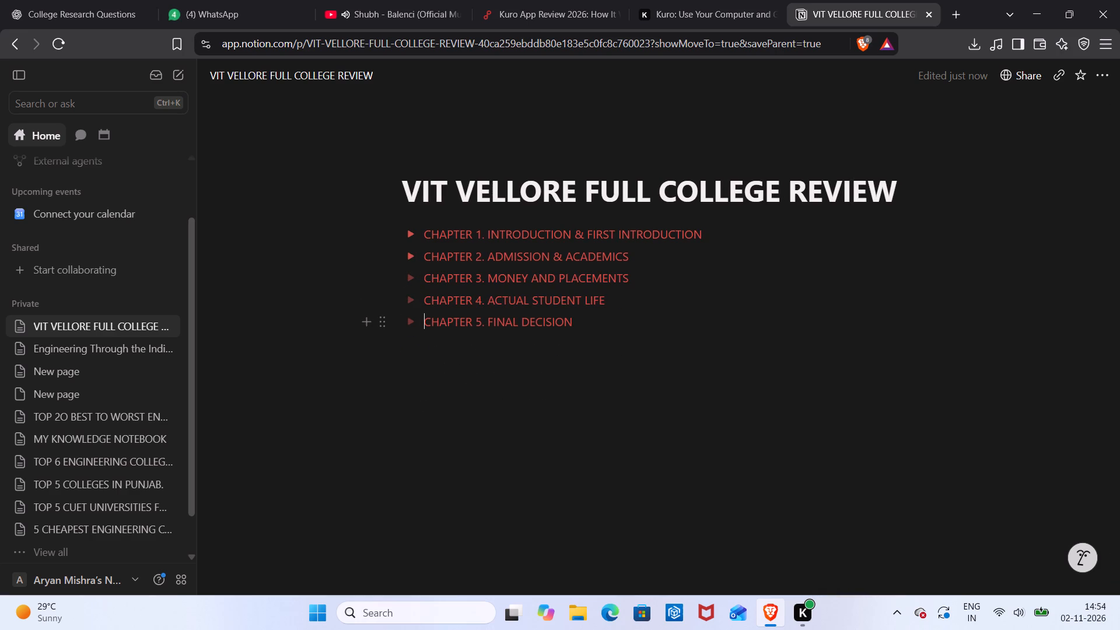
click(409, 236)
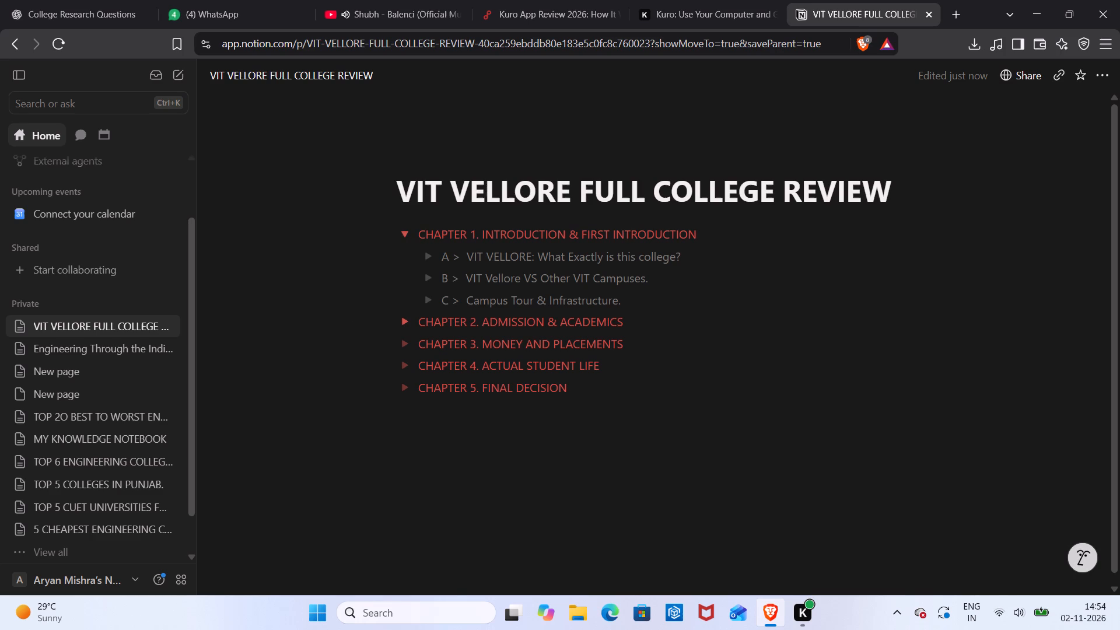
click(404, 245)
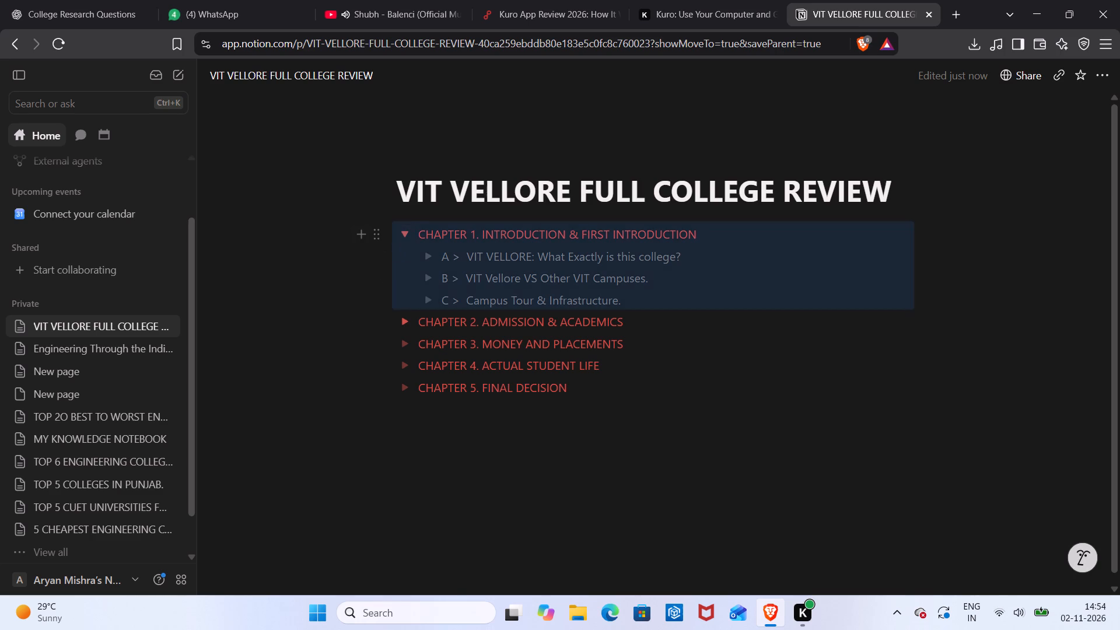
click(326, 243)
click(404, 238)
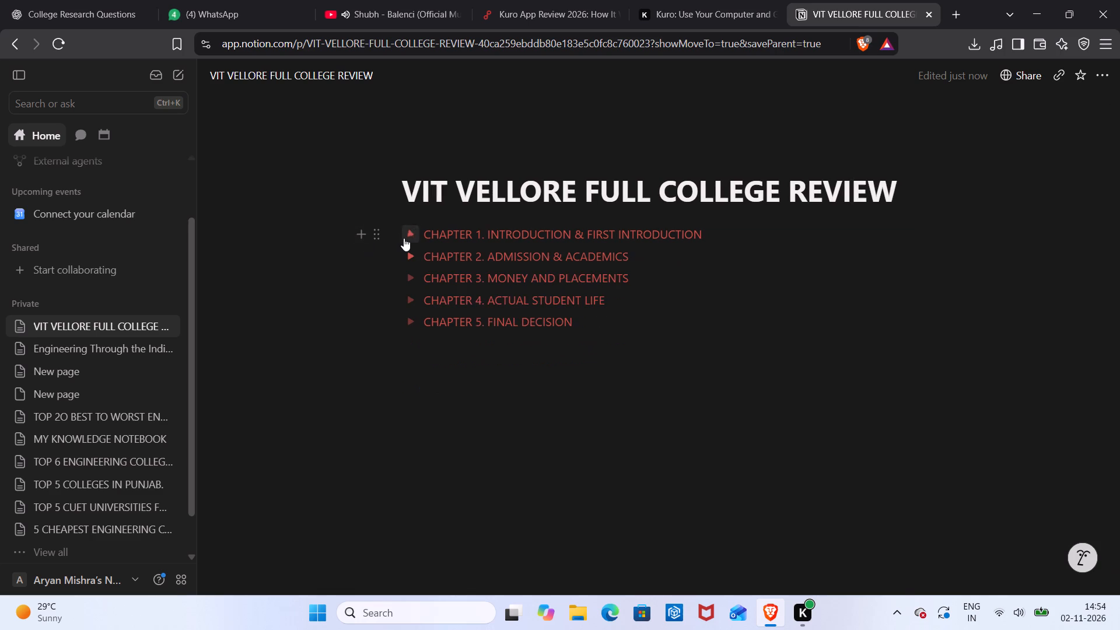
Give the CHAPTER 1 toggle a blue background in place of its text colour.
click(379, 239)
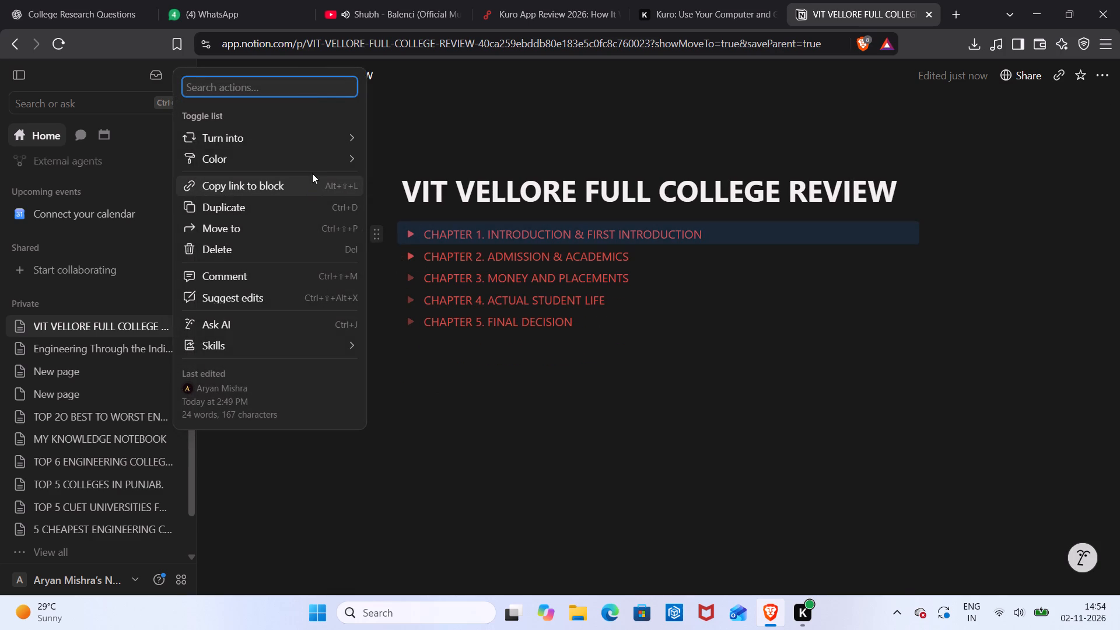
click(313, 167)
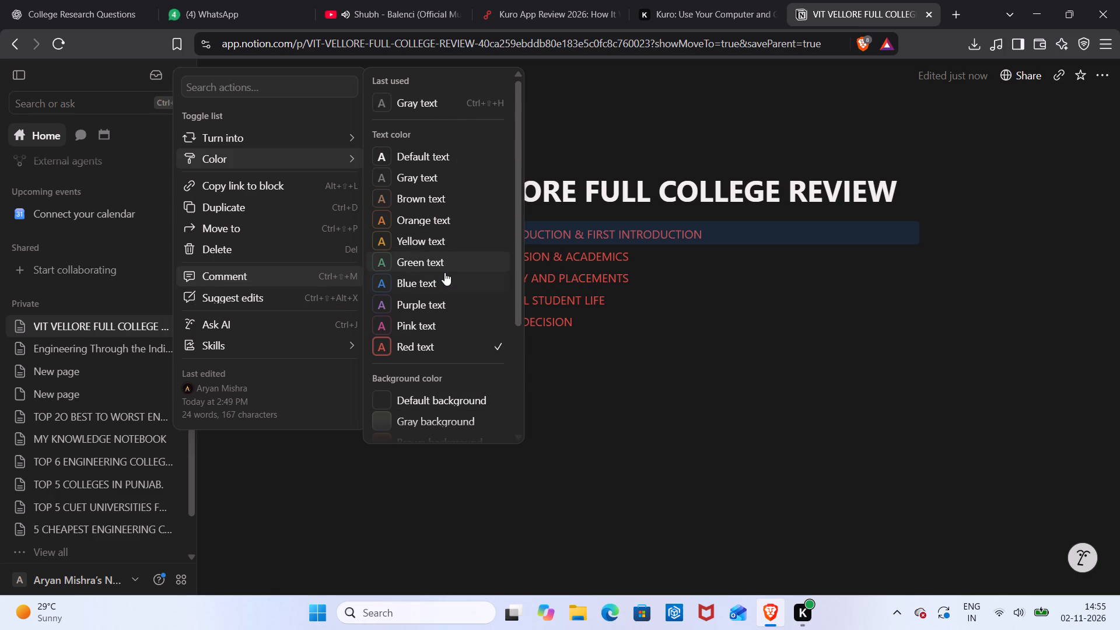
scroll(444, 272, down, 2)
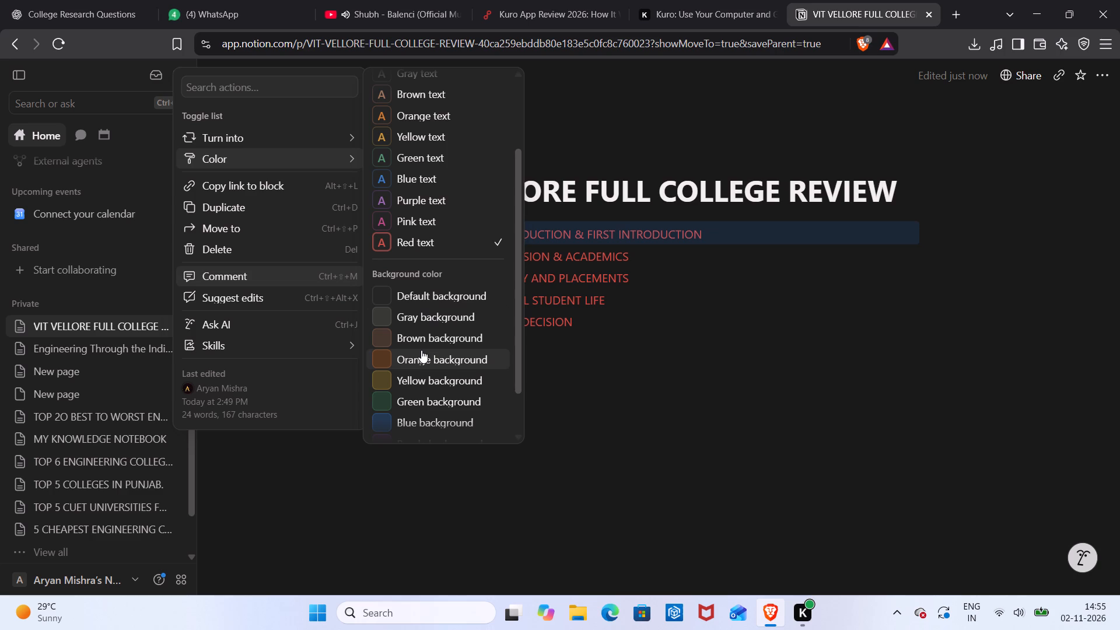
scroll(421, 350, down, 1)
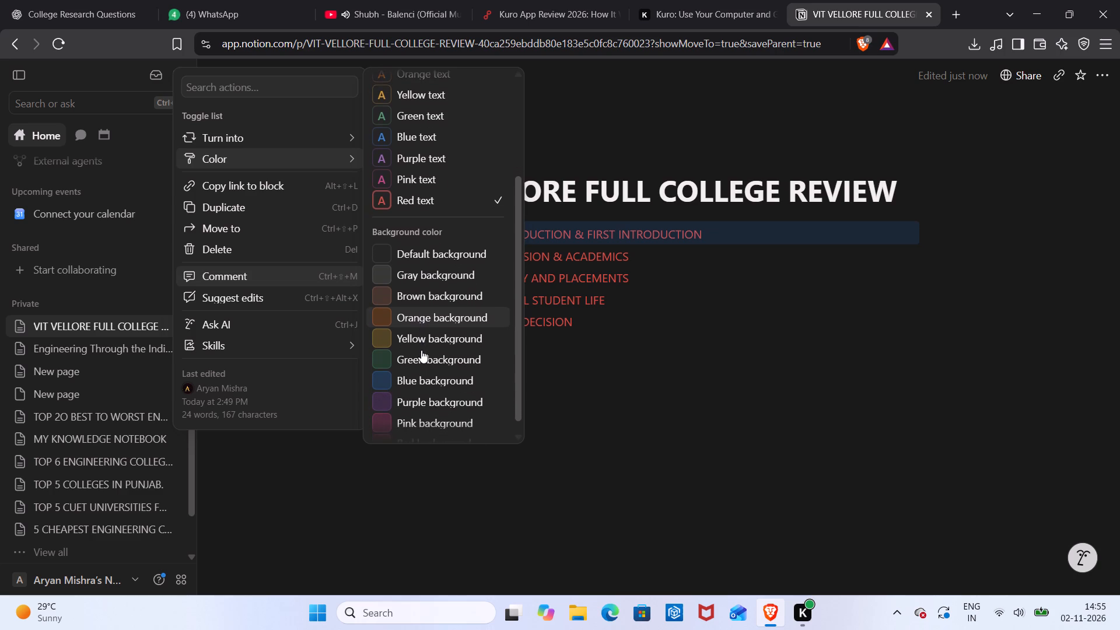
scroll(421, 350, down, 2)
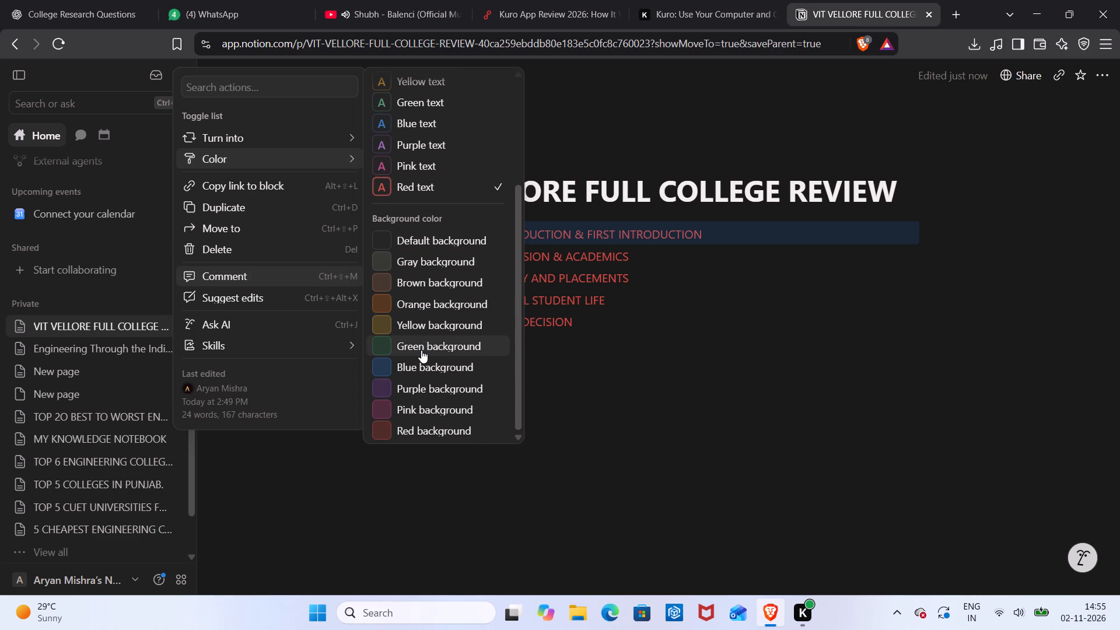
scroll(421, 350, down, 1)
click(412, 360)
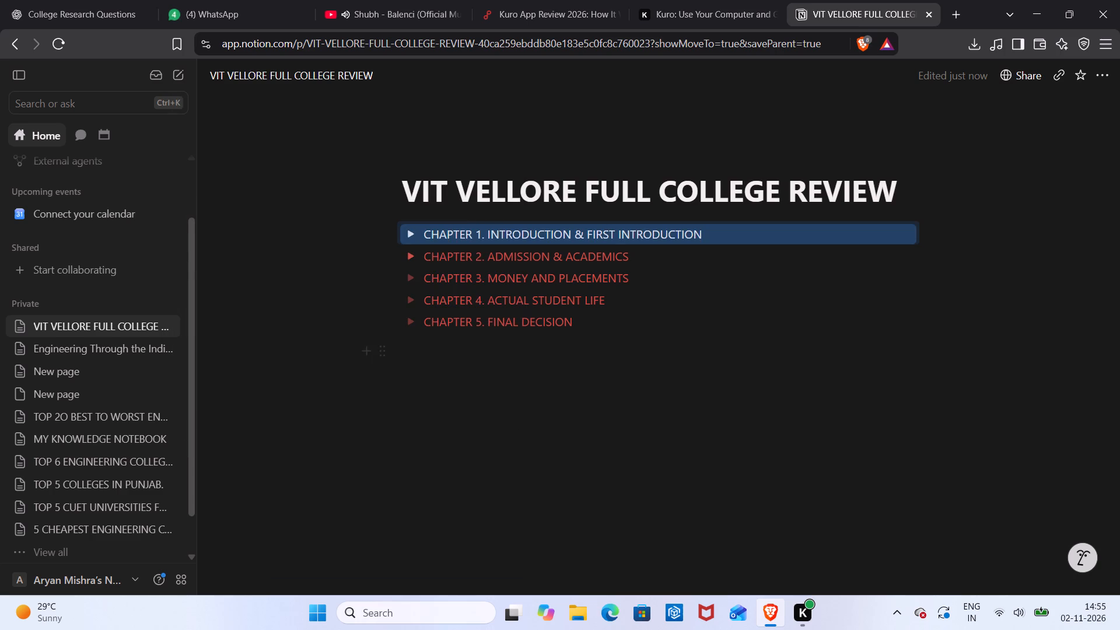
click(263, 349)
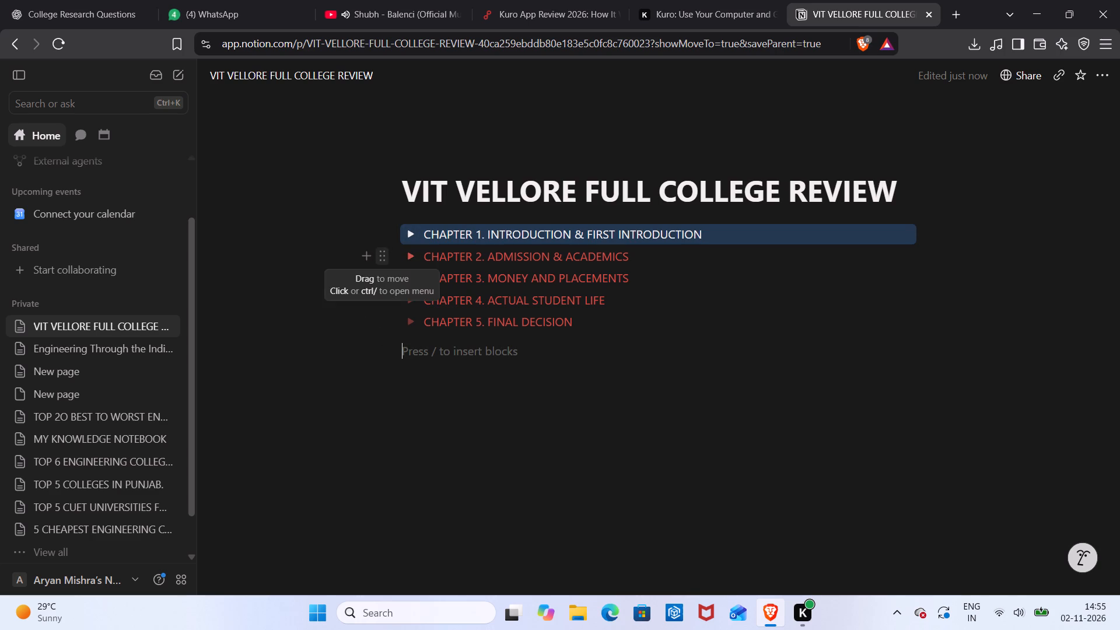
Apply the blue background to the CHAPTER 2 and CHAPTER 3 toggles.
click(386, 256)
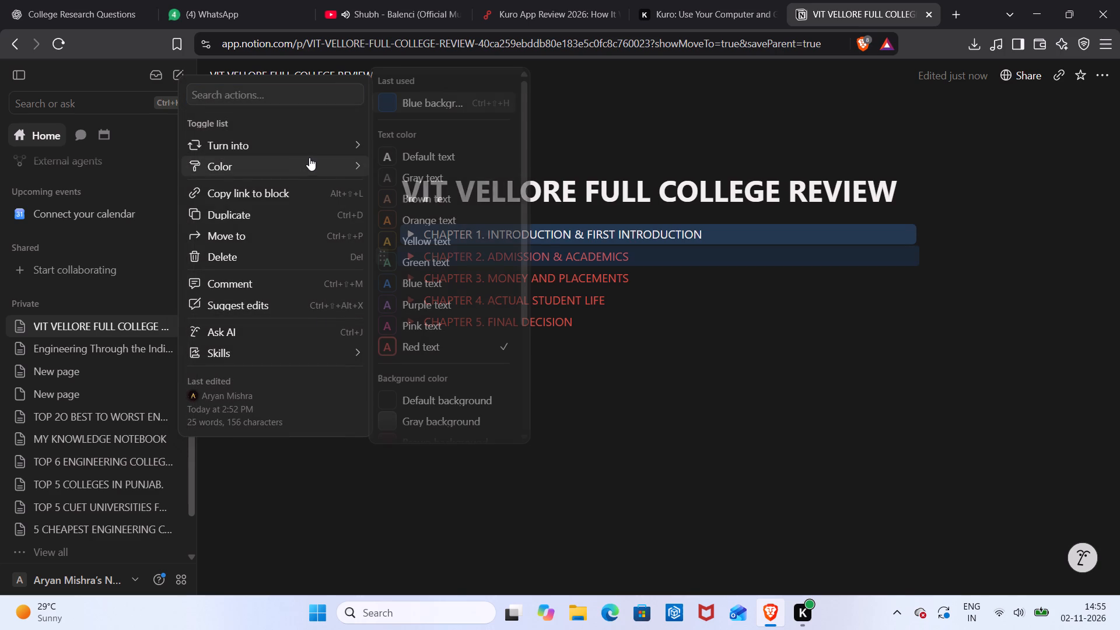
scroll(467, 326, down, 2)
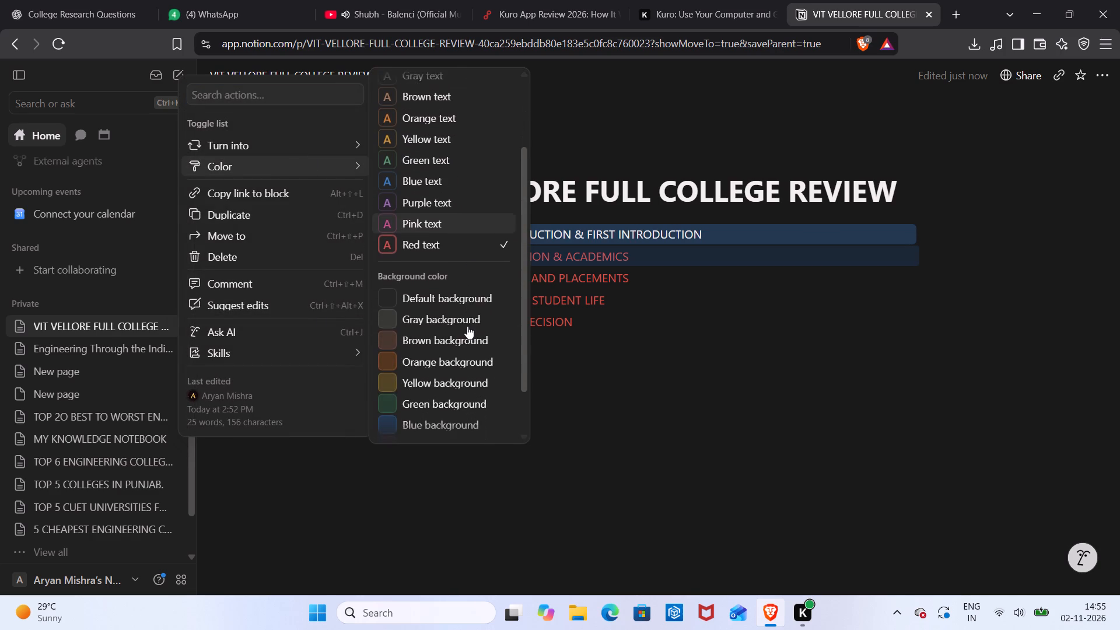
scroll(467, 326, down, 1)
click(450, 360)
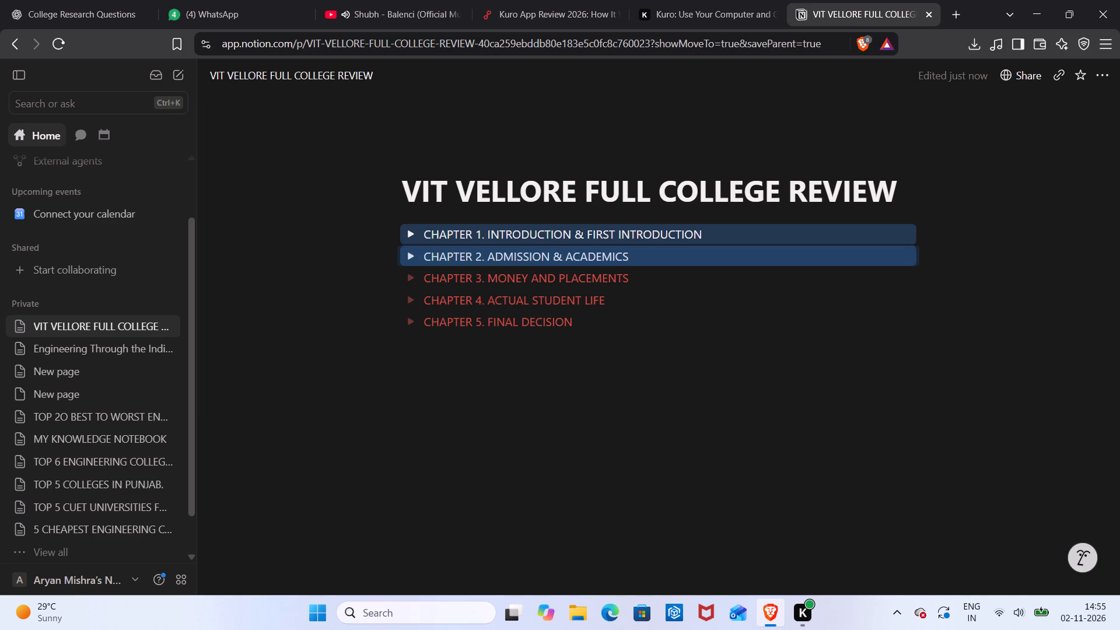
click(264, 393)
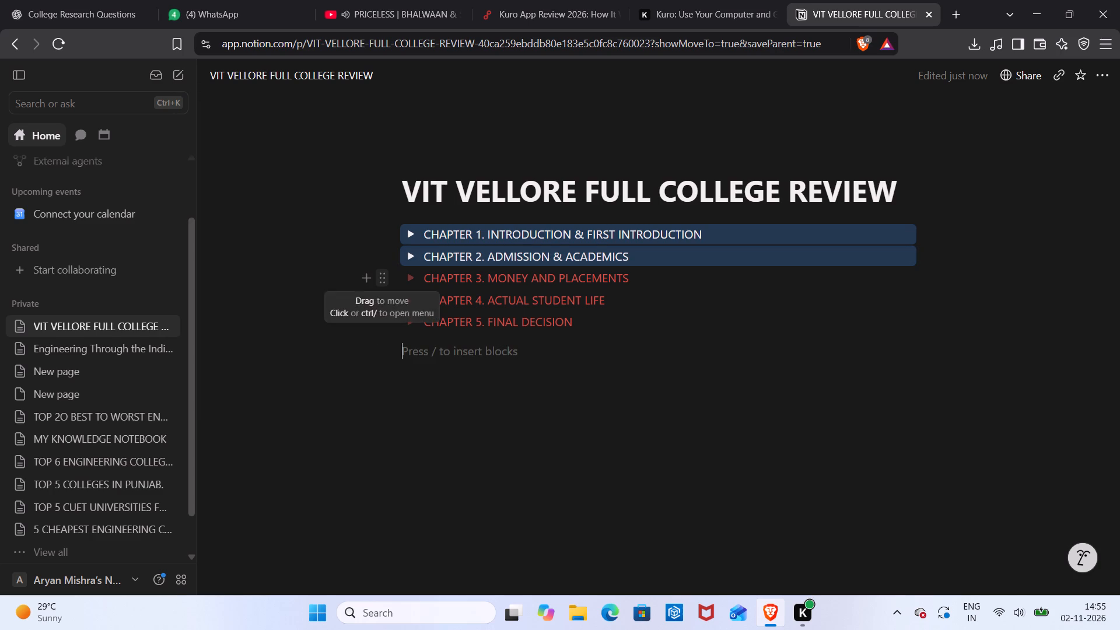
click(382, 284)
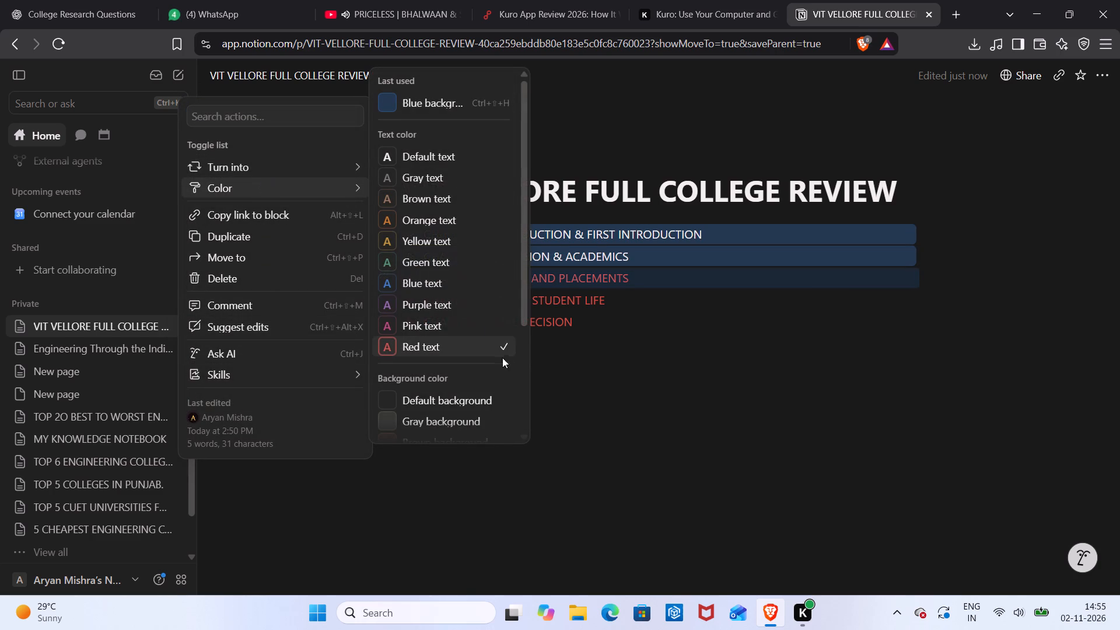
scroll(501, 362, down, 3)
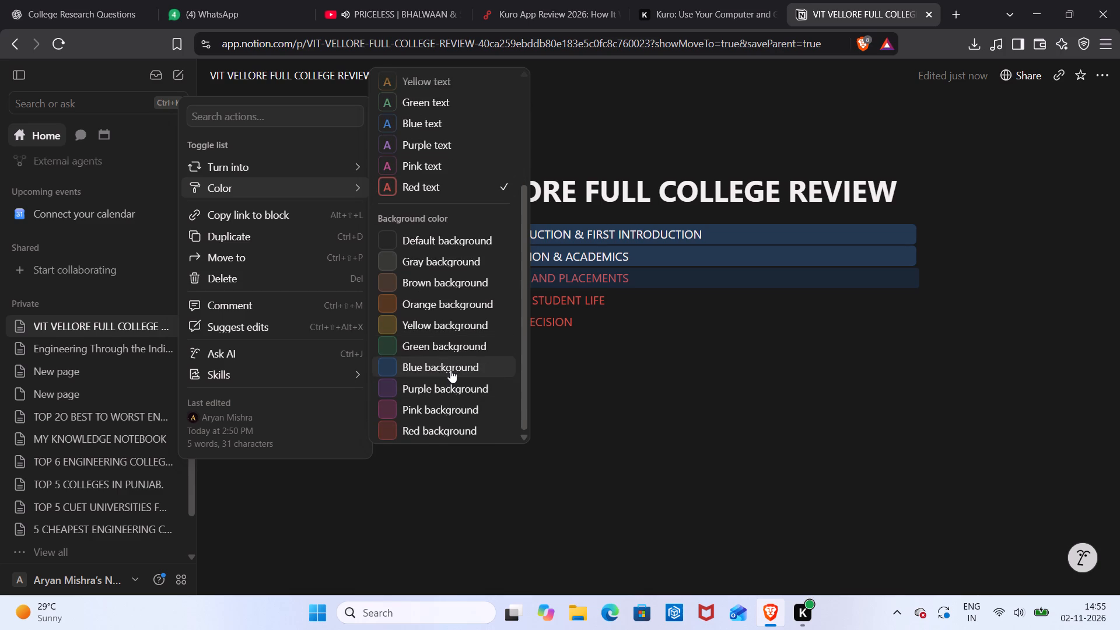
click(450, 370)
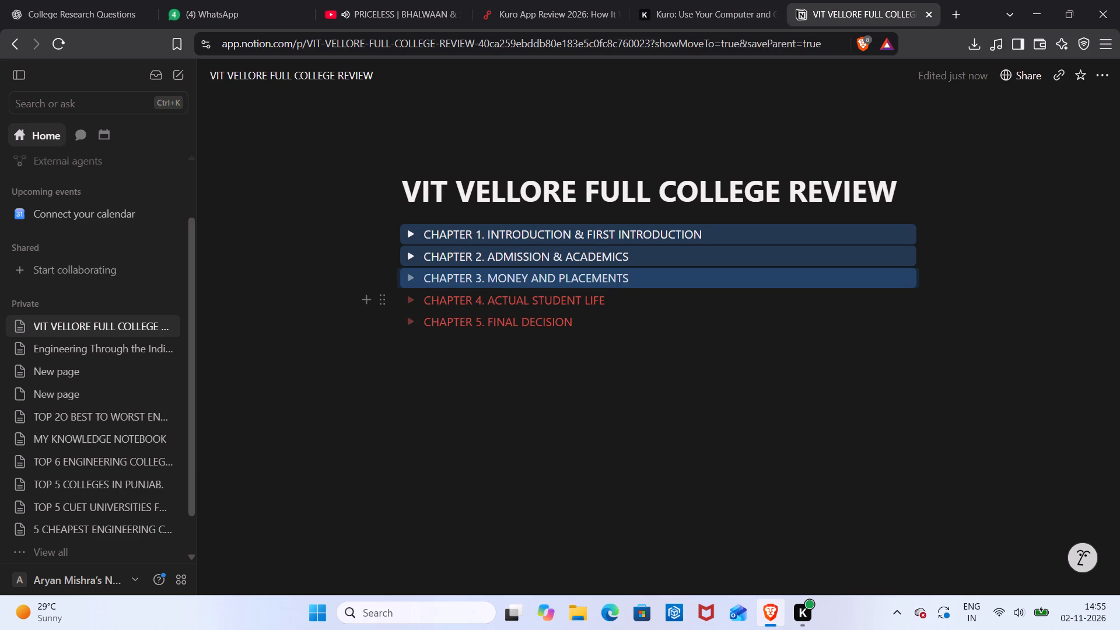
Apply the blue background to the CHAPTER 4 and CHAPTER 5 toggles.
click(385, 303)
scroll(305, 353, down, 2)
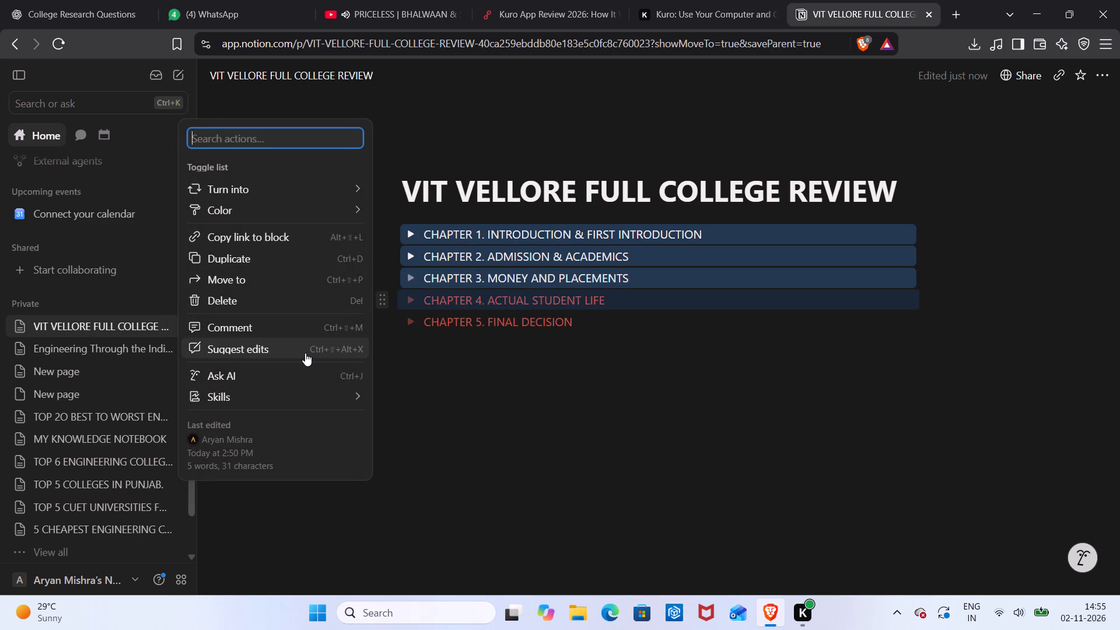
scroll(305, 353, down, 1)
scroll(425, 359, down, 2)
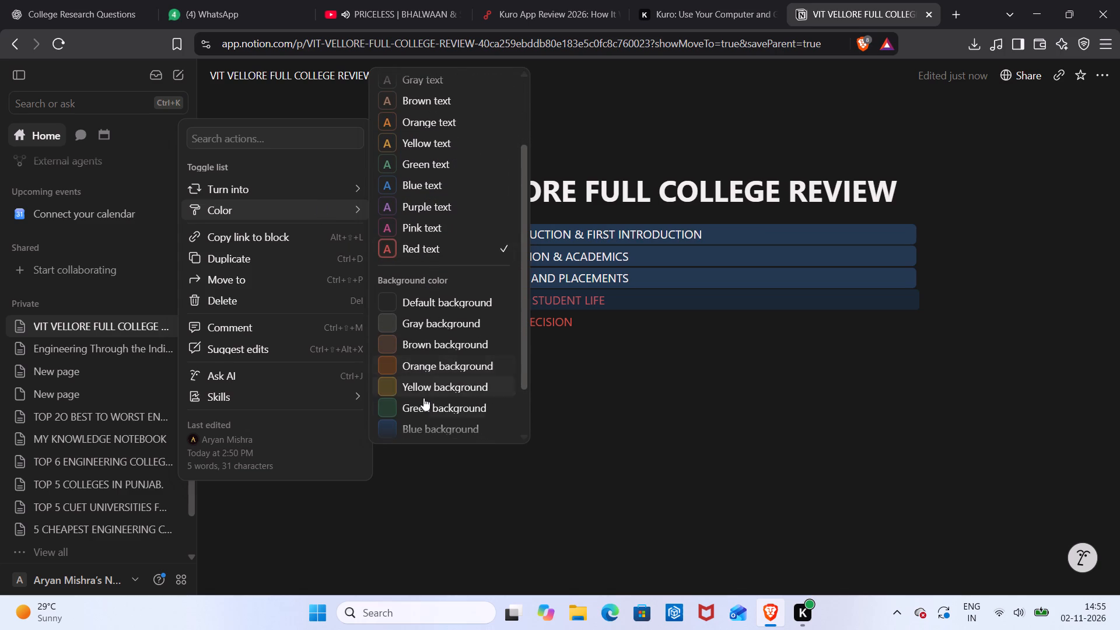
click(417, 424)
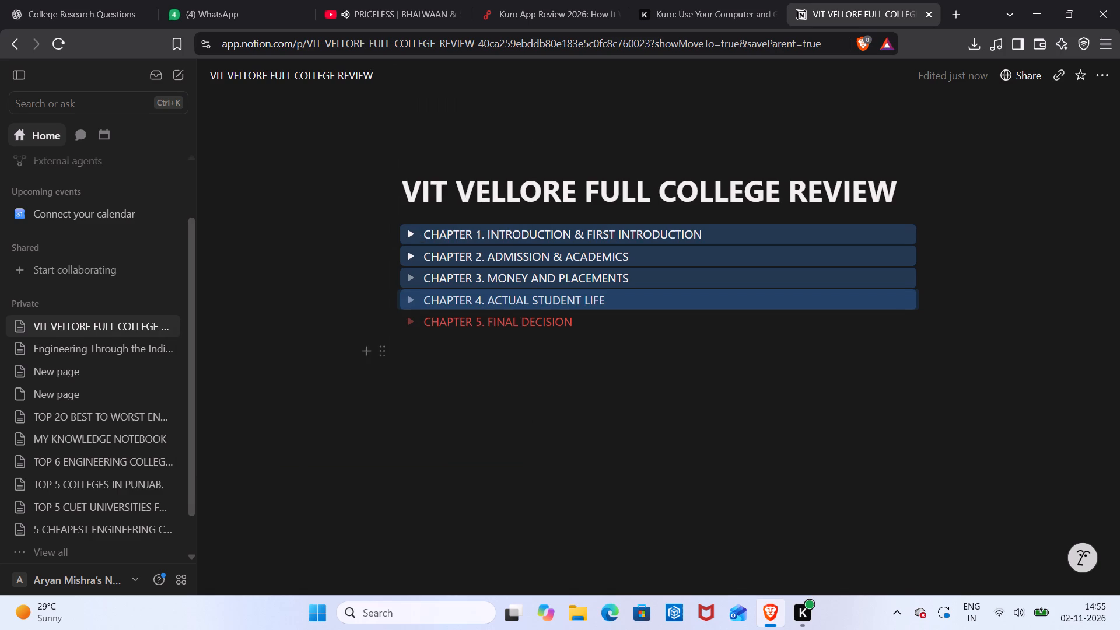
click(384, 325)
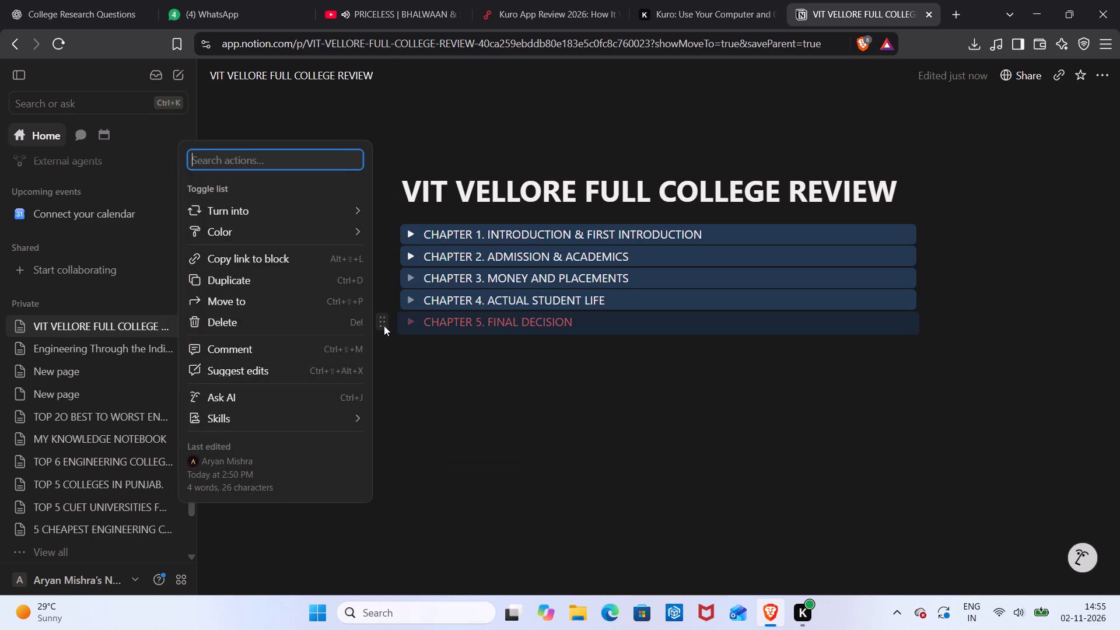
scroll(272, 366, down, 1)
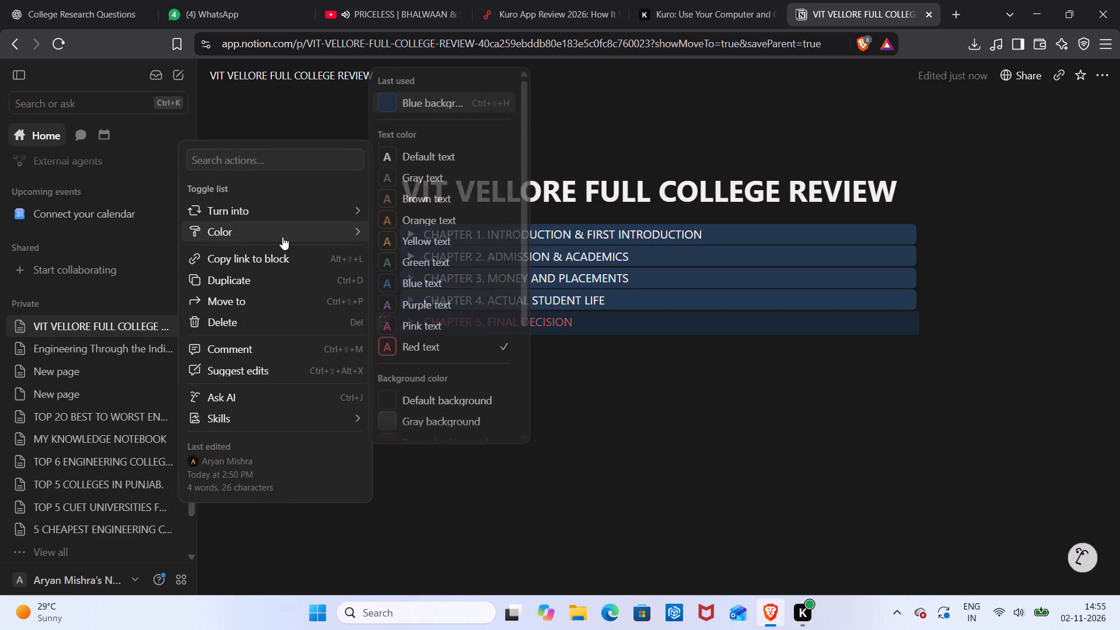
click(282, 236)
scroll(393, 342, down, 2)
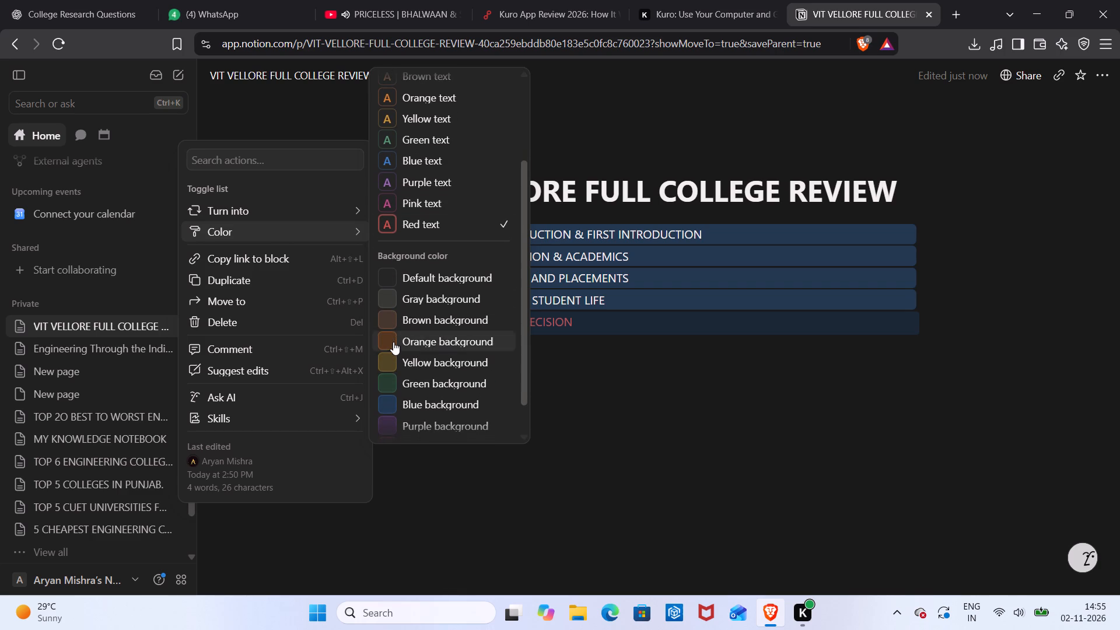
click(401, 401)
click(531, 523)
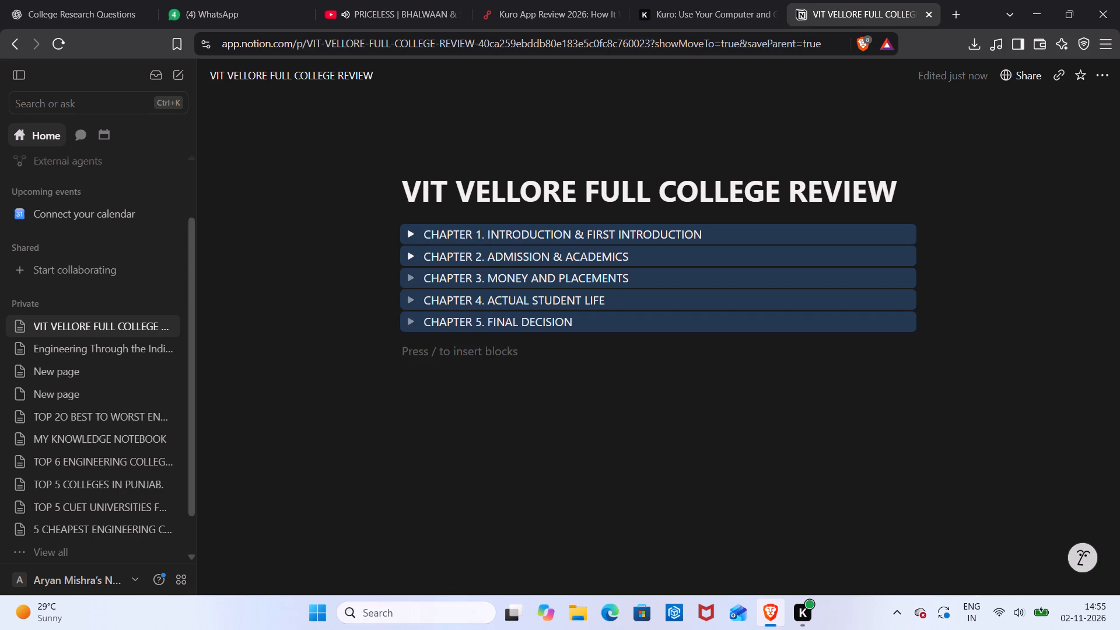
Expand CHAPTER 1 and set the text colour of its three sub-topic toggles, A to C, to red.
click(405, 230)
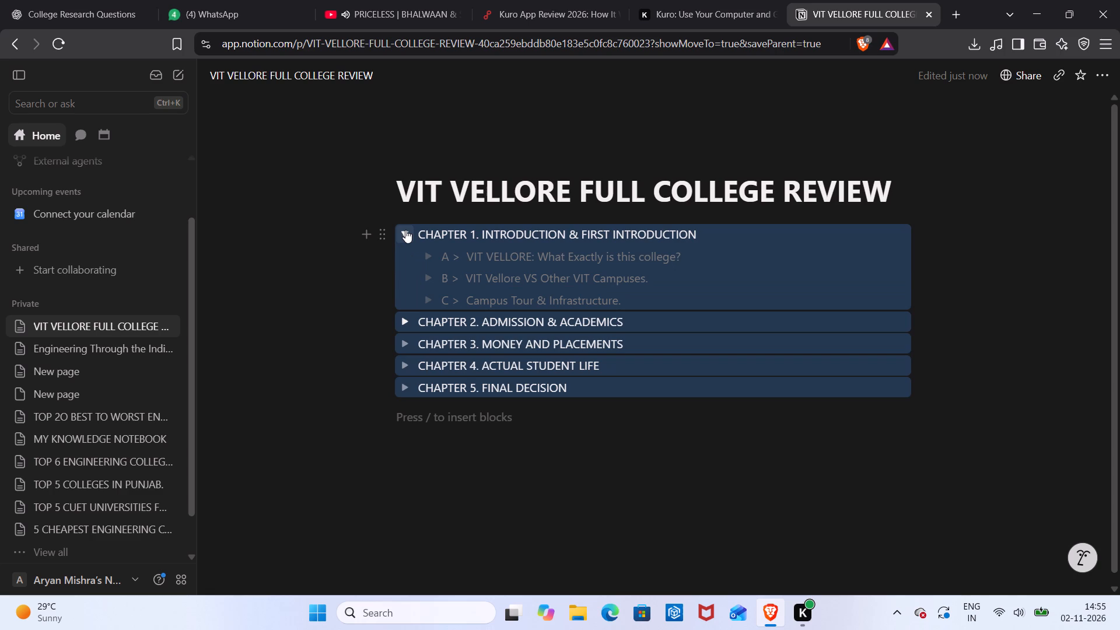
click(398, 262)
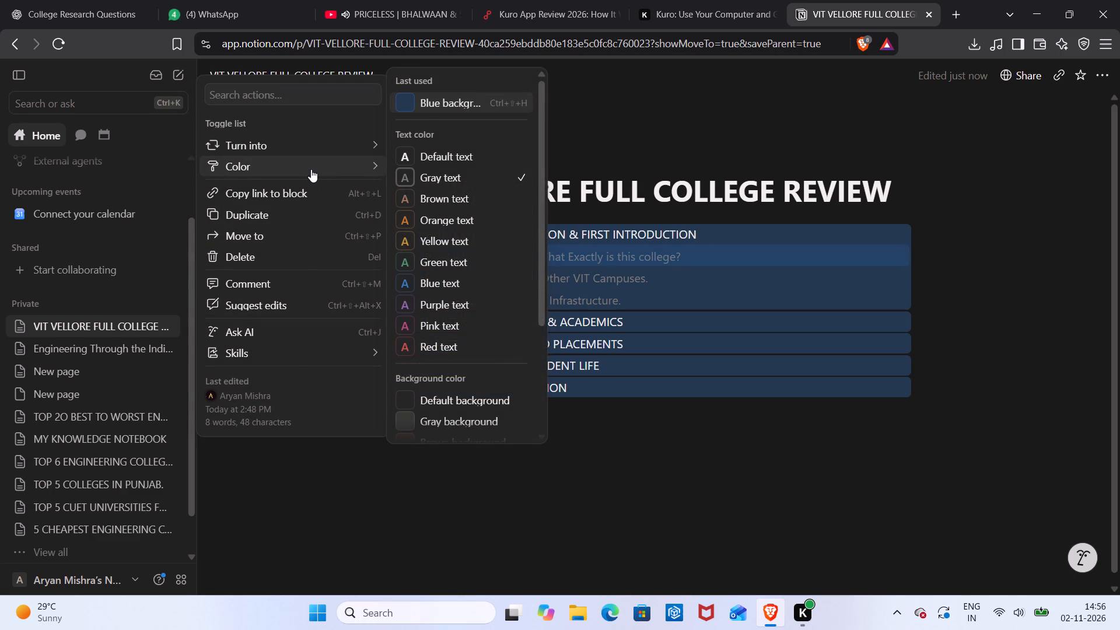
click(425, 338)
click(300, 323)
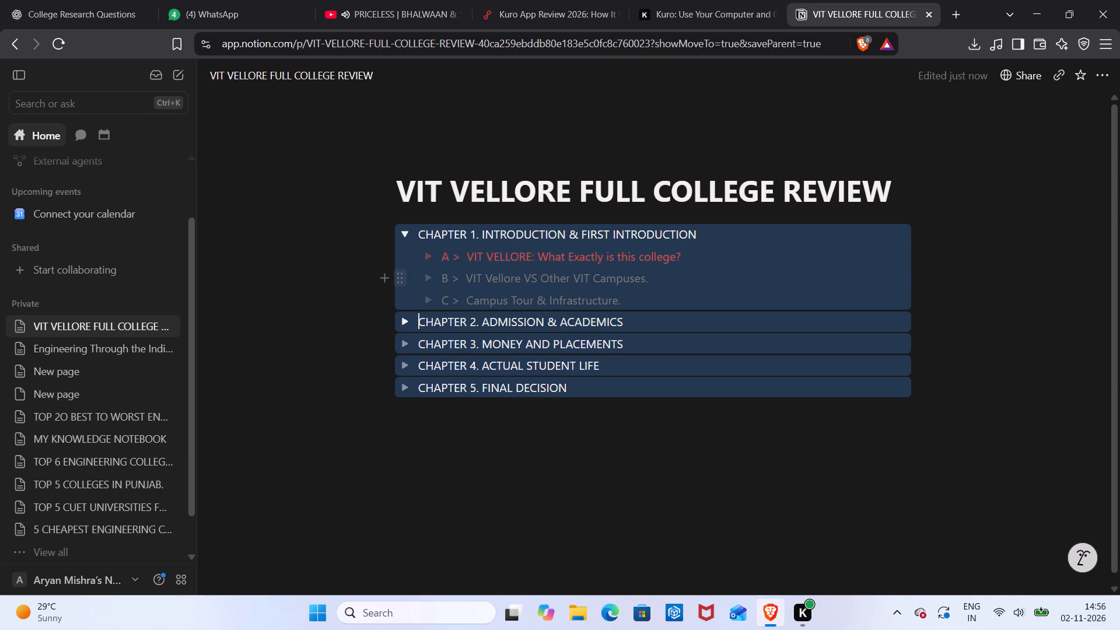
click(401, 280)
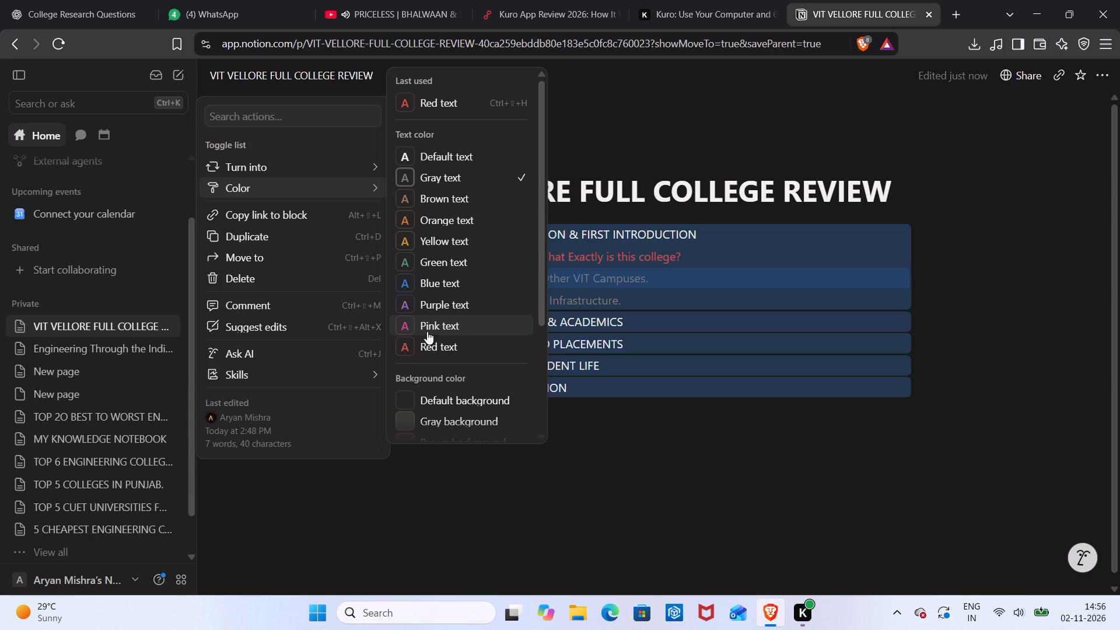
click(425, 348)
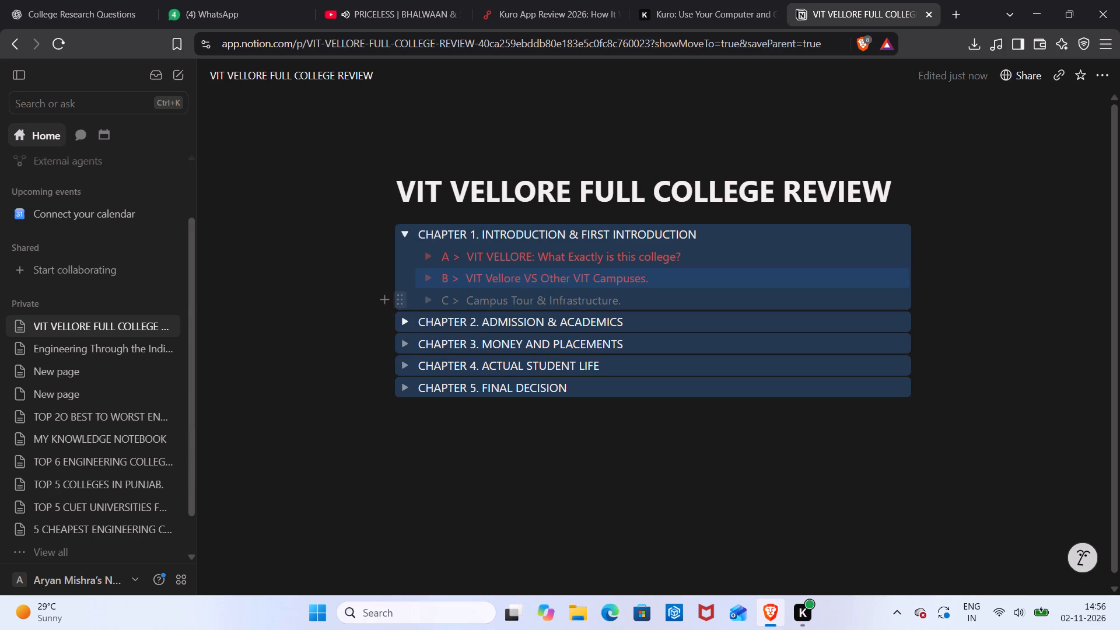
click(404, 304)
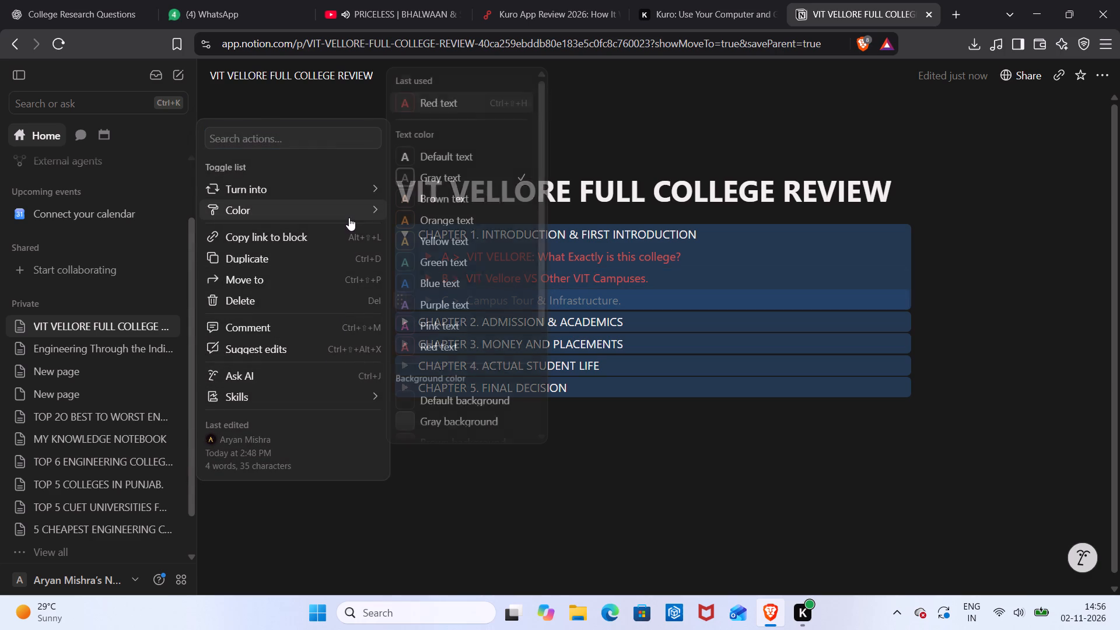
click(435, 346)
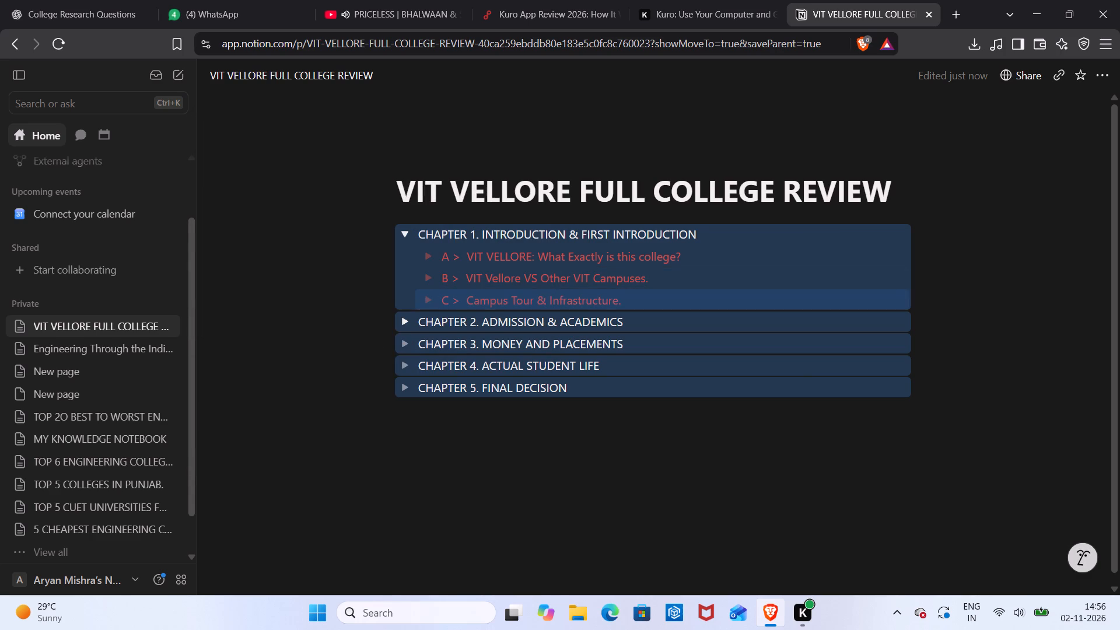
click(237, 346)
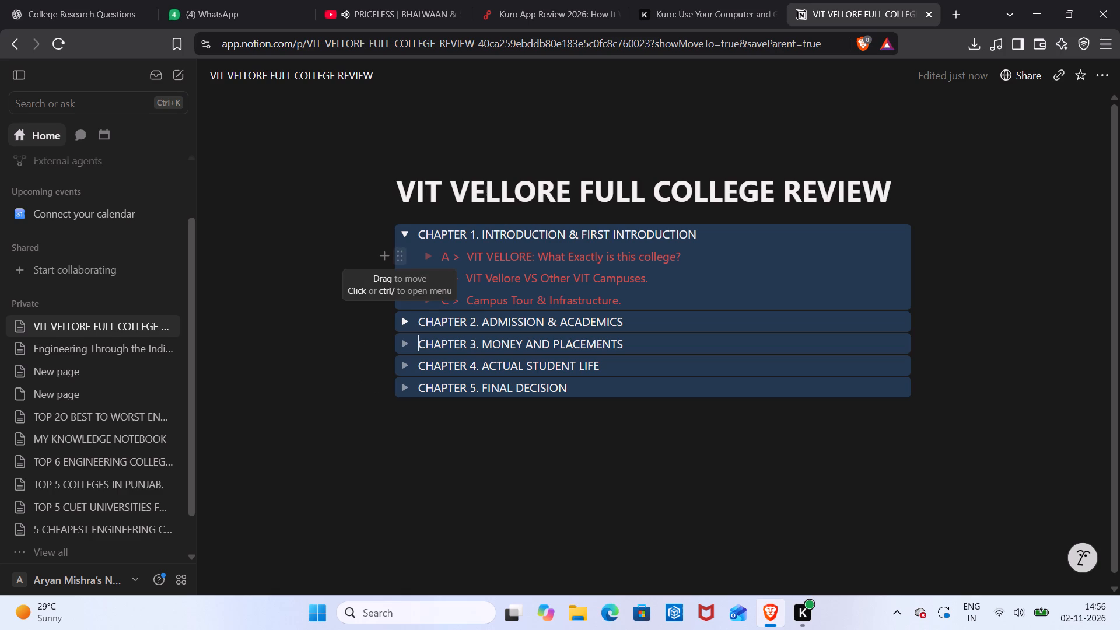
Reset the CHAPTER 1 and CHAPTER 2 toggles to the default background.
click(377, 234)
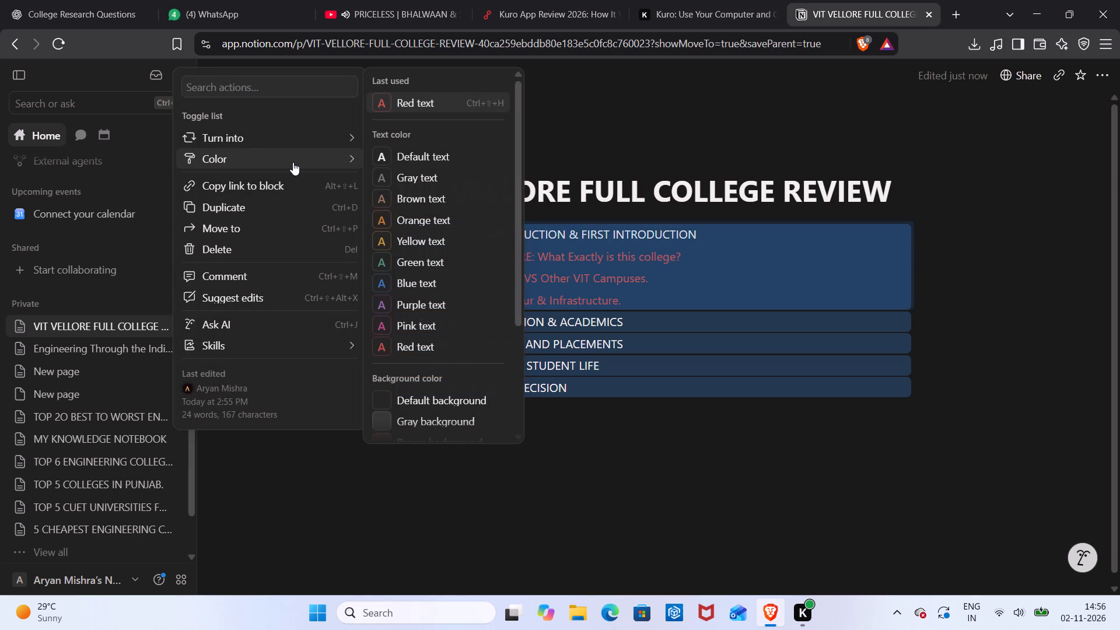
scroll(445, 359, down, 2)
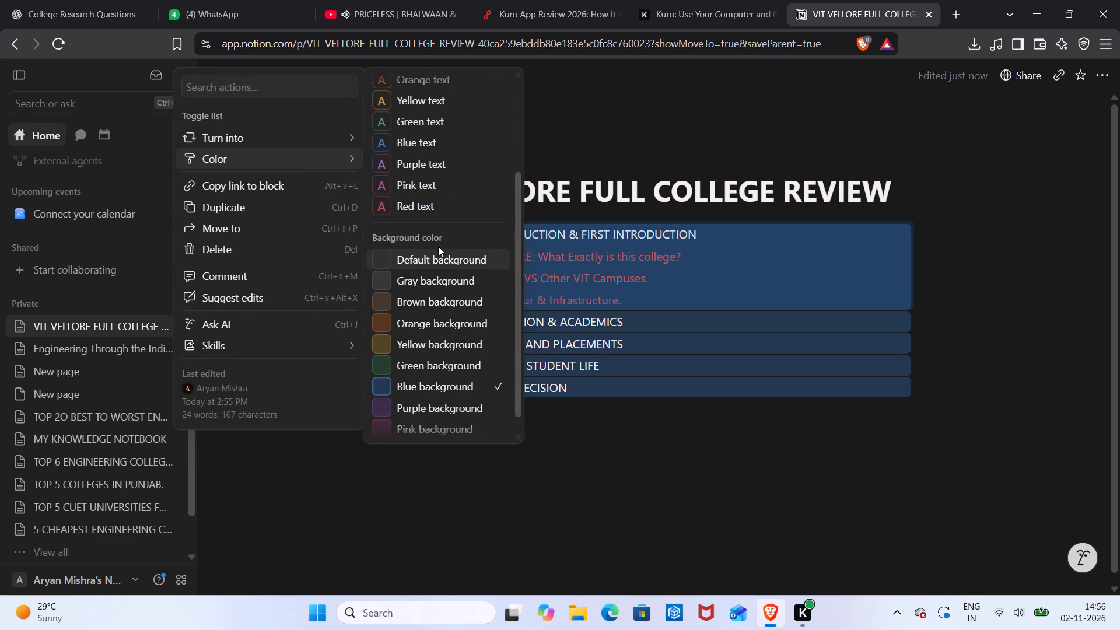
click(435, 251)
click(297, 327)
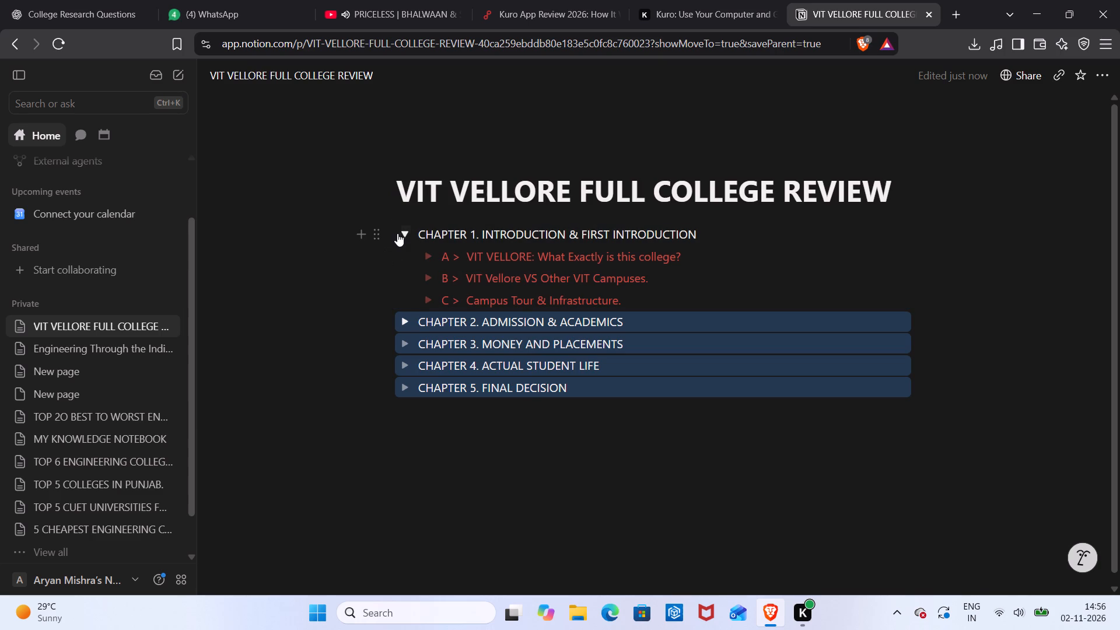
click(376, 330)
scroll(267, 394, down, 1)
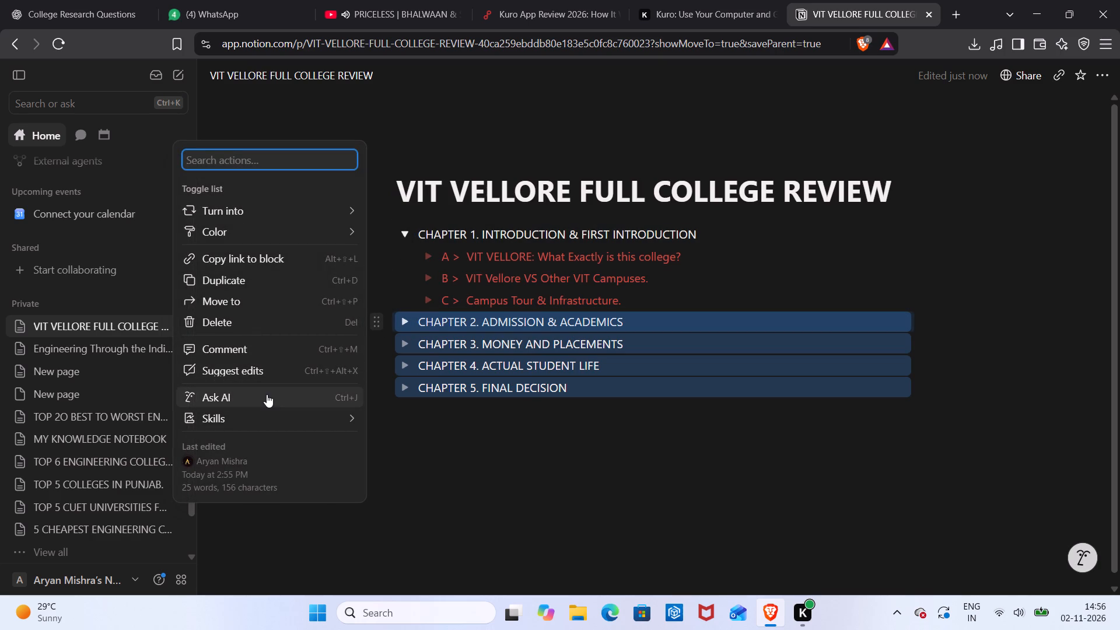
scroll(267, 394, down, 2)
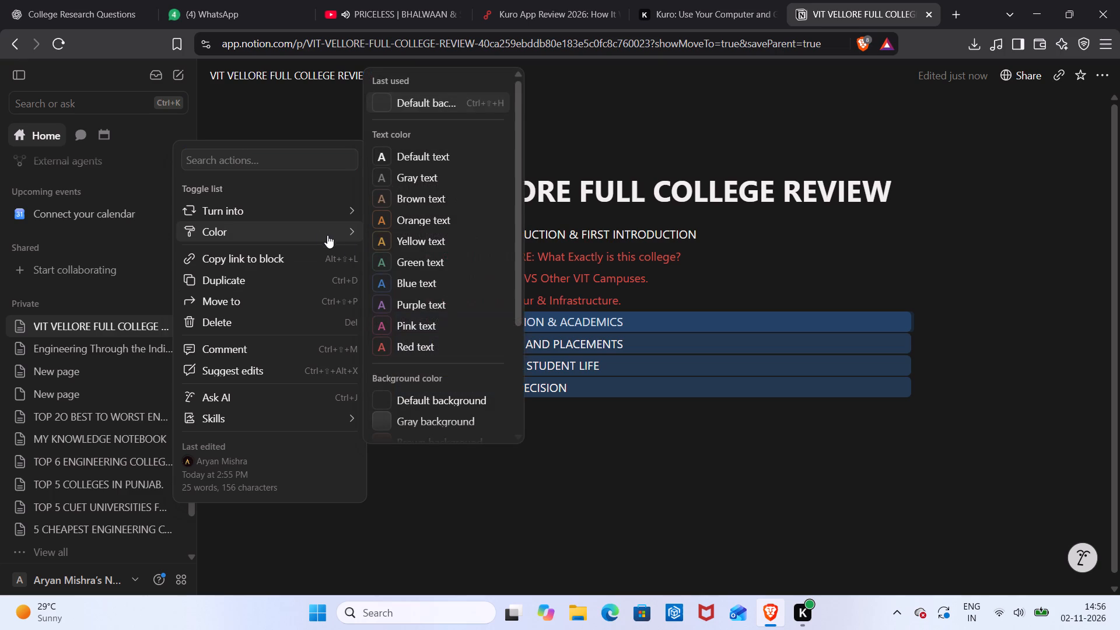
click(398, 402)
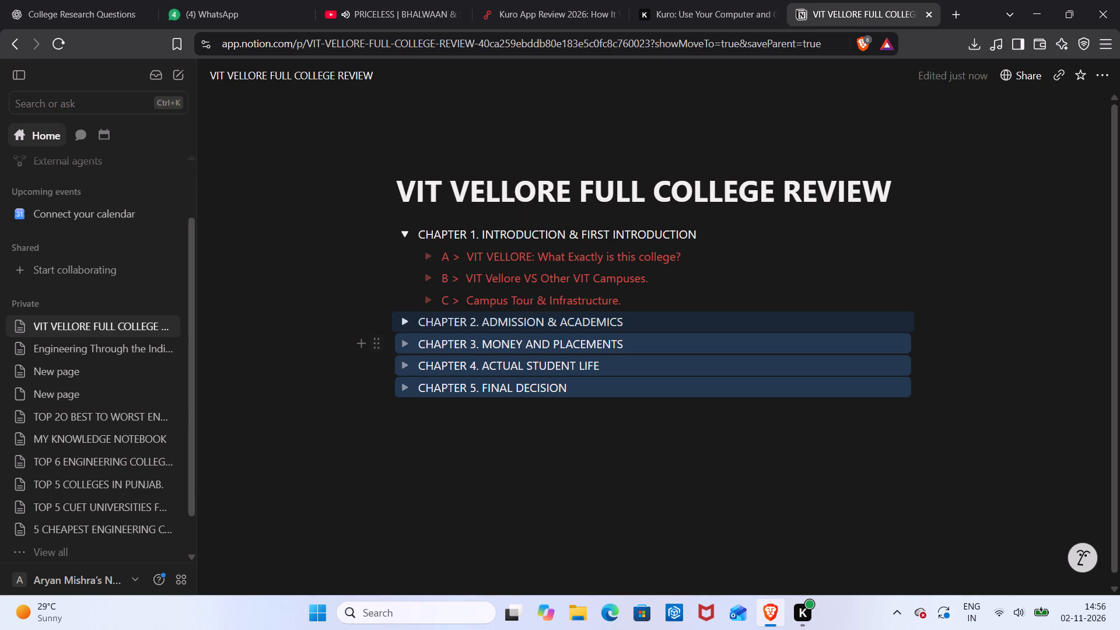
Reset the CHAPTER 3, CHAPTER 4 and CHAPTER 5 toggles to the default background.
click(378, 351)
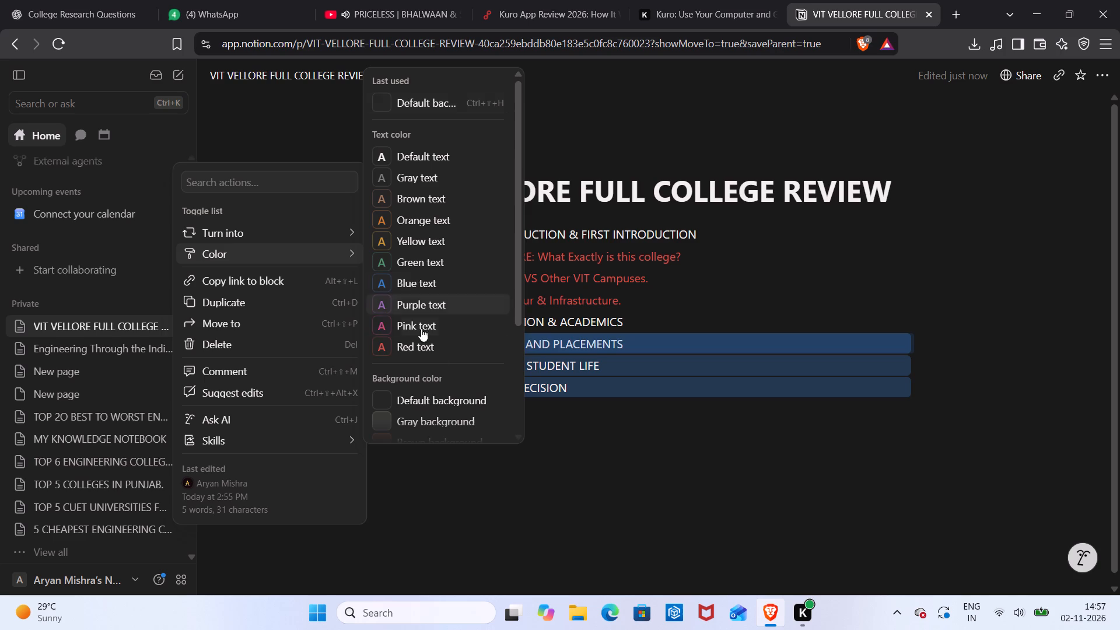
click(422, 401)
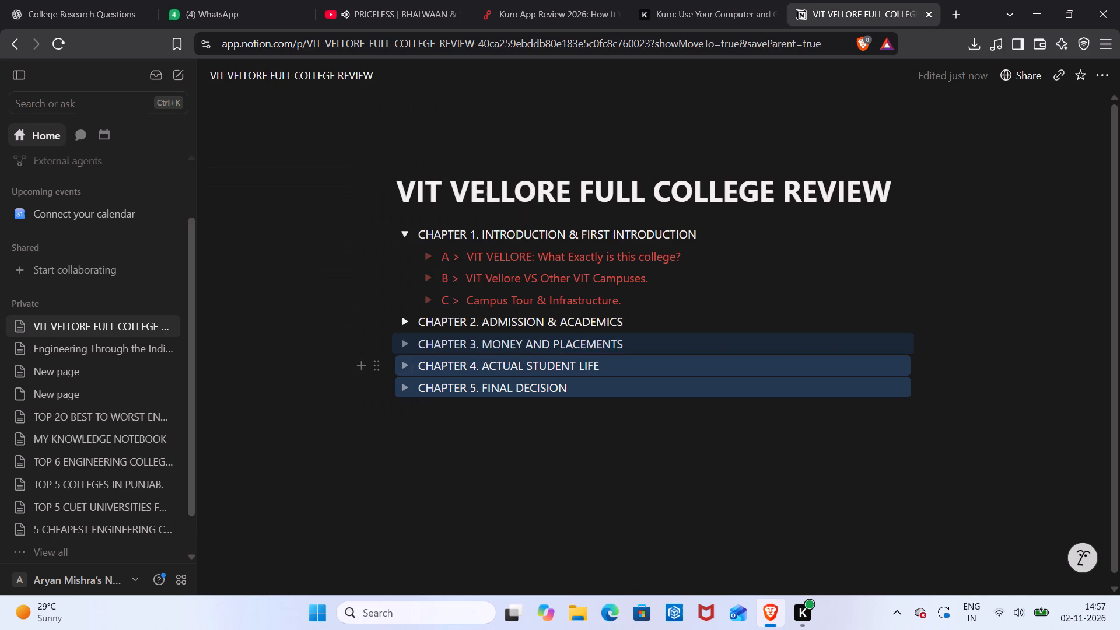
click(377, 346)
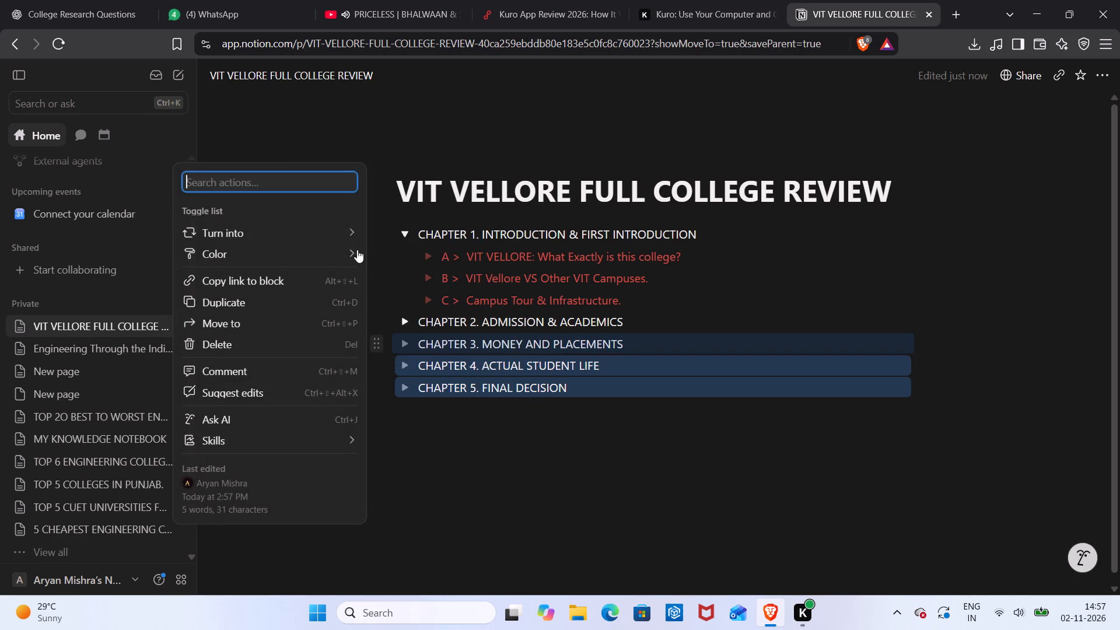
click(328, 249)
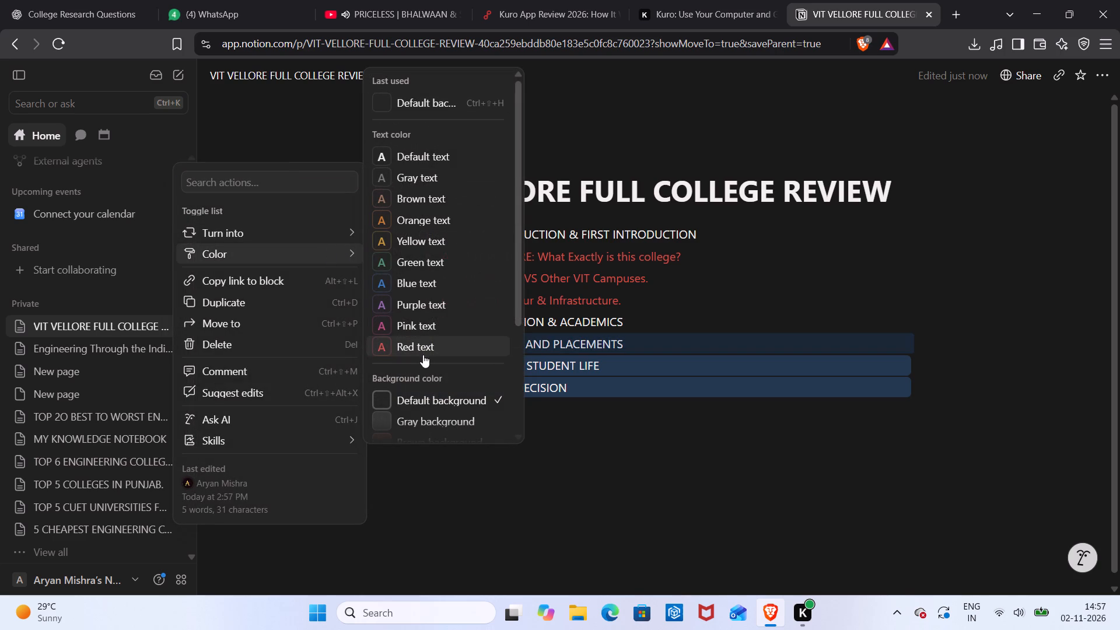
click(420, 407)
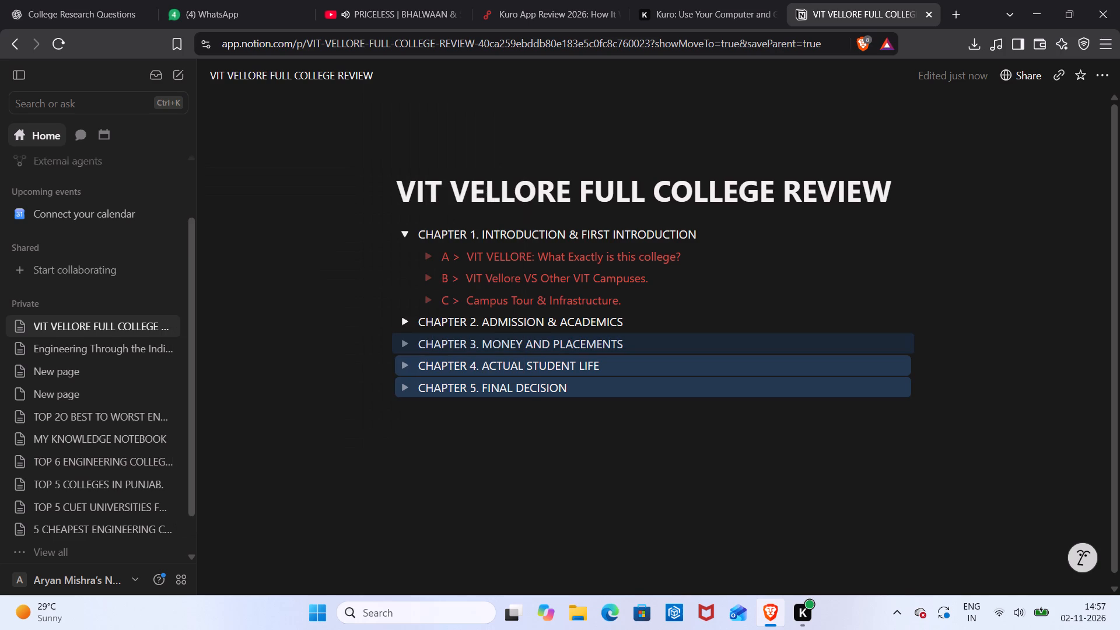
click(383, 366)
click(301, 273)
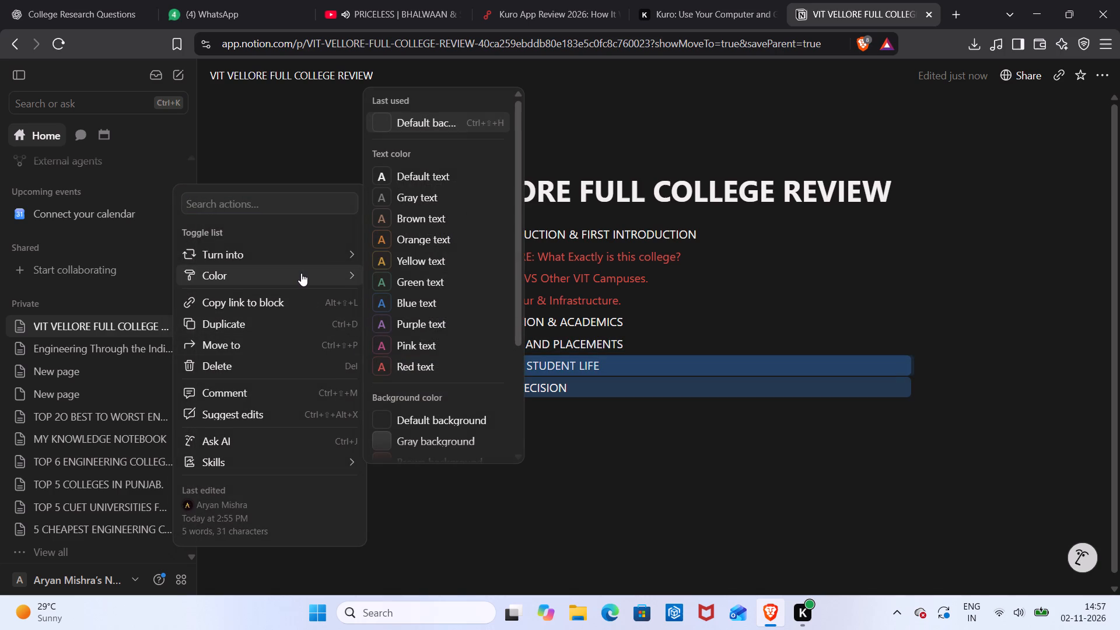
click(418, 421)
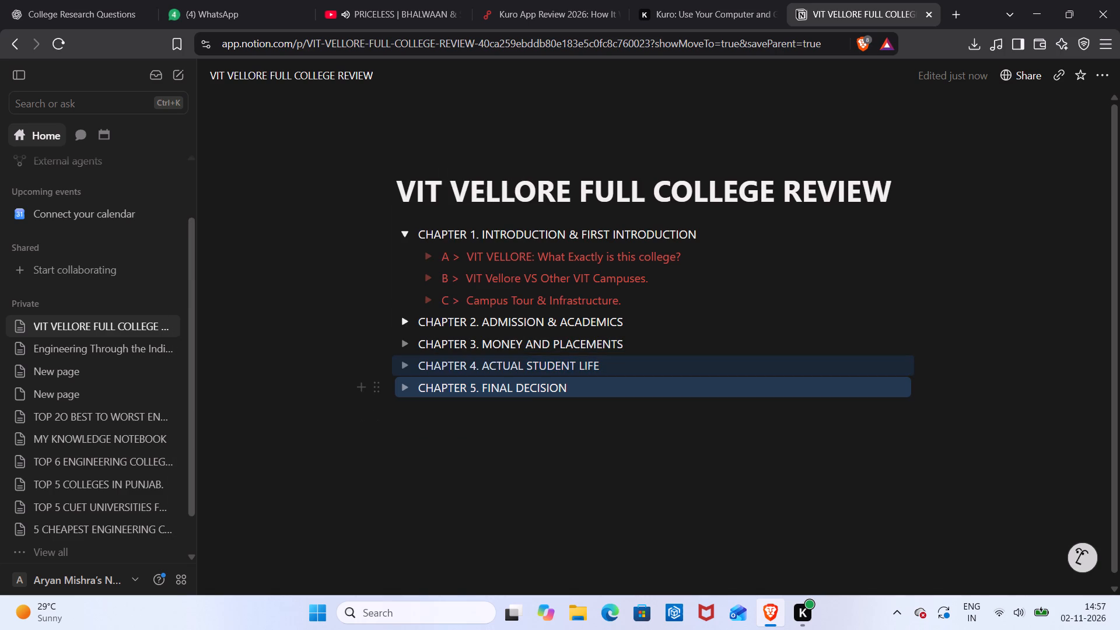
click(378, 390)
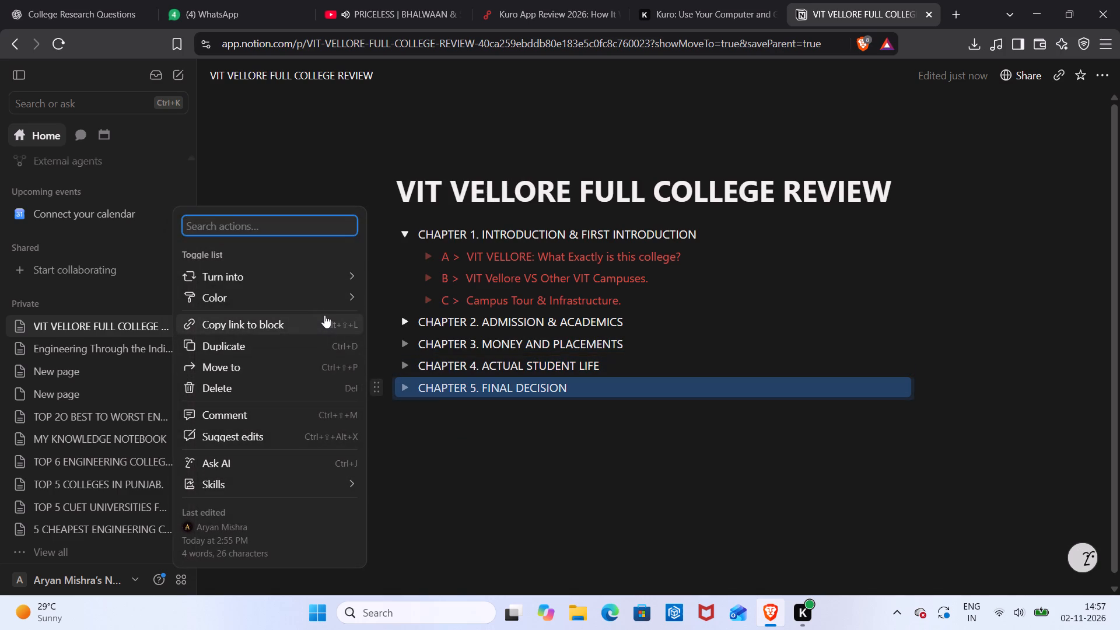
click(327, 306)
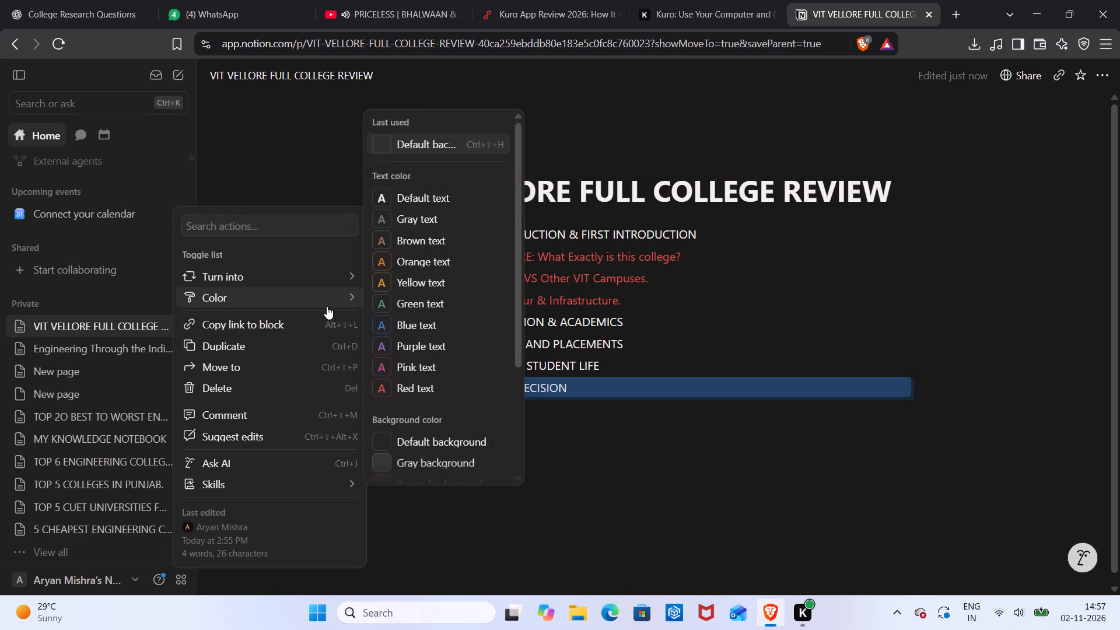
click(417, 436)
click(347, 430)
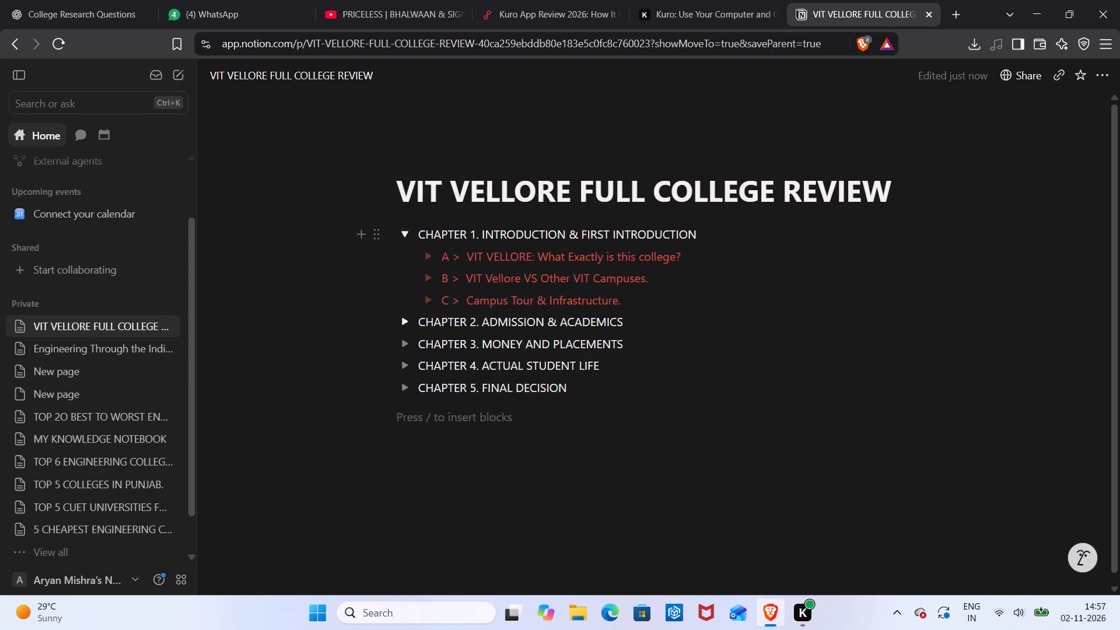
Set the text colour of CHAPTER 1's three sub-topic toggles, A to C, to gray, matching CHAPTER 2's sub-topics.
click(408, 327)
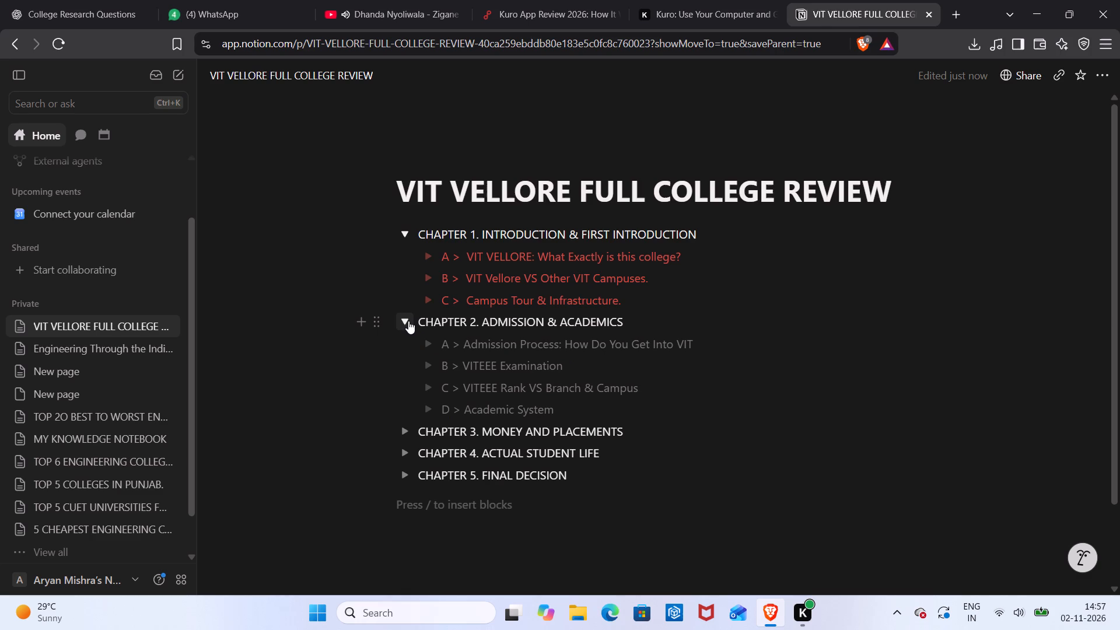
click(408, 321)
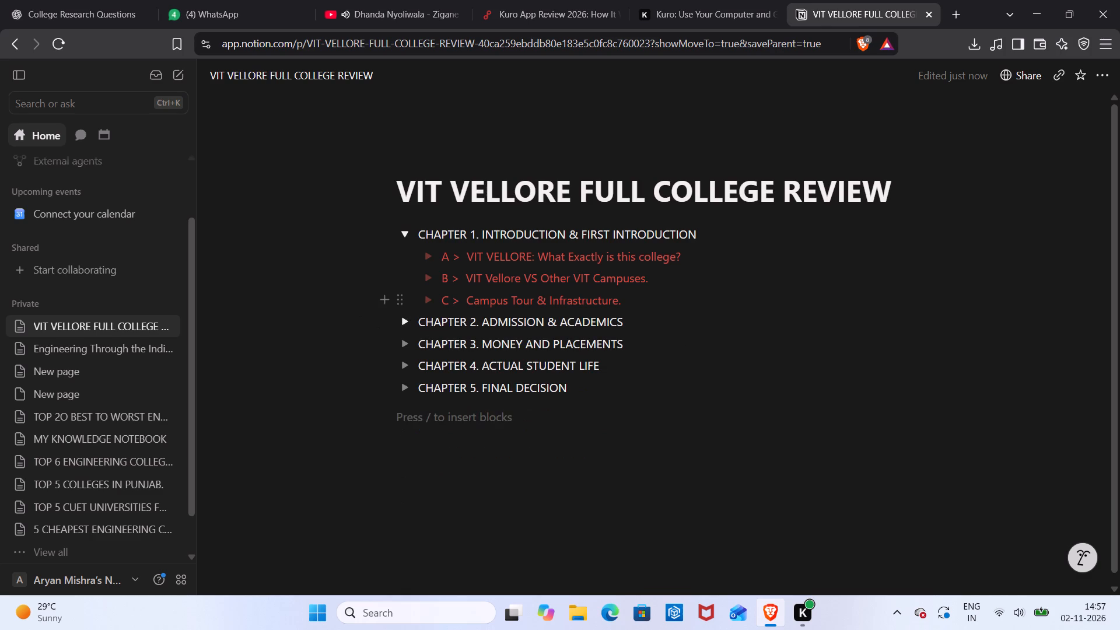
click(404, 304)
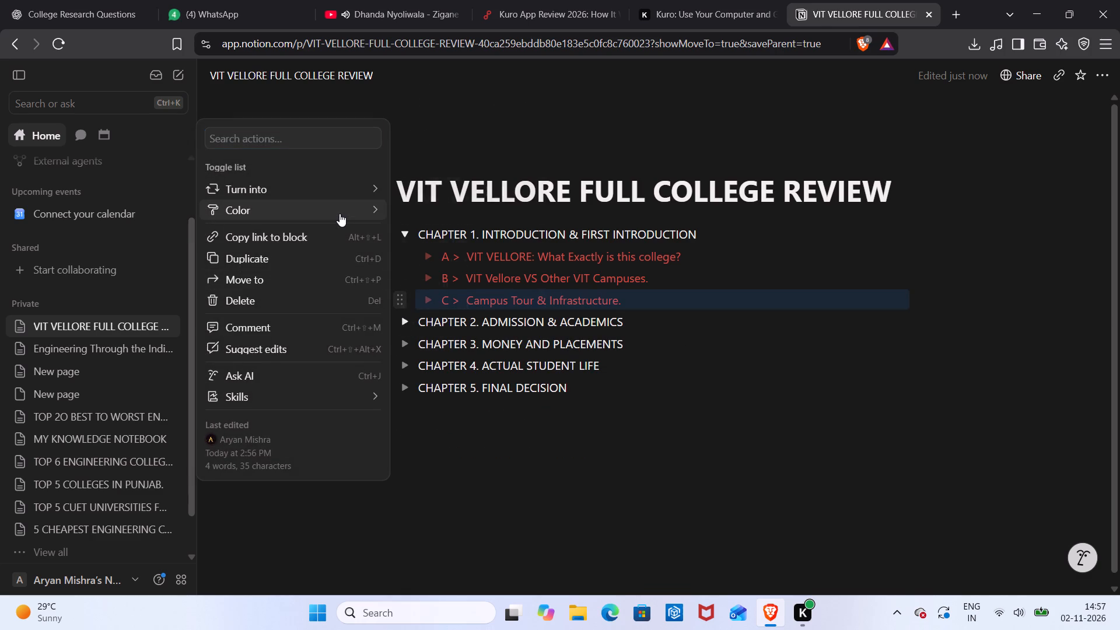
click(442, 181)
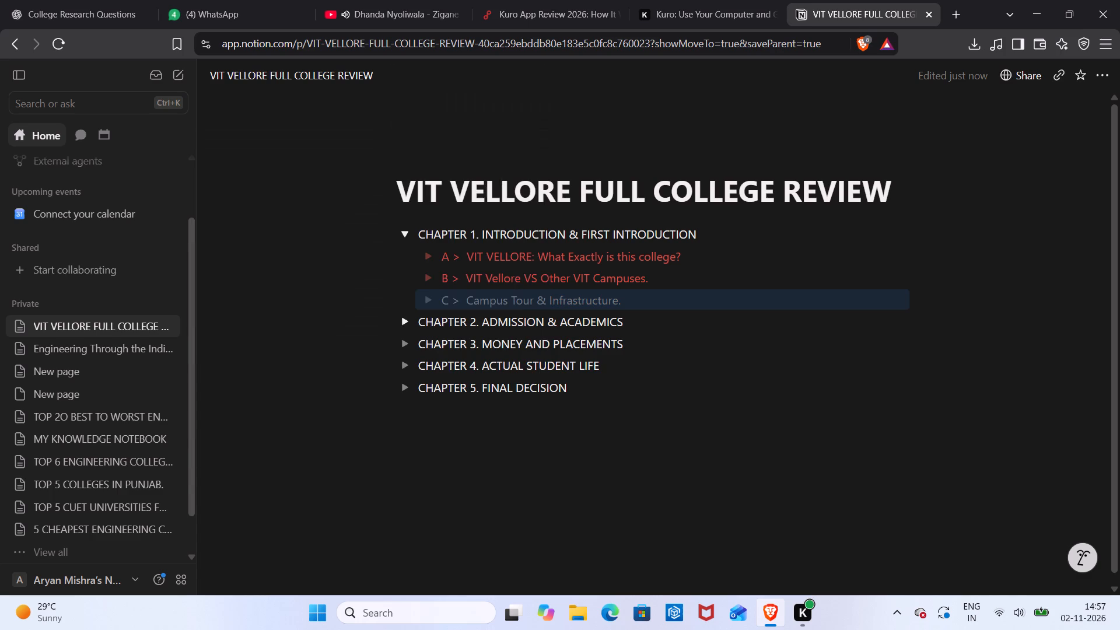
click(401, 282)
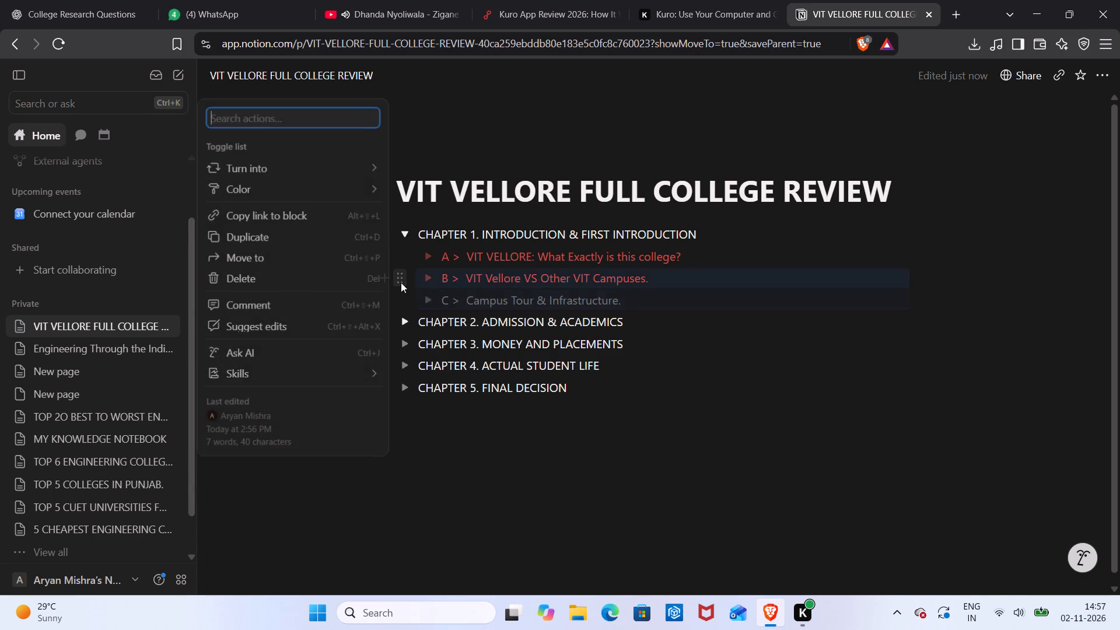
click(367, 183)
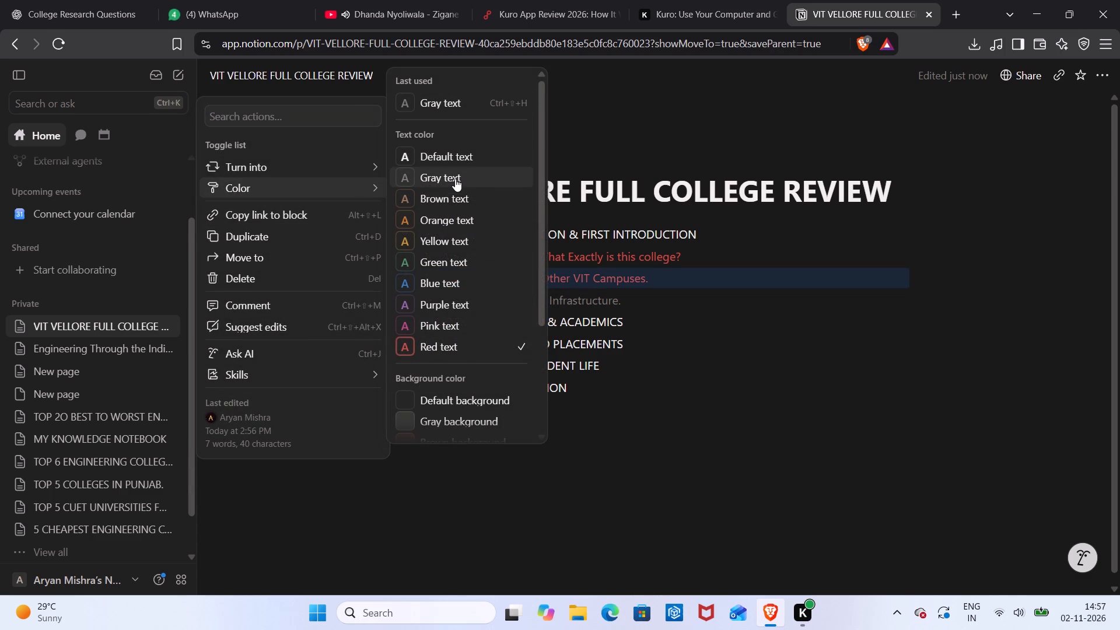
click(455, 178)
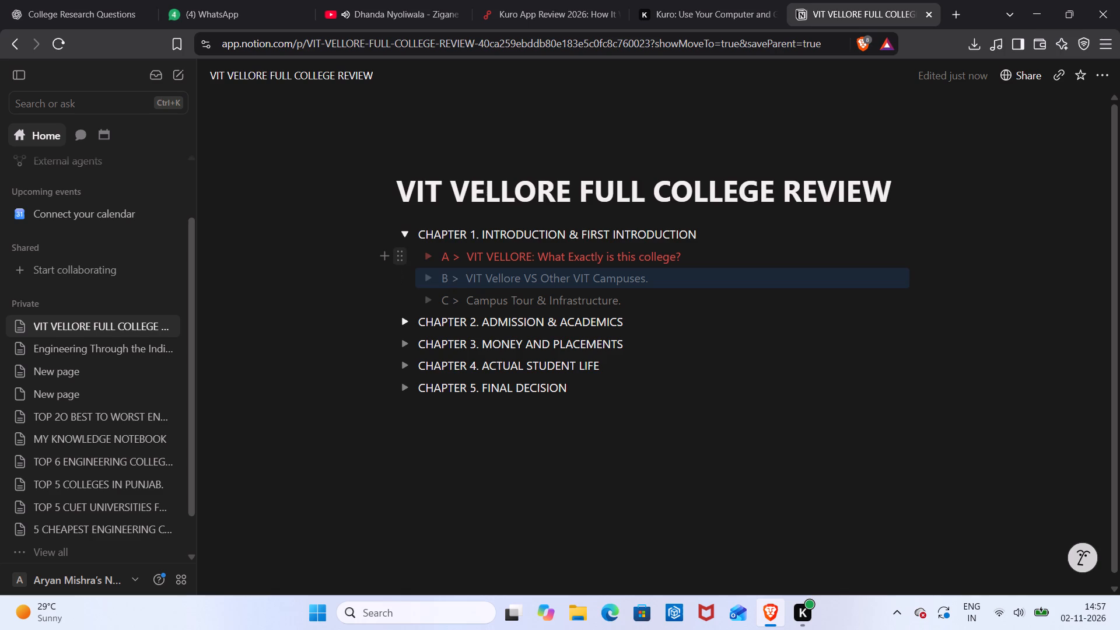
click(397, 261)
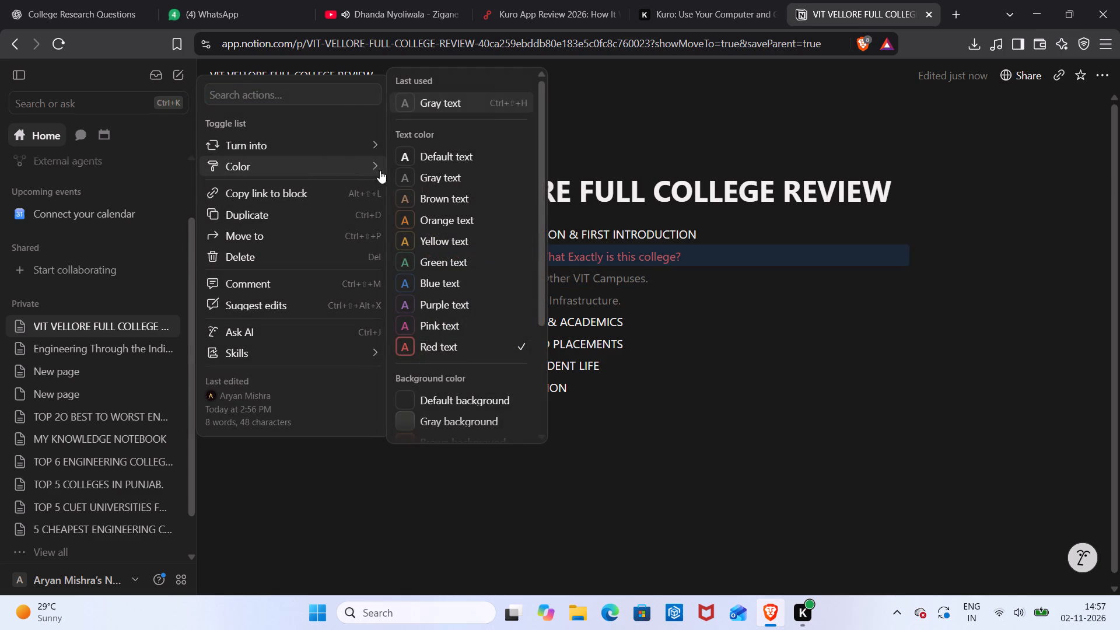
click(424, 180)
click(248, 289)
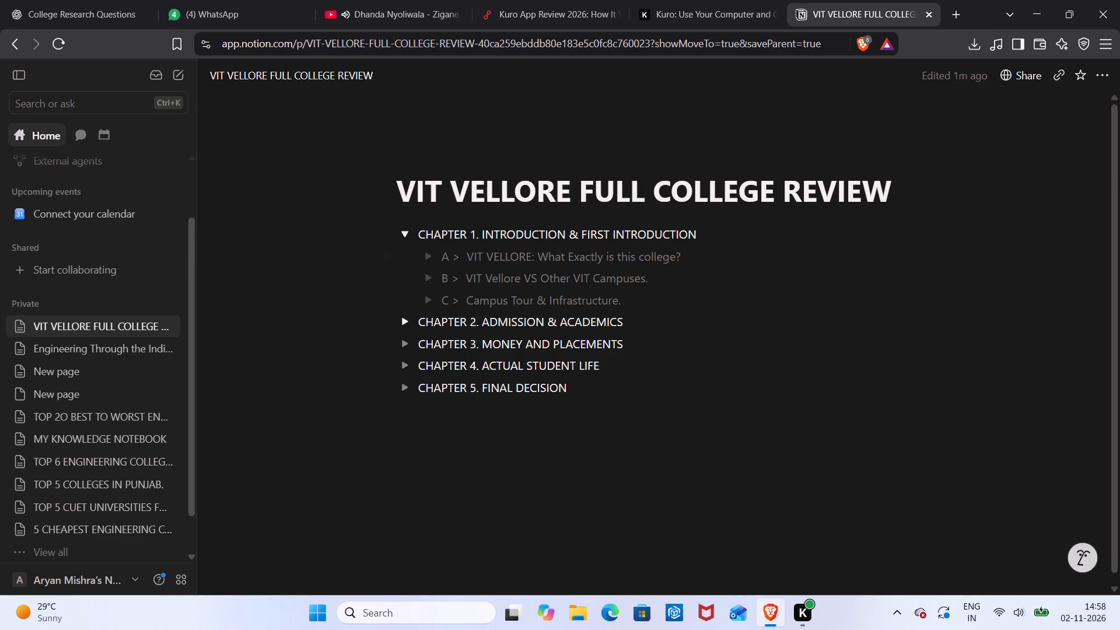
Collapse the CHAPTER 1 toggle and save the page.
click(403, 236)
click(317, 283)
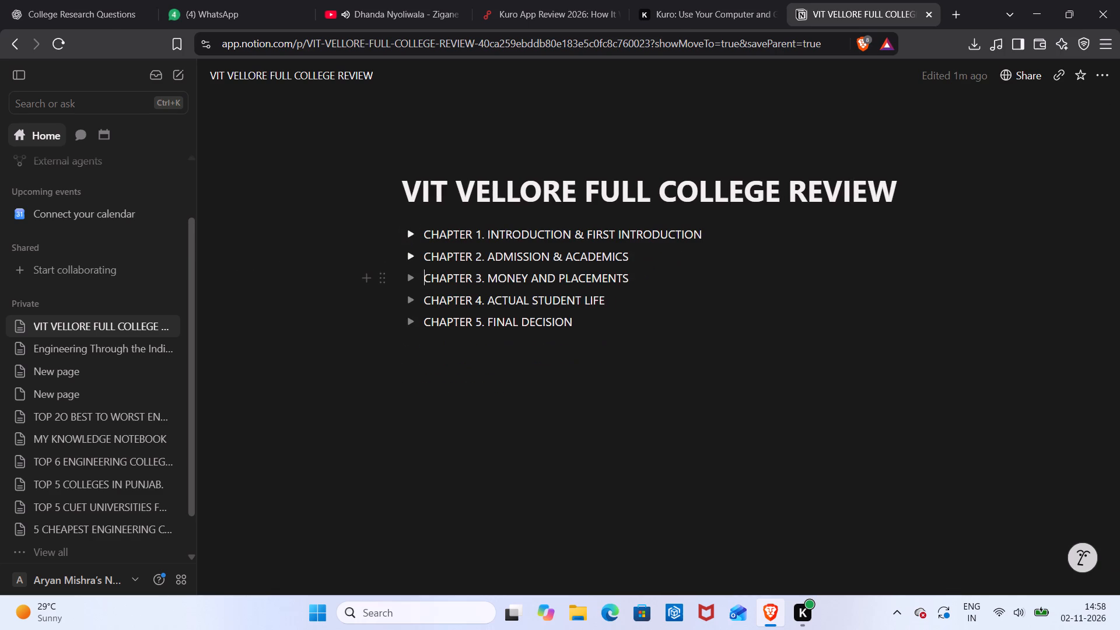
key(ctrl+s)
Expand CHAPTER 1 and its sub-topic A, and start an empty text block inside sub-topic A.
click(409, 233)
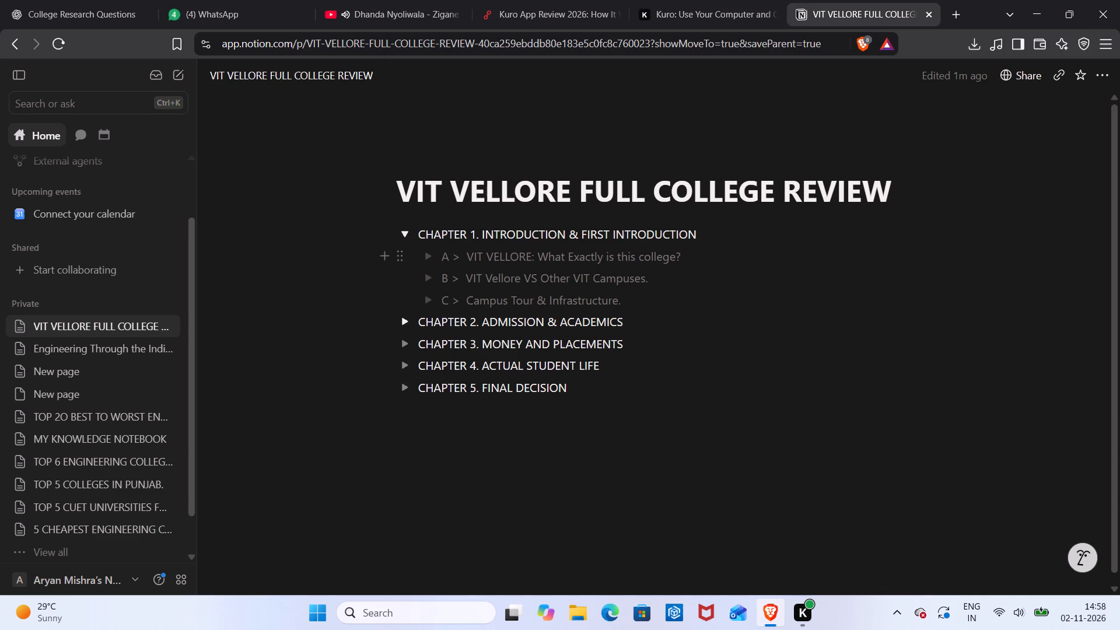
click(429, 261)
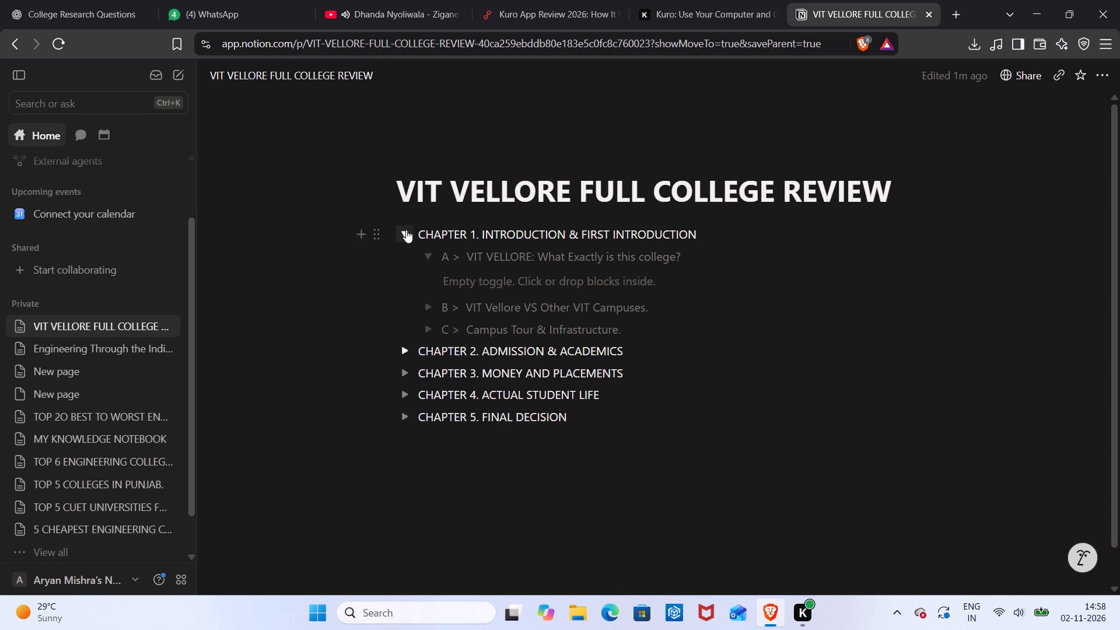
click(406, 229)
click(406, 229)
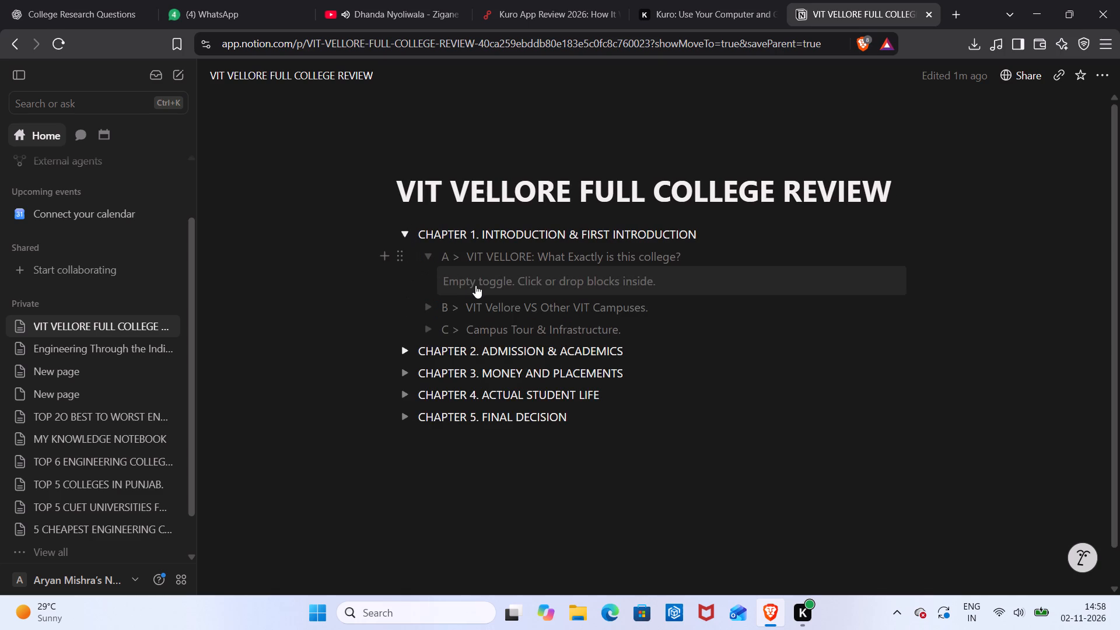
click(475, 285)
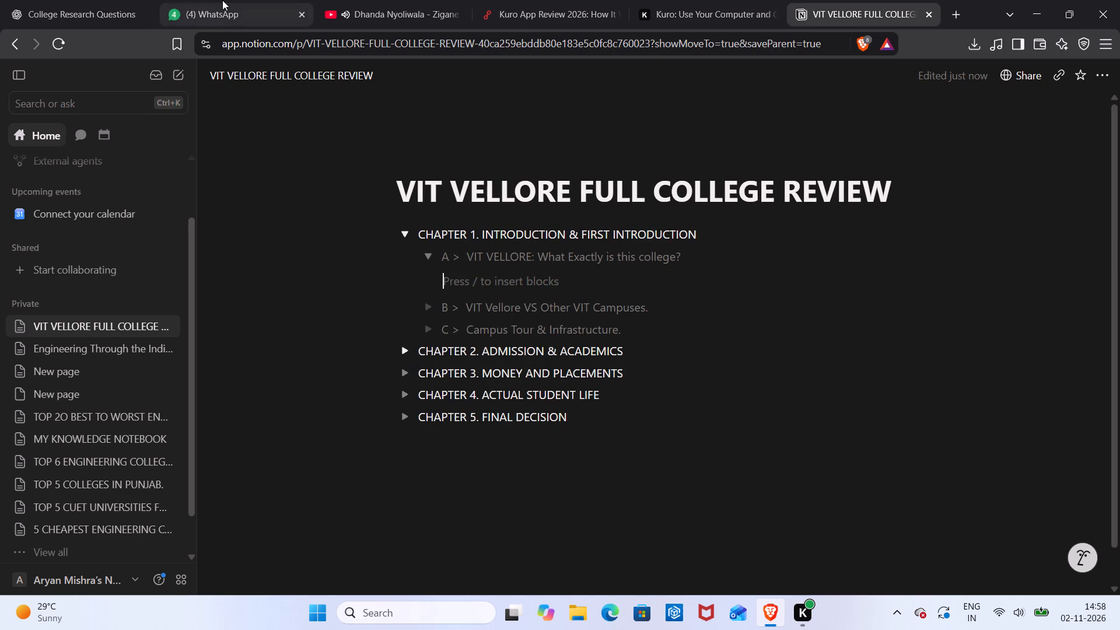
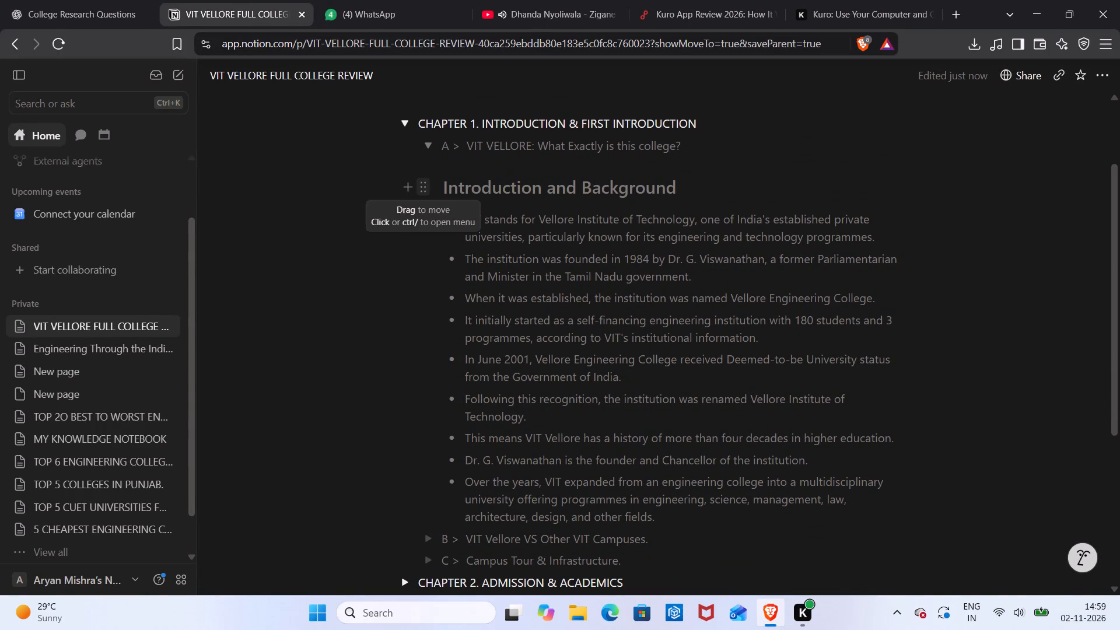
Open the colour options for the "Introduction and Background" heading inside CHAPTER 1's sub-topic A.
click(418, 185)
click(354, 165)
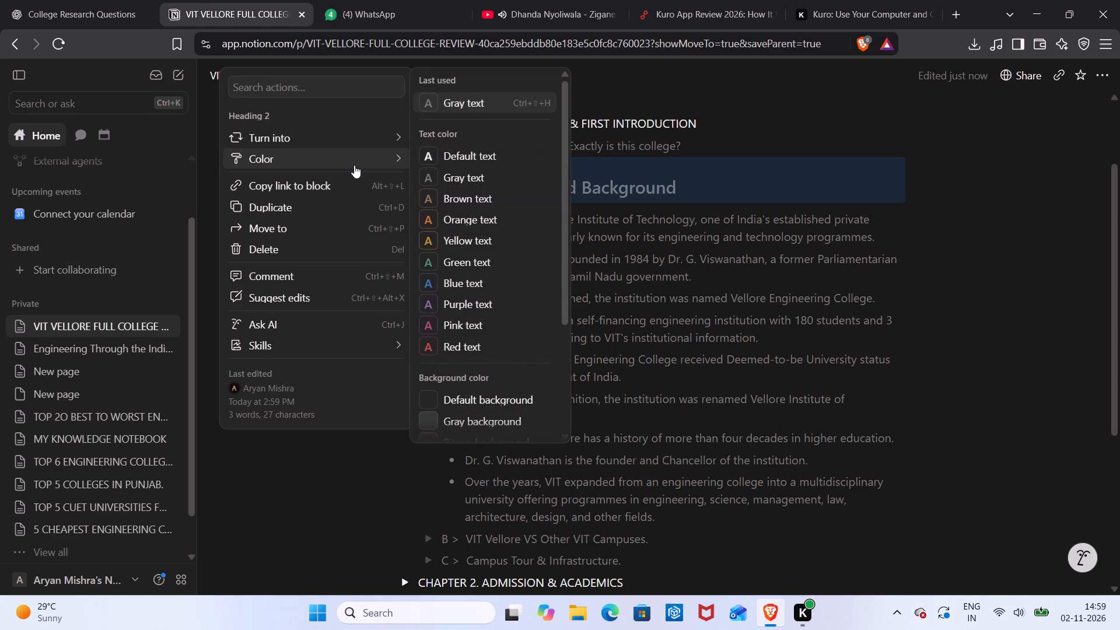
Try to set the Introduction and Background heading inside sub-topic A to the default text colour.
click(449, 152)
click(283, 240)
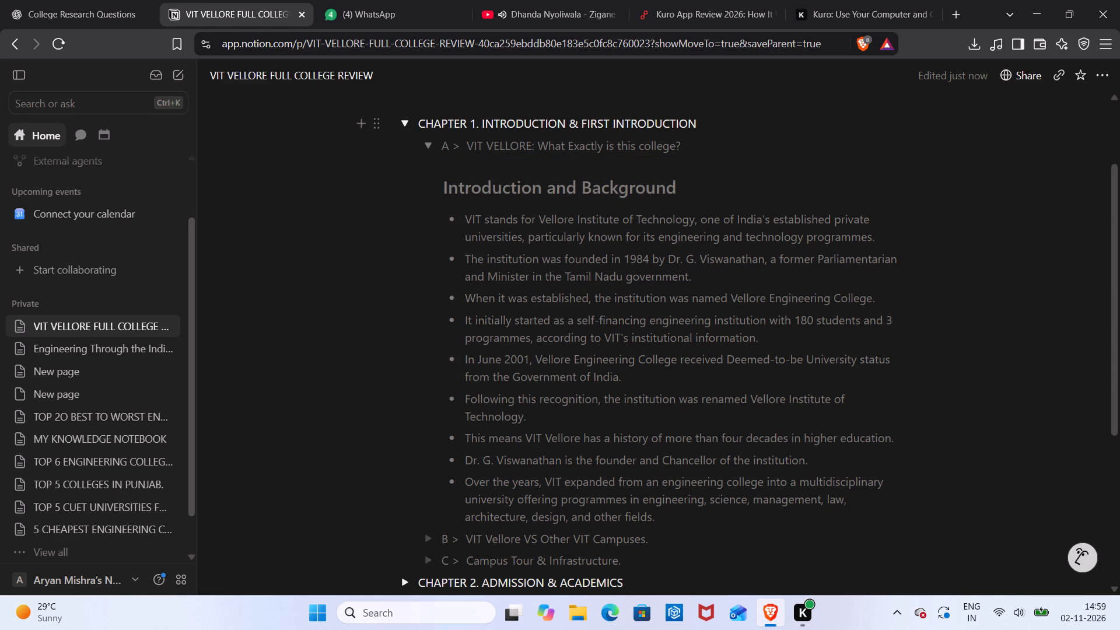
Delete the Introduction and Background heading and all its text from sub-topic A of CHAPTER 1.
scroll(283, 240, down, 1)
key(BackSpace)
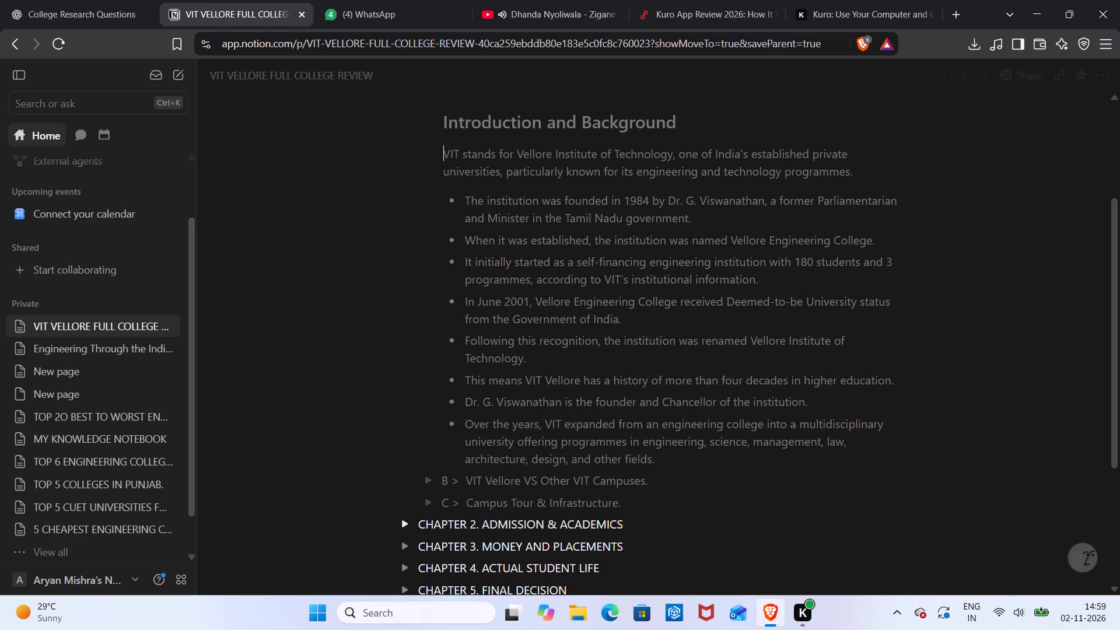
scroll(283, 240, up, 3)
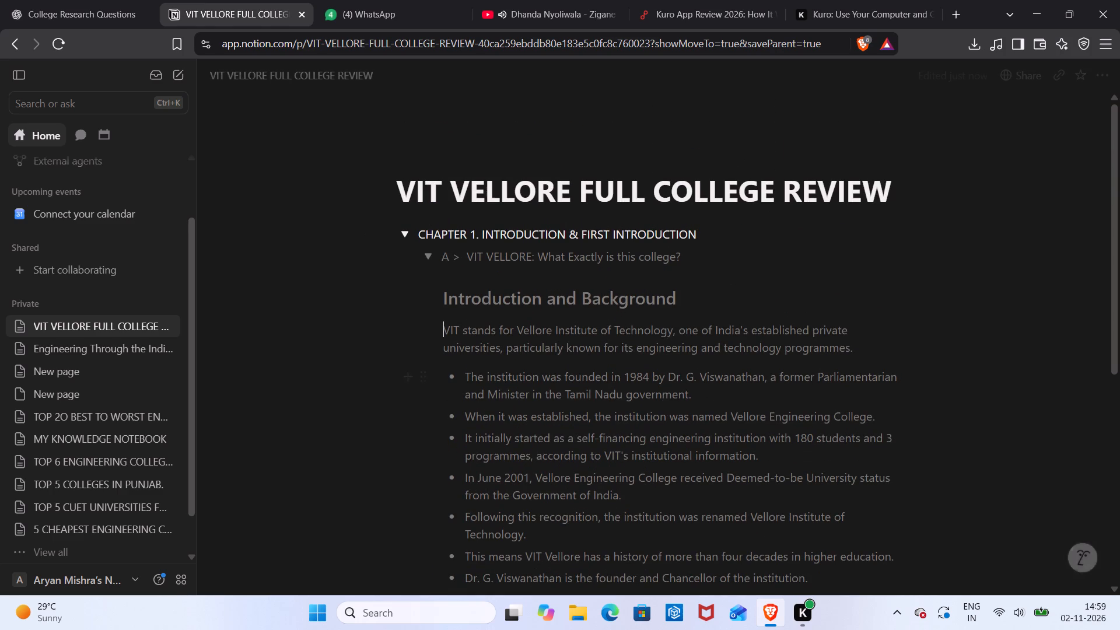
drag(441, 296, 481, 330)
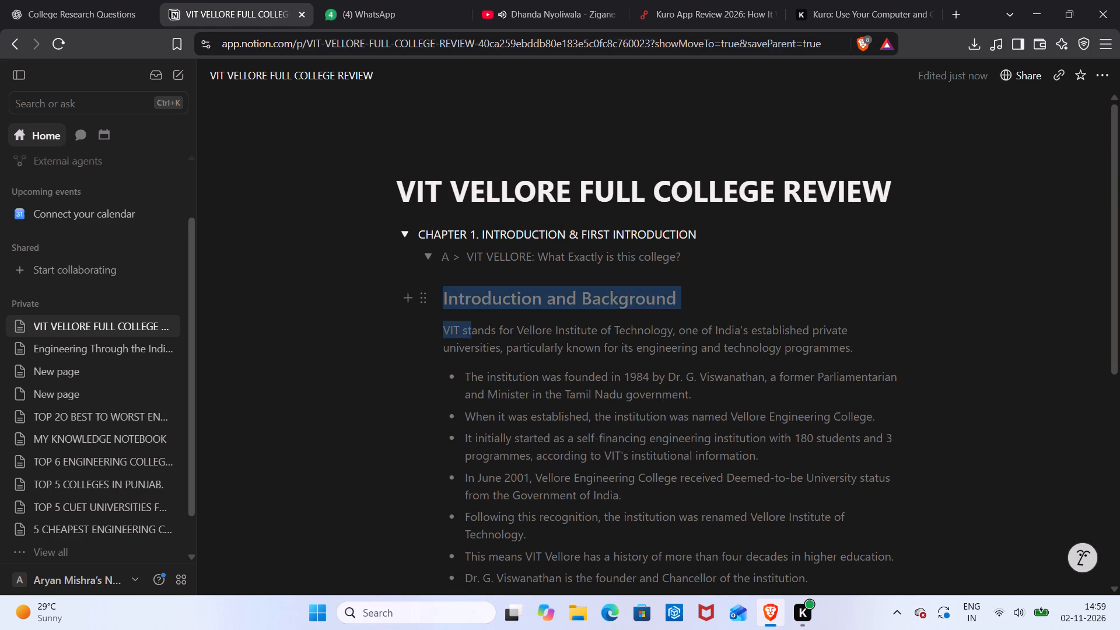
drag(481, 330, 652, 329)
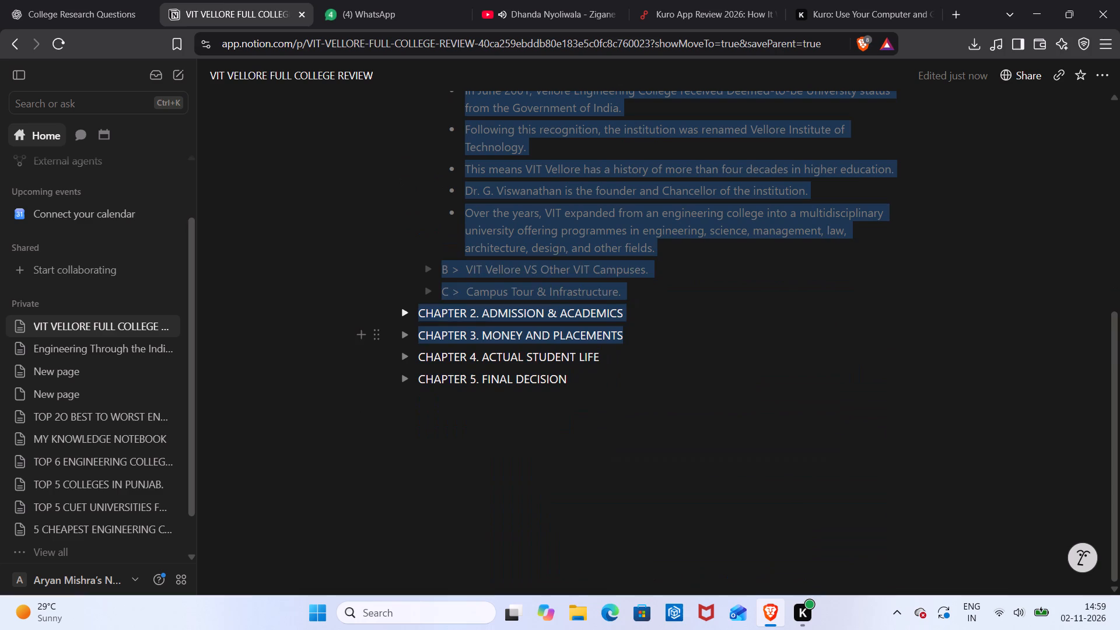
drag(652, 329, 665, 244)
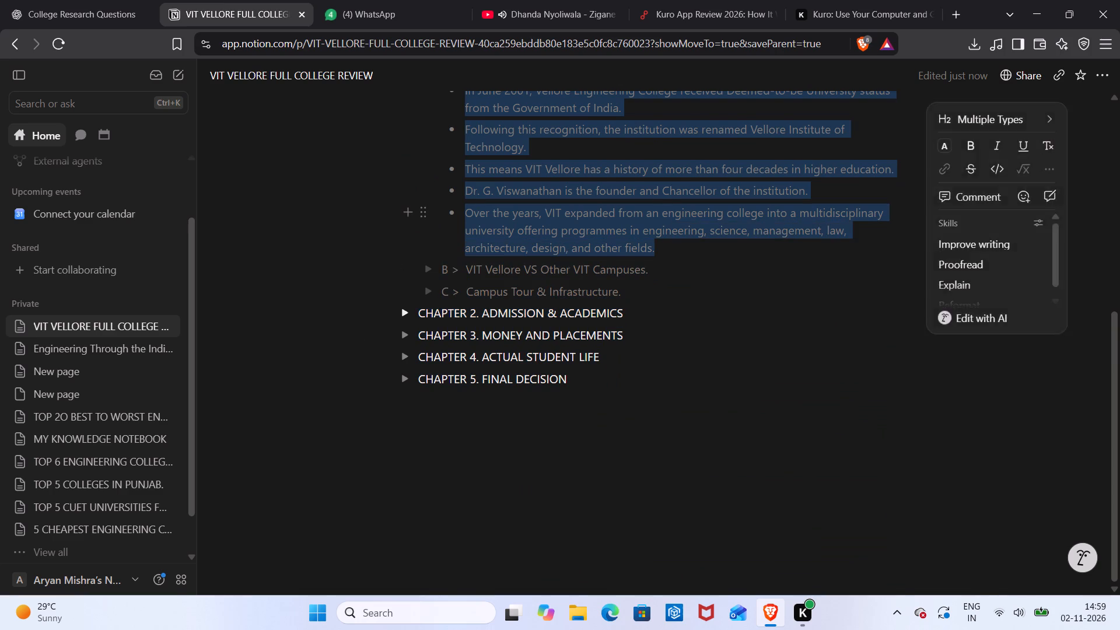
key(BackSpace)
key(BackSpace)
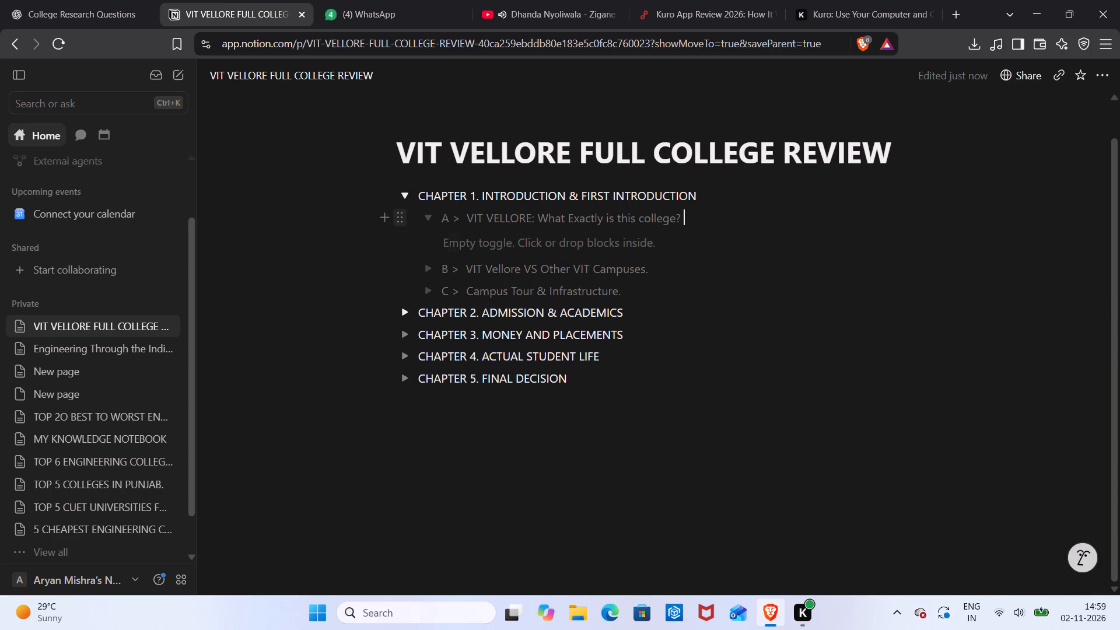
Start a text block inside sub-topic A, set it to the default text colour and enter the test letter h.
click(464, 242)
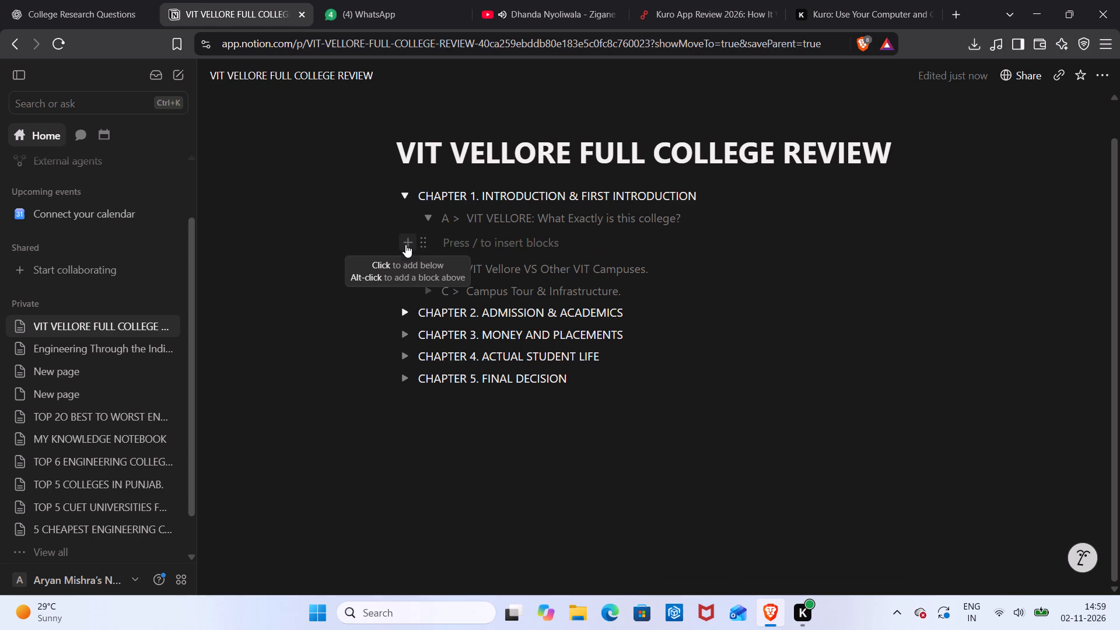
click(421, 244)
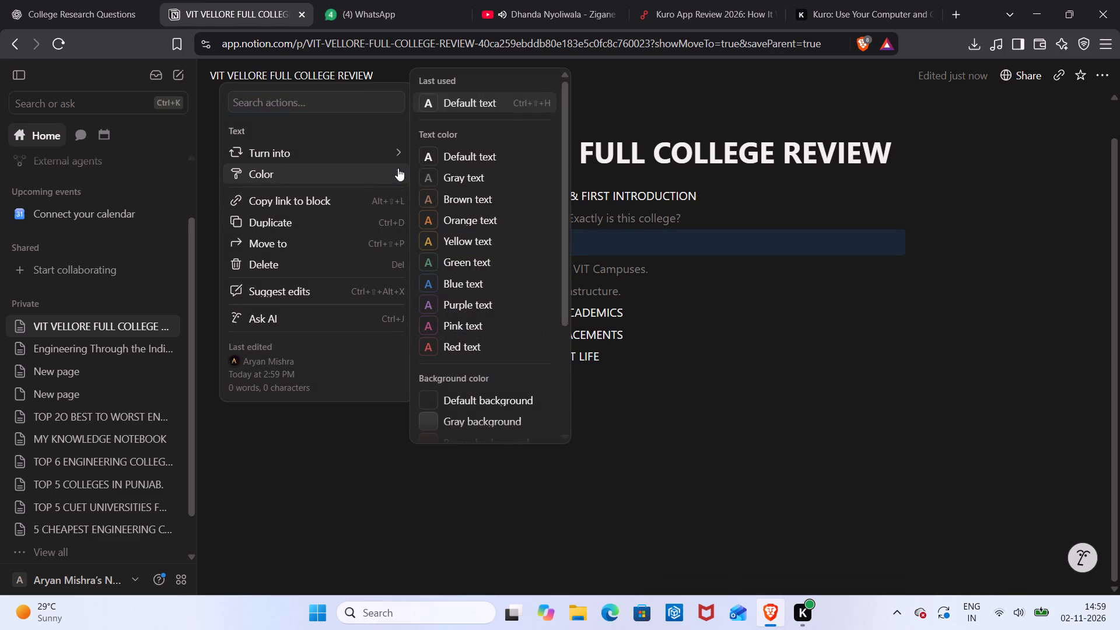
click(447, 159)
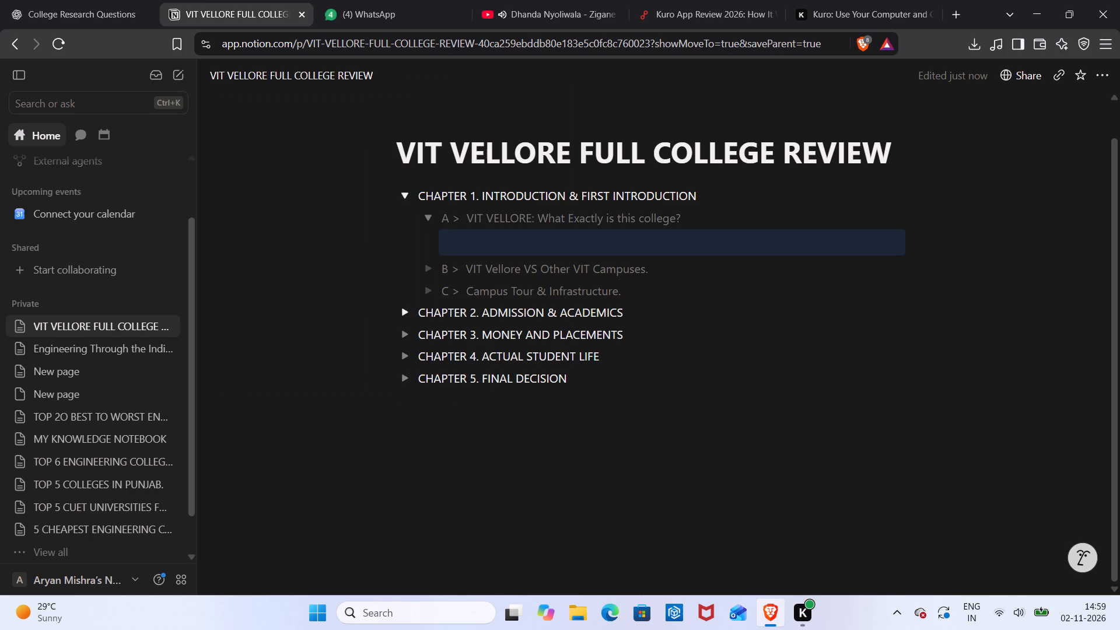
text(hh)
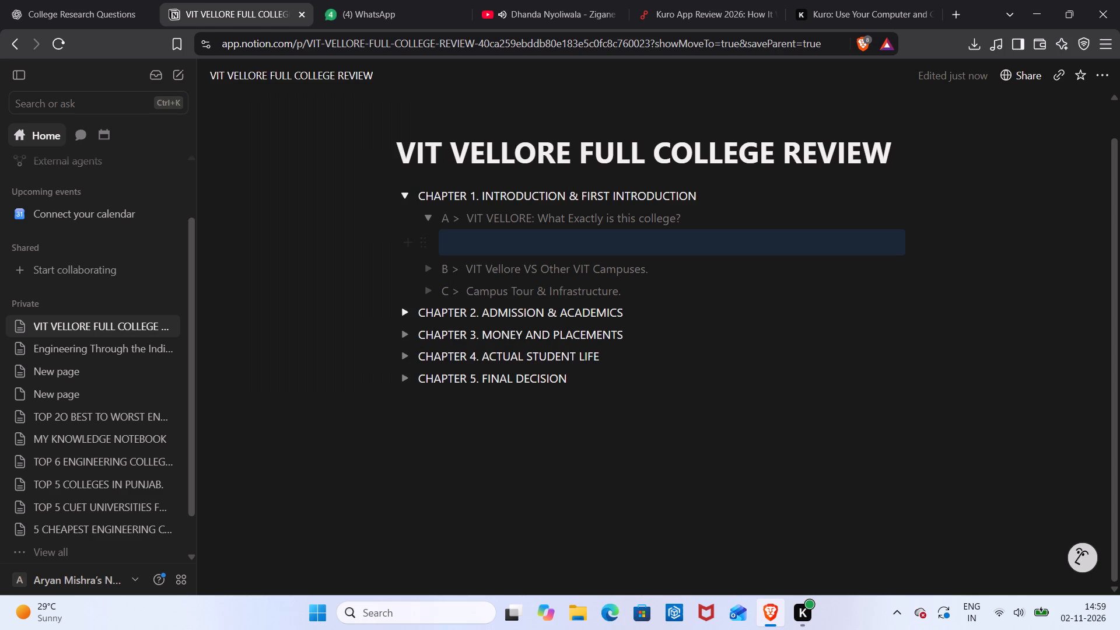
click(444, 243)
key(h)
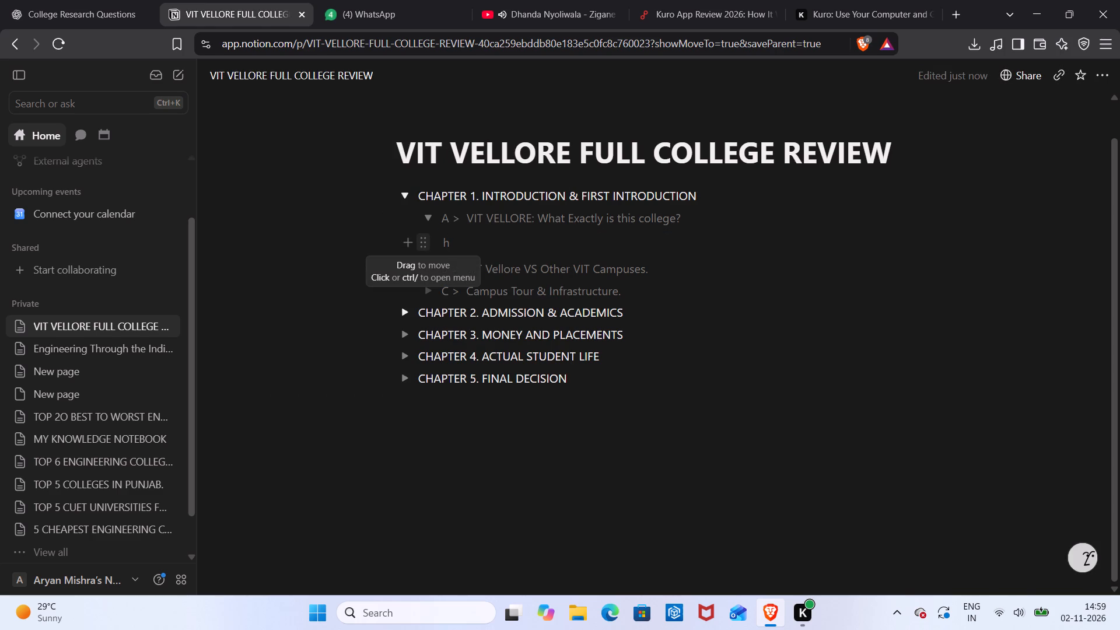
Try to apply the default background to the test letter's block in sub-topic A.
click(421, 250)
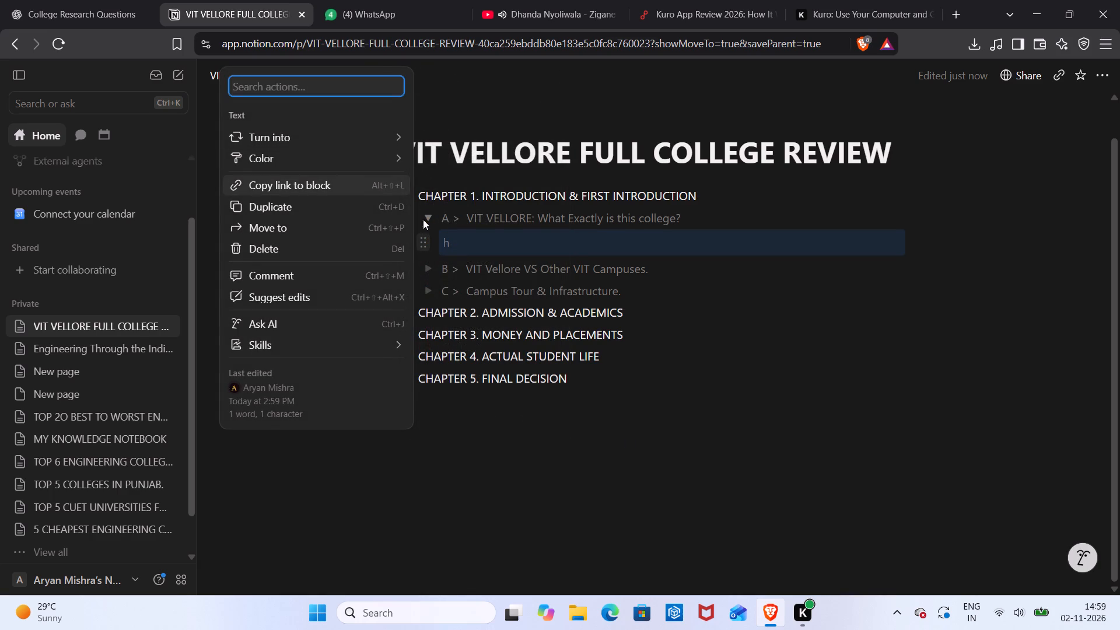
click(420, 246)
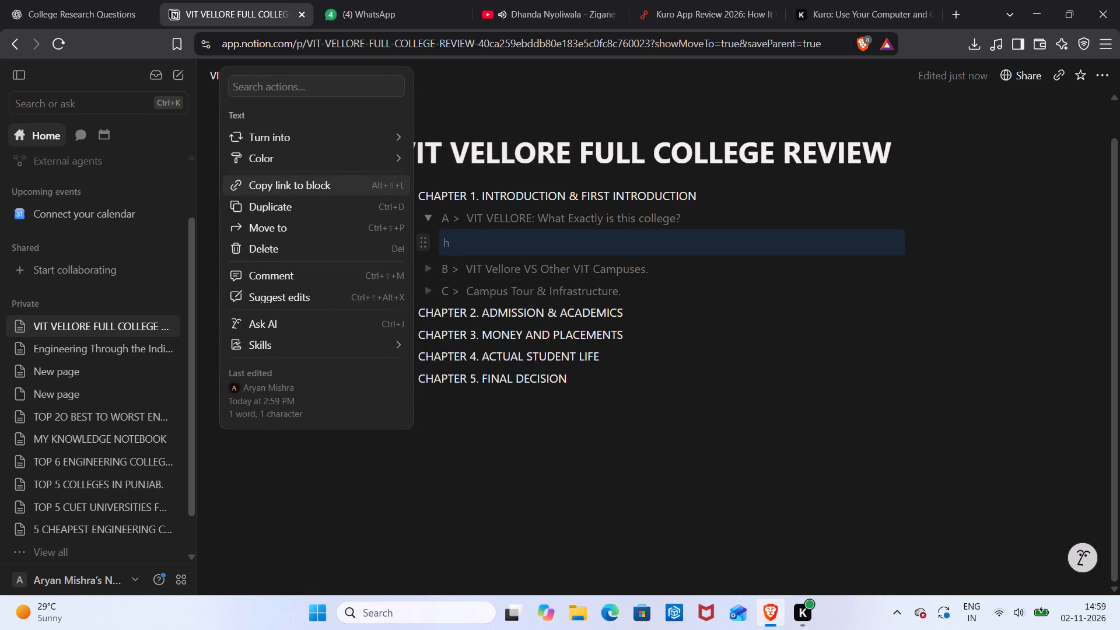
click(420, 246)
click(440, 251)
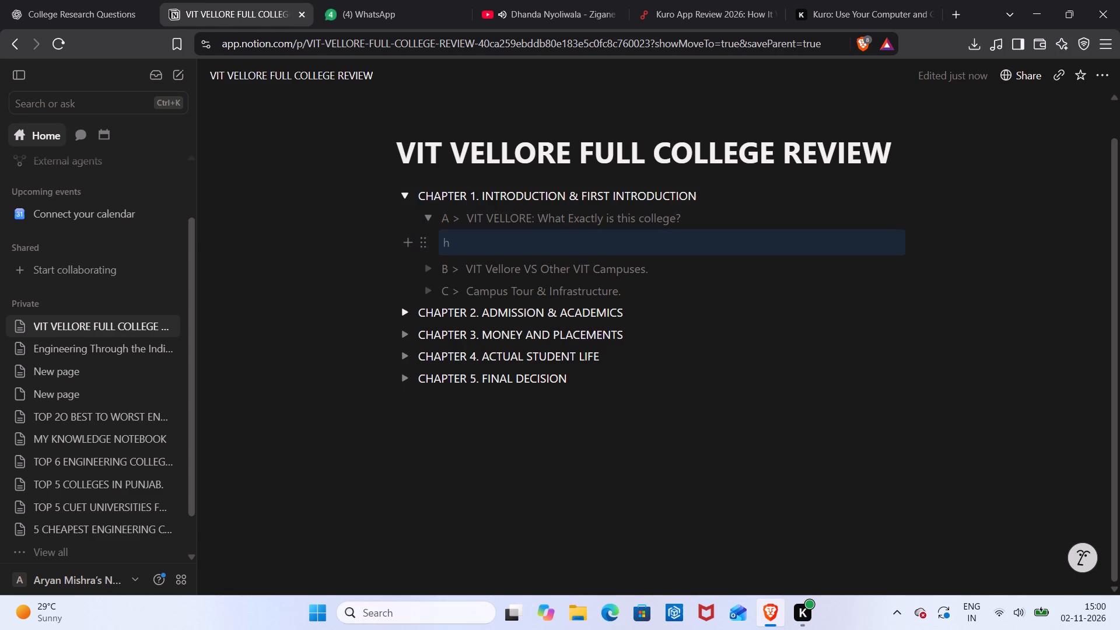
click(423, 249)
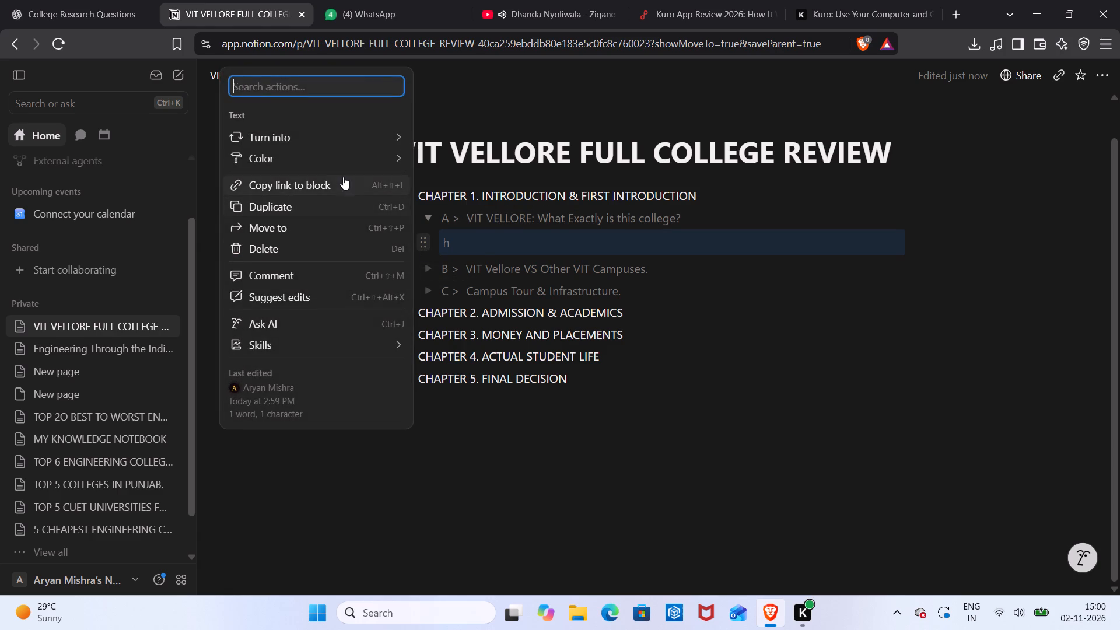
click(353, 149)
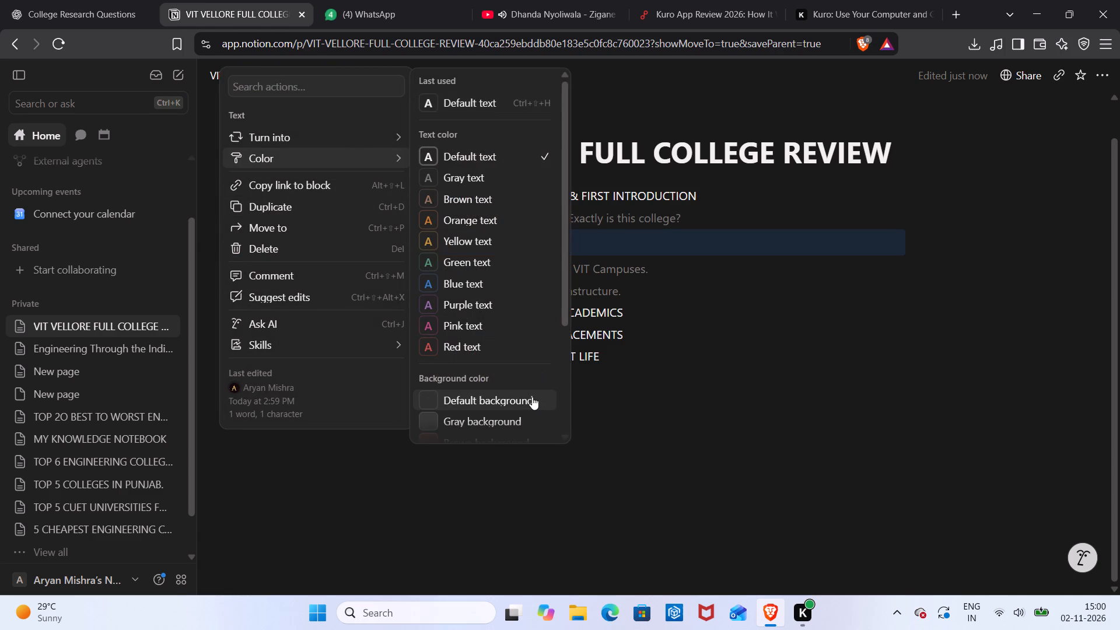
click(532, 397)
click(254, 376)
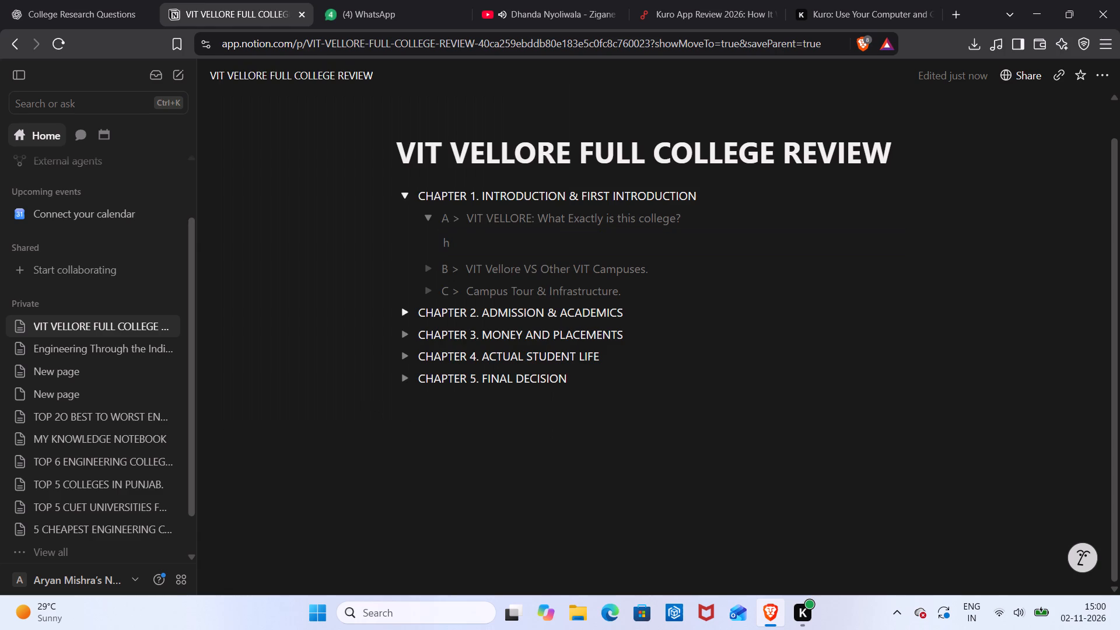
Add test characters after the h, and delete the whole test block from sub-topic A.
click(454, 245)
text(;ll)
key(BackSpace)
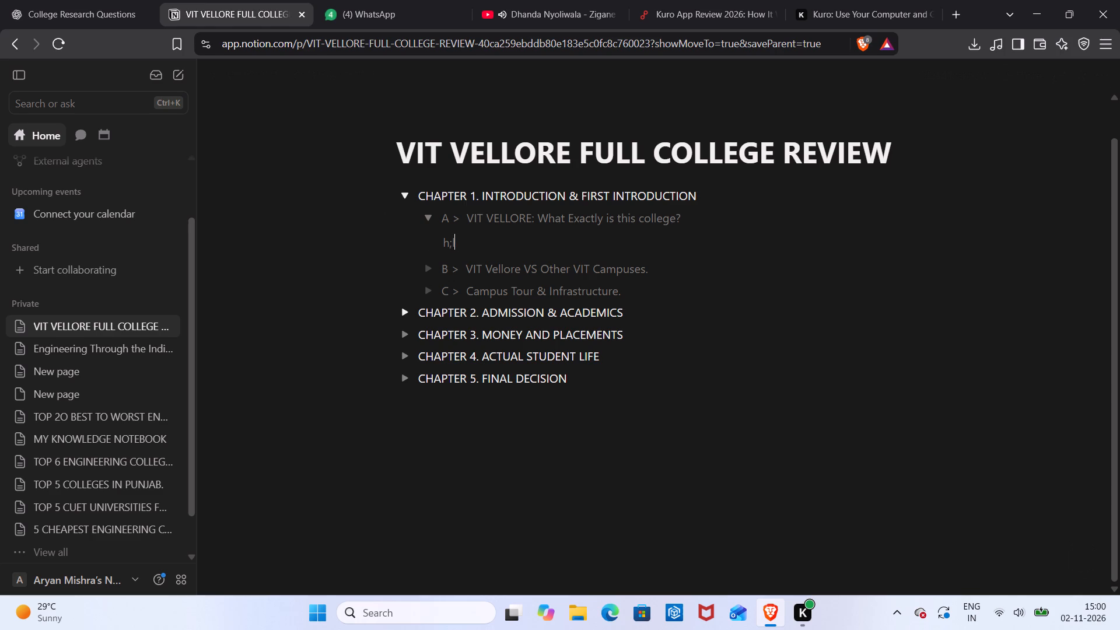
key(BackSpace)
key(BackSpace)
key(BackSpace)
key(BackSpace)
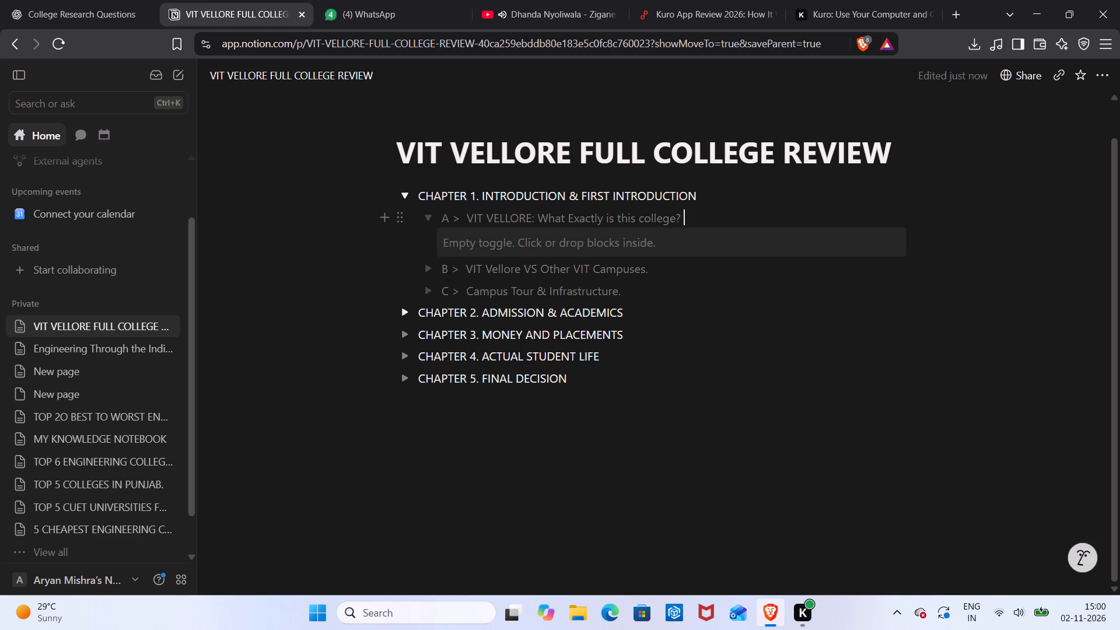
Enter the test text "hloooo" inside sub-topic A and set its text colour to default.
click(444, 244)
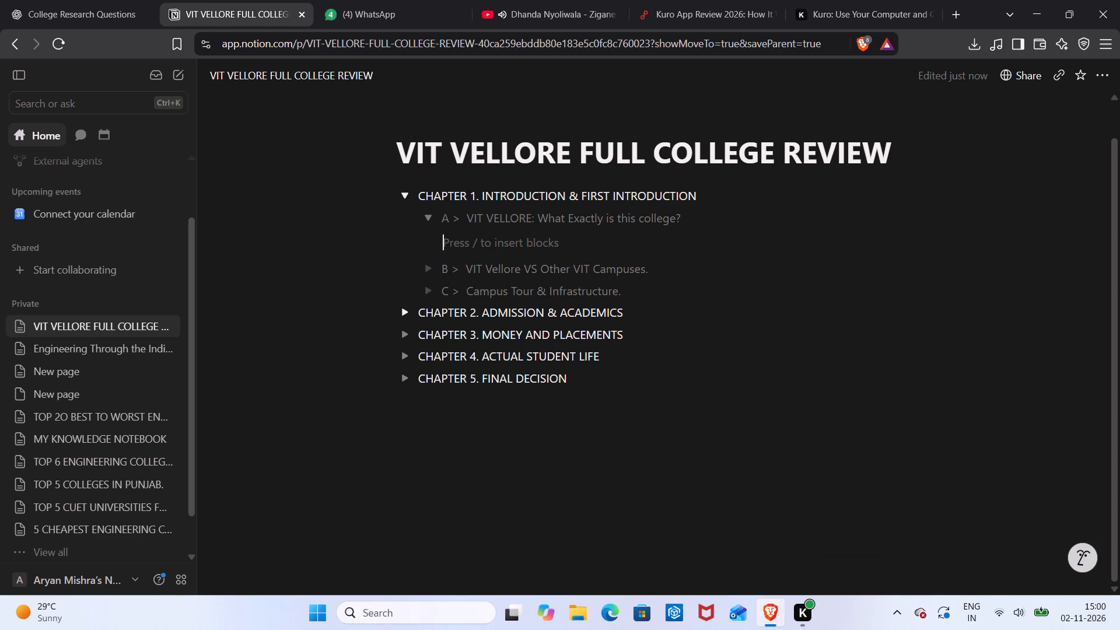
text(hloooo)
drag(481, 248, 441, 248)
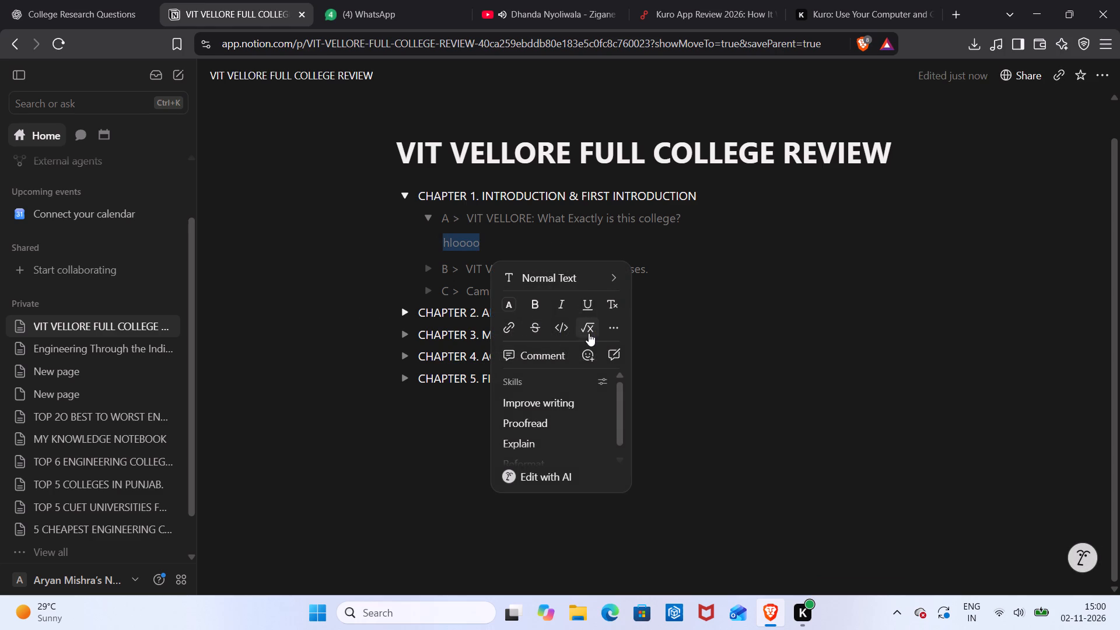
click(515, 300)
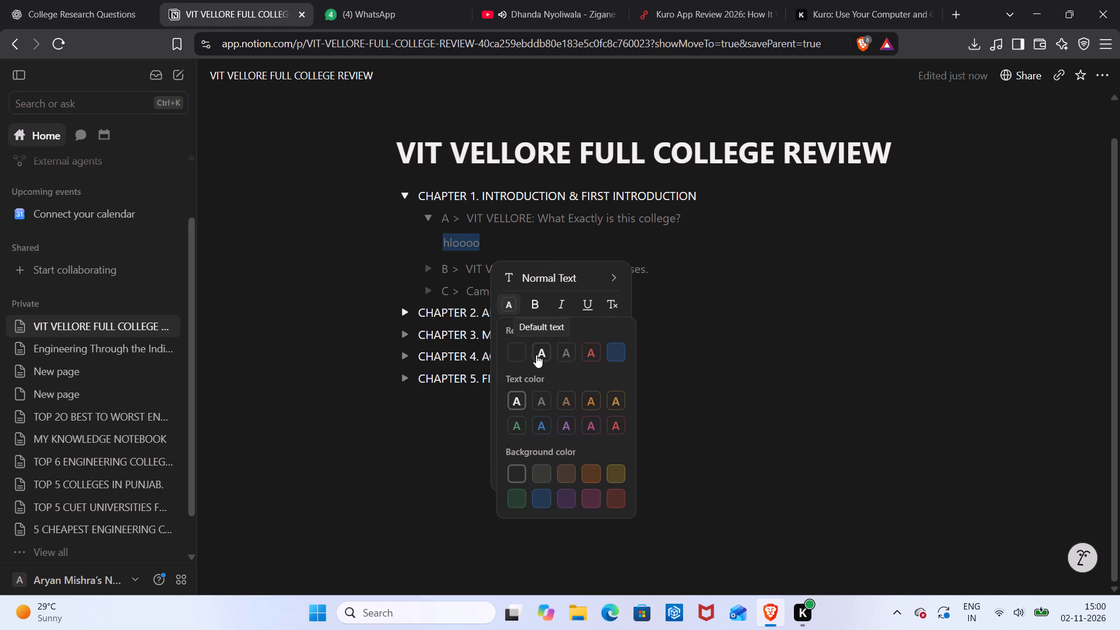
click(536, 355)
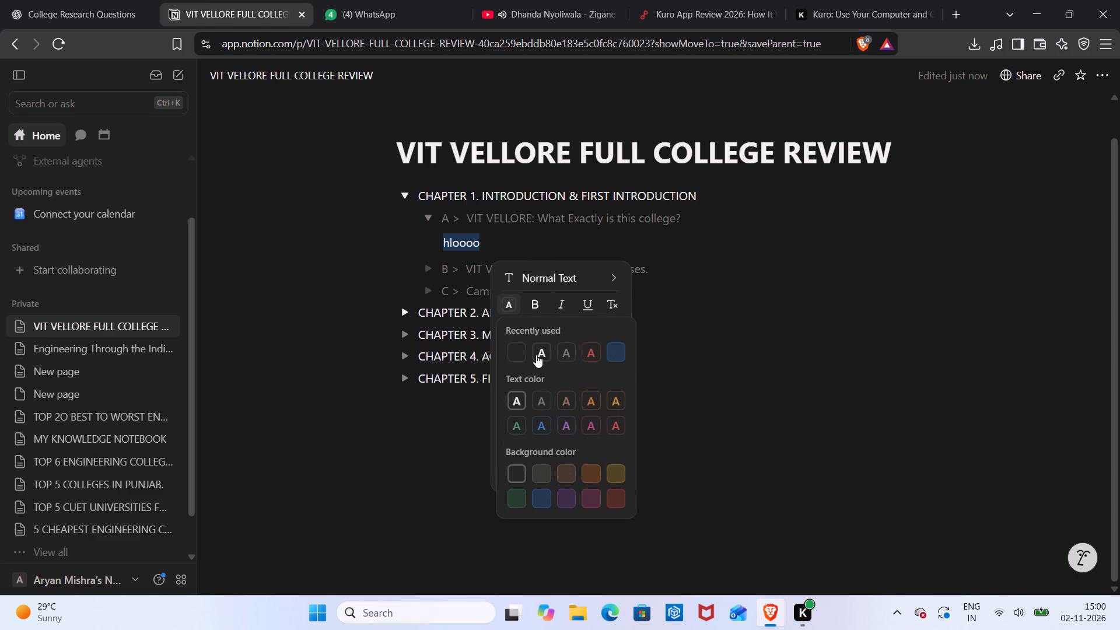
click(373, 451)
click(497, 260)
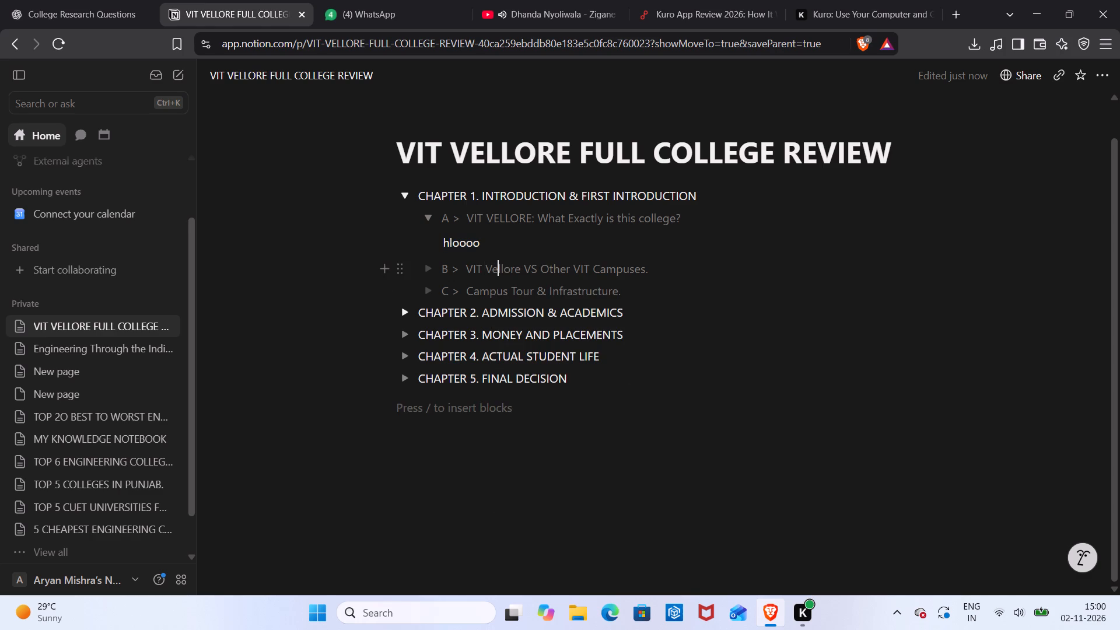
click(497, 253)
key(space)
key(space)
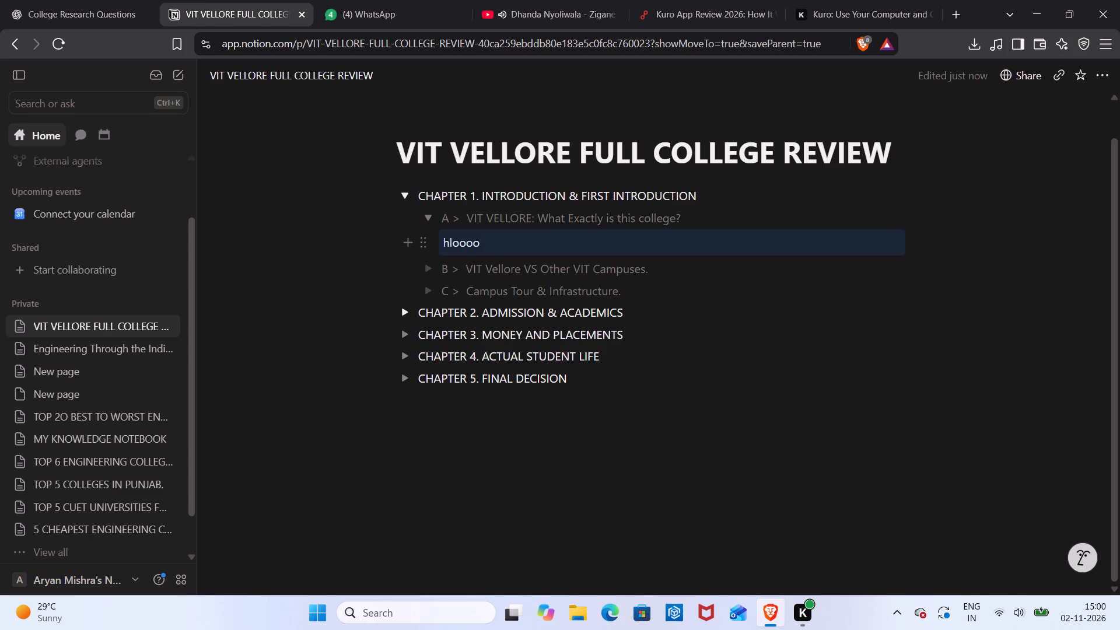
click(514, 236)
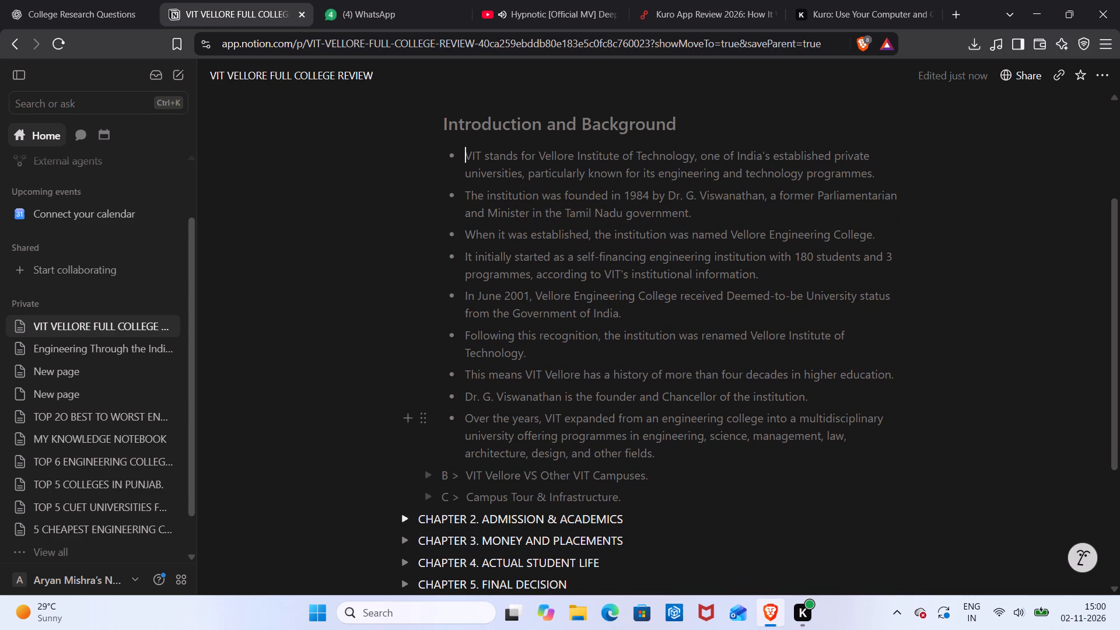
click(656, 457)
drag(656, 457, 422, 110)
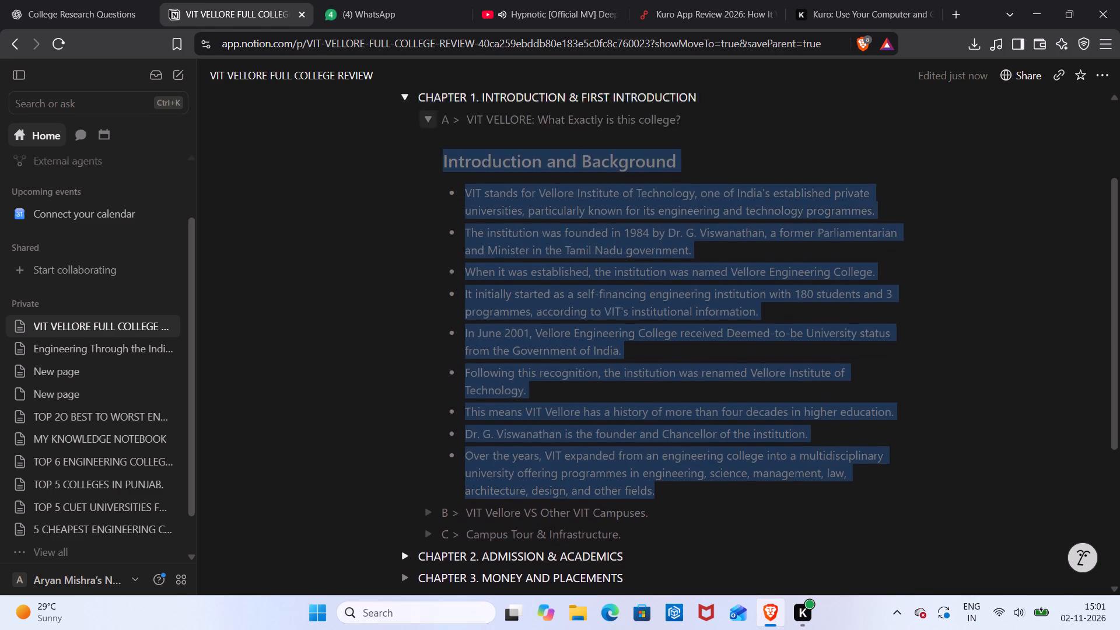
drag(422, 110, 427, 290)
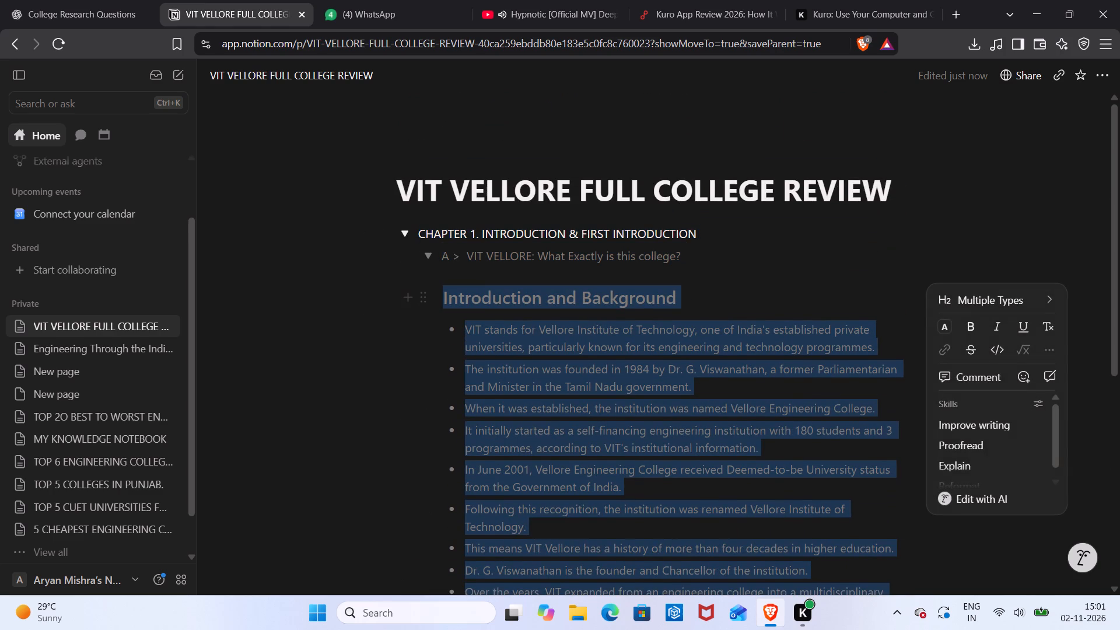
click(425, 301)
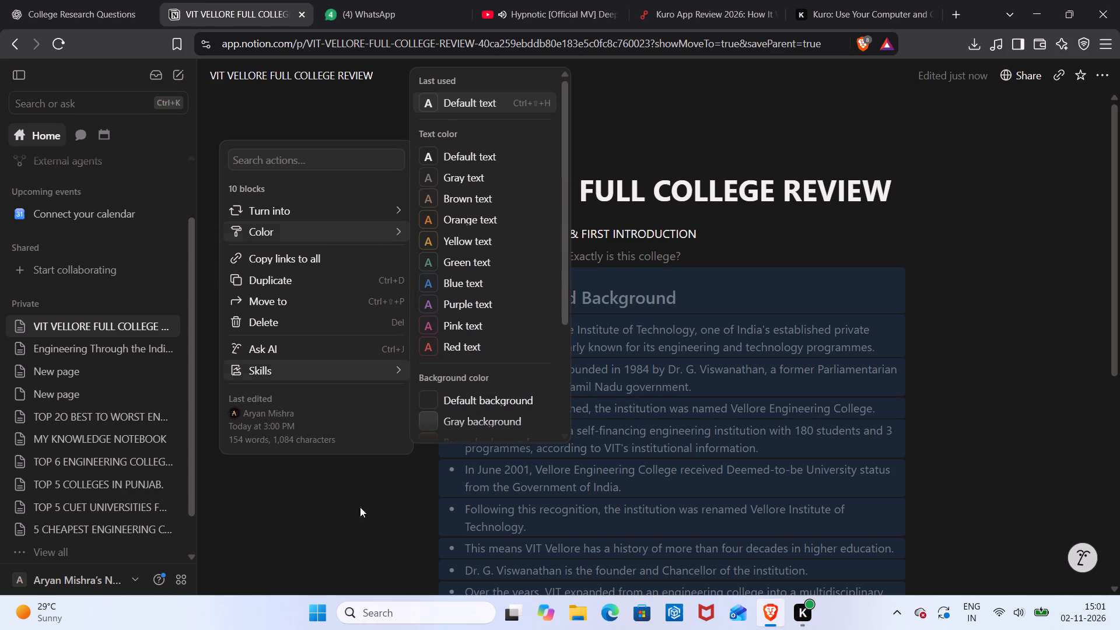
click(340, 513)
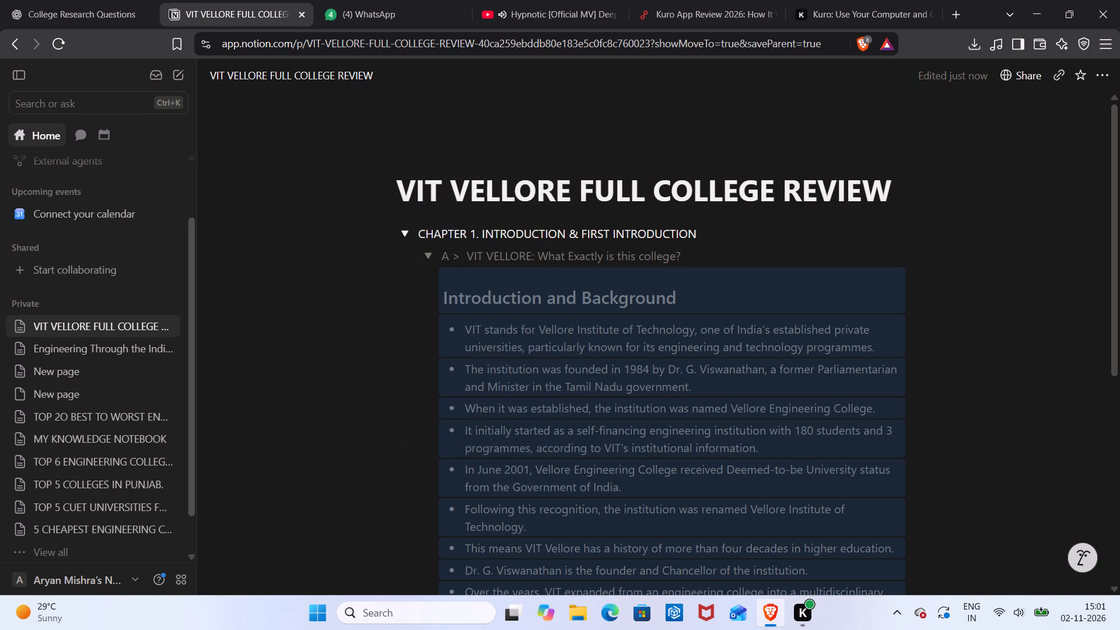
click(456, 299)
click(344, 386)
Set the text colour of the Introduction and Background heading and all its bullets in sub-topic A to default.
scroll(345, 385, down, 2)
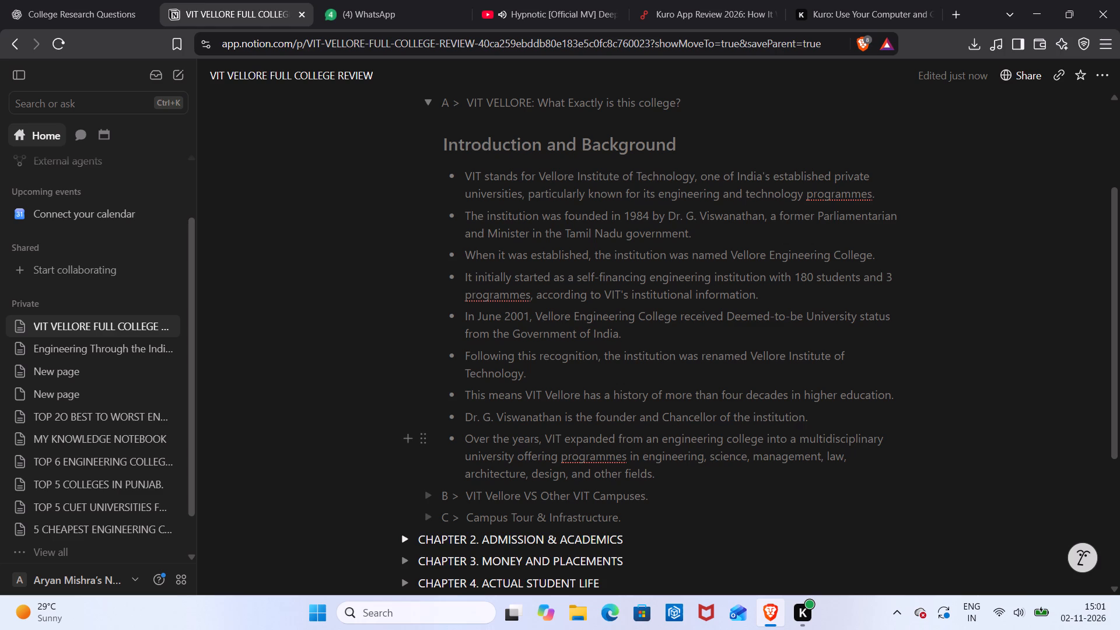
drag(658, 474, 450, 216)
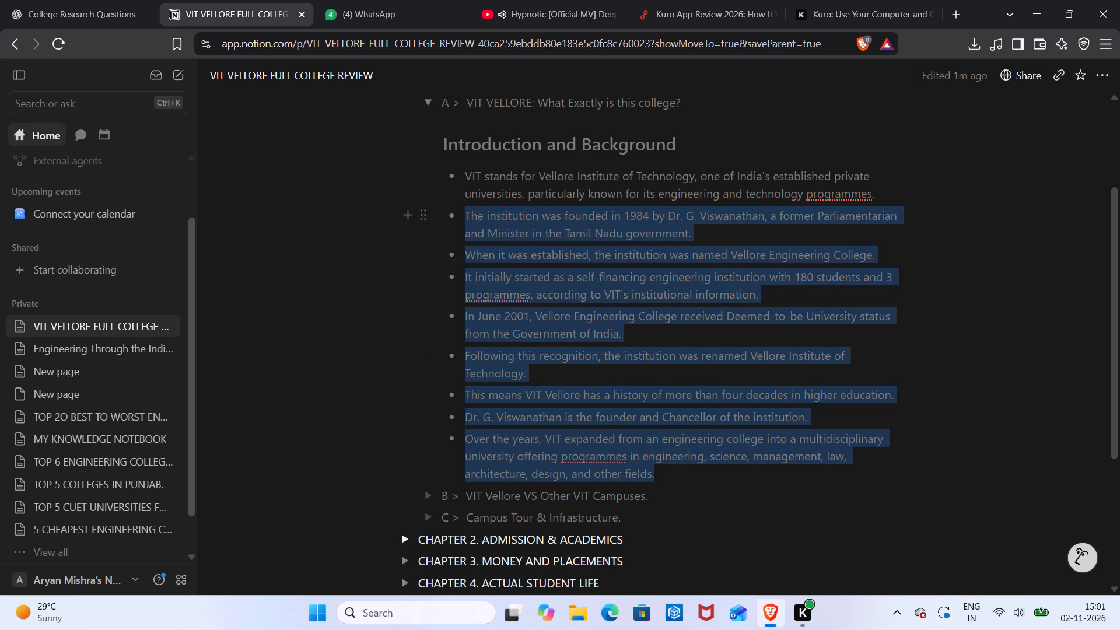
drag(450, 216, 429, 158)
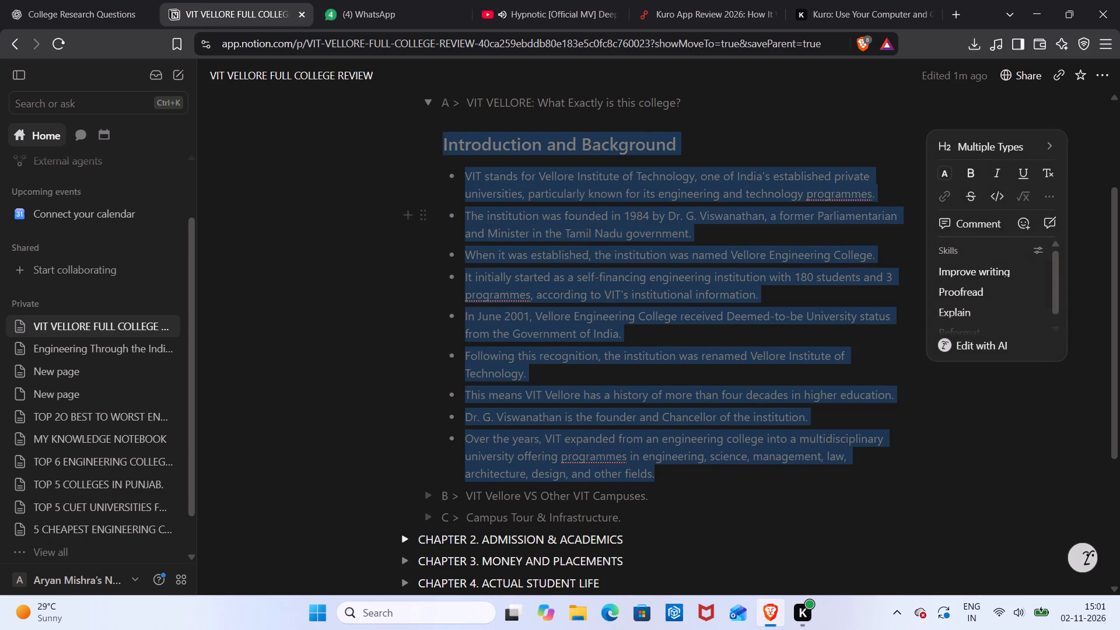
click(942, 174)
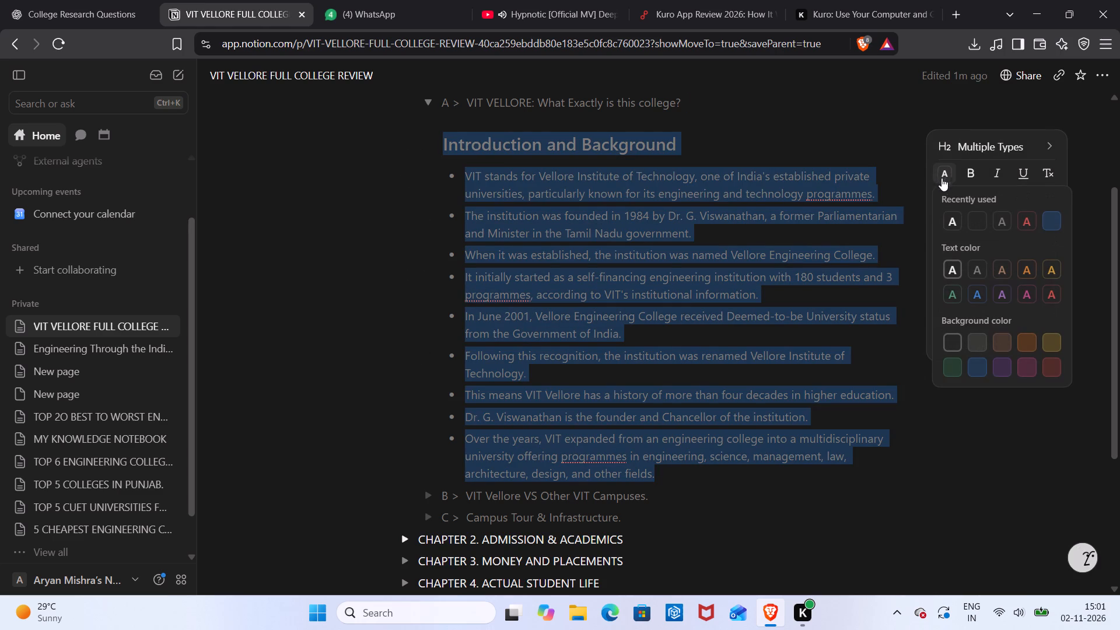
click(953, 224)
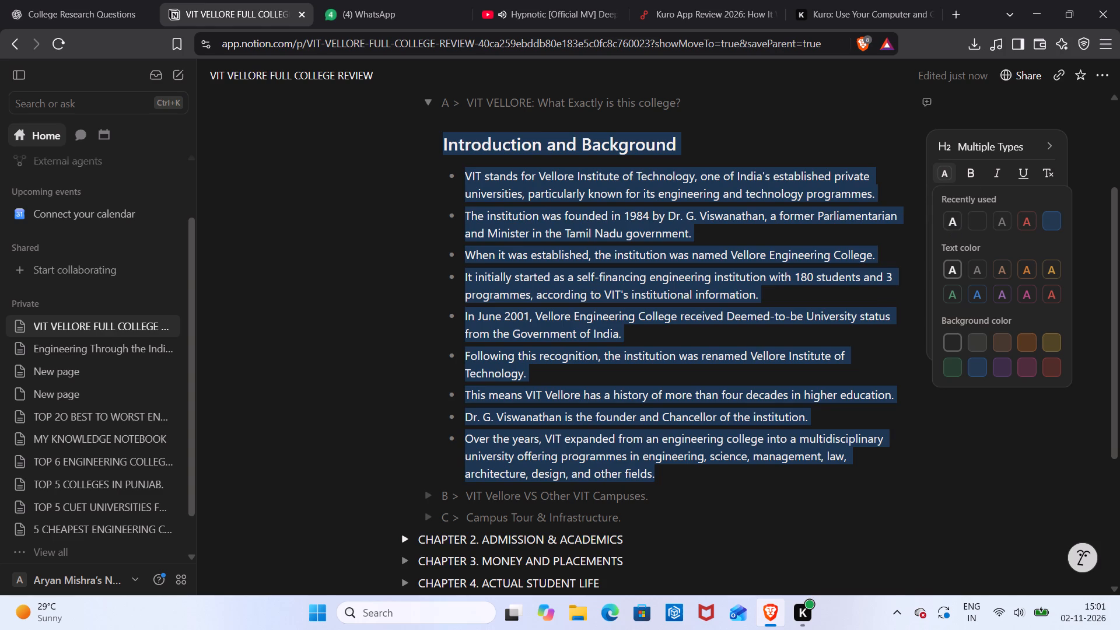
click(815, 104)
Set the text colour of the sub-topic A title line, "VIT VELLORE: What Exactly is this college?", to default.
scroll(815, 107, up, 1)
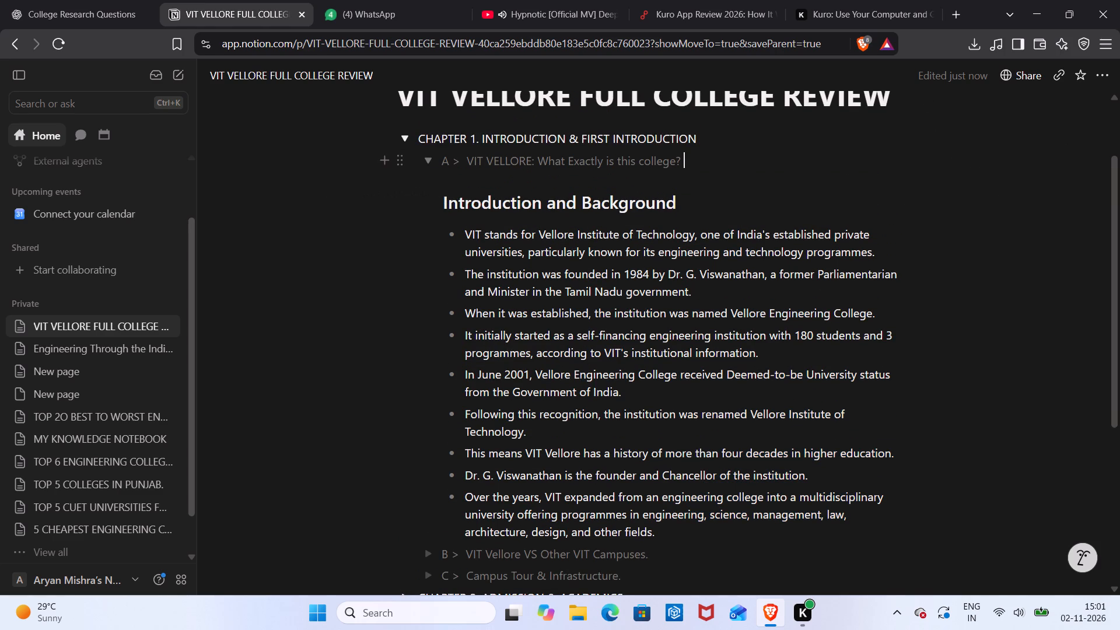
drag(683, 159, 473, 163)
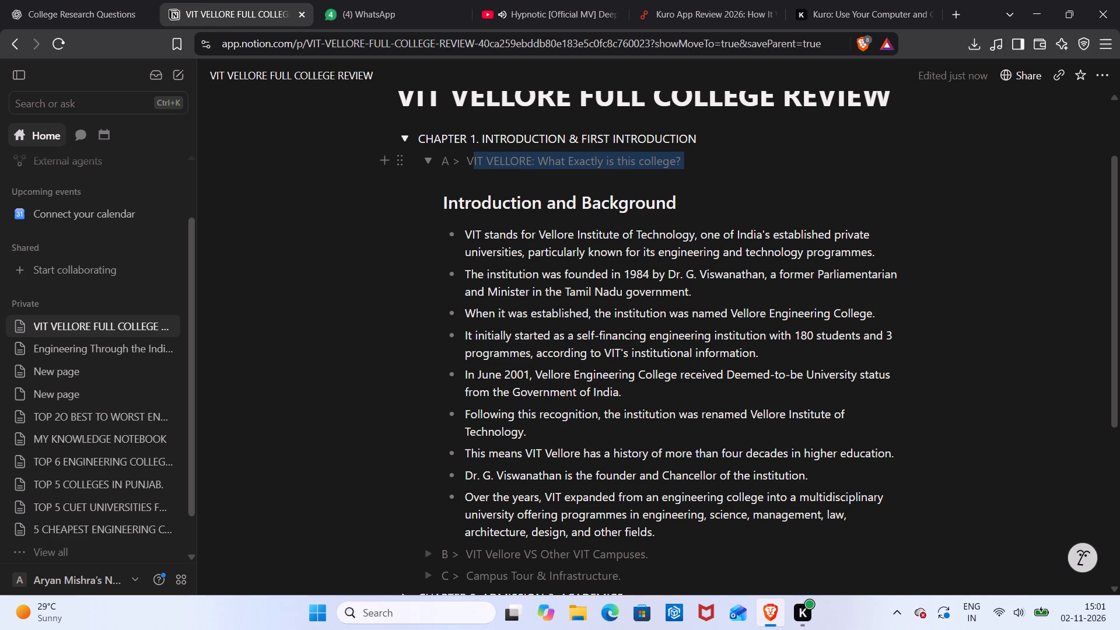
drag(473, 163, 466, 164)
drag(466, 164, 452, 164)
drag(689, 162, 436, 167)
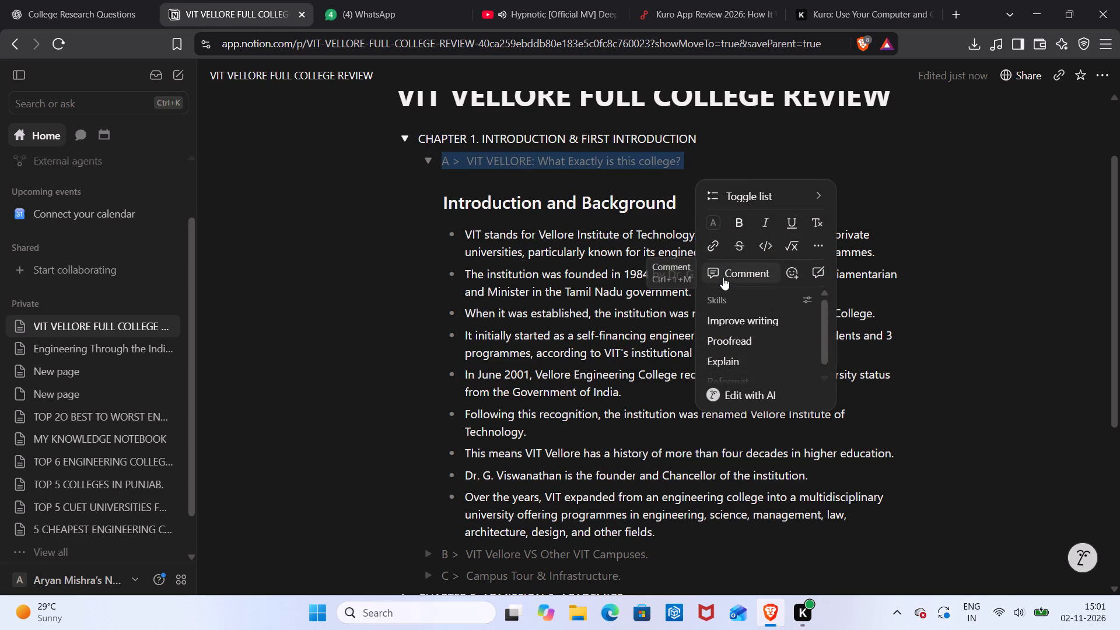
click(722, 230)
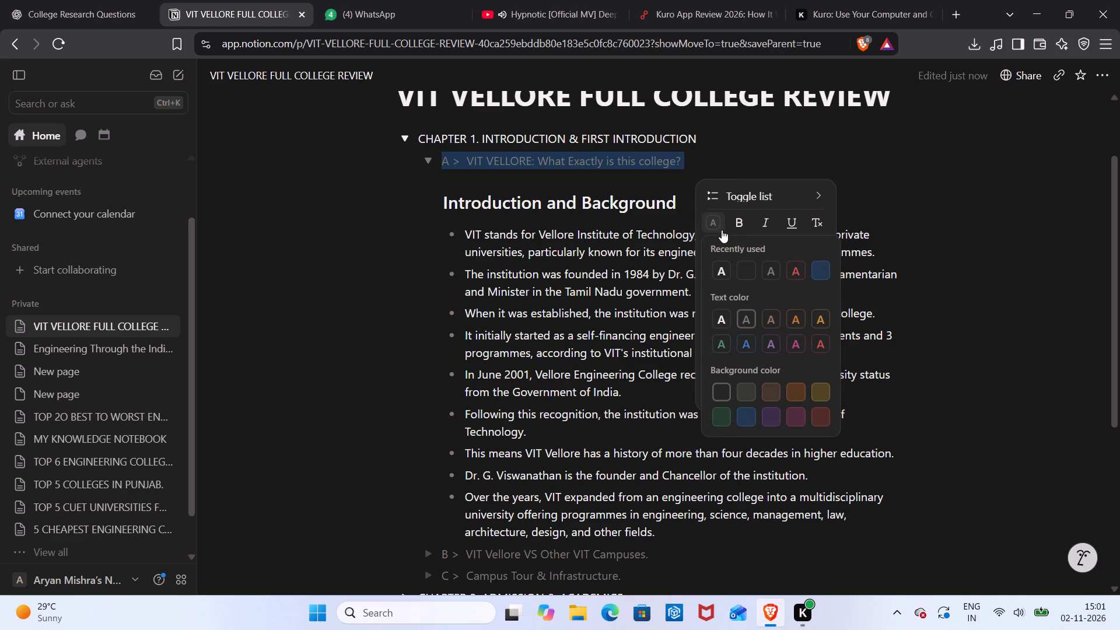
click(722, 267)
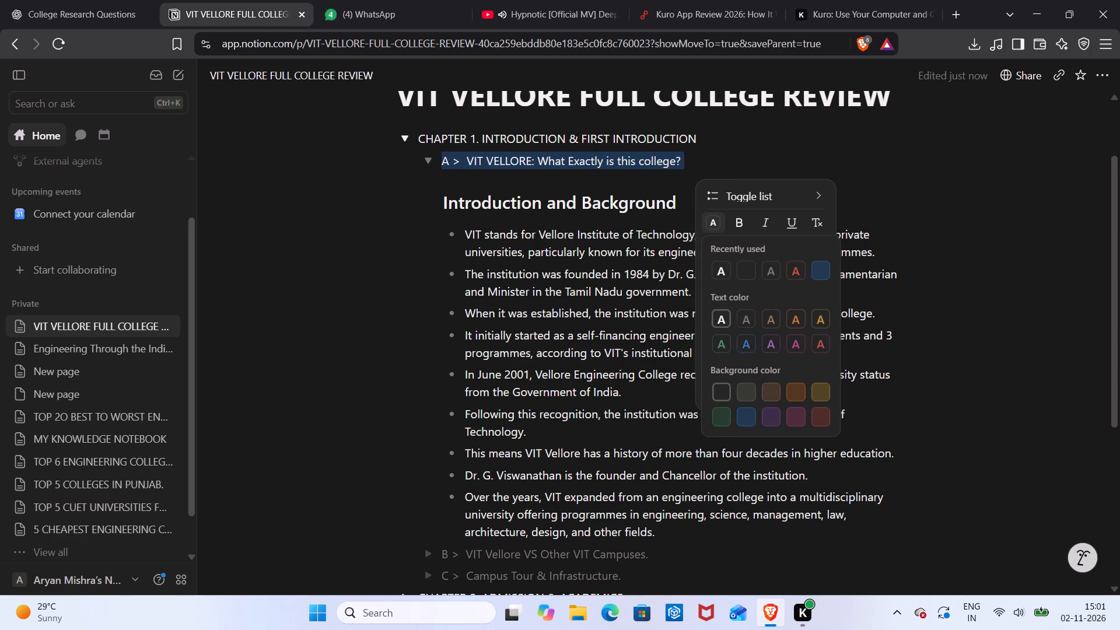
click(784, 133)
Erase the "Introduction and Background" heading text above the bullets in sub-topic A.
scroll(806, 260, down, 2)
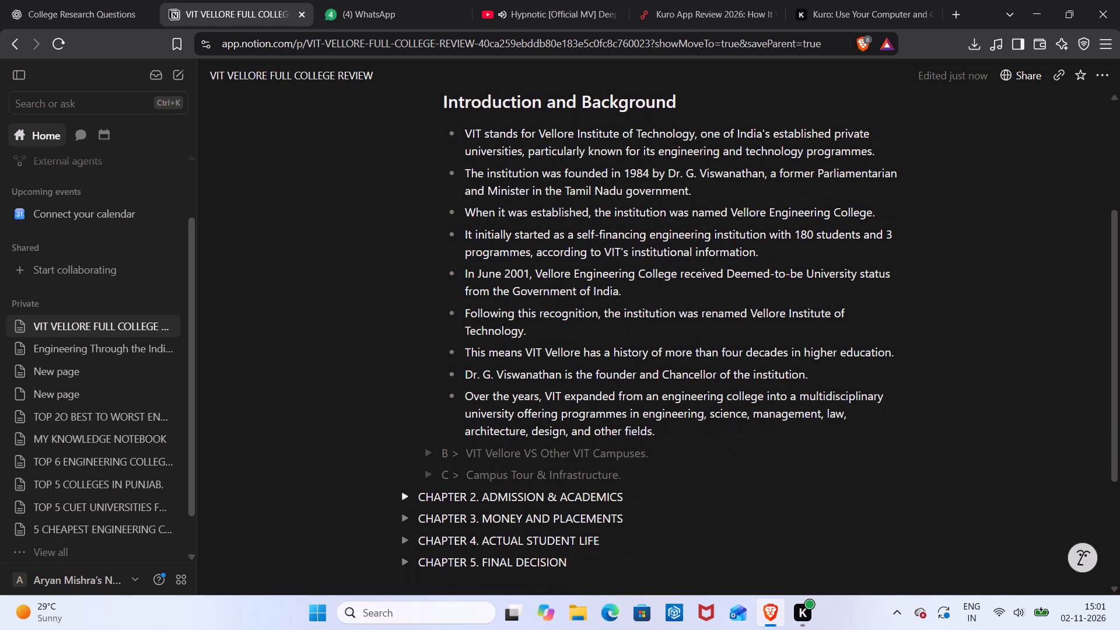
scroll(597, 212, up, 1)
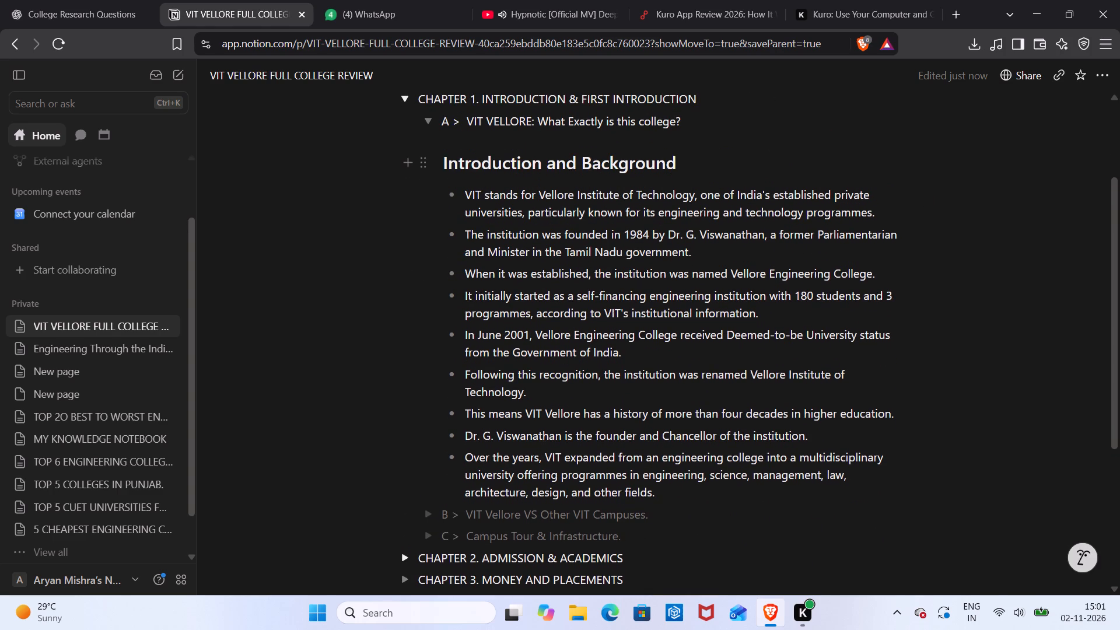
drag(684, 165, 446, 166)
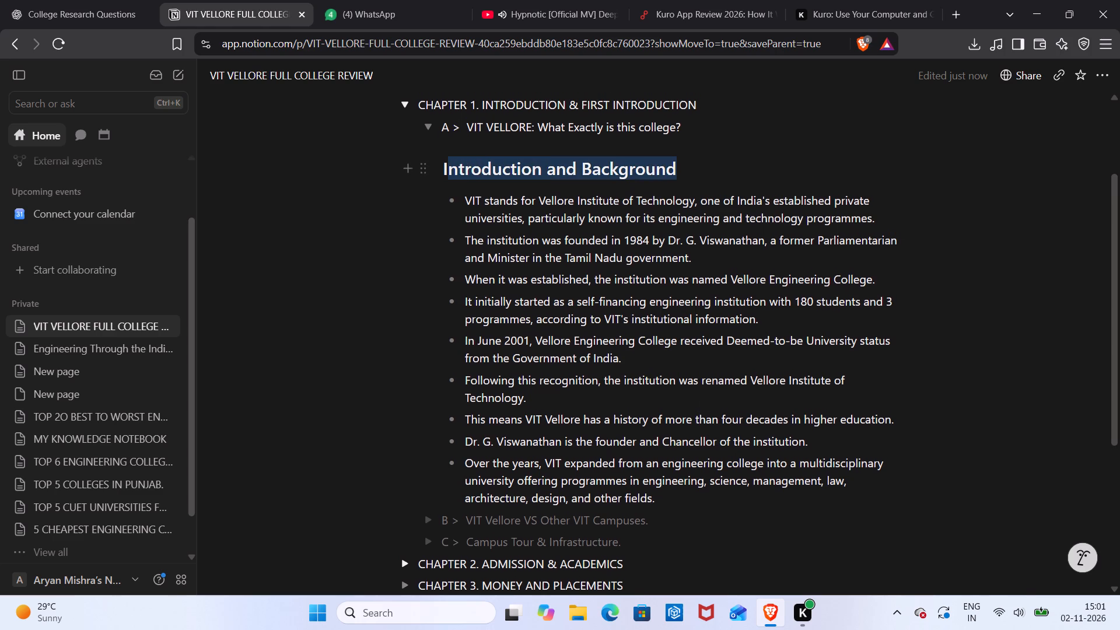
key(BackSpace)
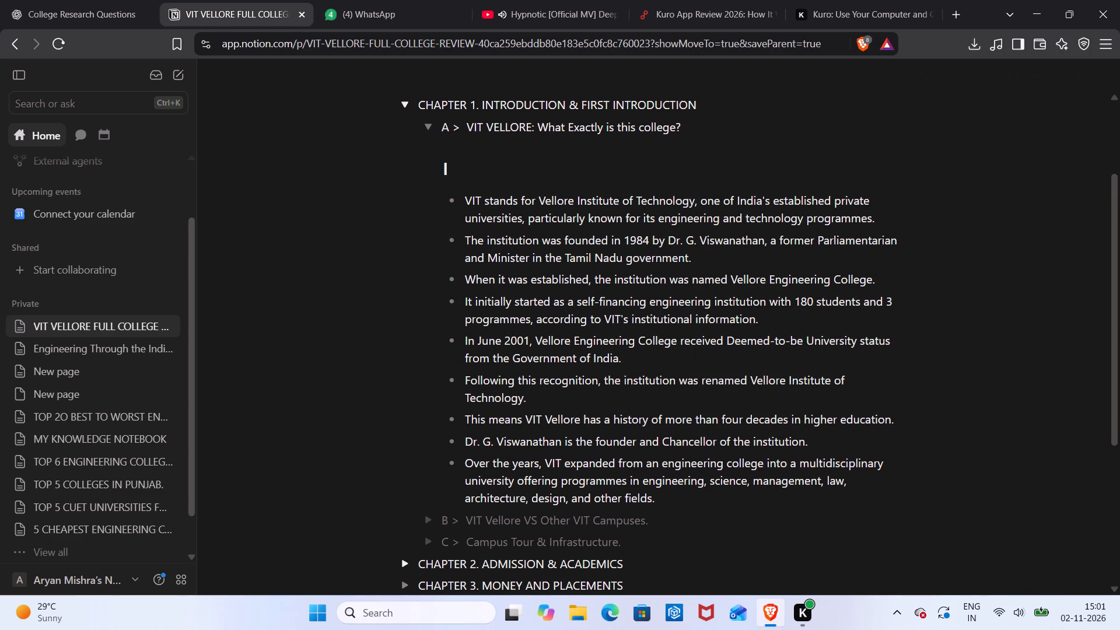
key(BackSpace)
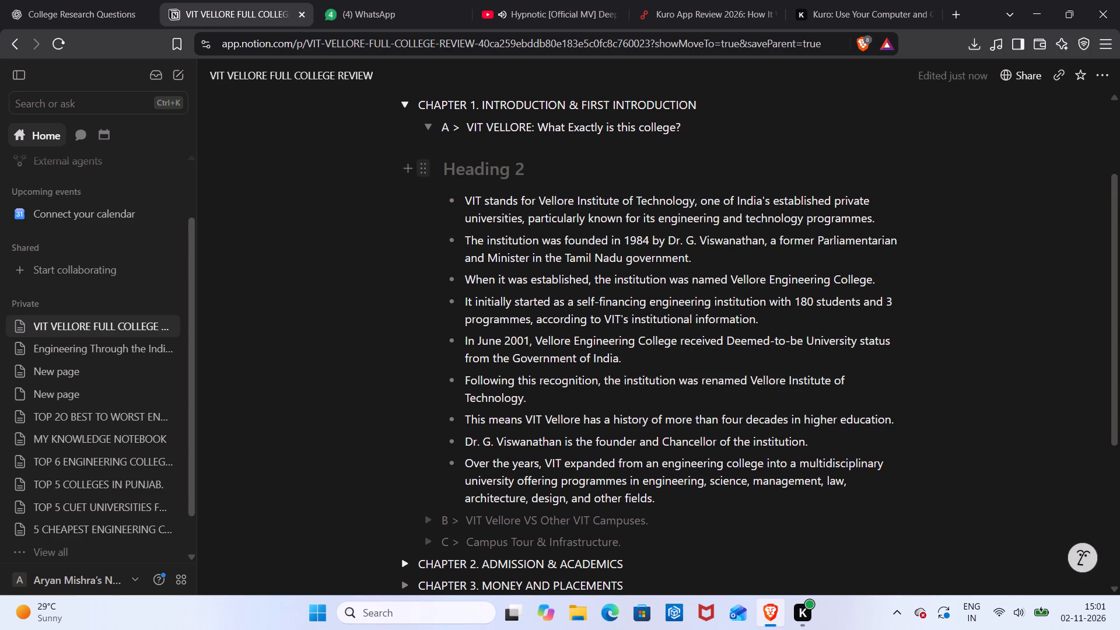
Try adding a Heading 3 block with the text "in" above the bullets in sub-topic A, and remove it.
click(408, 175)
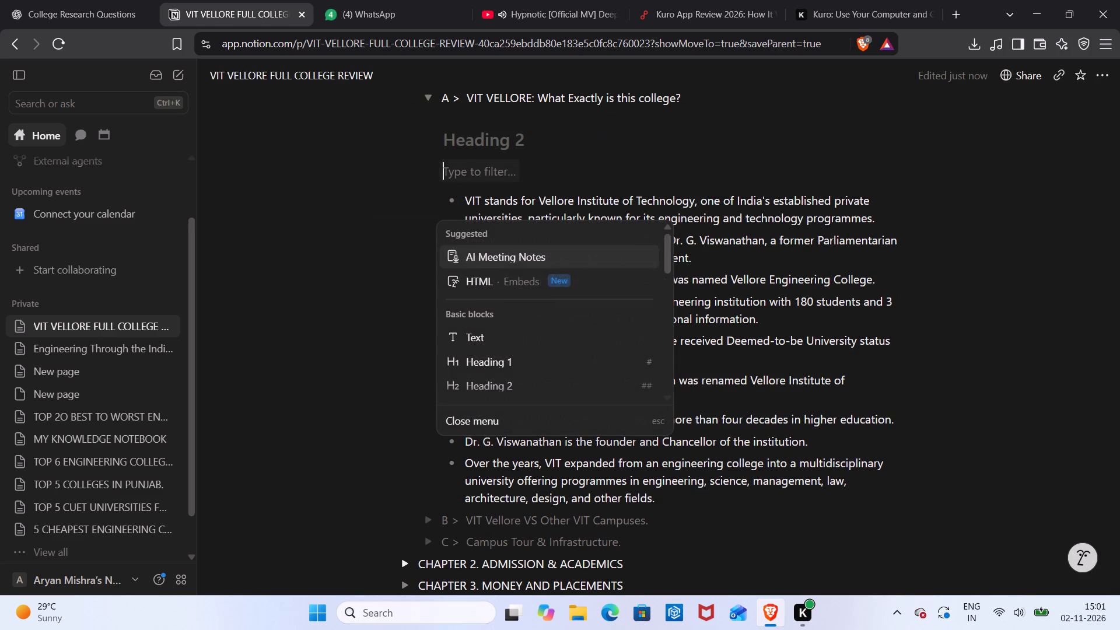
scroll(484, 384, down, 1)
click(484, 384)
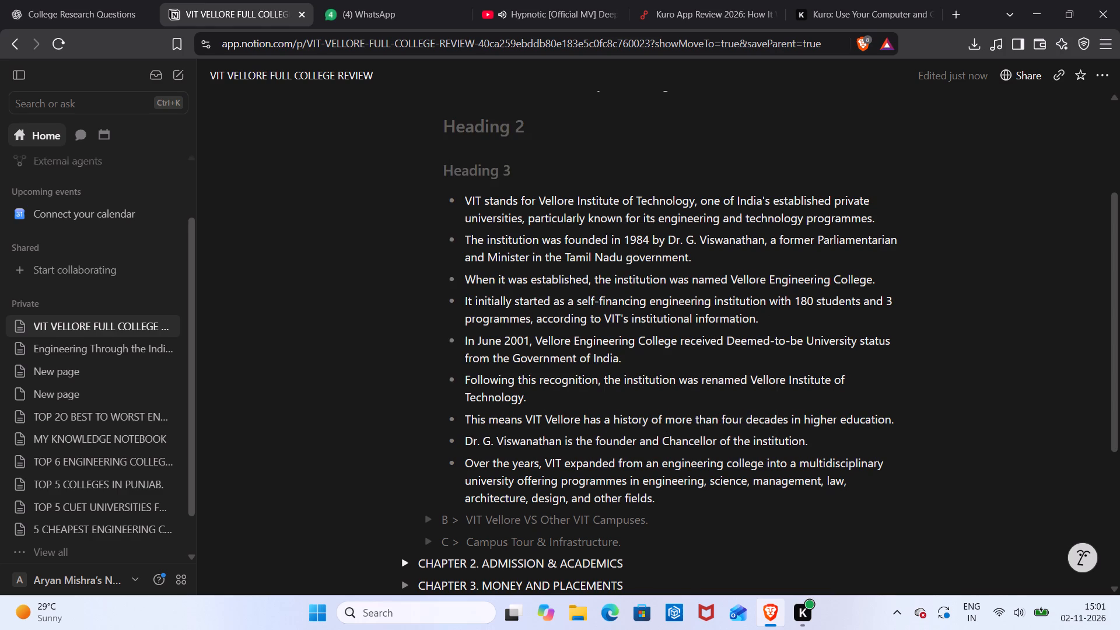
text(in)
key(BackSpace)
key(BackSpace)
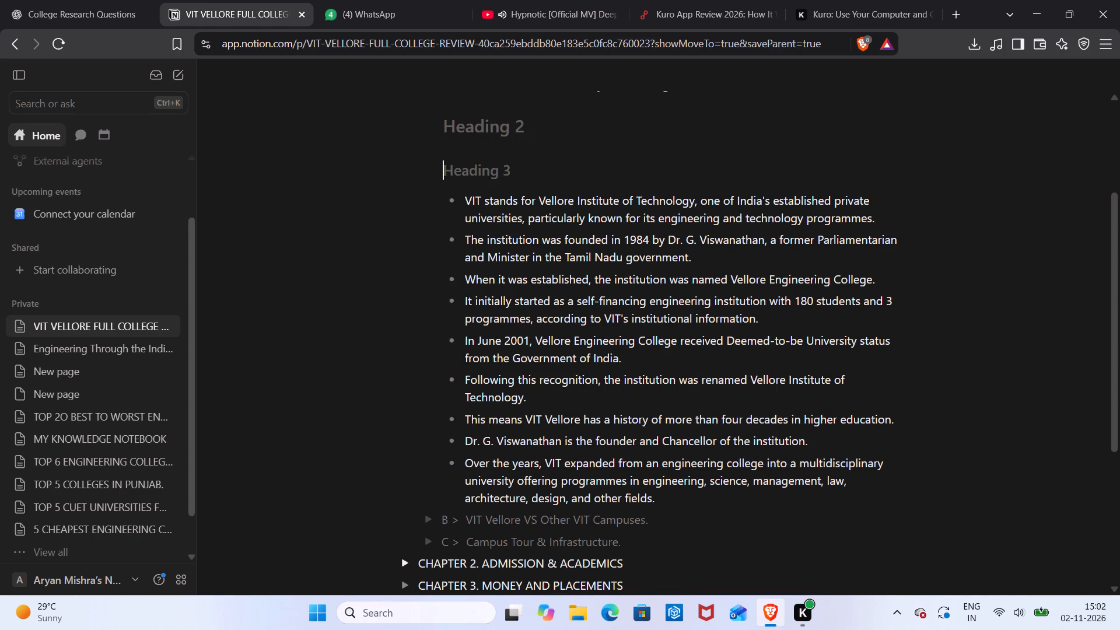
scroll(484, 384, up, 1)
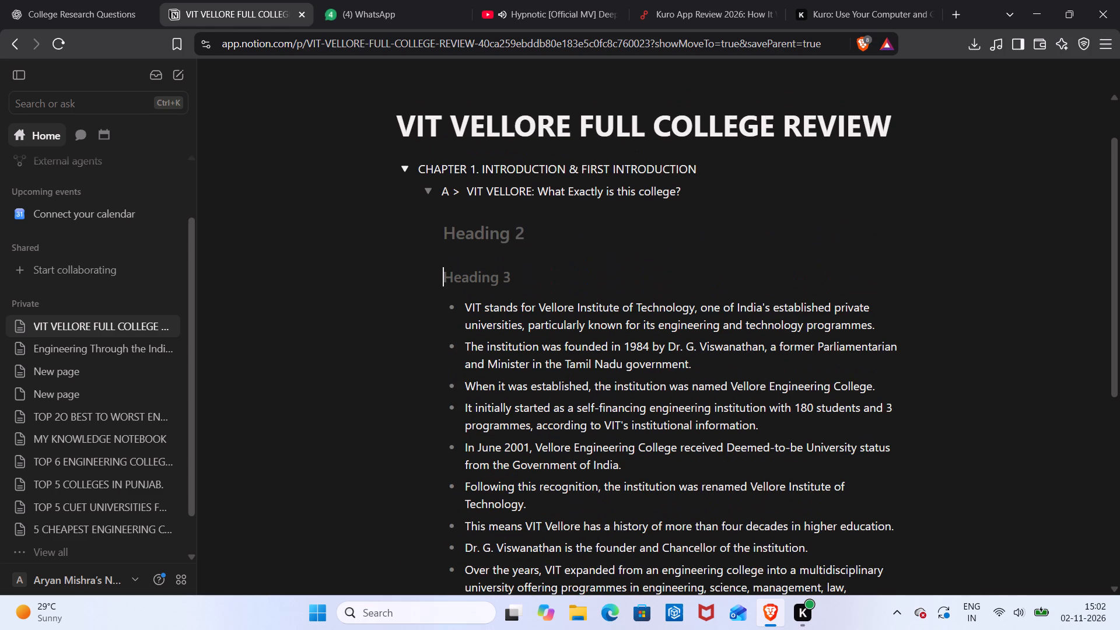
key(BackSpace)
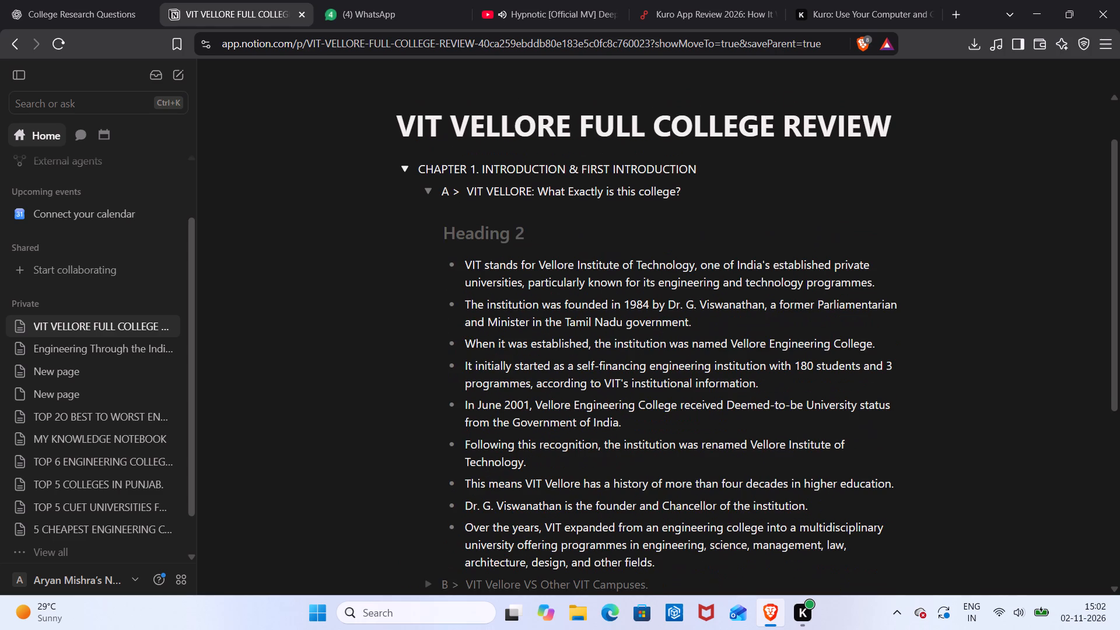
Remove the empty Heading 2 block and add a plain text line directly under the sub-topic A title.
key(BackSpace)
key(Return)
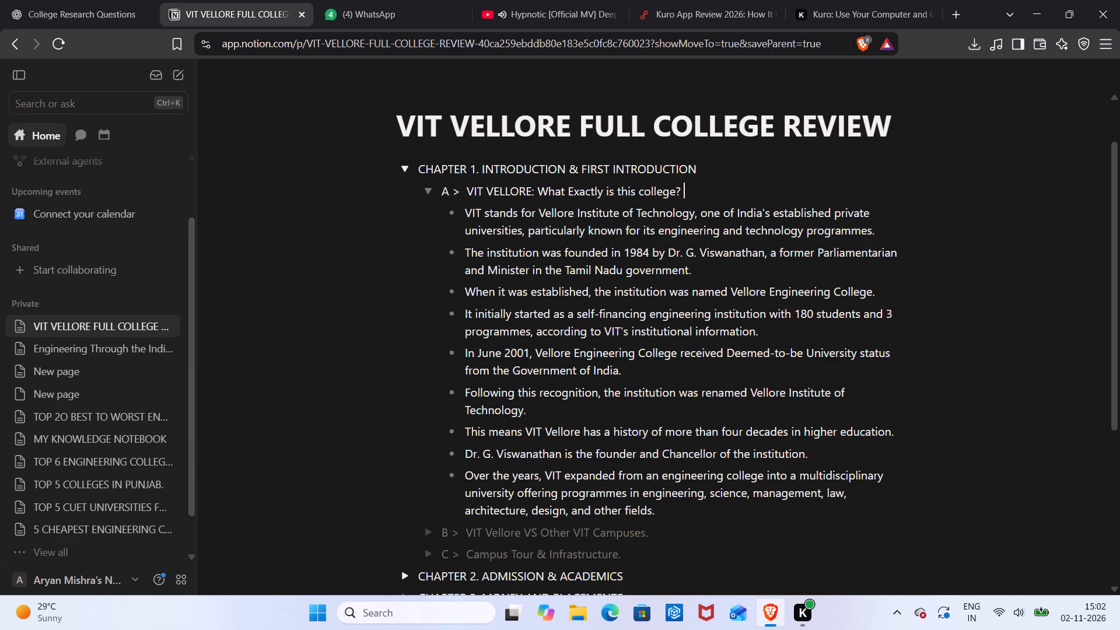
Set the text colour of the whole sub-topic A toggle block to default text.
click(425, 216)
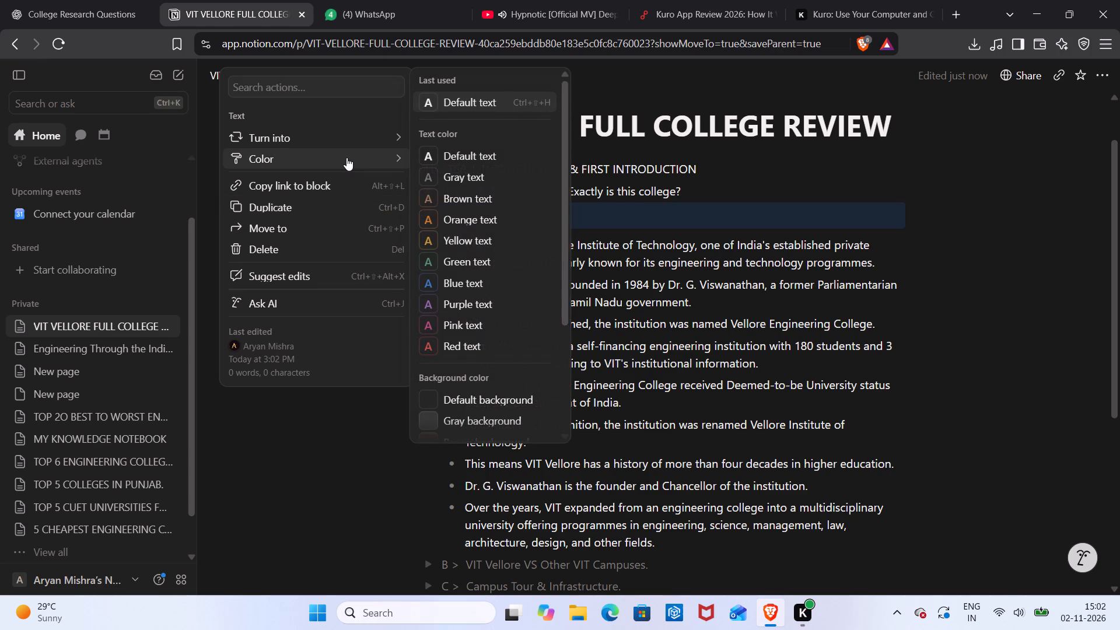
click(259, 450)
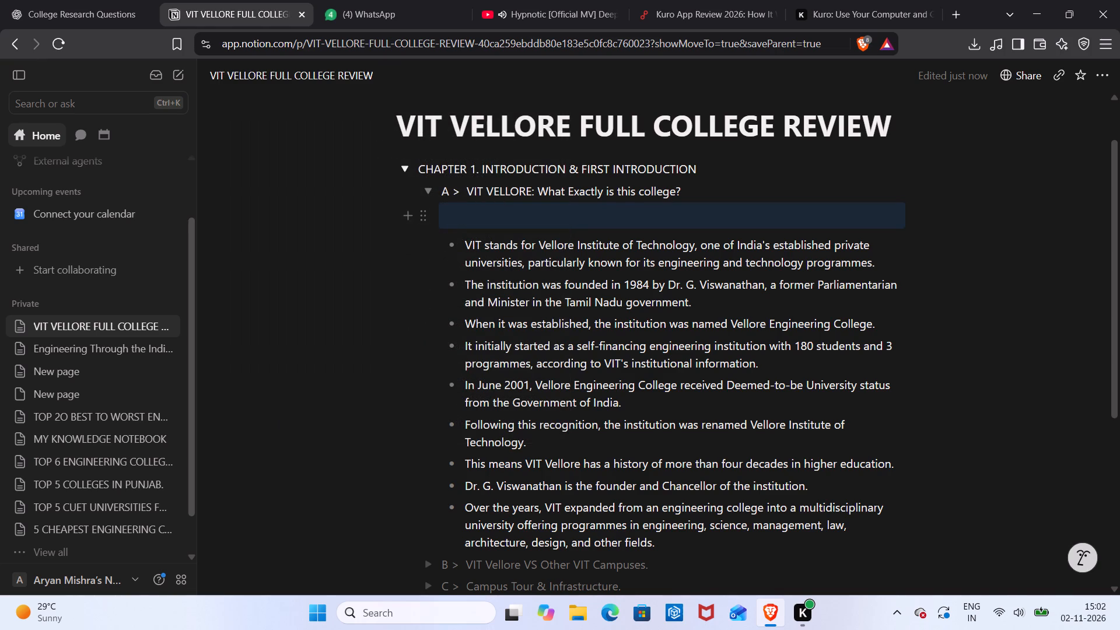
click(398, 192)
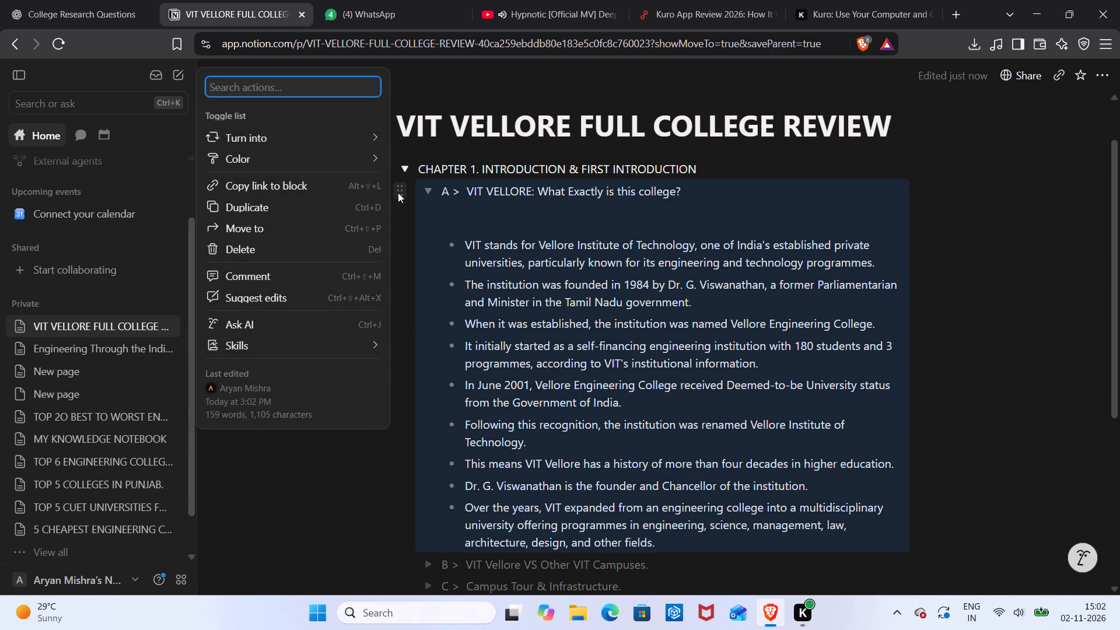
click(336, 166)
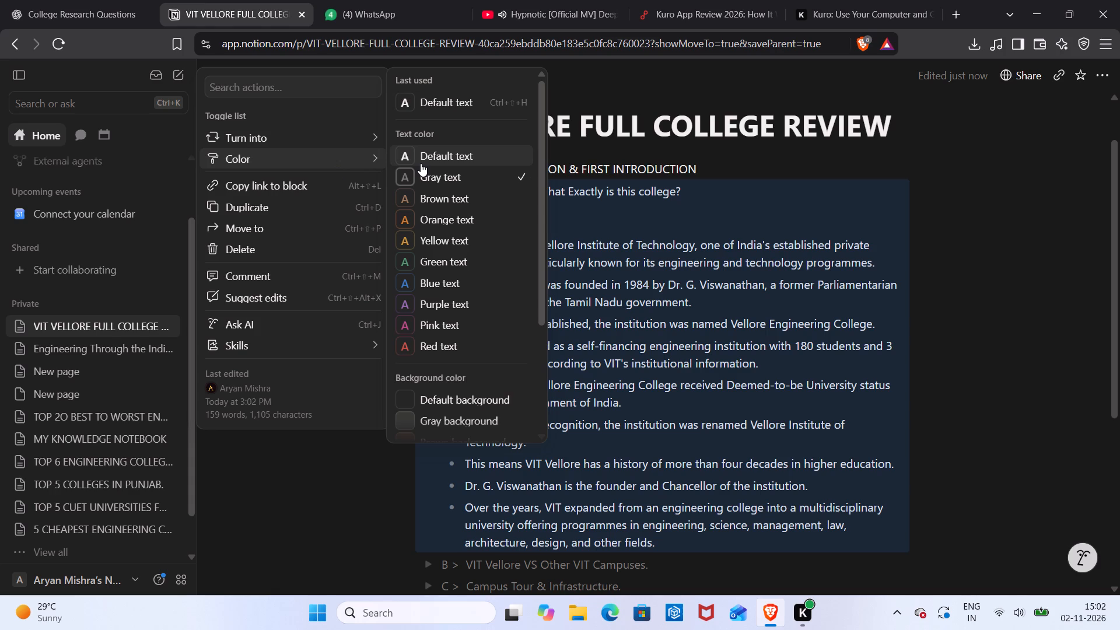
scroll(421, 163, down, 3)
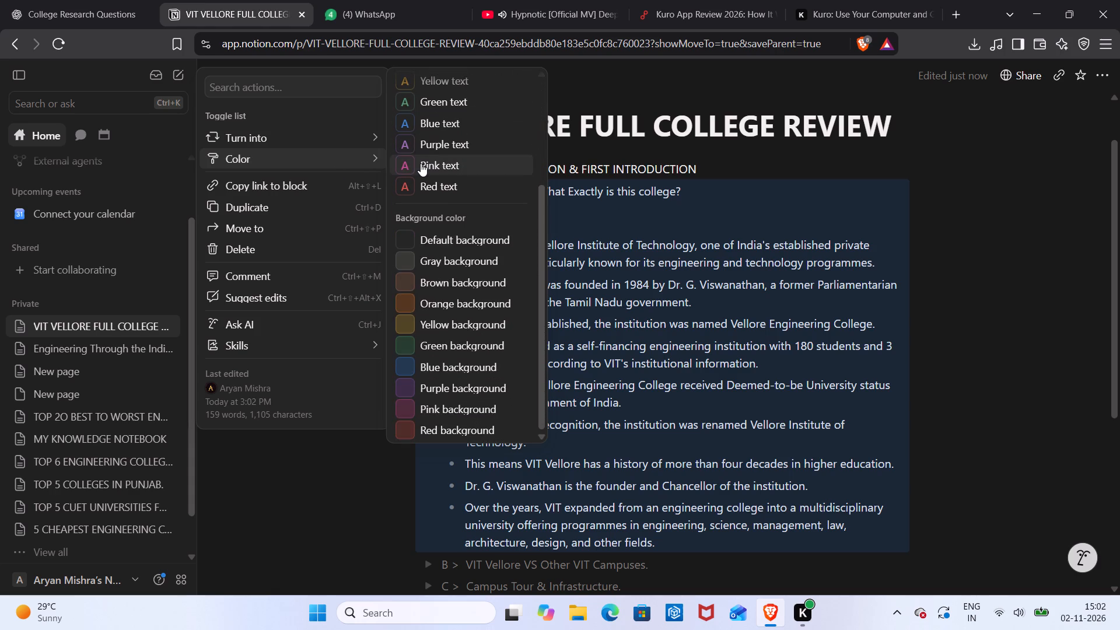
scroll(421, 163, down, 1)
scroll(421, 163, up, 3)
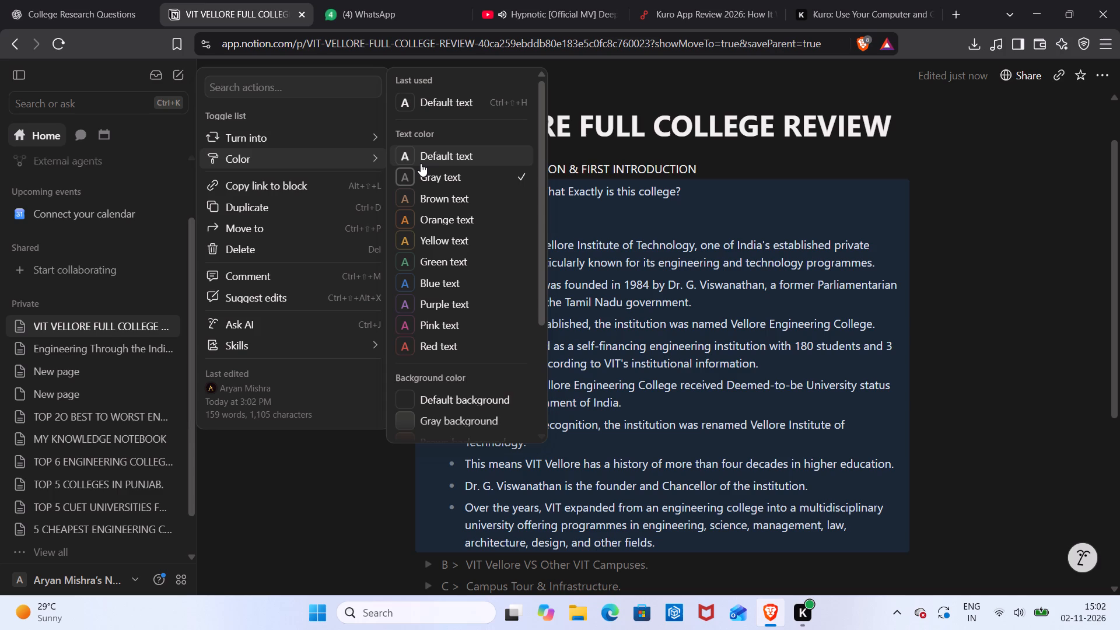
click(421, 163)
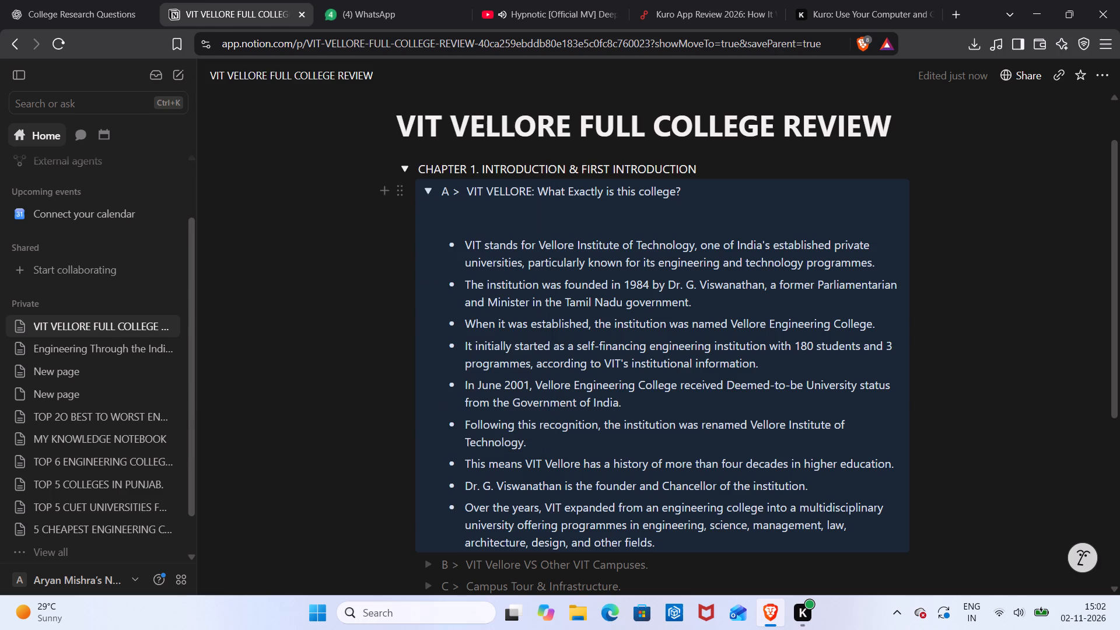
click(320, 208)
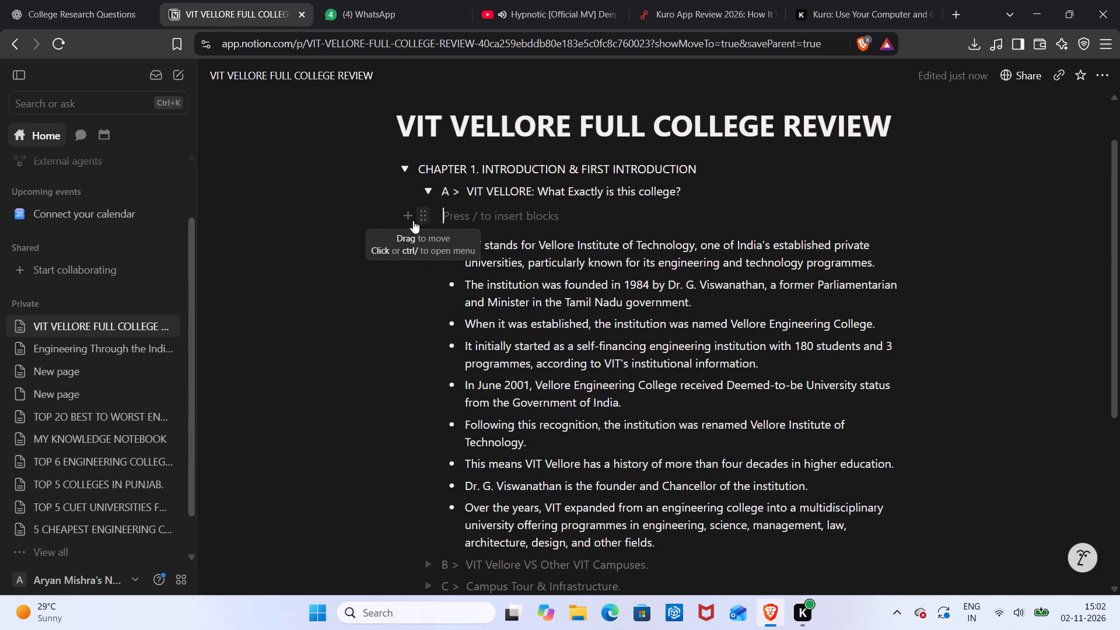
Turn the blank line directly under the sub-topic A title into a Heading 3 block.
click(413, 220)
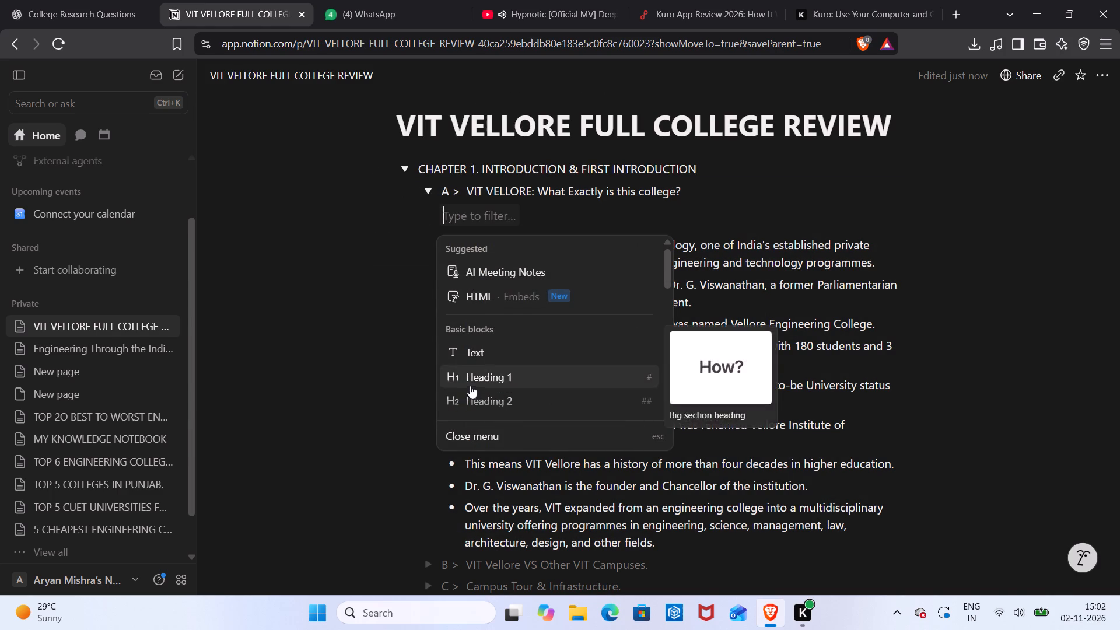
scroll(470, 389, down, 1)
click(470, 389)
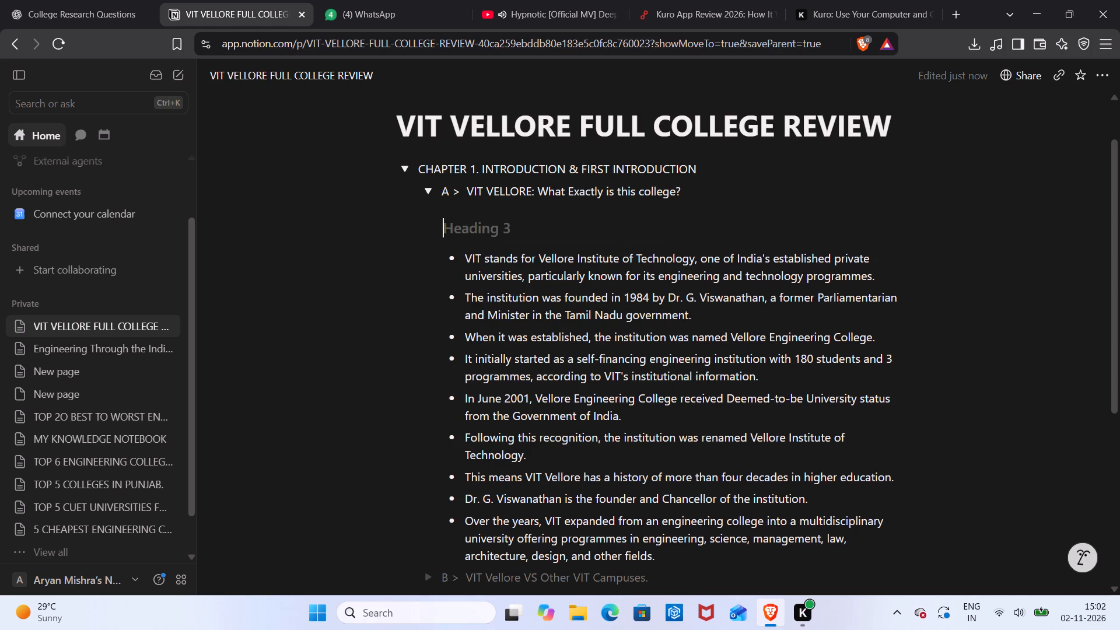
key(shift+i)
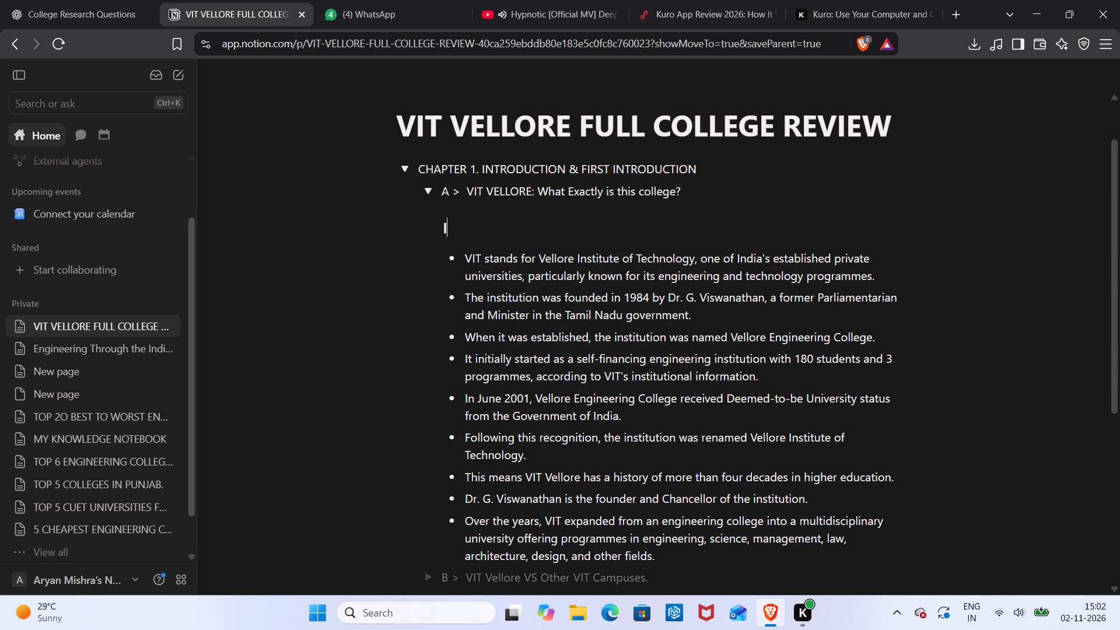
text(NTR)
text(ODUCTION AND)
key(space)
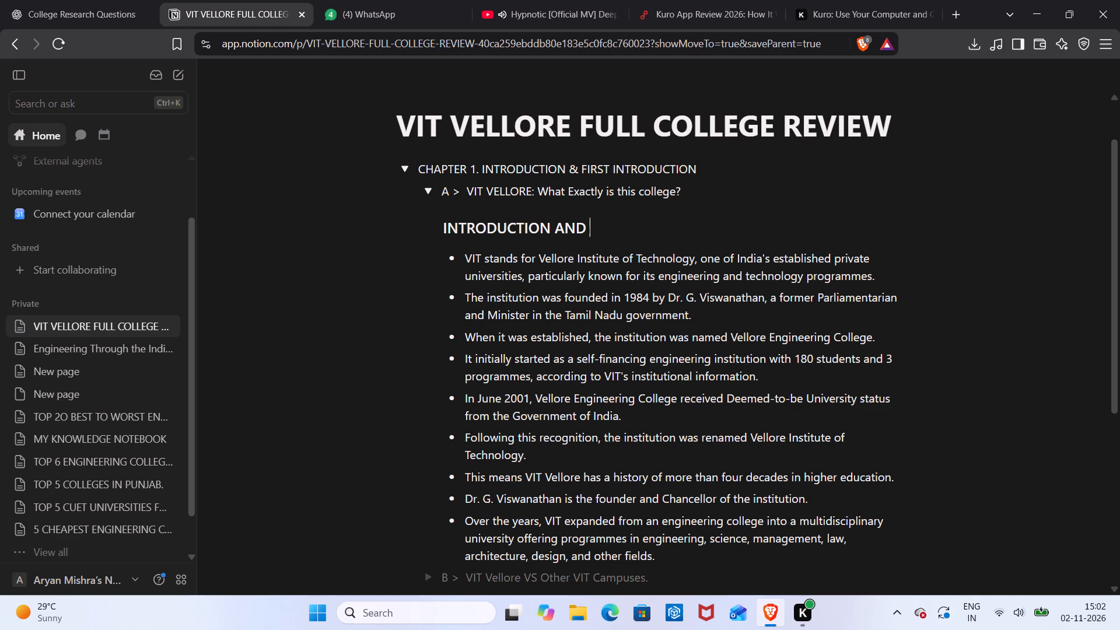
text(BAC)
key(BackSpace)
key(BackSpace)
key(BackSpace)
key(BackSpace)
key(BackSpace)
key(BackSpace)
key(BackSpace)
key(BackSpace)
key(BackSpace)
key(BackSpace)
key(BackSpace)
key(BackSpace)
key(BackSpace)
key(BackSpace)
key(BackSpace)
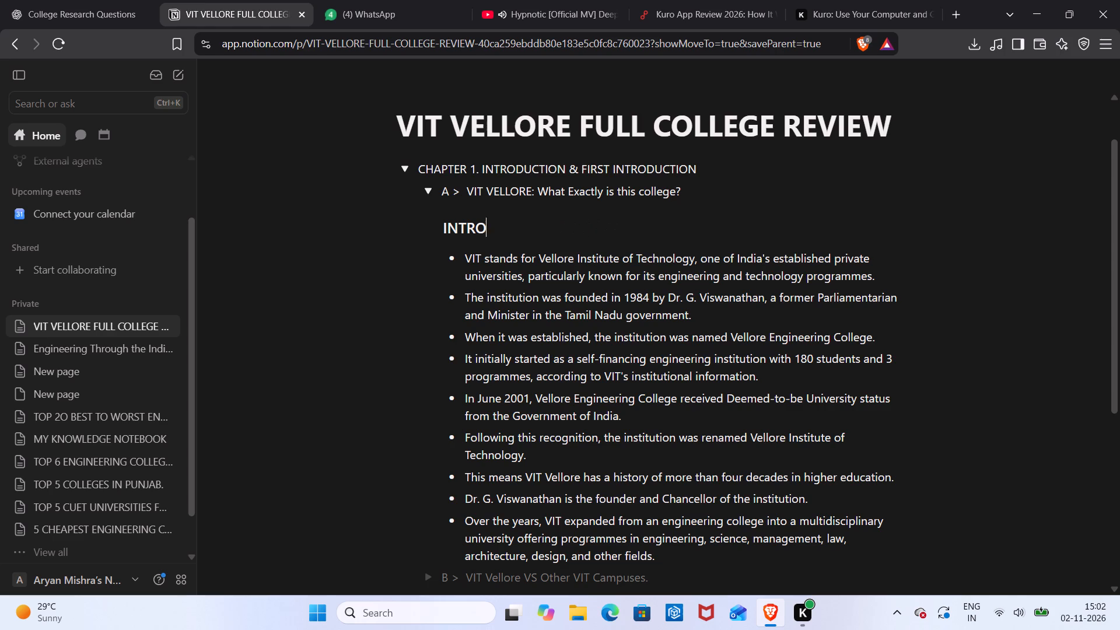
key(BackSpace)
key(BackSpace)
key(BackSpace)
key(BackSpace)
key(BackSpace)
Enter "1. INTRODUCTION AND BACKGROUND" as the Heading 3 text above the first bullets in sub-topic A.
text(1.)
key(space)
text(INTRODUCTION AND BAC)
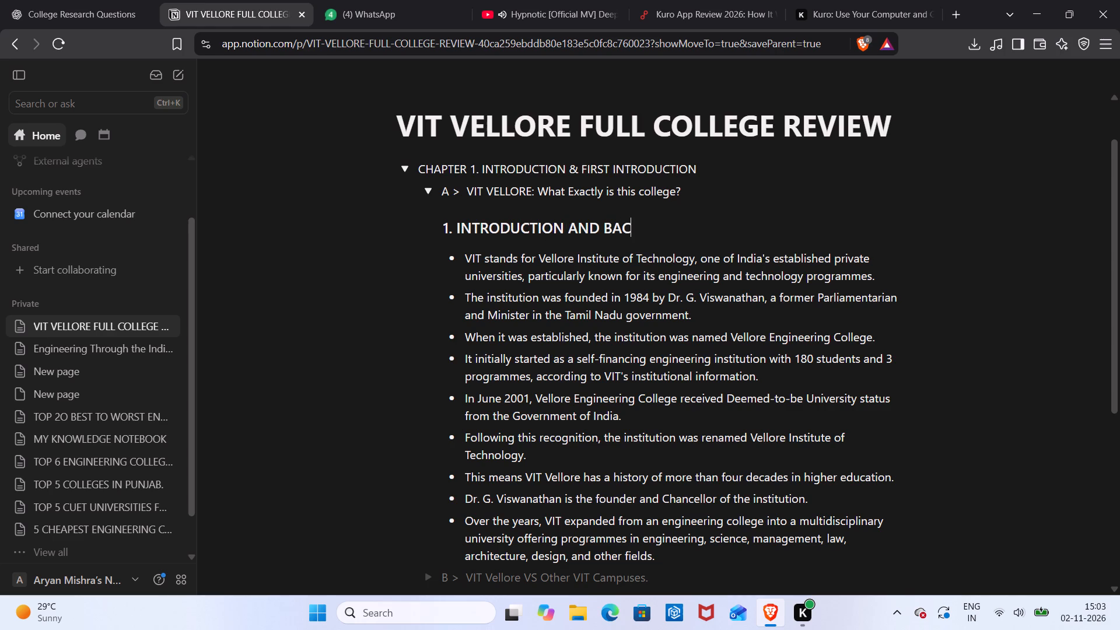
text(KGROUND)
key(space)
click(101, 17)
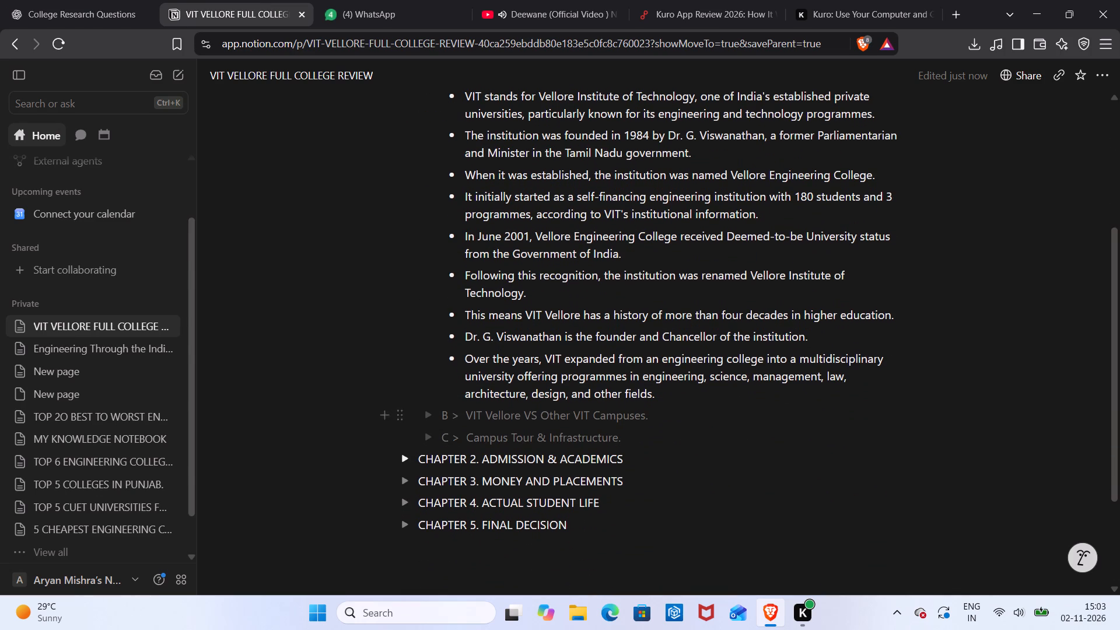
click(668, 401)
key(Return)
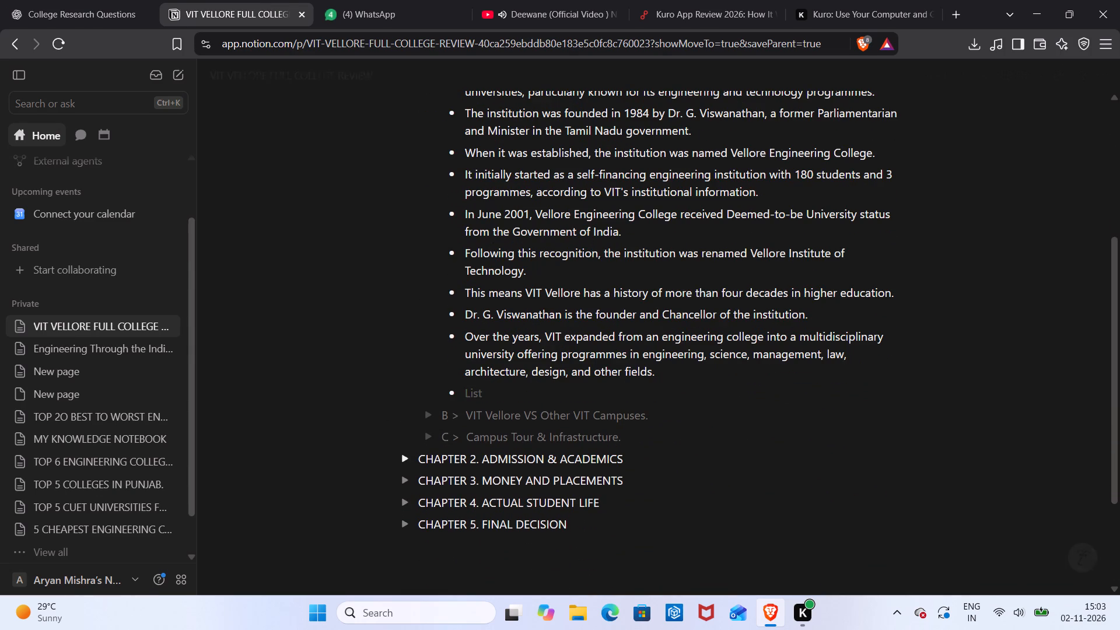
key(BackSpace)
key(ctrl+v)
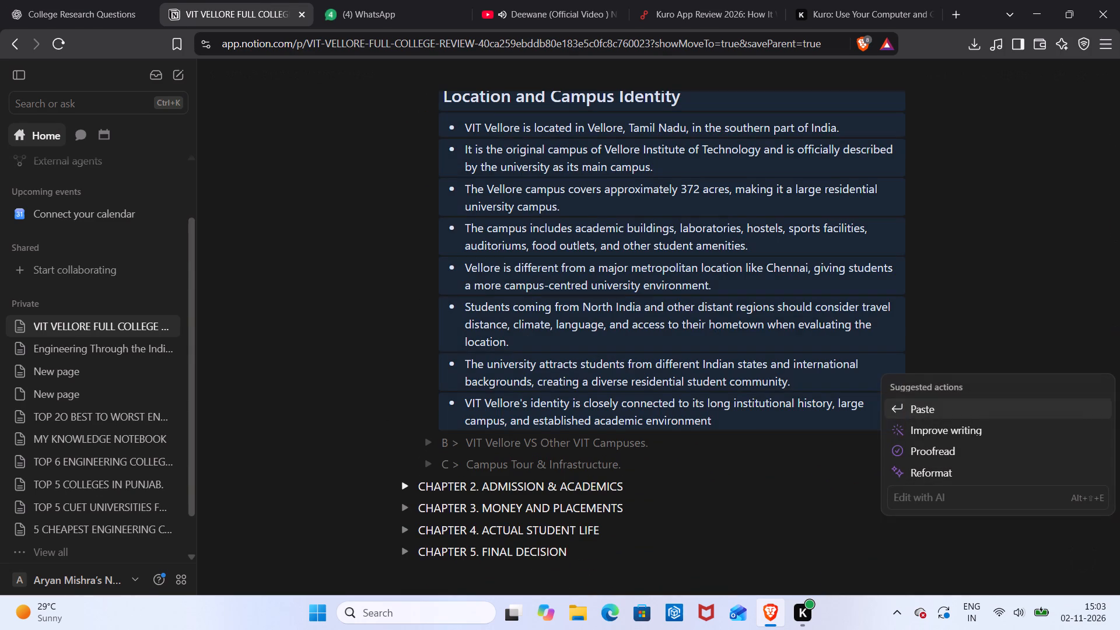
click(278, 279)
Delete the pasted "Location and Campus Identity" heading and leave a blank text line between the two bullet groups.
scroll(278, 279, up, 5)
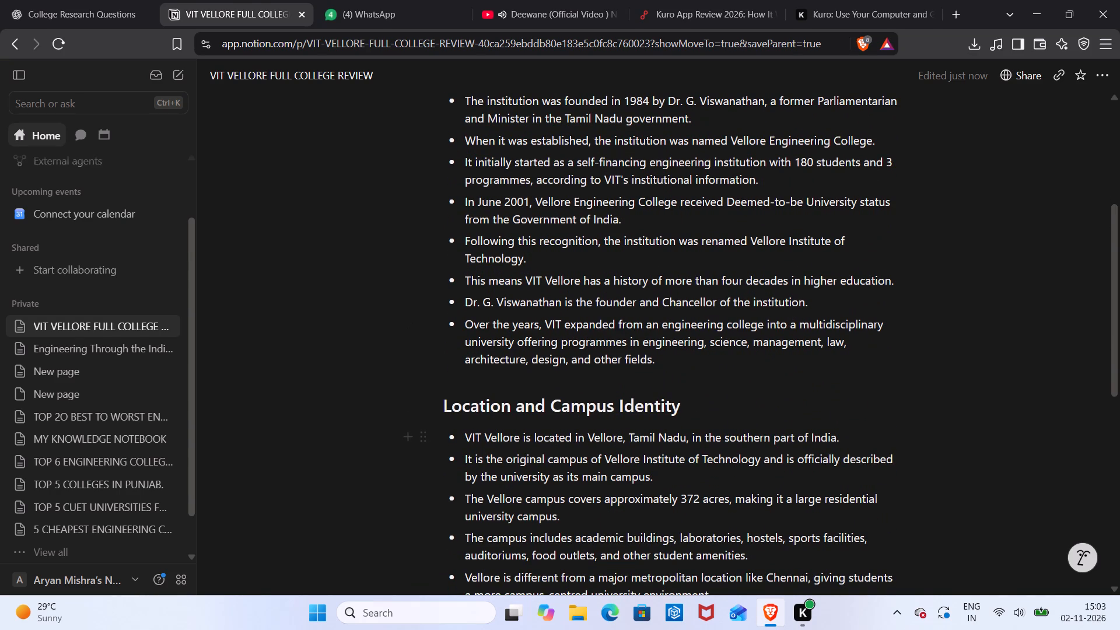
drag(685, 410, 559, 405)
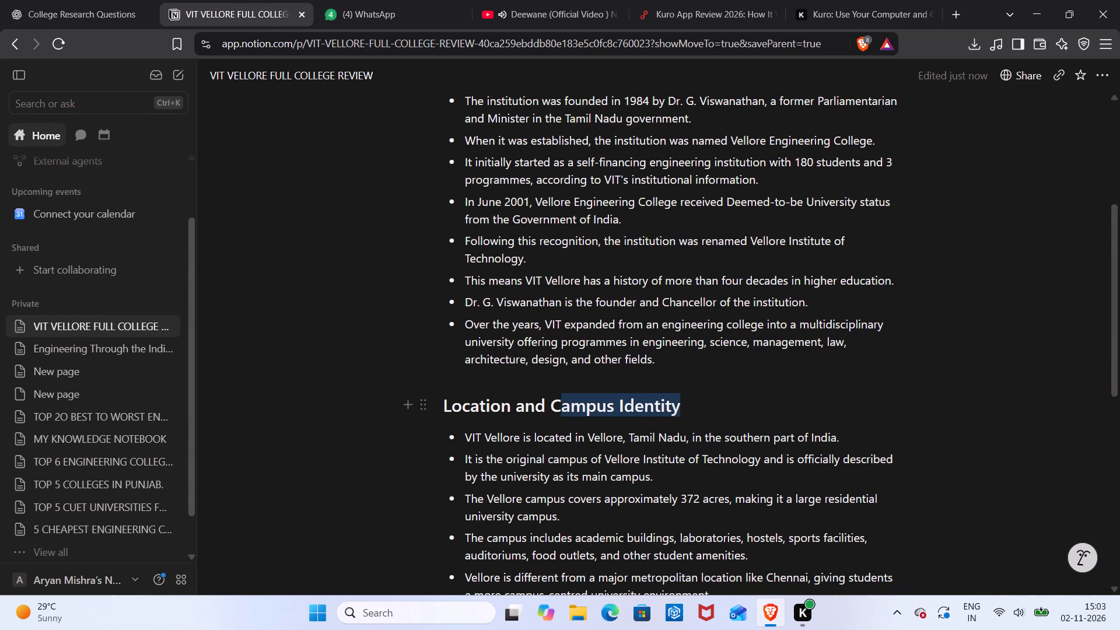
drag(559, 405, 442, 411)
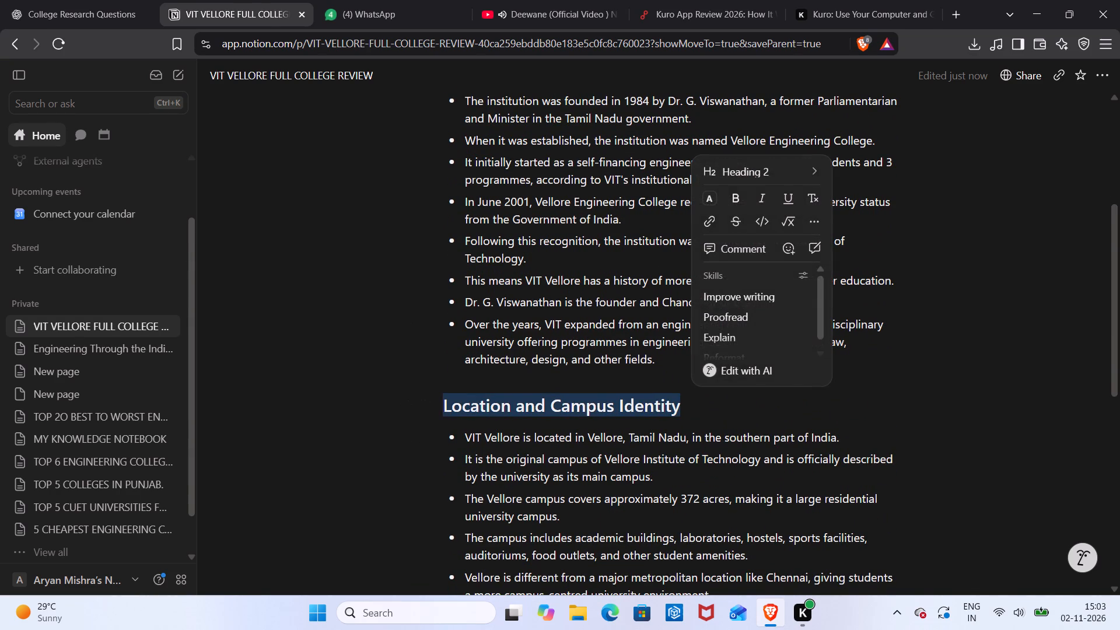
key(BackSpace)
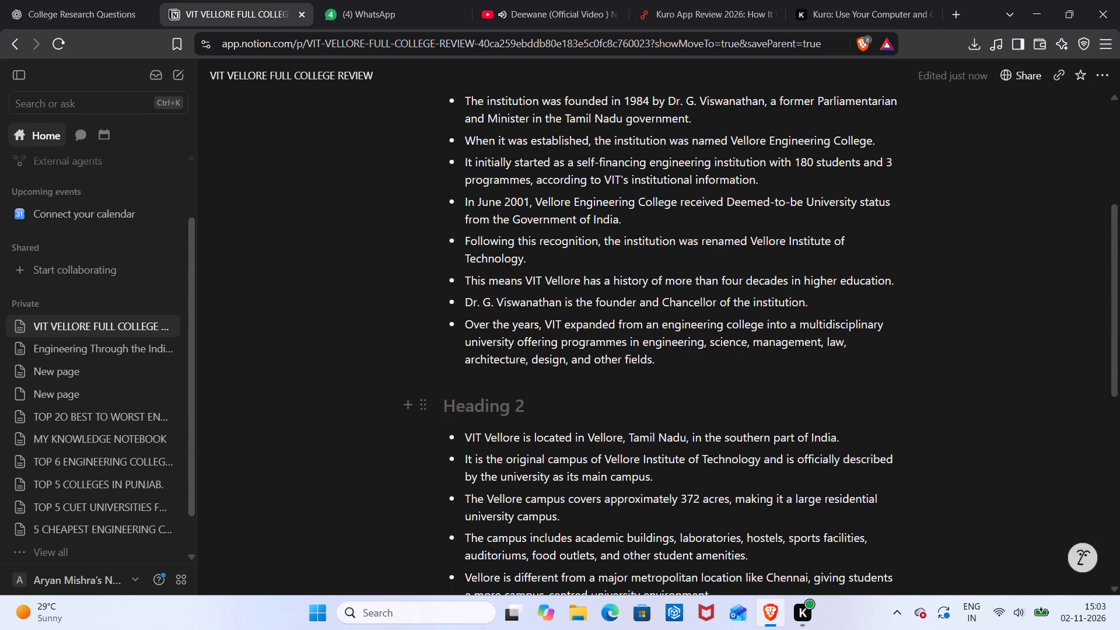
key(BackSpace)
key(Return)
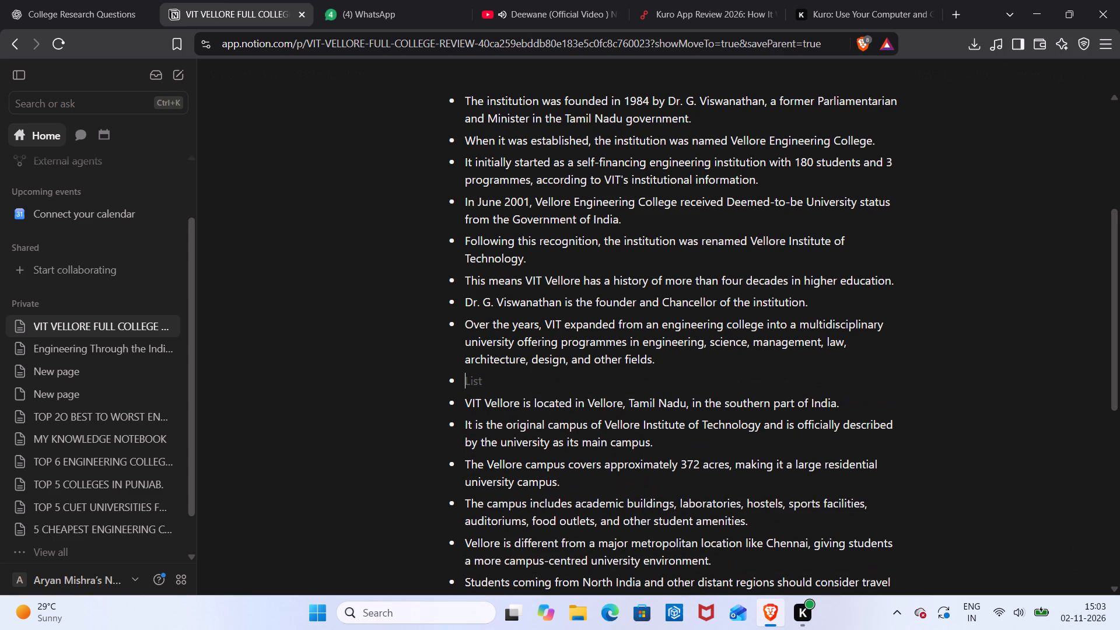
key(BackSpace)
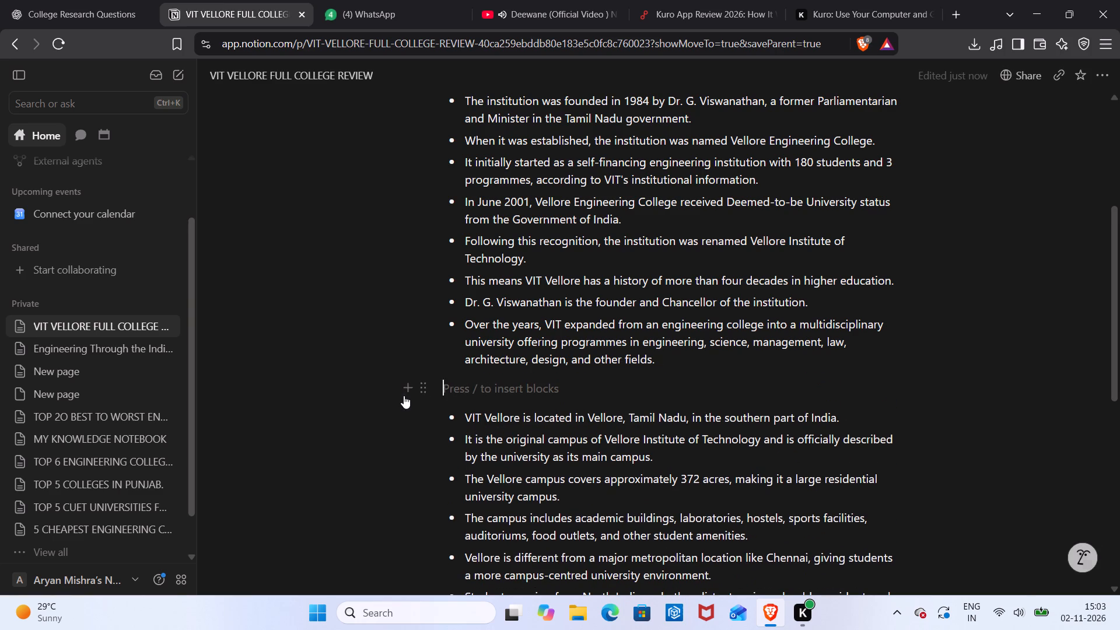
Turn the blank line above the location bullets into a Heading 3 block.
click(409, 386)
scroll(479, 293, down, 1)
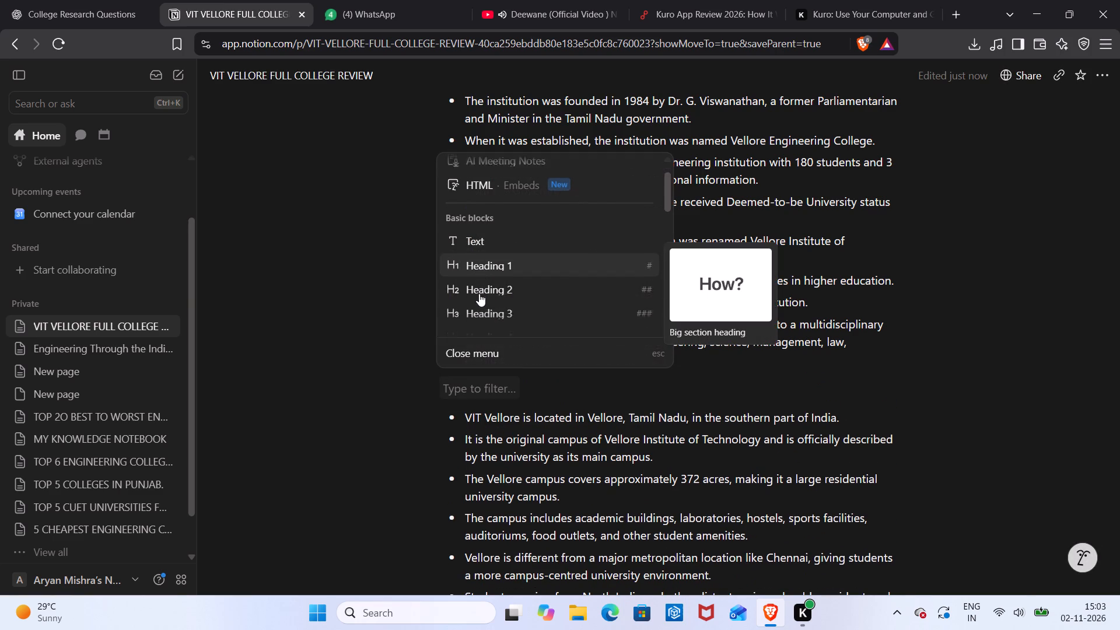
scroll(479, 293, down, 1)
click(486, 279)
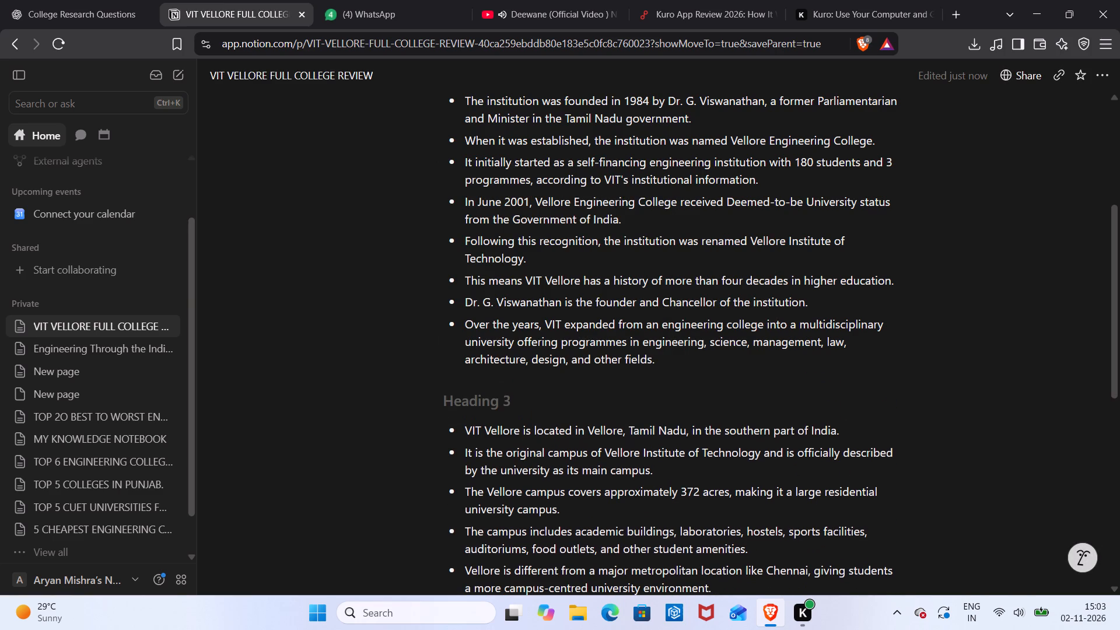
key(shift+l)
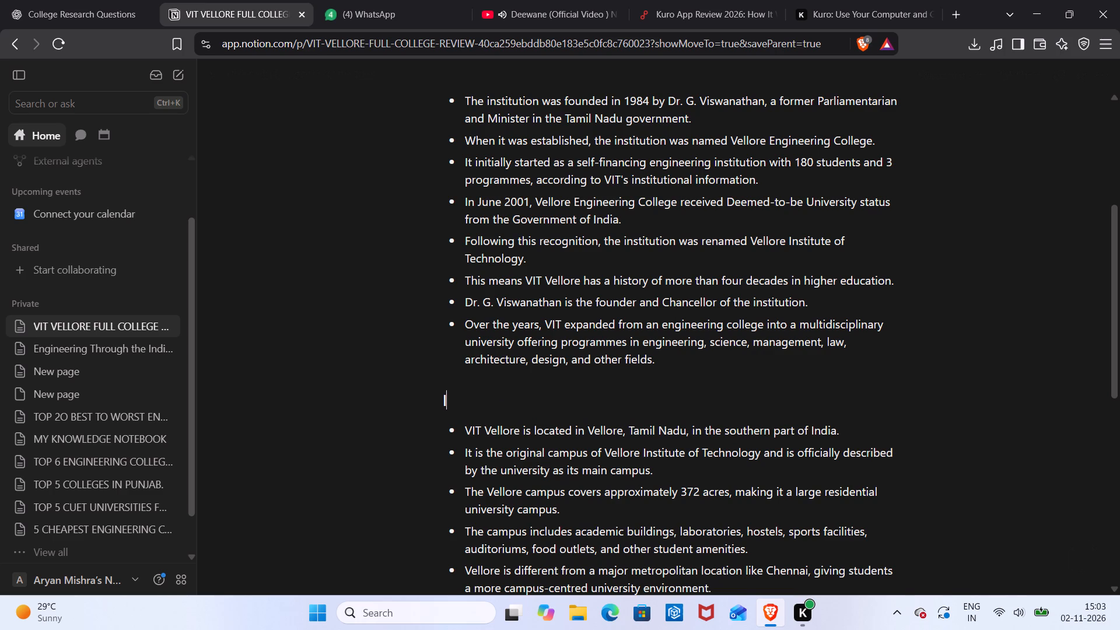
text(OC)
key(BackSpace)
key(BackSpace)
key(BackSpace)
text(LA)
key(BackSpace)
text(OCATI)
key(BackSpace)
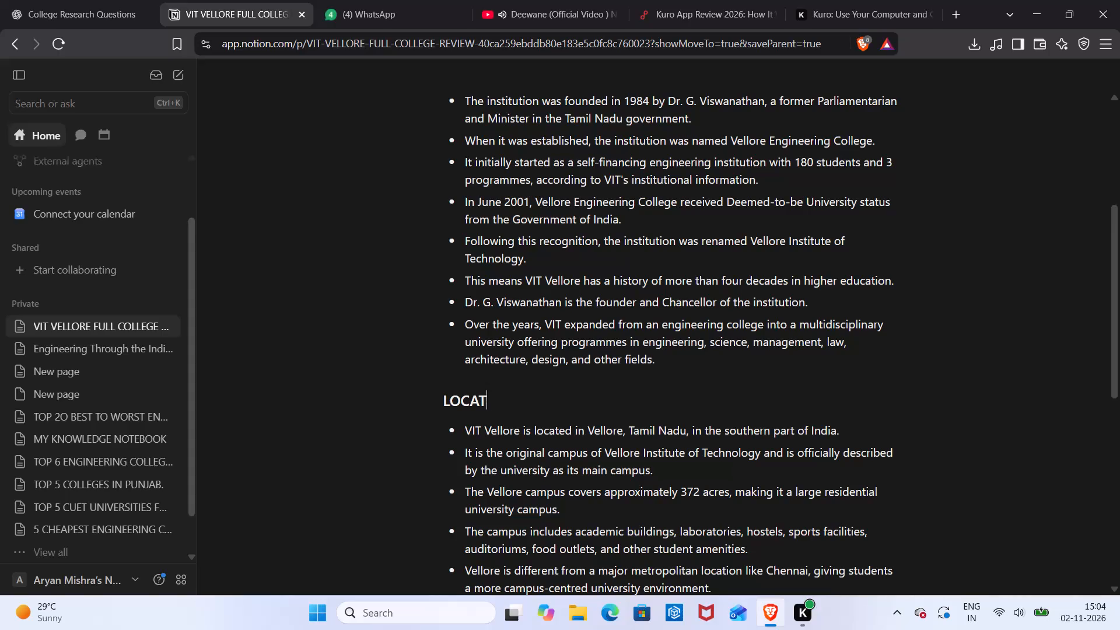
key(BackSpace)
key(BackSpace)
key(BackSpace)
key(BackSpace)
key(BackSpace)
Enter "2. LOCATION AND CAMPUS INDENTITY" as the Heading 3 text above the location bullets.
text(2. LOCATION AND CAMPUS INDENT)
text(TY)
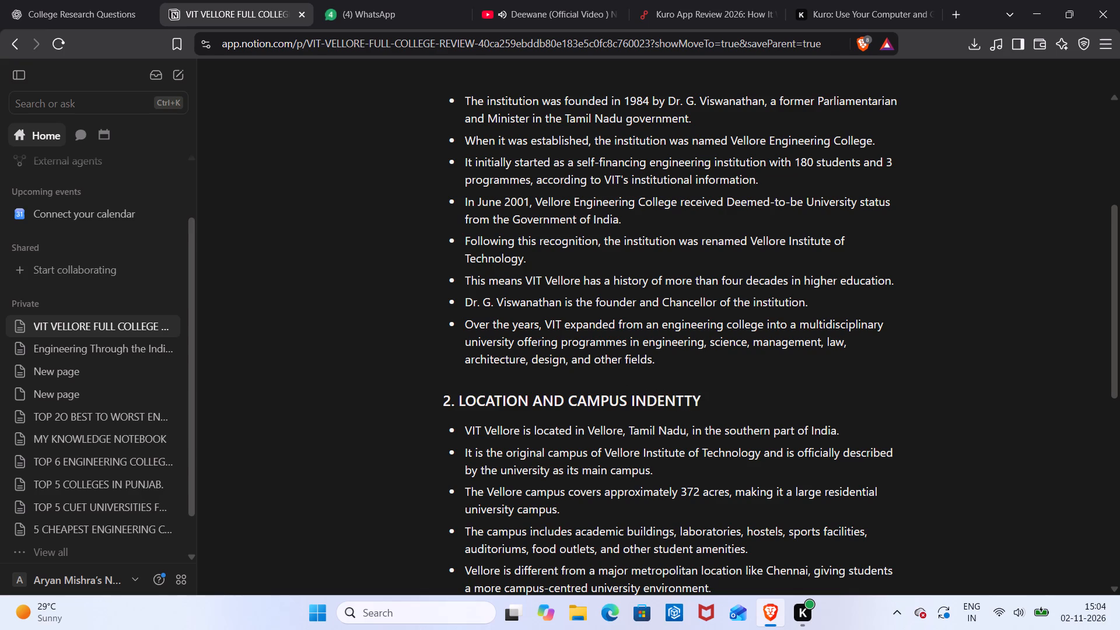
key(BackSpace)
key(BackSpace)
text(ITY)
key(space)
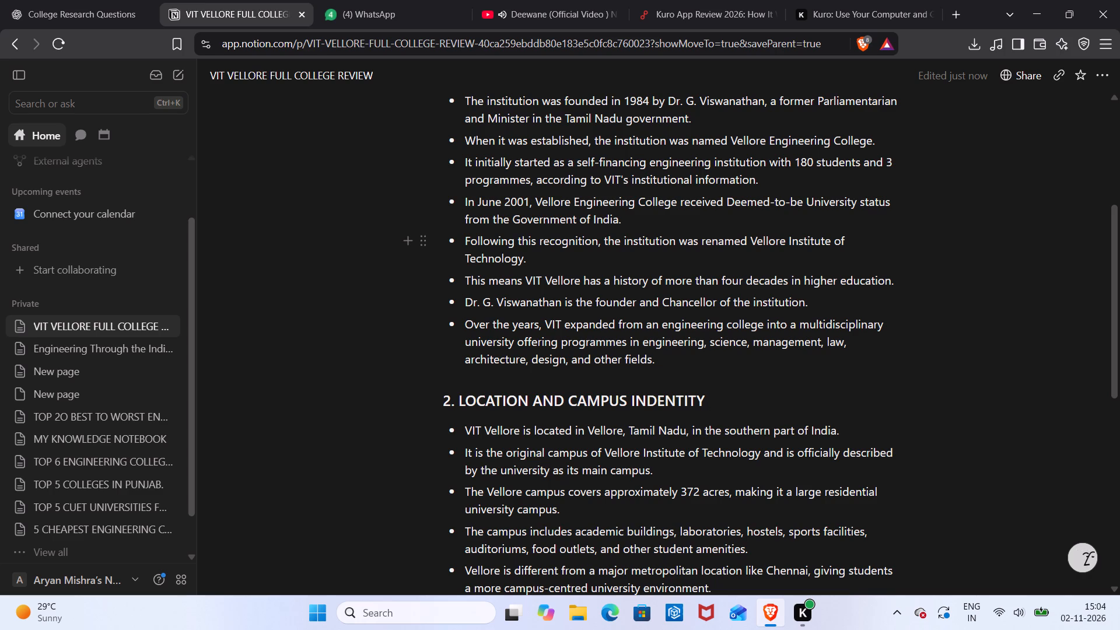
Collapse the sub-topic A toggle, "VIT VELLORE: What Exactly is this college?", in Chapter 1.
click(324, 269)
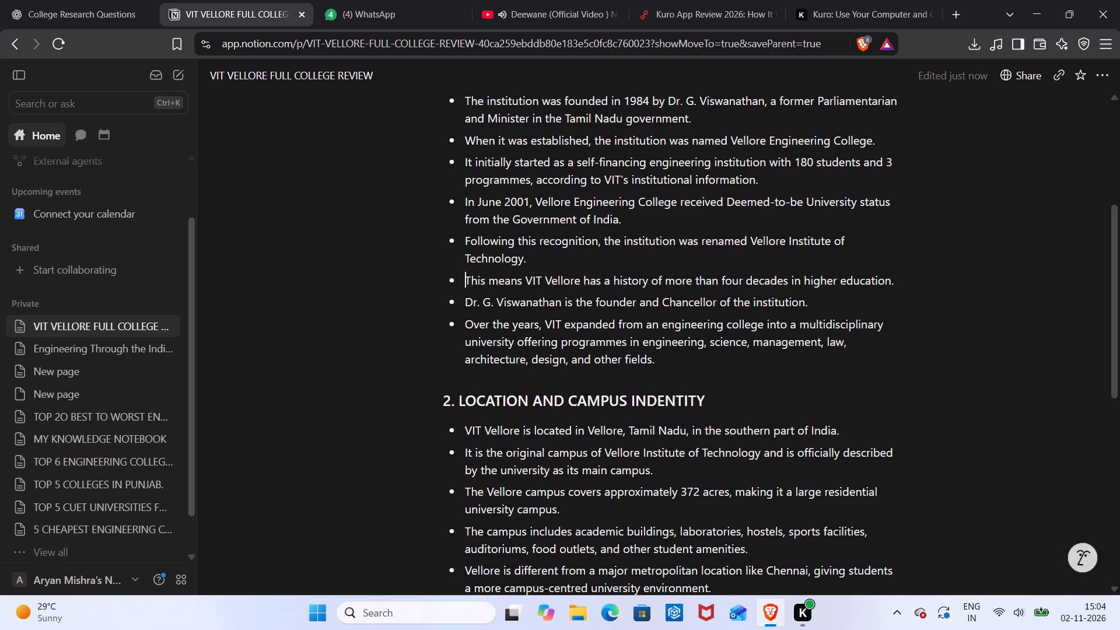
click(212, 315)
scroll(212, 315, up, 4)
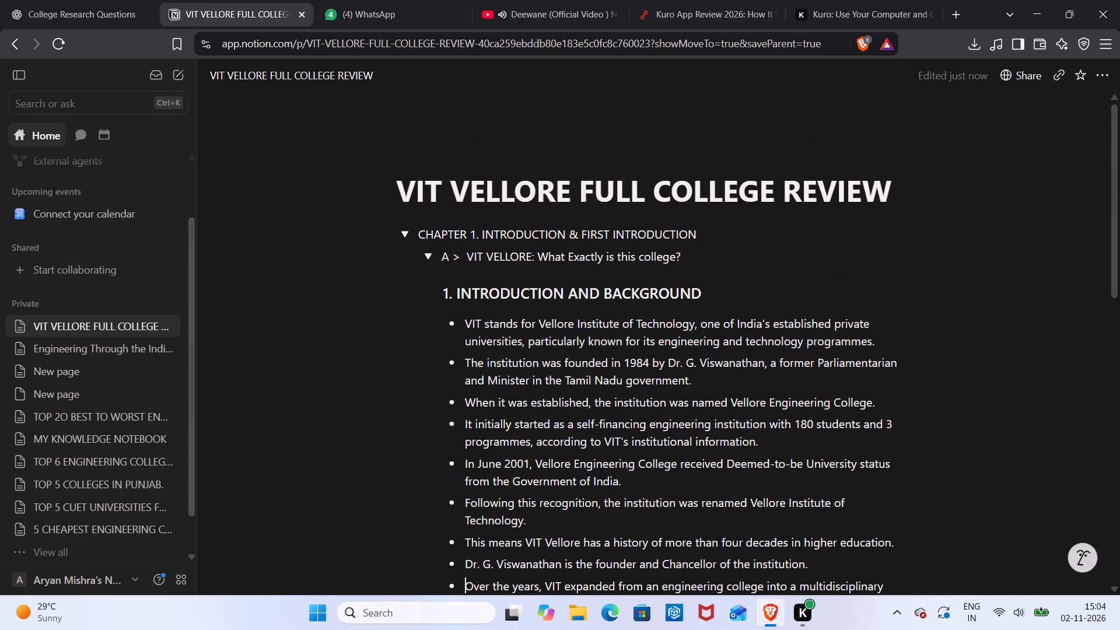
click(432, 259)
click(254, 317)
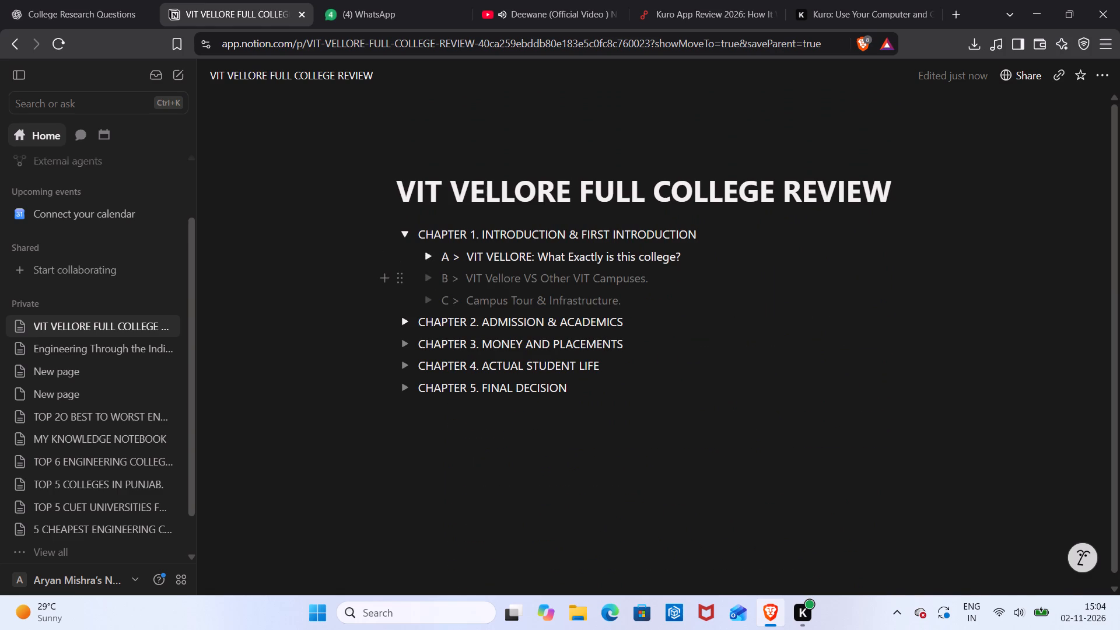
Set the text colour of the sub-topic B toggle, "VIT Vellore VS Other VIT Campuses.", to default text.
click(400, 278)
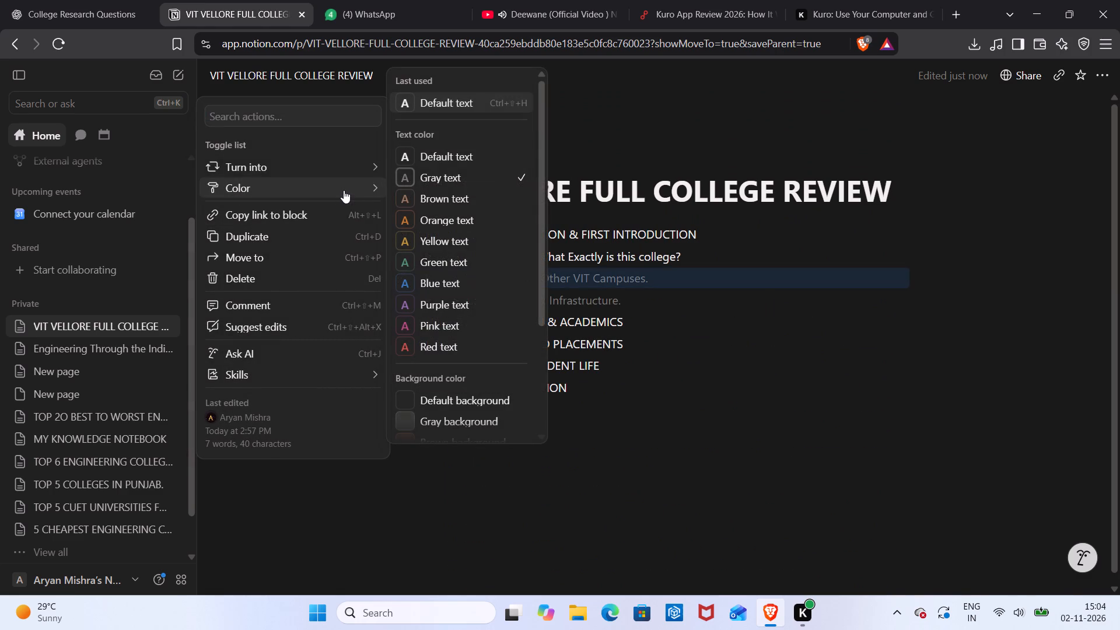
click(425, 151)
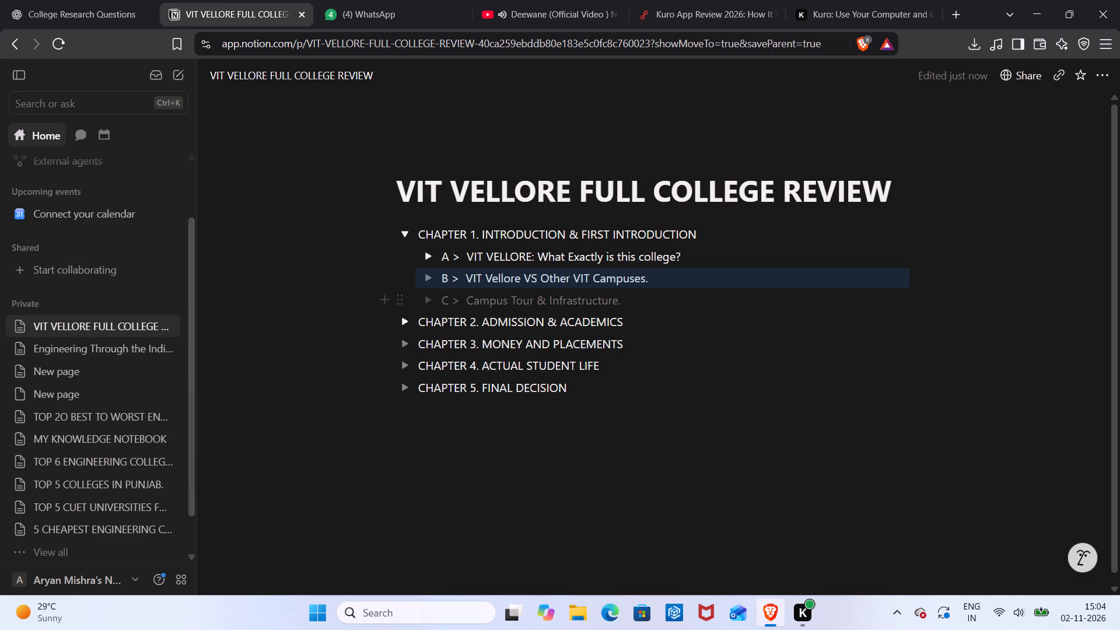
Set the title text of sub-topic C, "Campus Tour & Infrastructure.", to the default text colour.
click(627, 310)
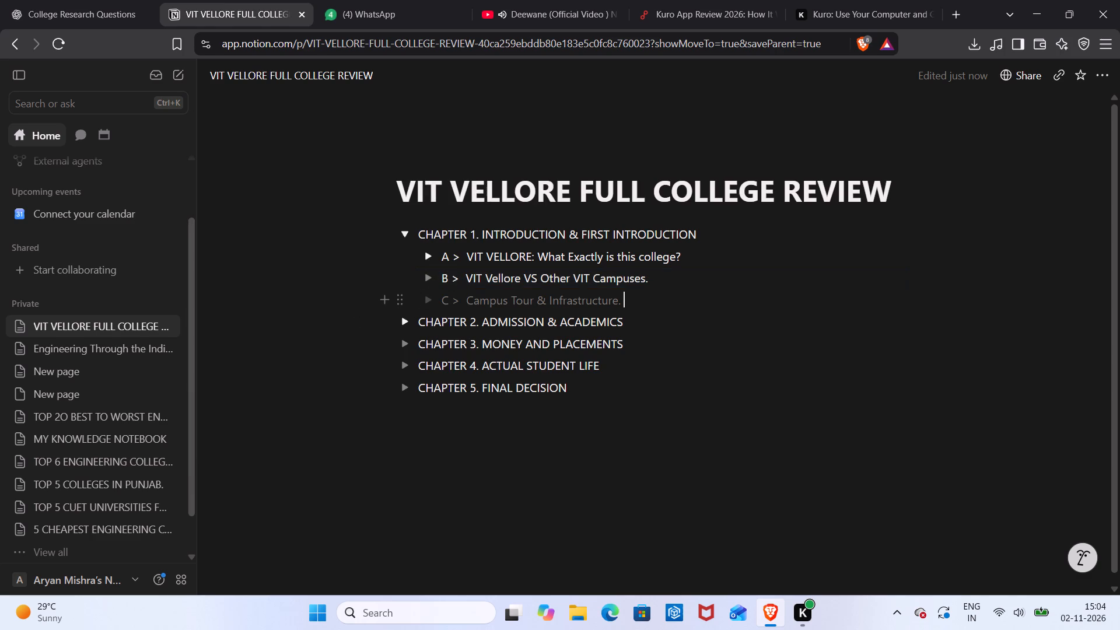
drag(626, 305, 439, 304)
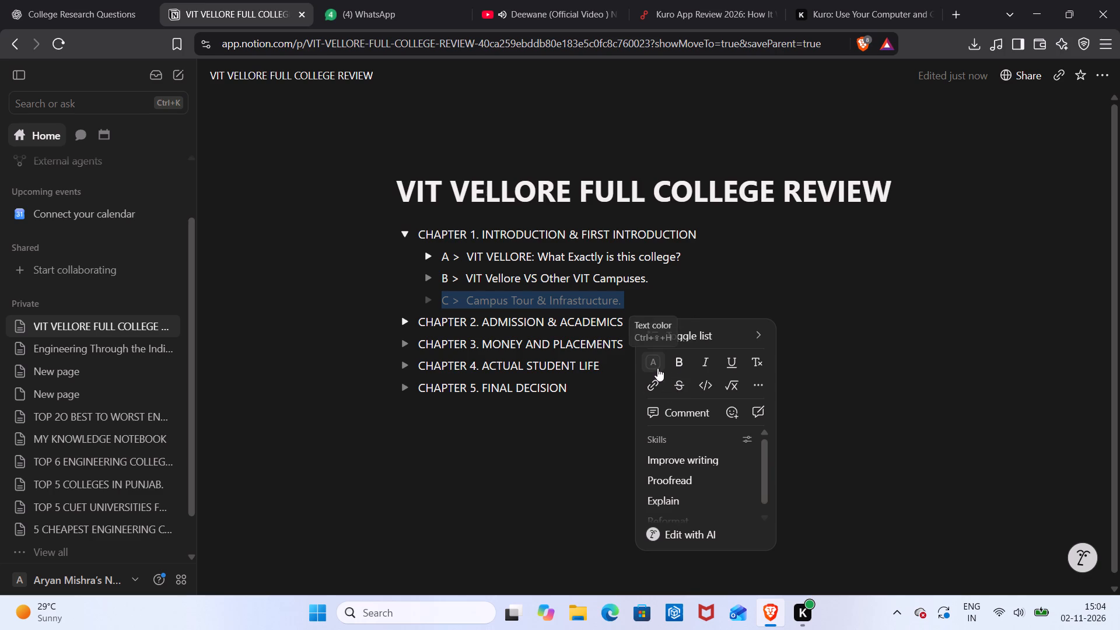
click(657, 368)
click(657, 406)
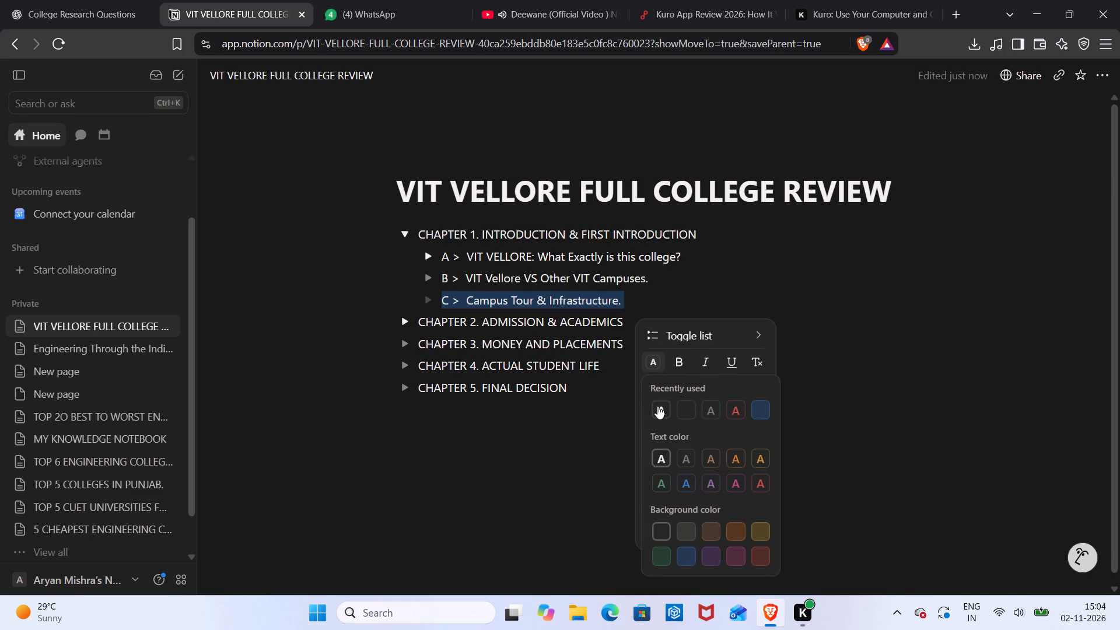
click(420, 286)
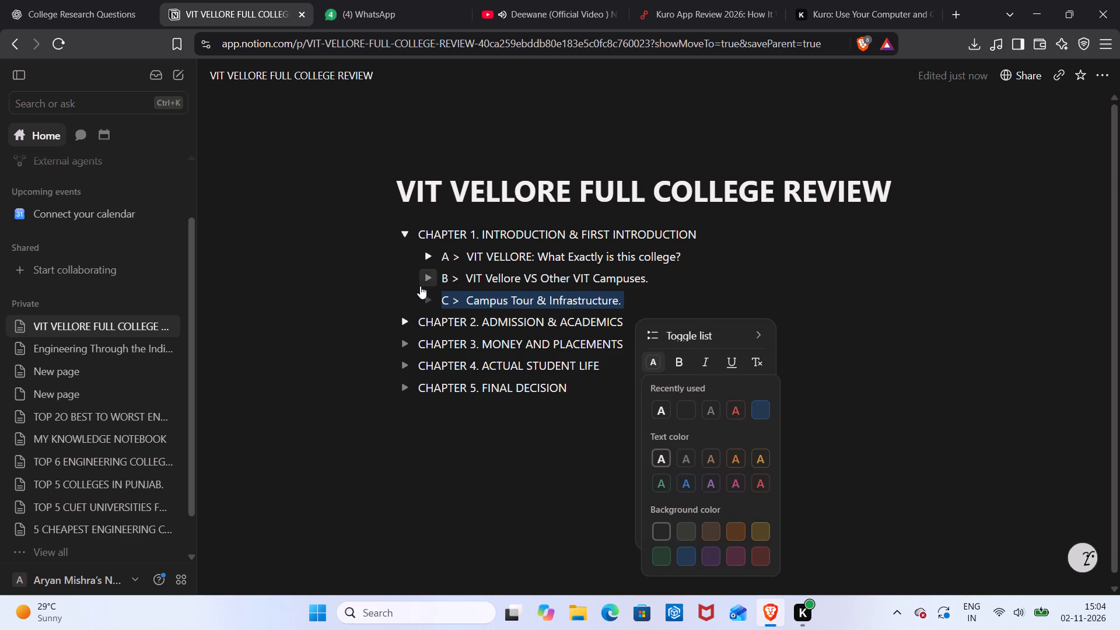
click(422, 281)
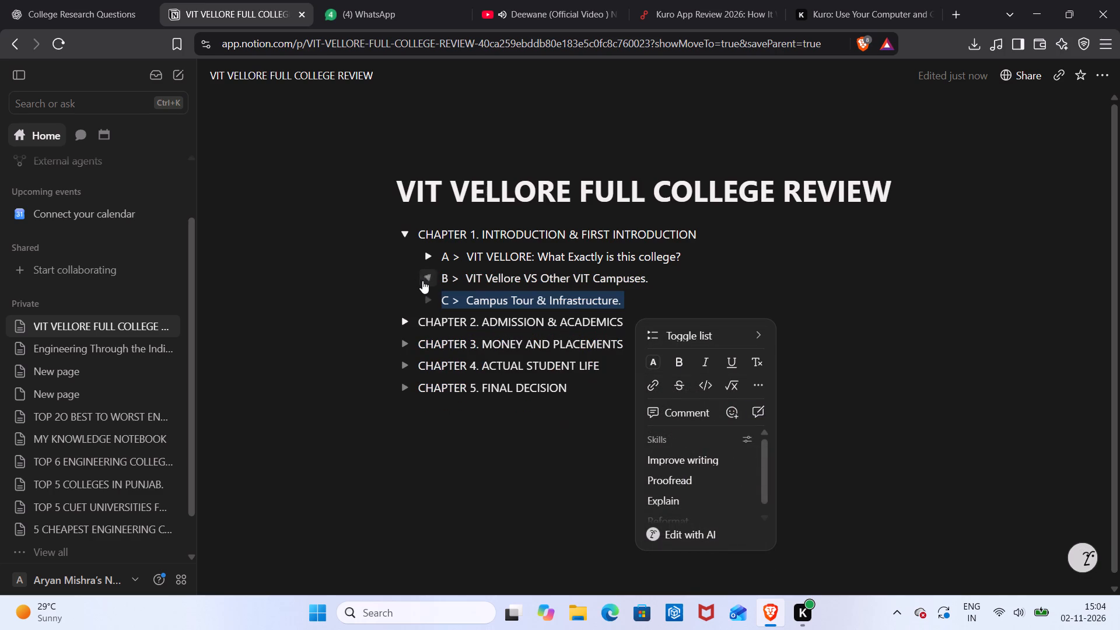
click(331, 295)
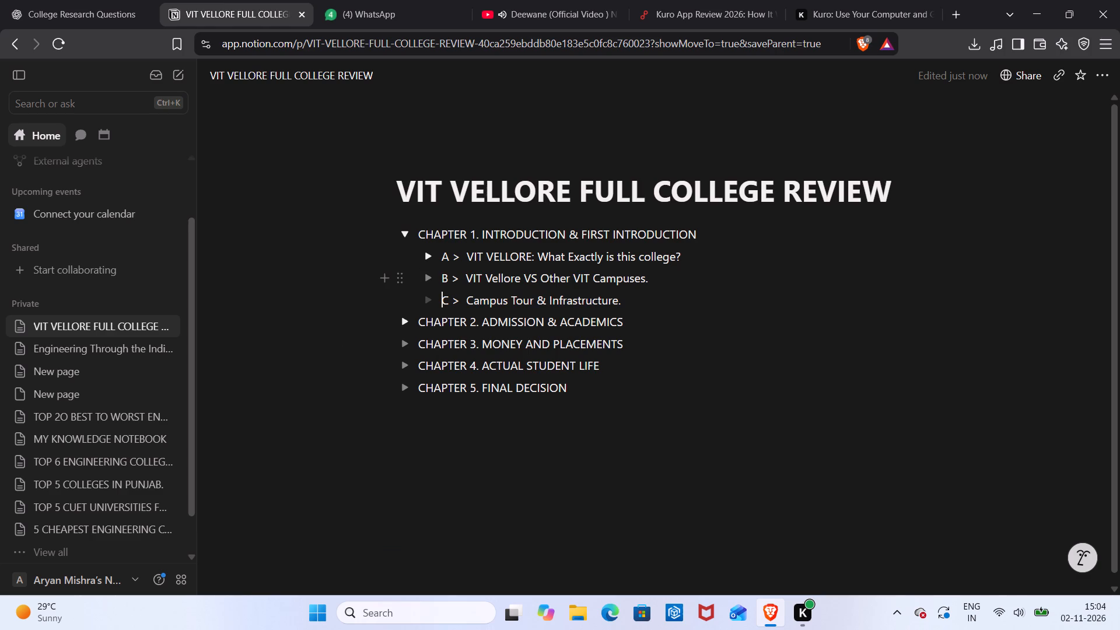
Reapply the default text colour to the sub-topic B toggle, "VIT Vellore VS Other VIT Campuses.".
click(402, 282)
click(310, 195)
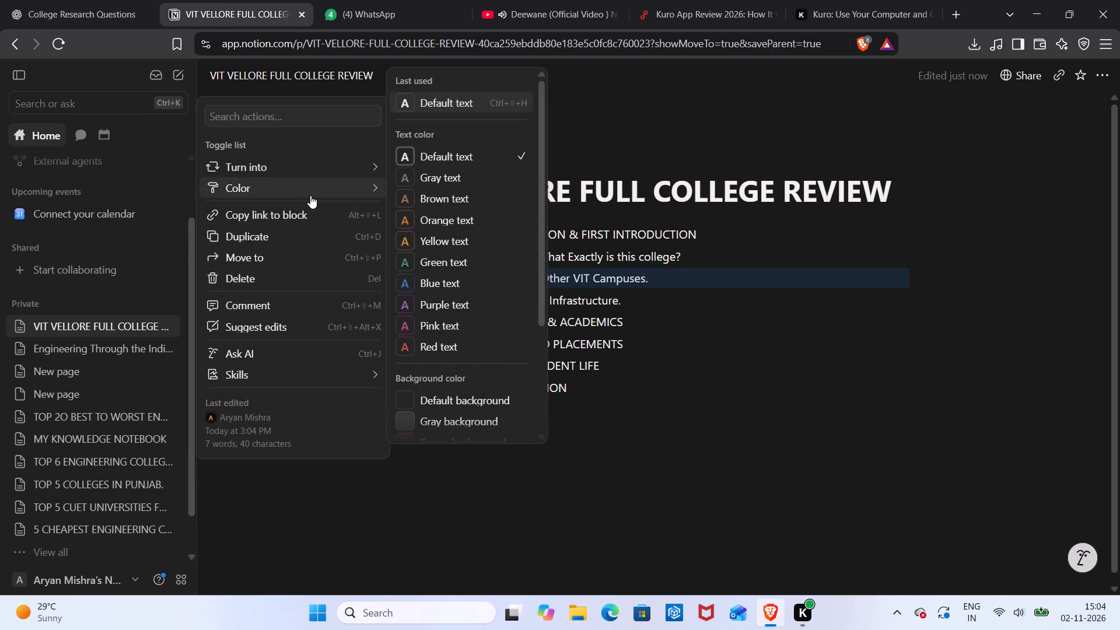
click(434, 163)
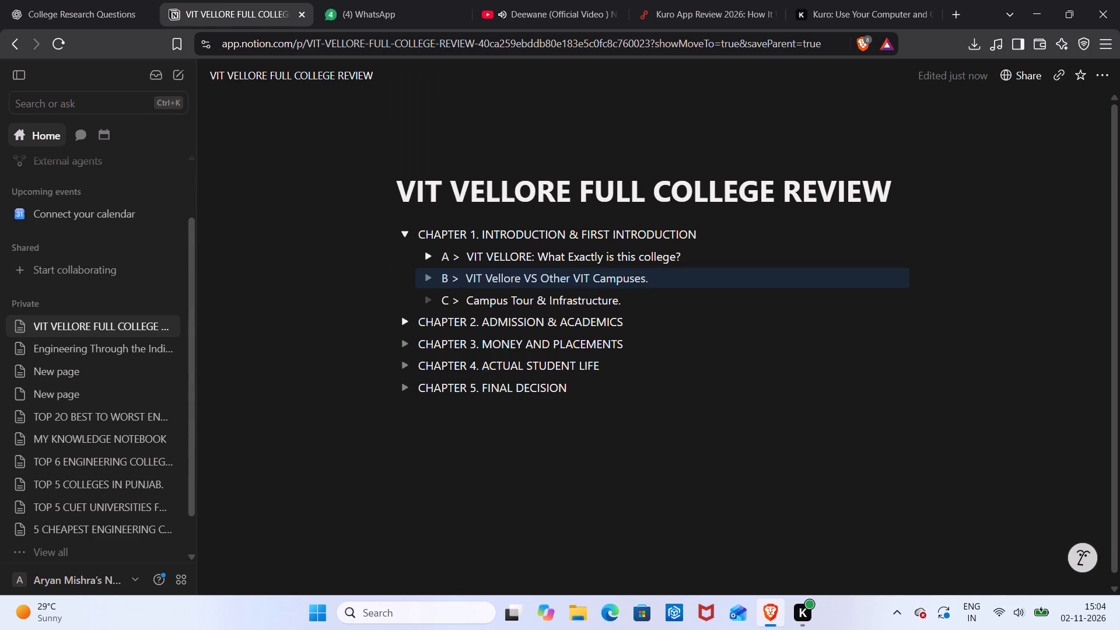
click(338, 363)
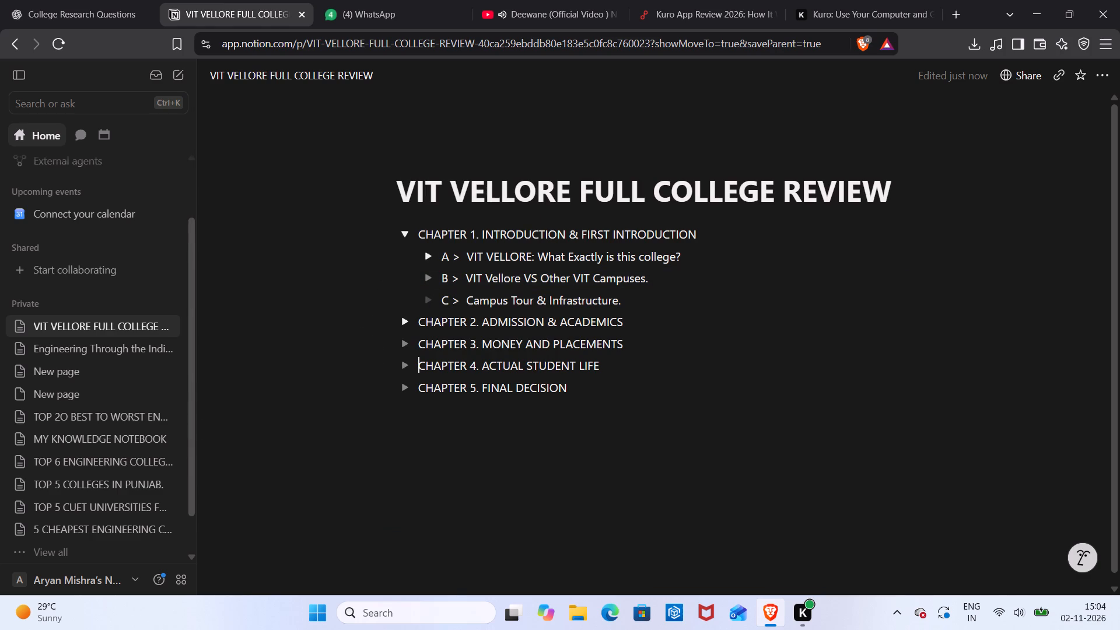
Set the whole sub-topic C toggle block, including its arrow, to default text colour.
click(403, 301)
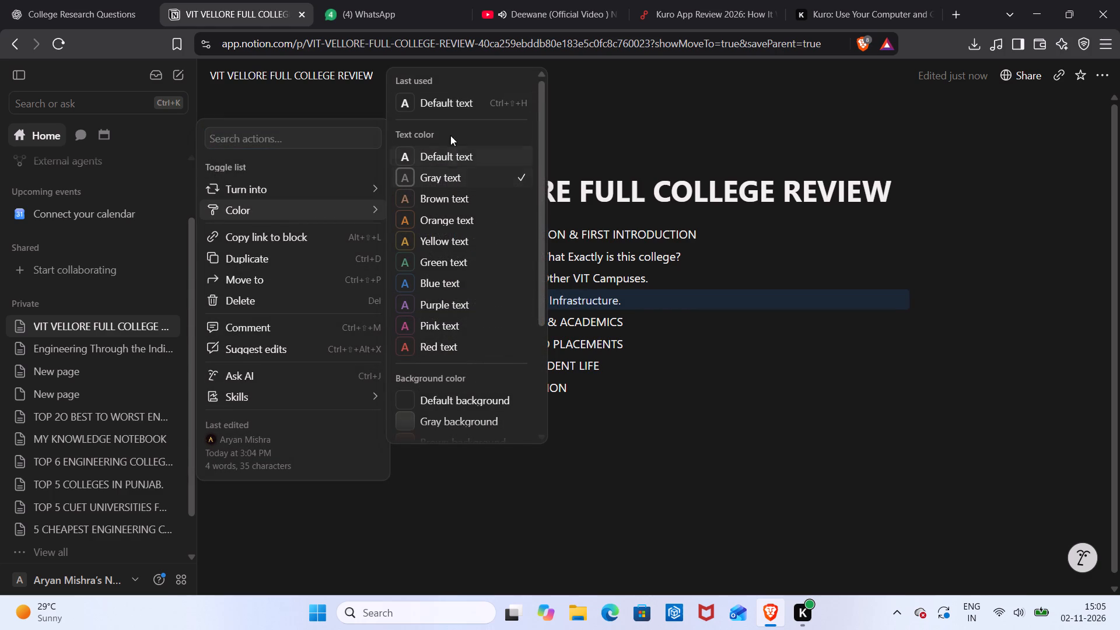
click(428, 160)
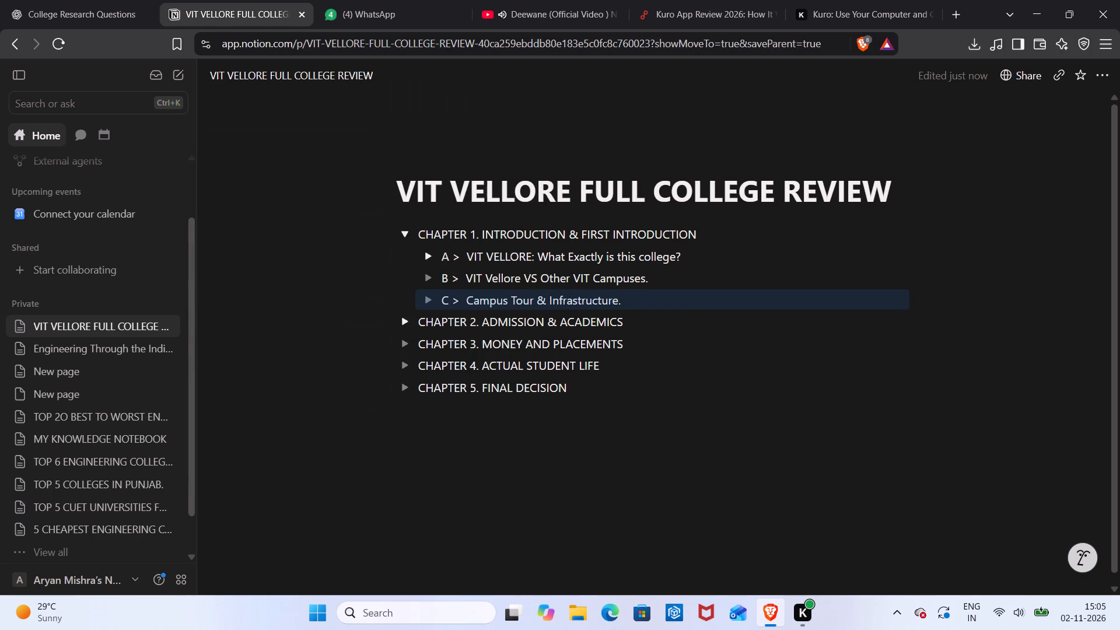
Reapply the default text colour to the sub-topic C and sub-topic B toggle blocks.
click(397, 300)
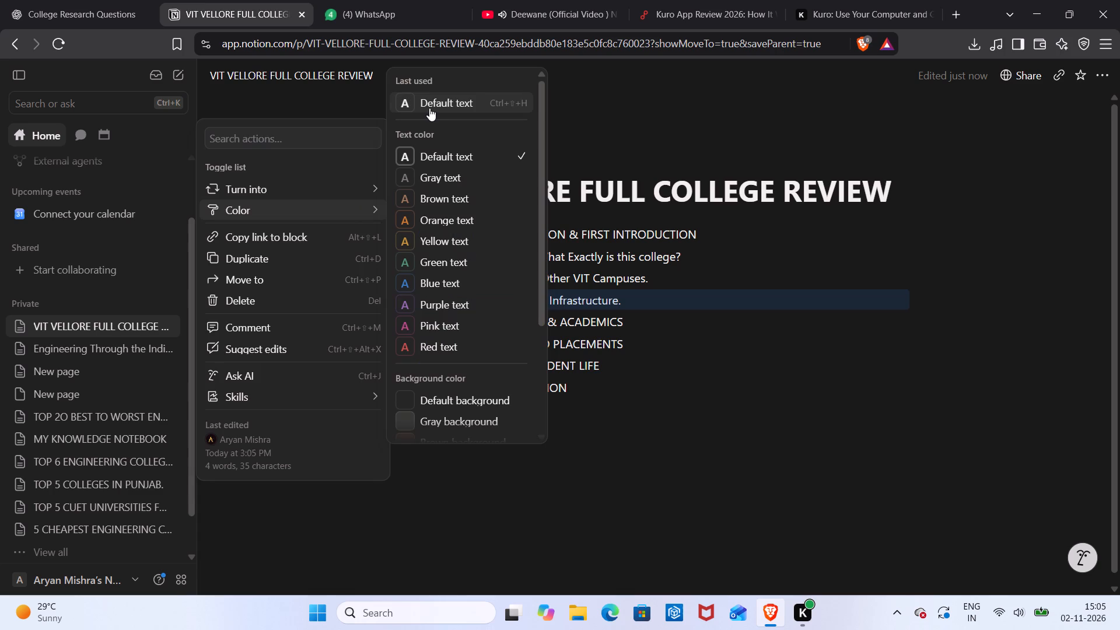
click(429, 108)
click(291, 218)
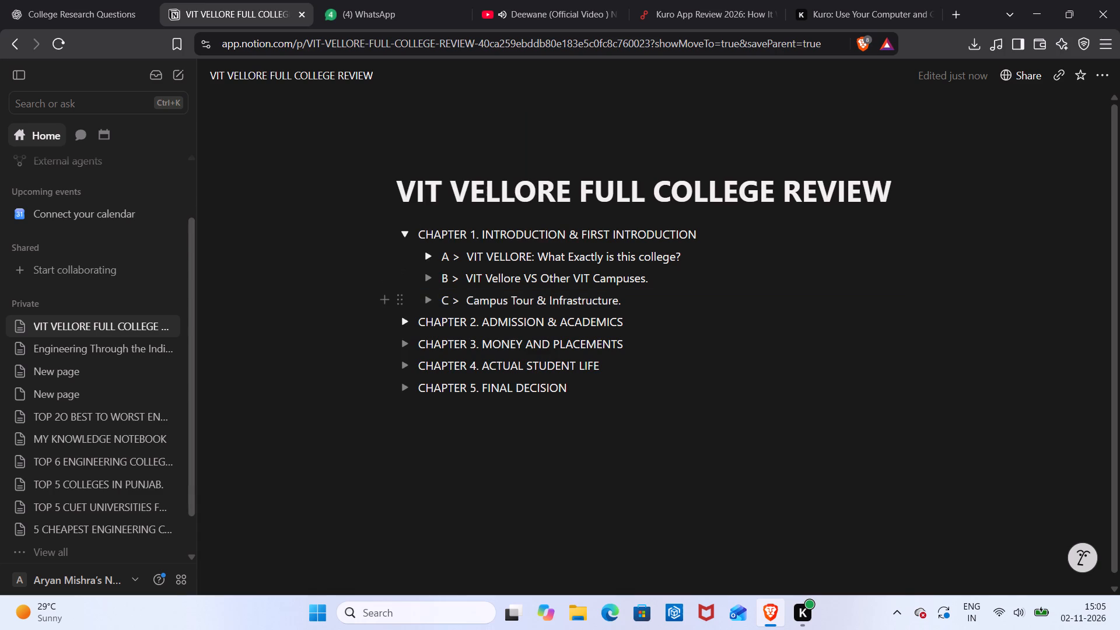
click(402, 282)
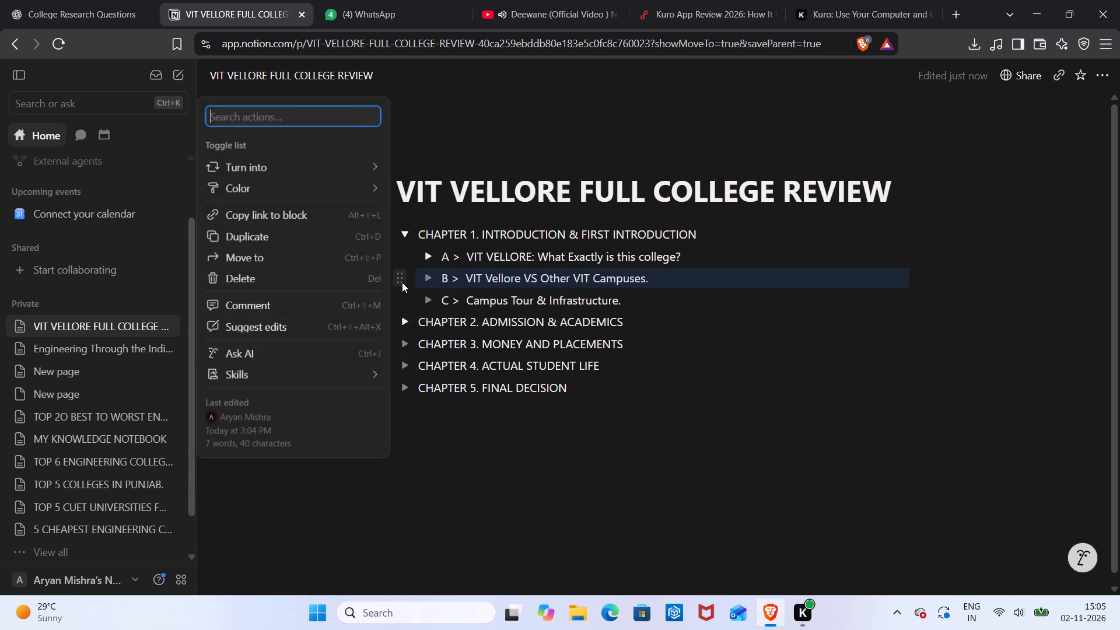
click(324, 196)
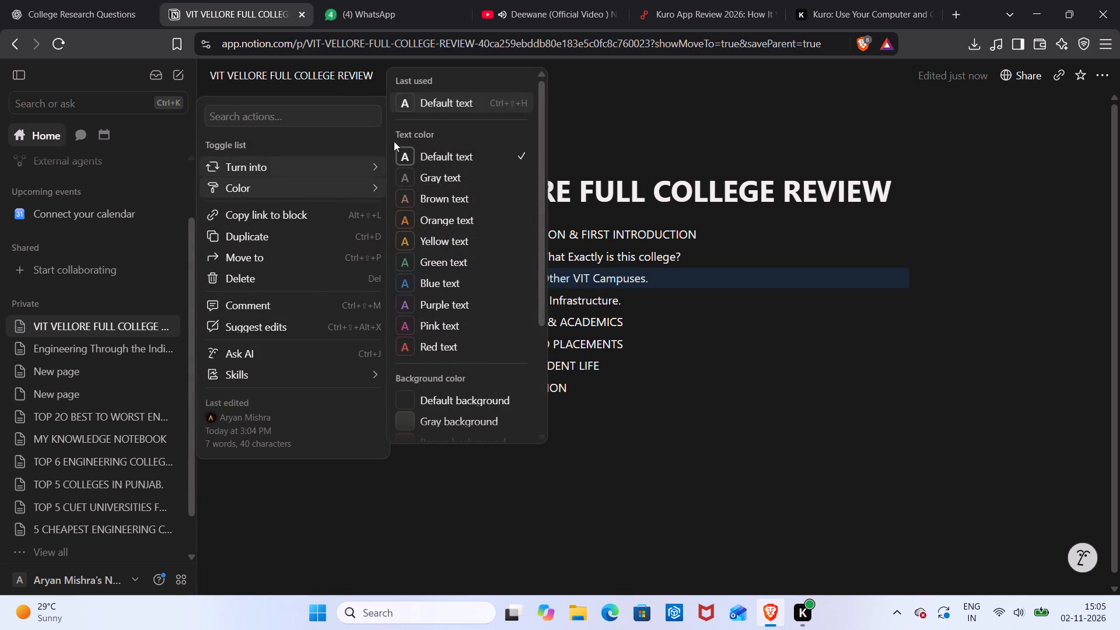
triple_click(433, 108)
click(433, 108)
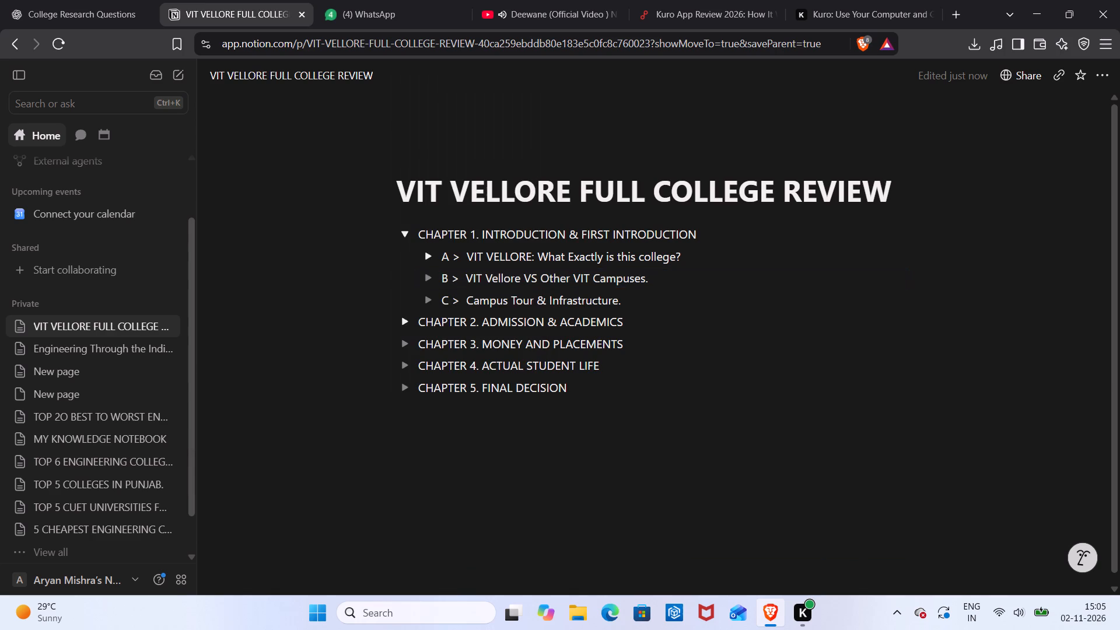
Expand the sub-topic B toggle, "VIT Vellore VS Other VIT Campuses.", and start a blank text line inside it.
click(426, 282)
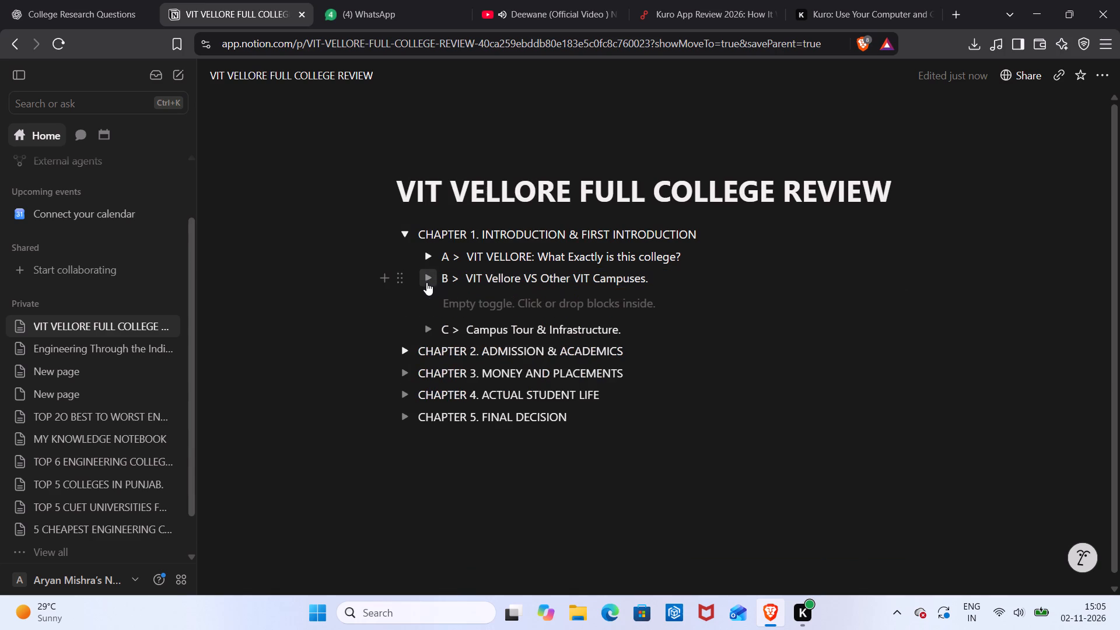
click(466, 307)
key(g)
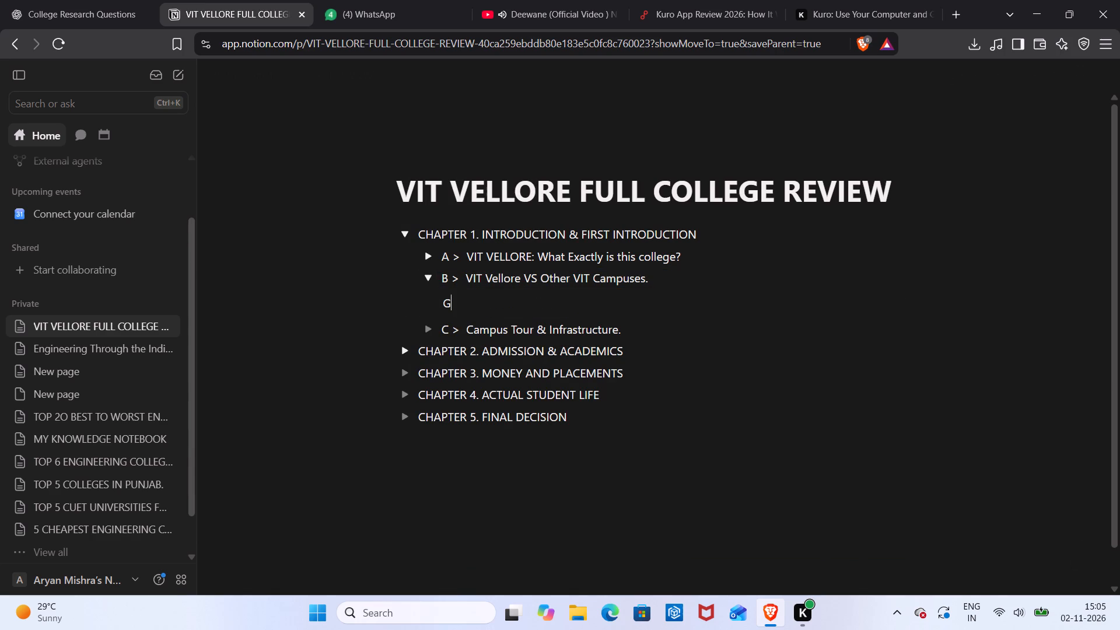
text(HH)
key(BackSpace)
key(BackSpace)
key(BackSpace)
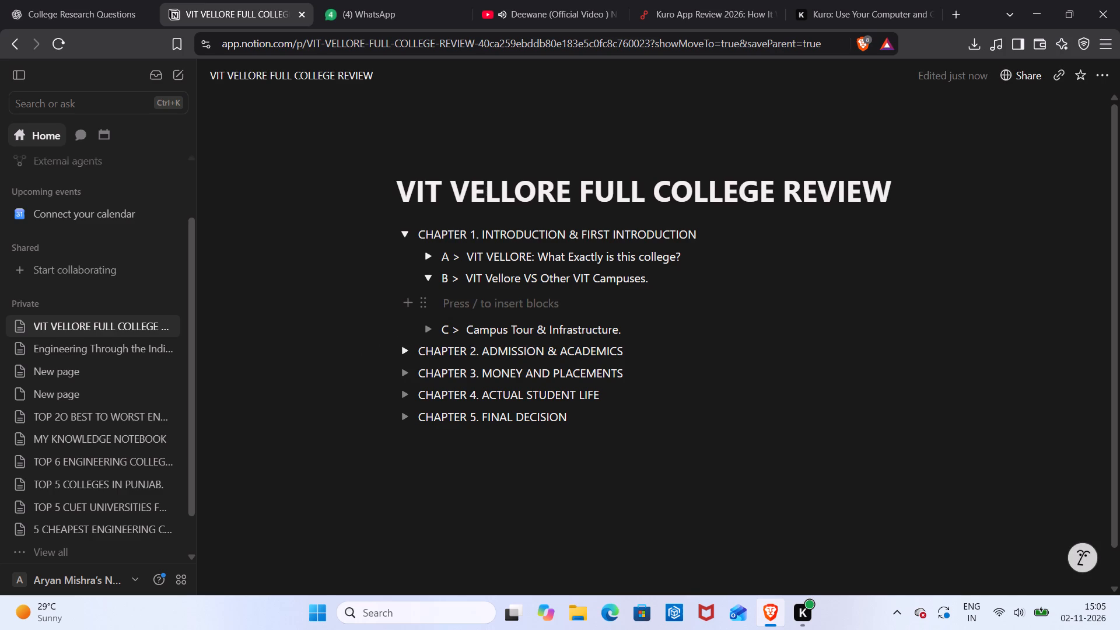
Expand the sub-topic A toggle and underline its title text, "VIT VELLORE: What Exactly is this college?".
click(429, 259)
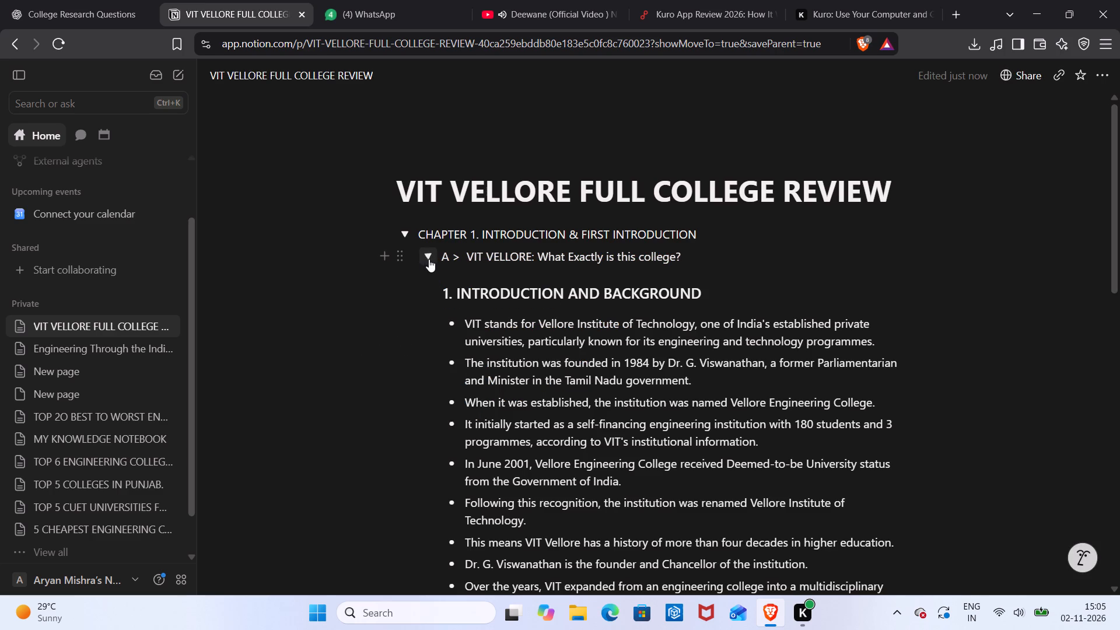
scroll(386, 389, down, 2)
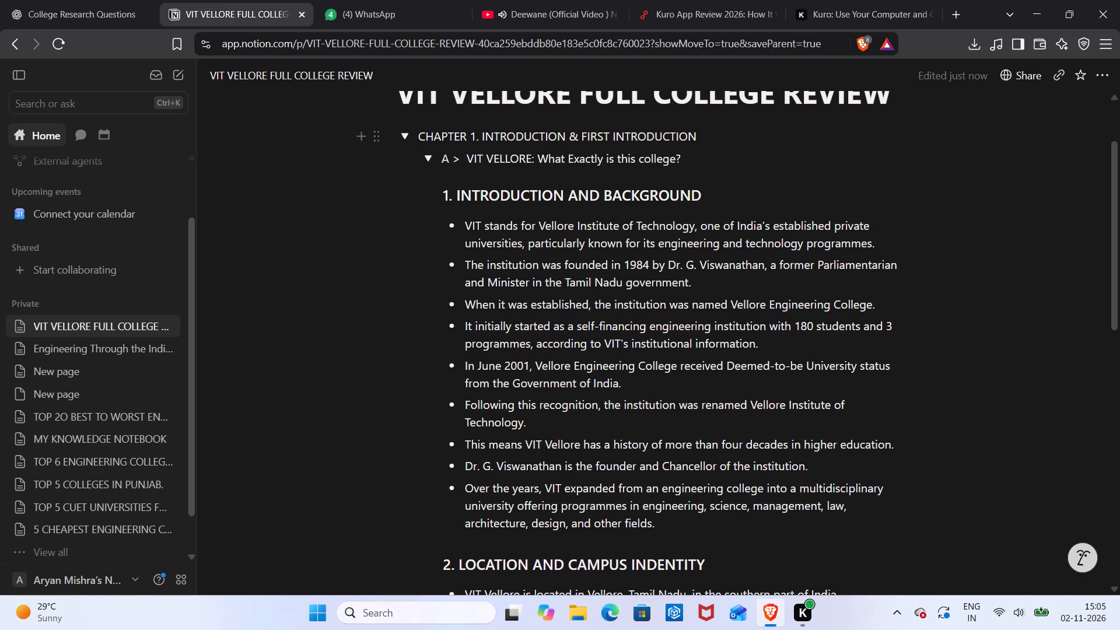
drag(681, 156, 496, 163)
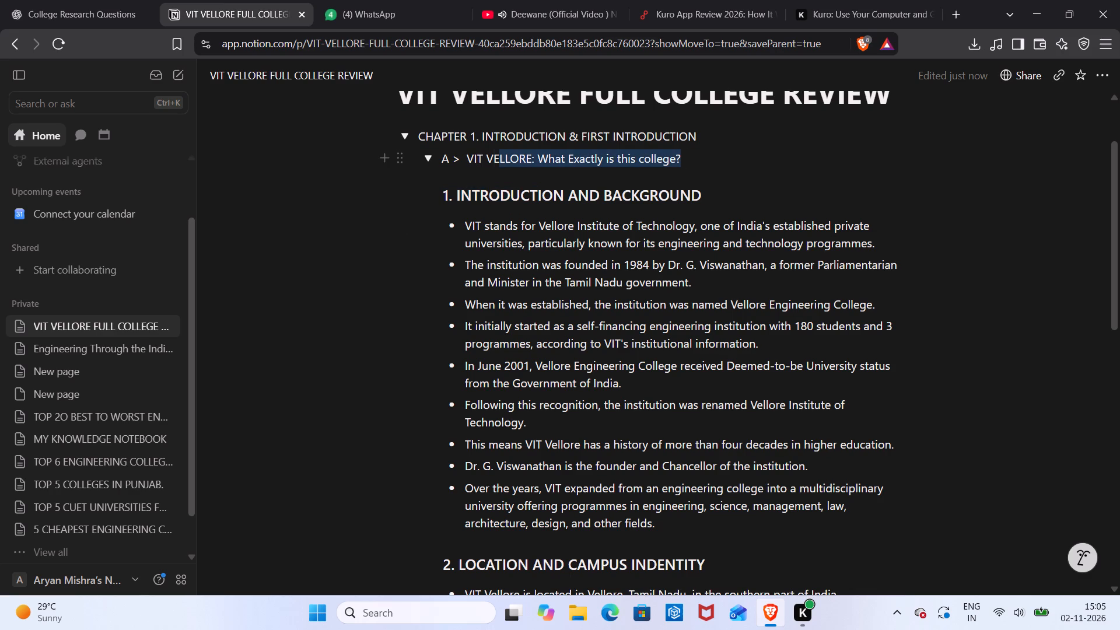
drag(496, 163, 470, 157)
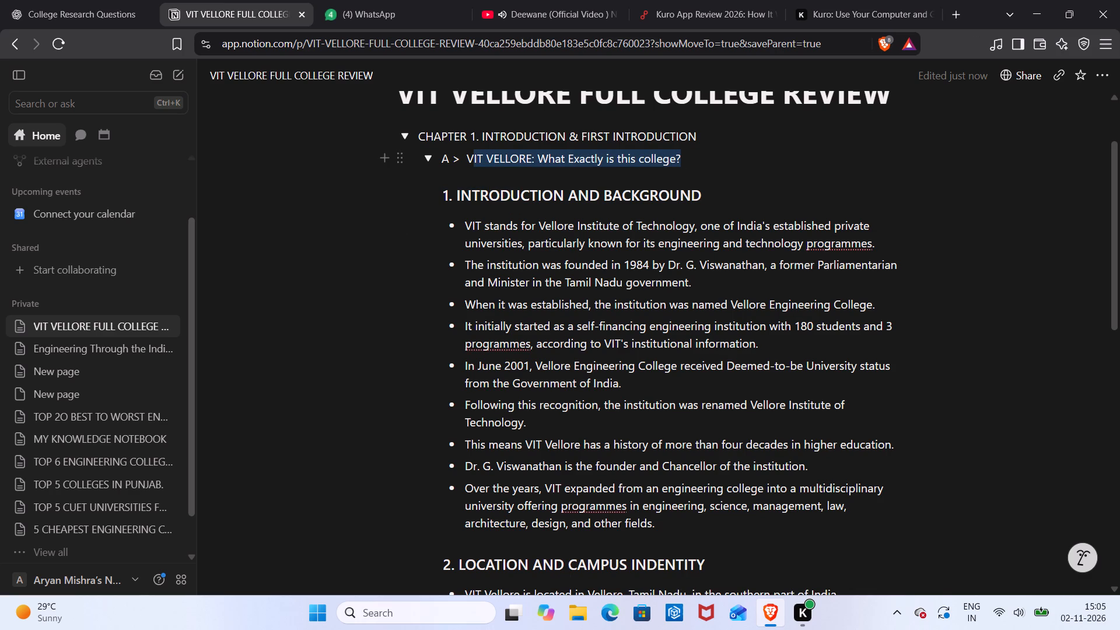
drag(470, 157, 465, 157)
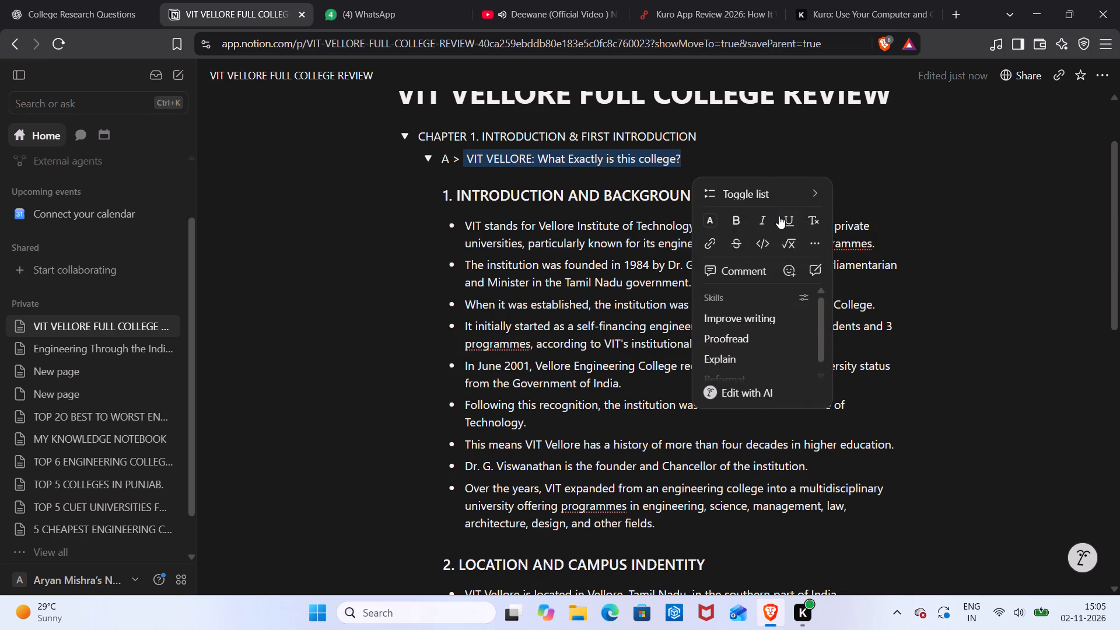
click(785, 216)
click(861, 135)
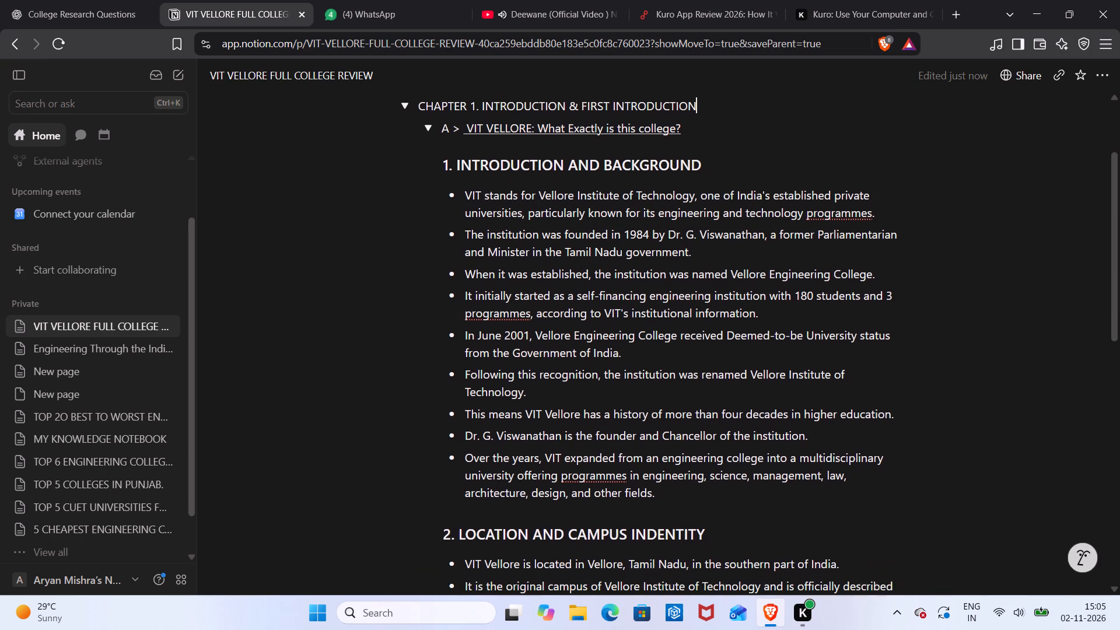
scroll(660, 436, down, 1)
scroll(660, 436, up, 1)
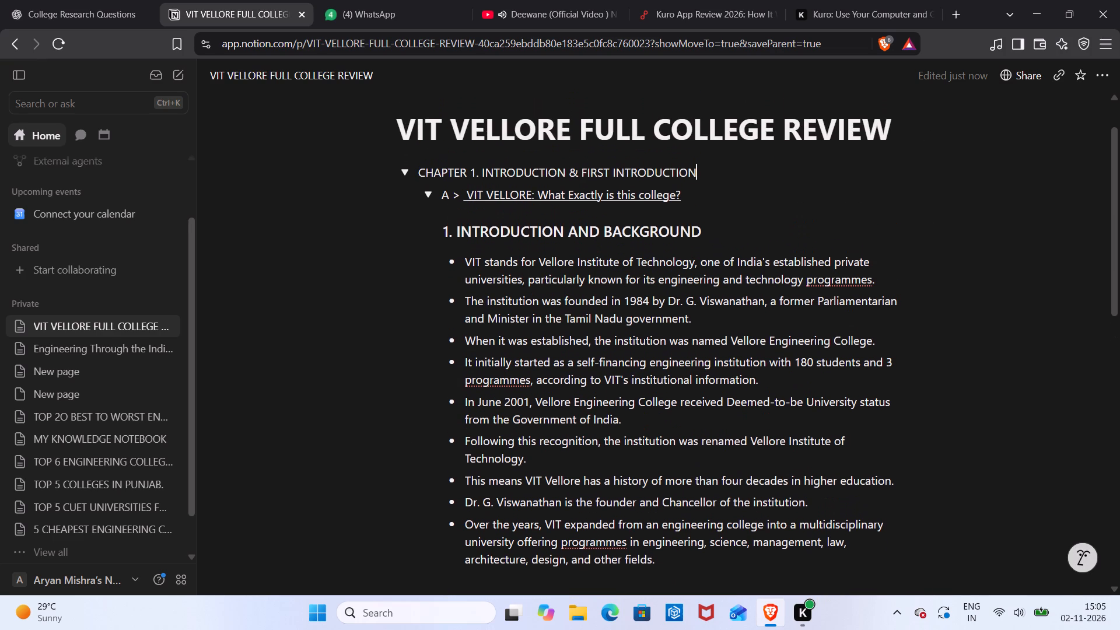
scroll(660, 436, down, 2)
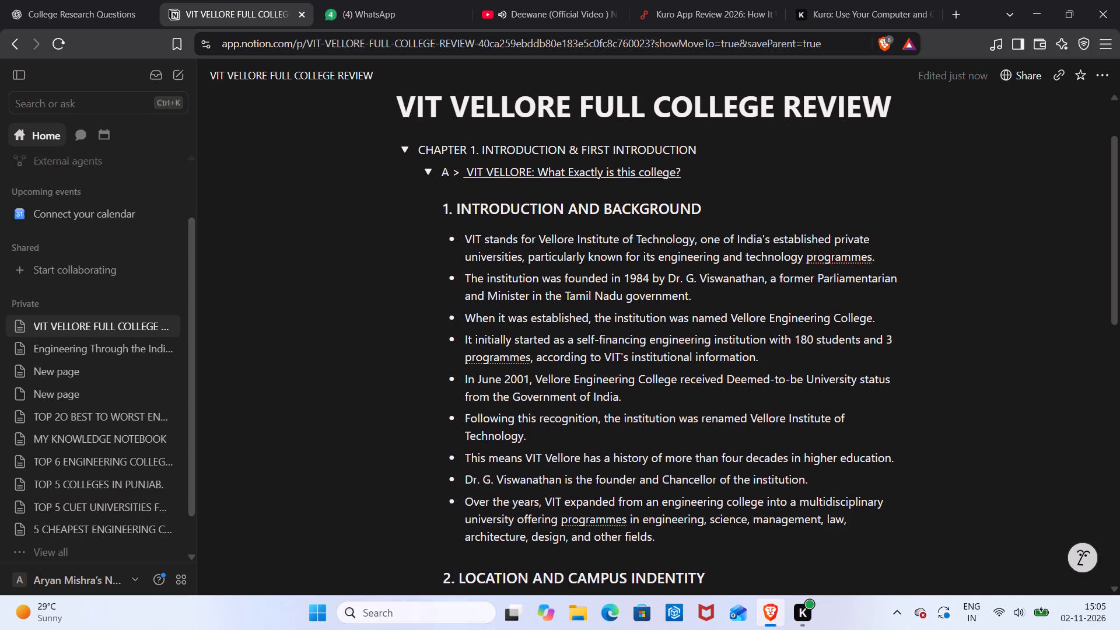
scroll(660, 436, down, 3)
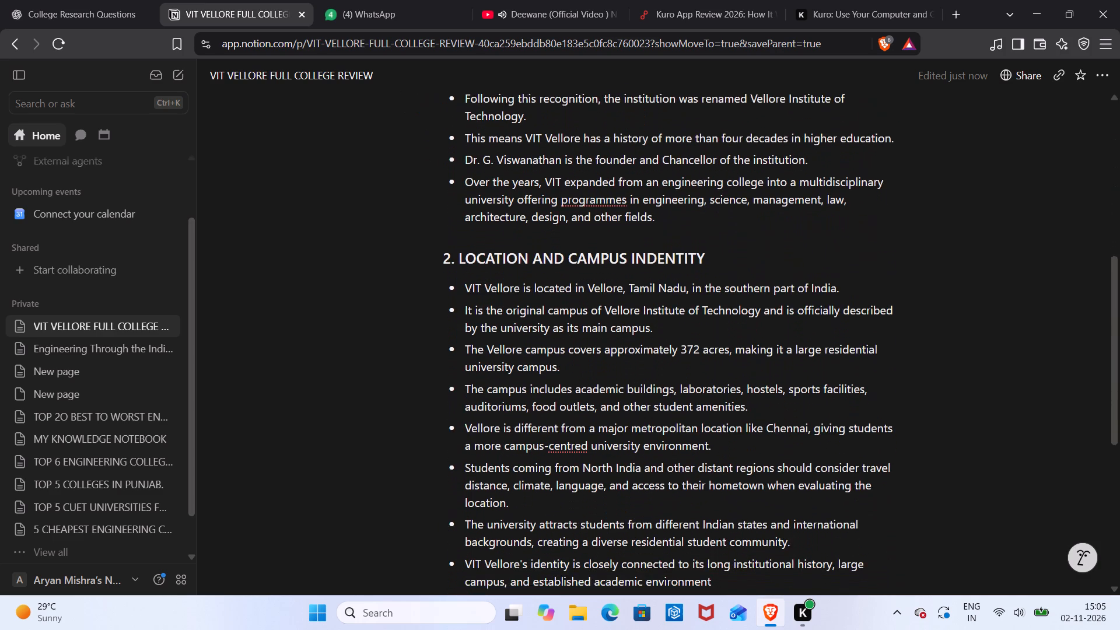
scroll(660, 436, down, 2)
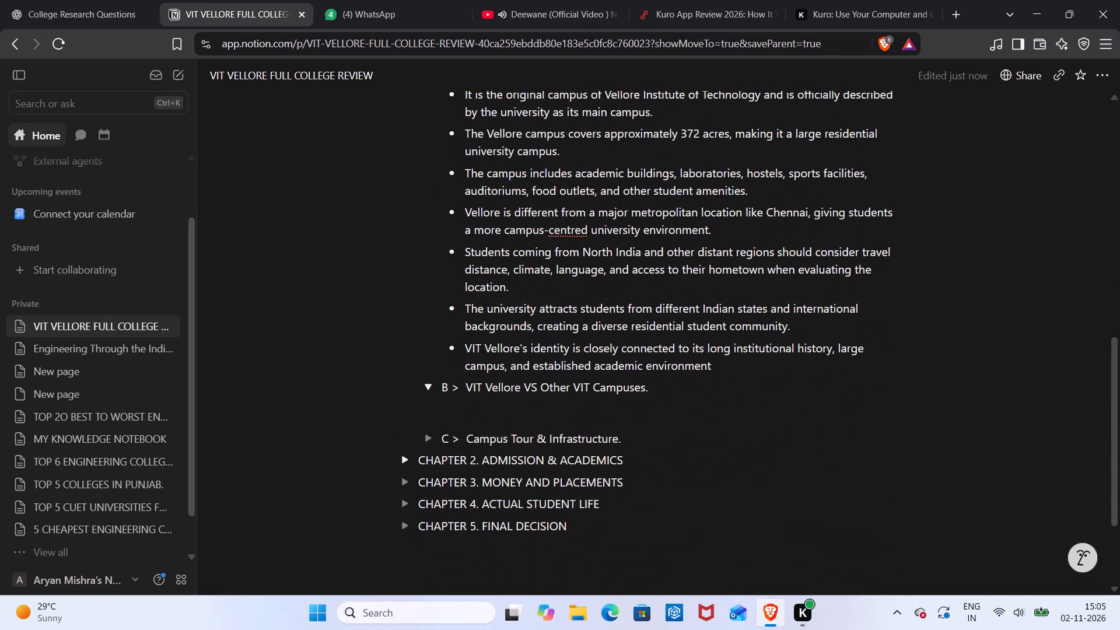
click(759, 362)
key(Return)
key(BackSpace)
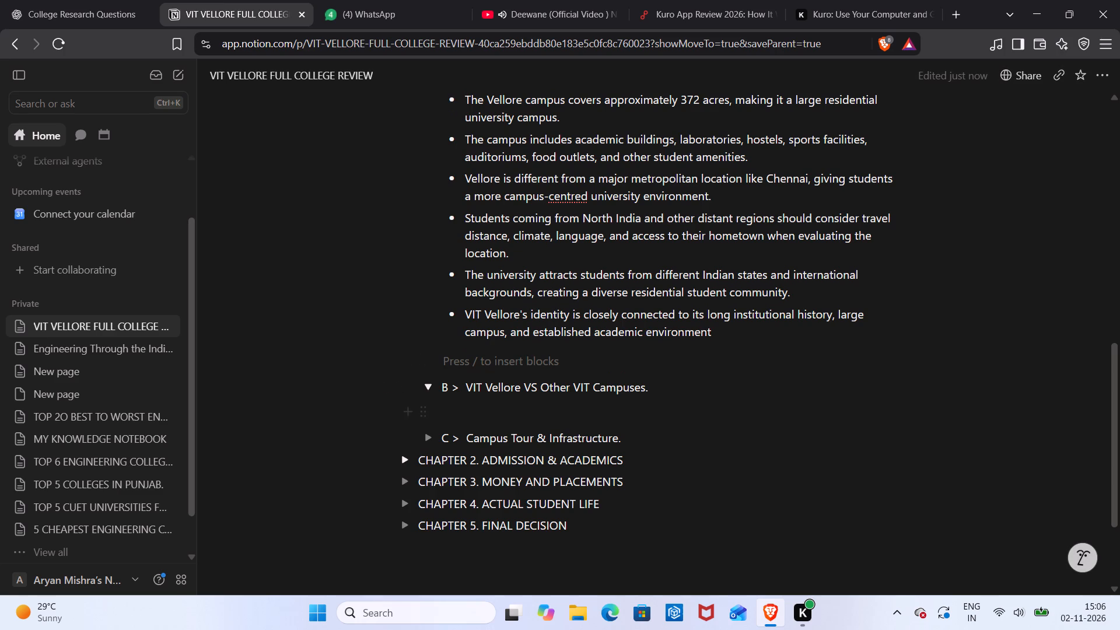
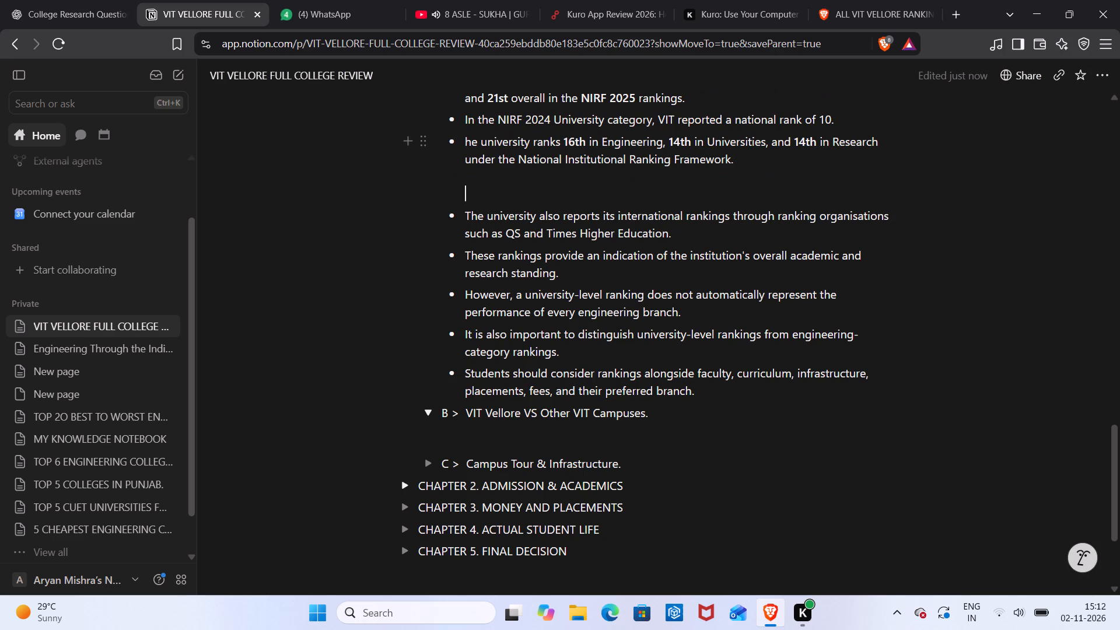
key(BackSpace)
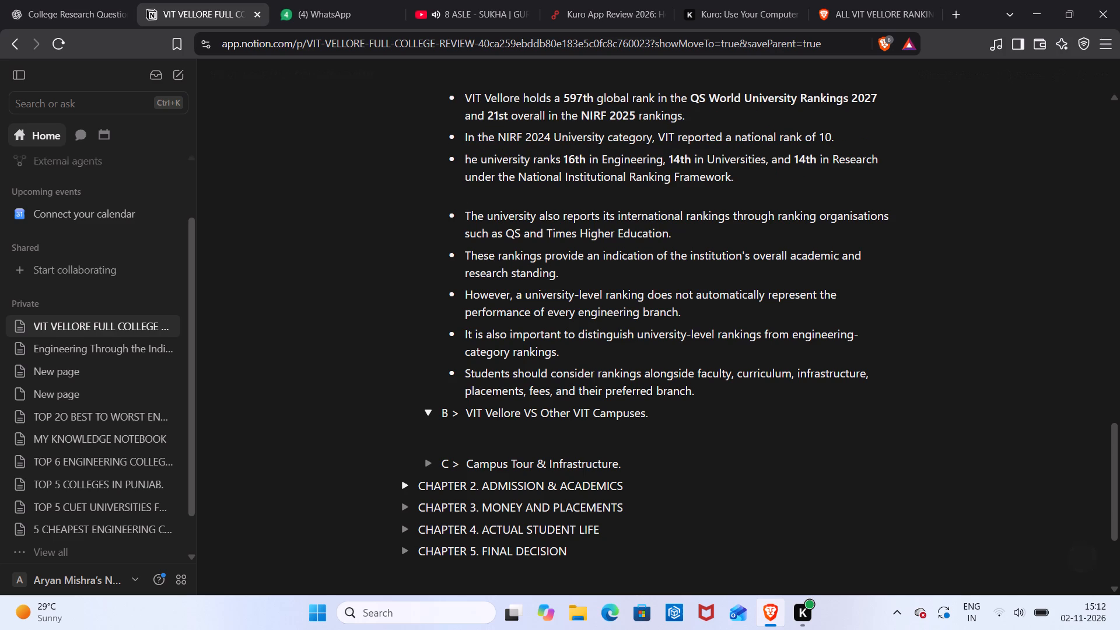
key(BackSpace)
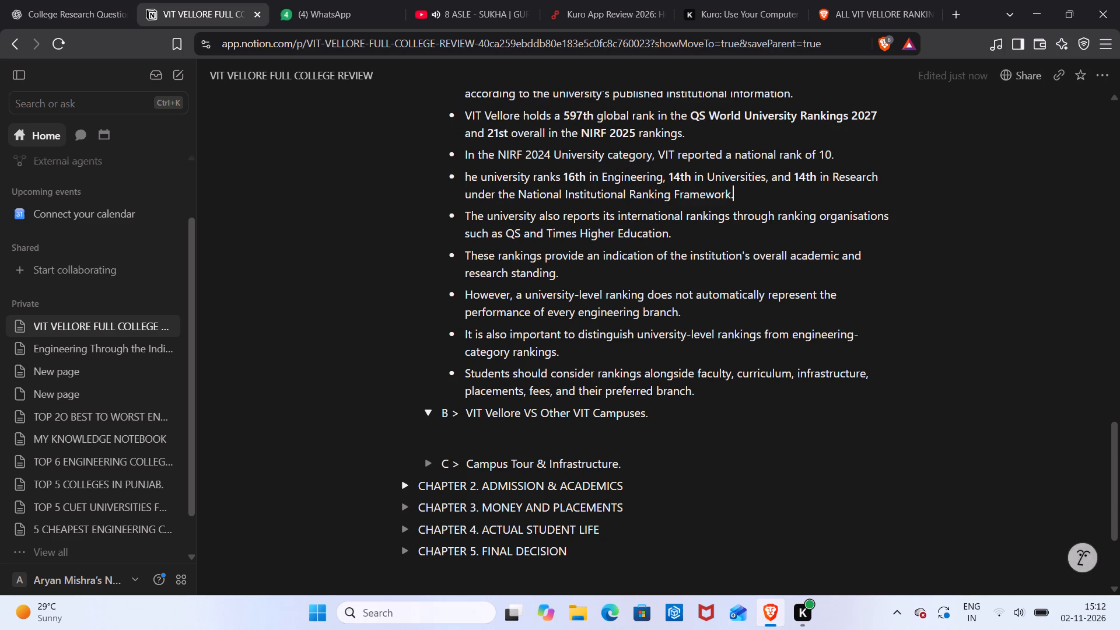
Add the missing capital "T" so the pasted framework bullet starts with "The university ranks".
click(464, 178)
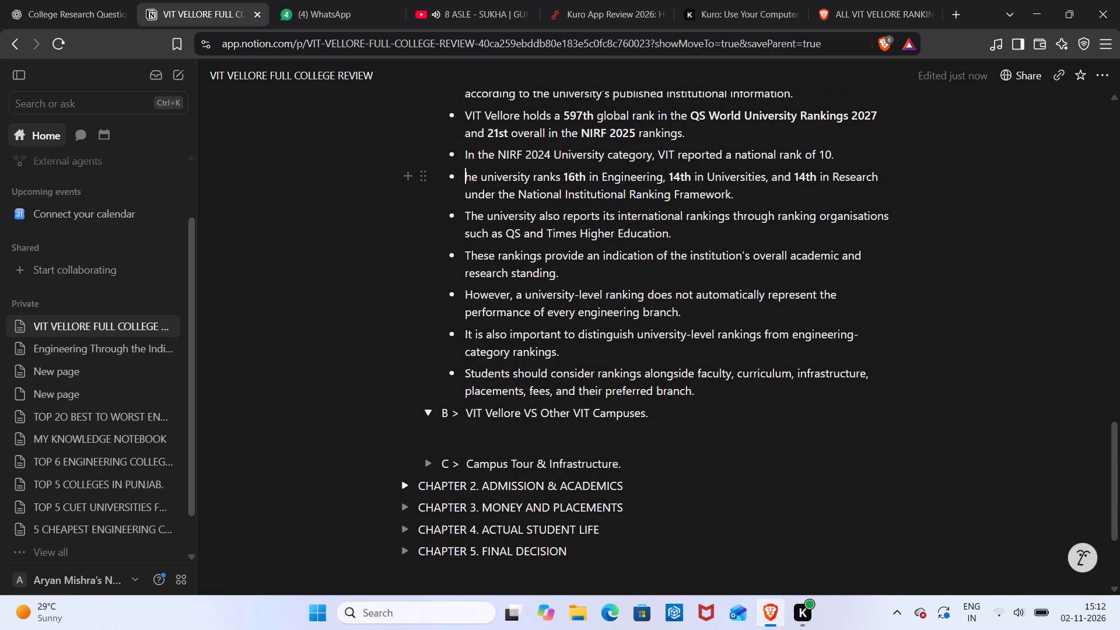
key(shift+t)
key(BackSpace)
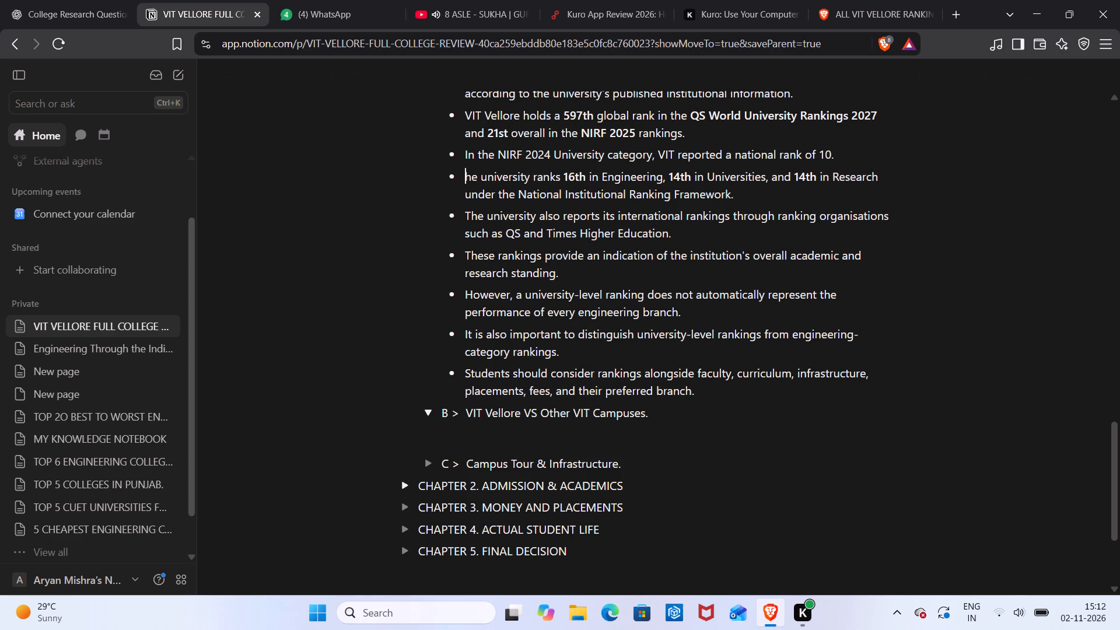
key(shift+t)
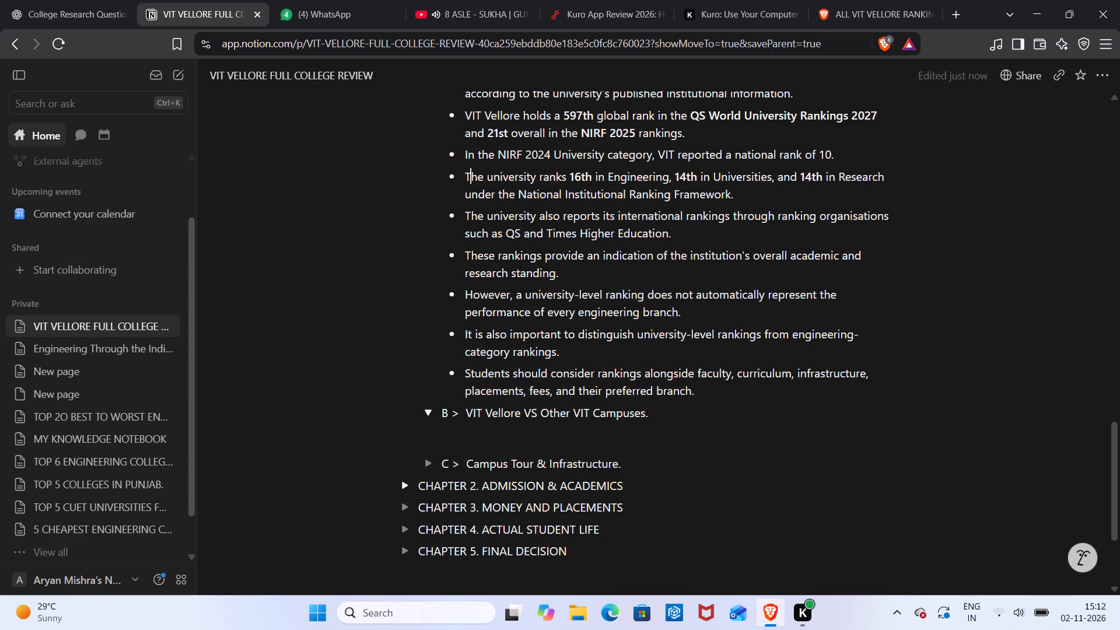
click(274, 304)
Delete the section 4 bullet about the university reporting its international rankings through QS and Times Higher Education.
scroll(274, 304, down, 2)
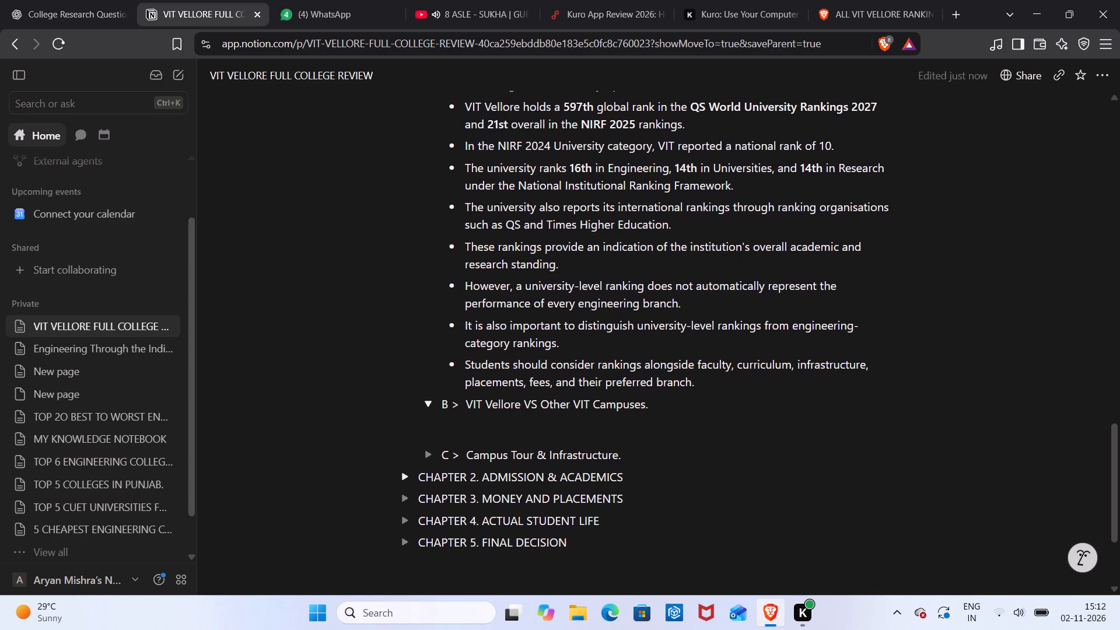
scroll(274, 304, down, 2)
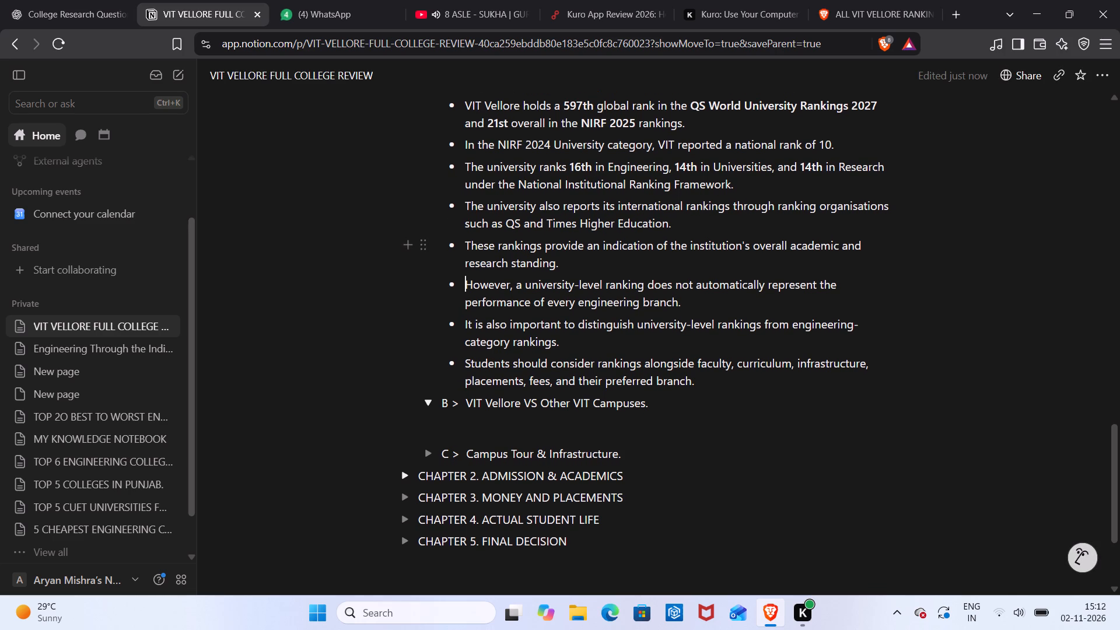
drag(673, 229, 471, 209)
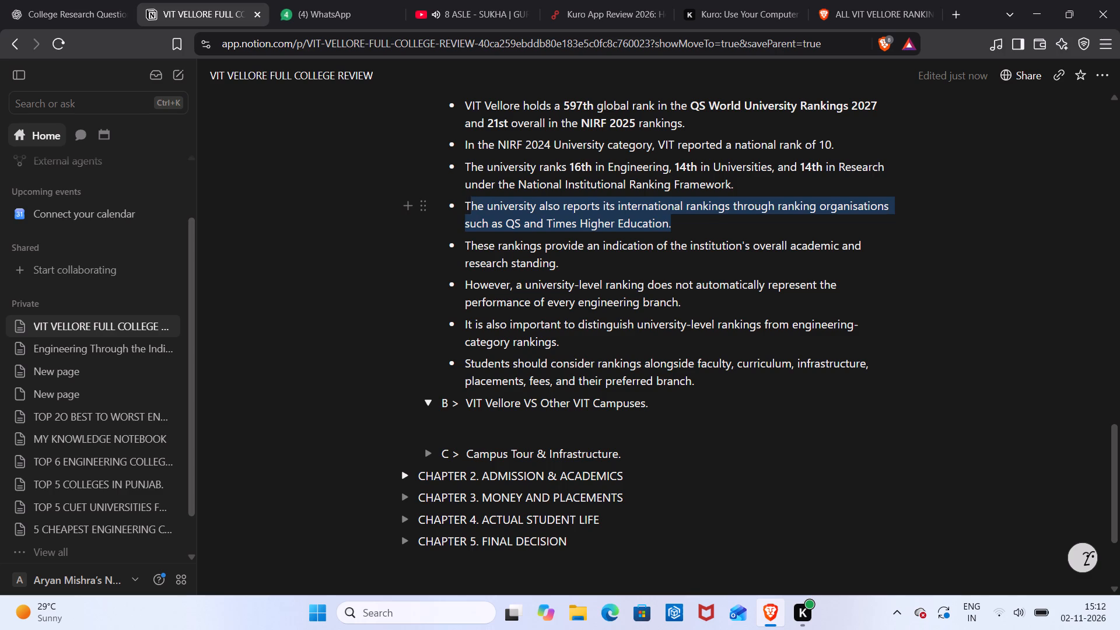
drag(471, 209, 466, 209)
key(BackSpace)
key(BackSpace)
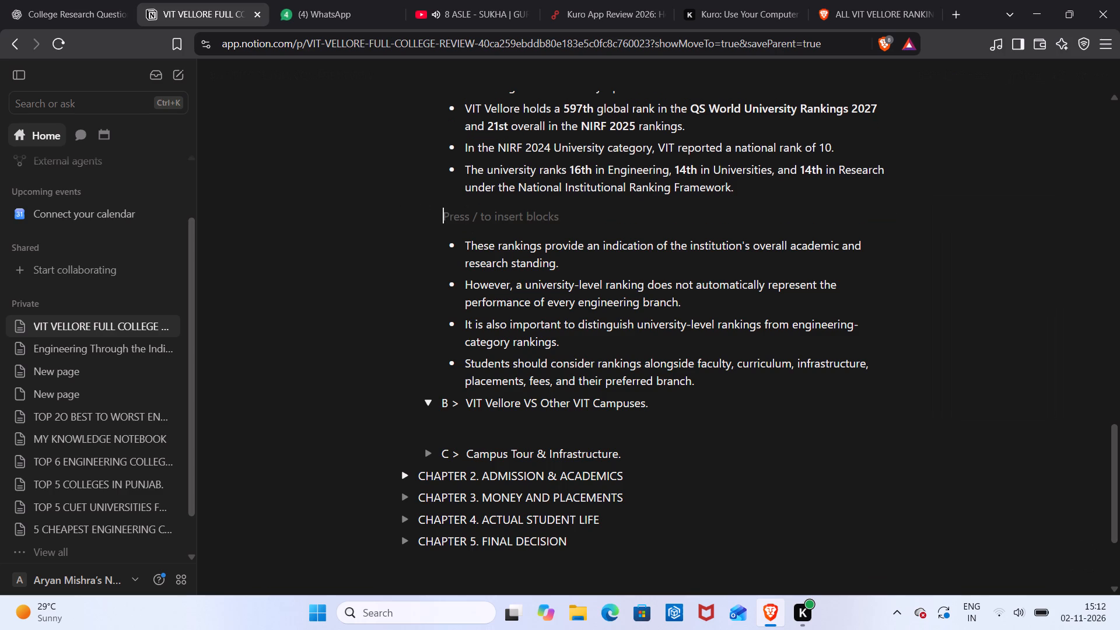
key(BackSpace)
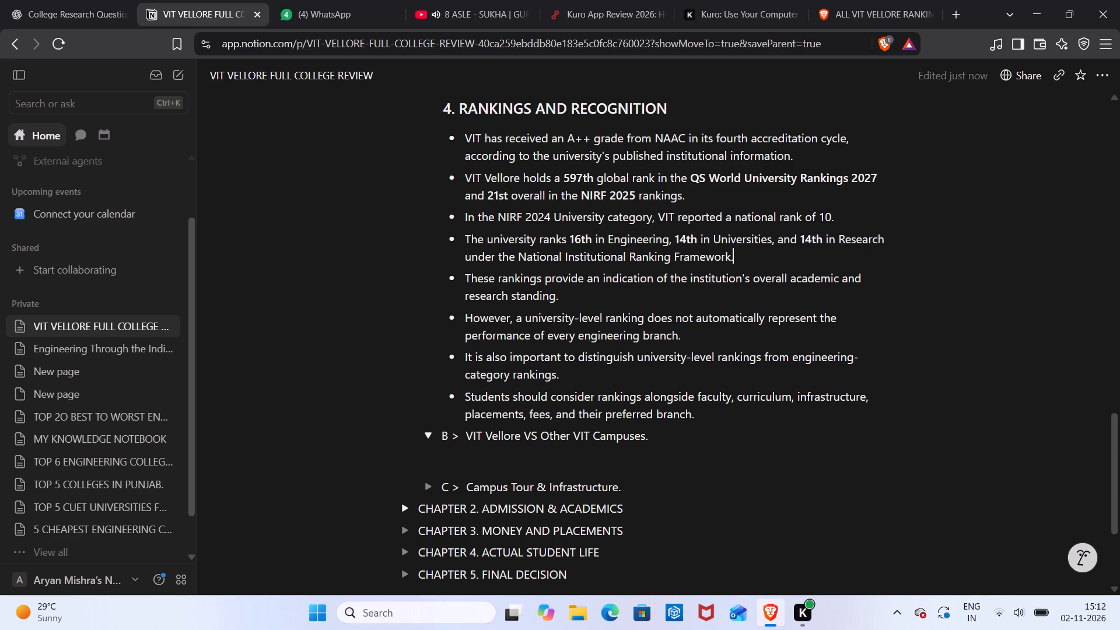
Copy the search answer's IIRF 2026 and Outlook India 2022 ranking highlights.
click(817, 0)
click(571, 334)
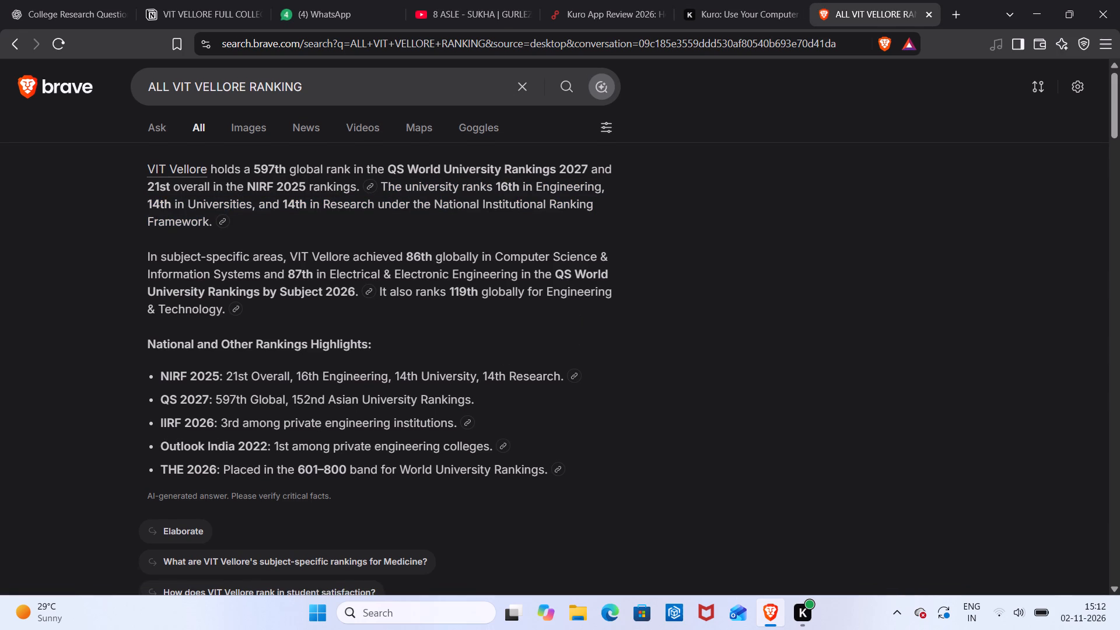
drag(161, 424, 290, 437)
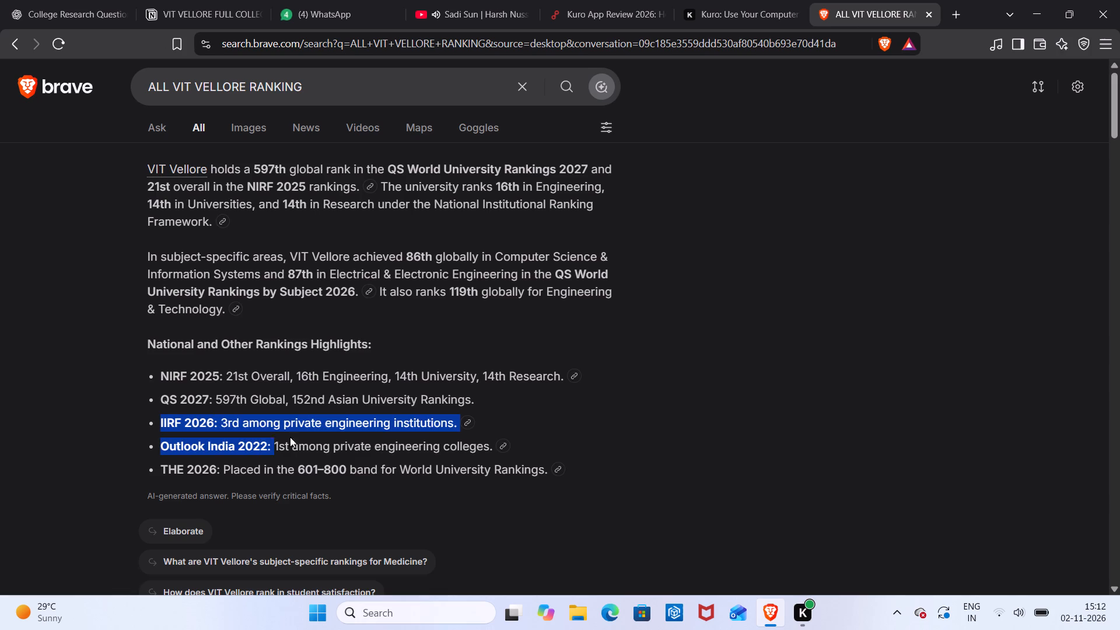
drag(290, 437, 490, 434)
key(ctrl+c)
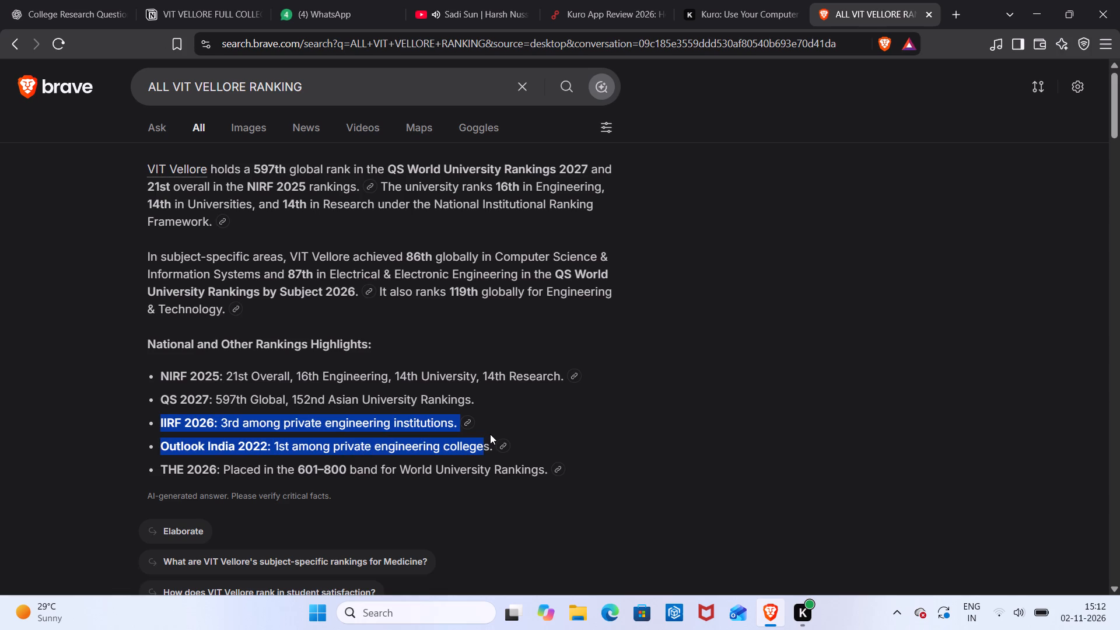
In Notion, delete the section 4 bullets about university-level rankings not representing every engineering branch and about distinguishing them from engineering-category rankings.
click(215, 0)
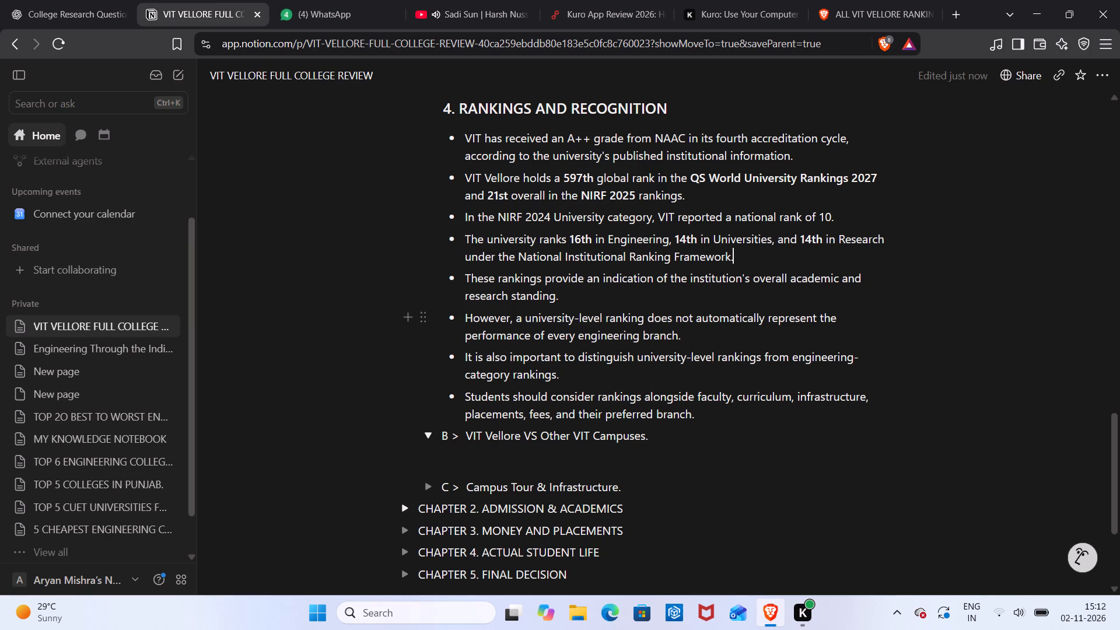
drag(685, 336, 480, 300)
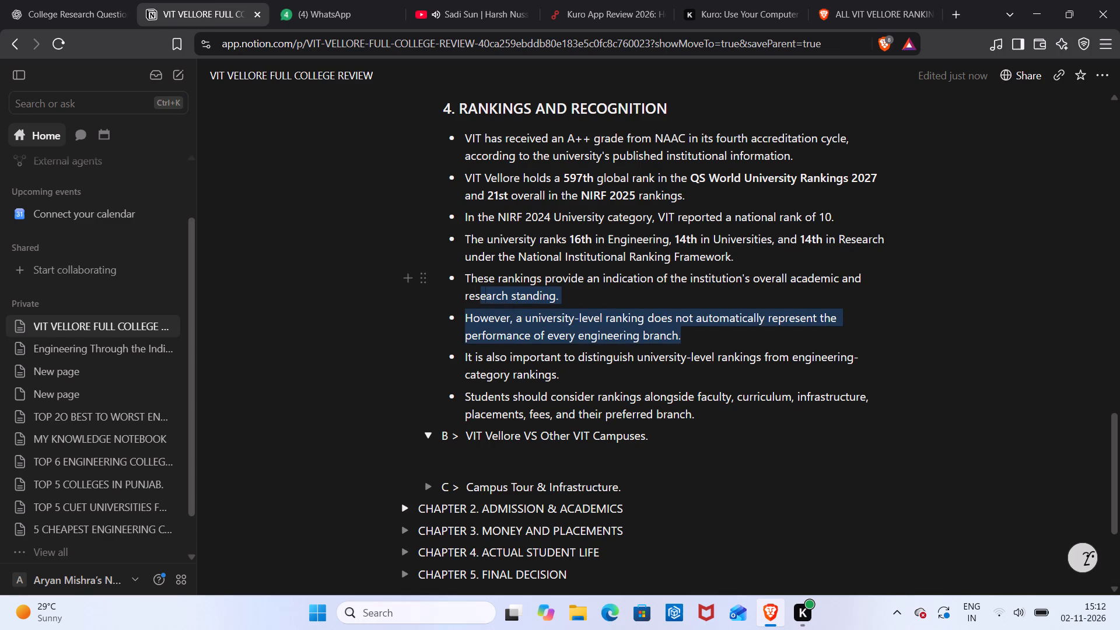
drag(480, 300, 457, 317)
key(BackSpace)
key(BackSpace)
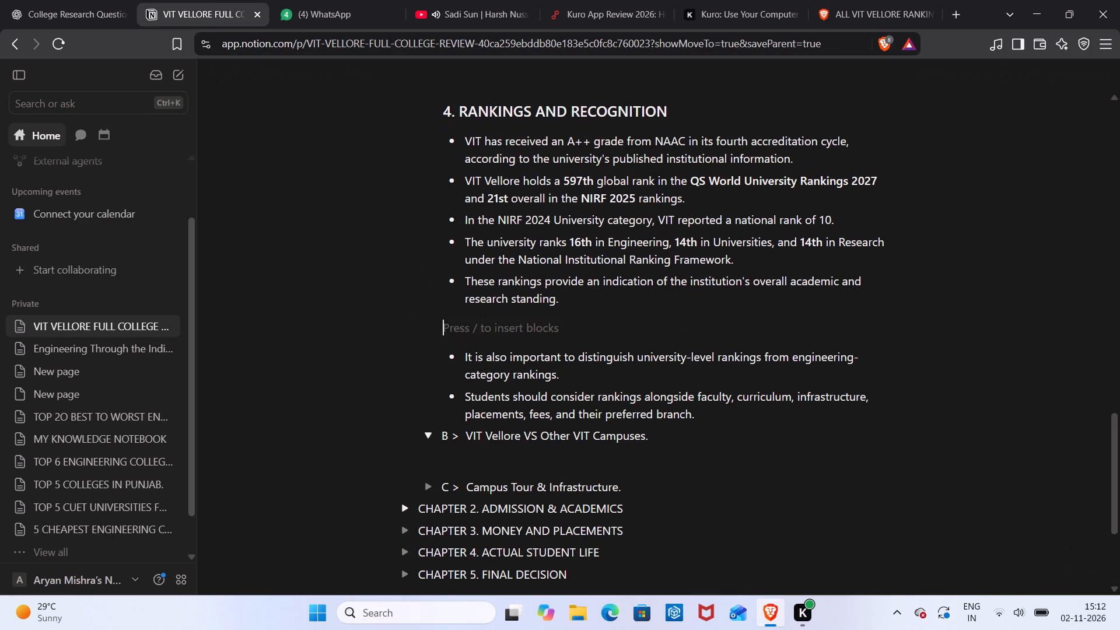
key(BackSpace)
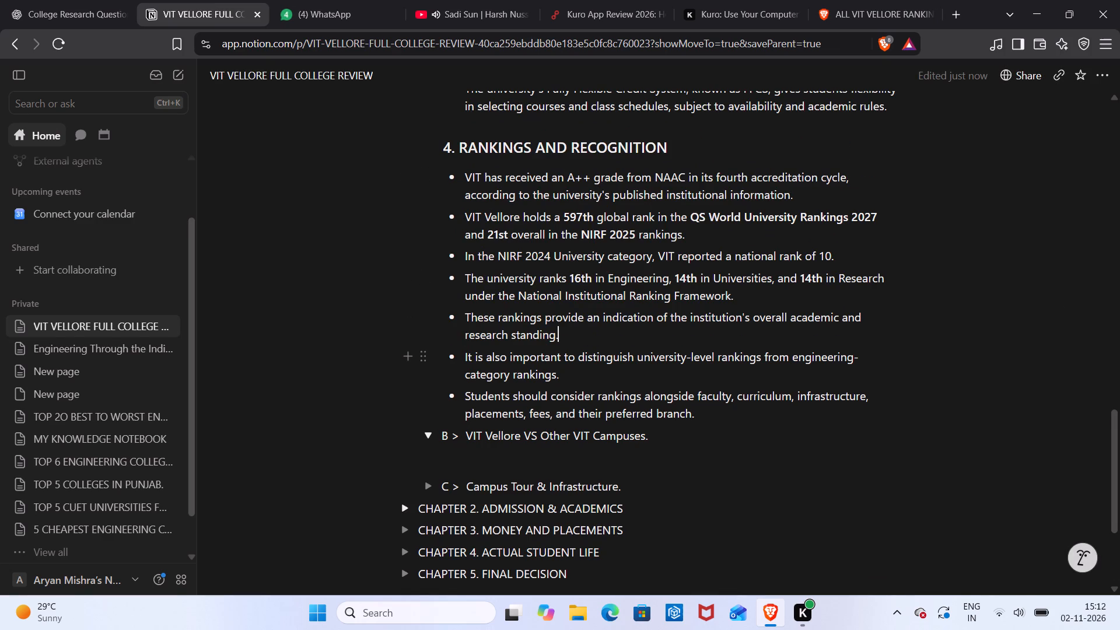
drag(572, 372, 423, 367)
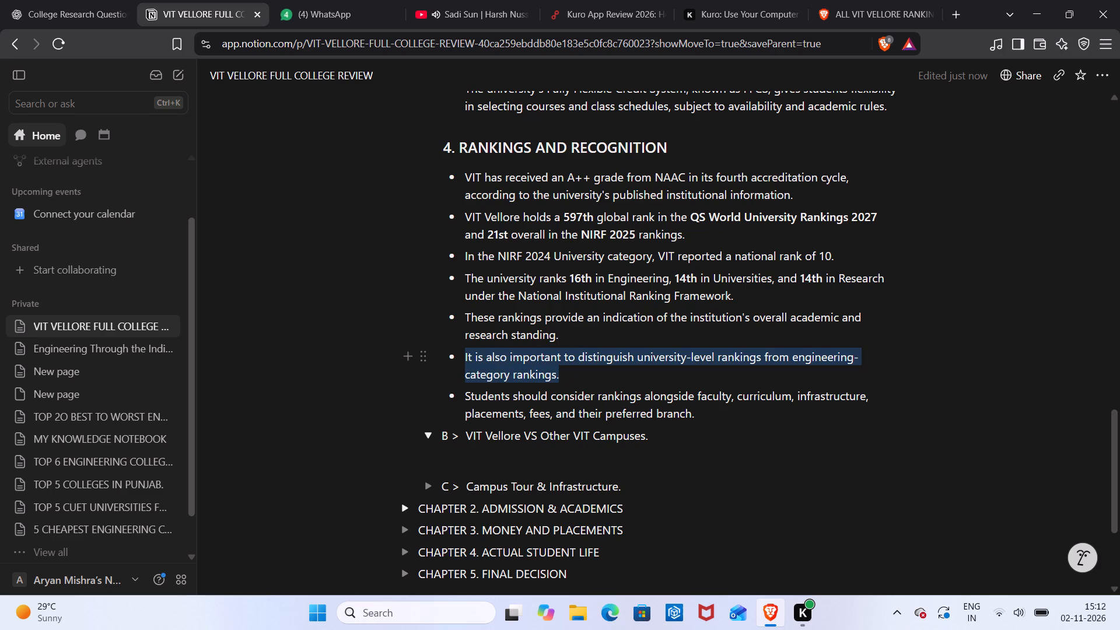
key(BackSpace)
key(BackSpace)
key(BackSpace)
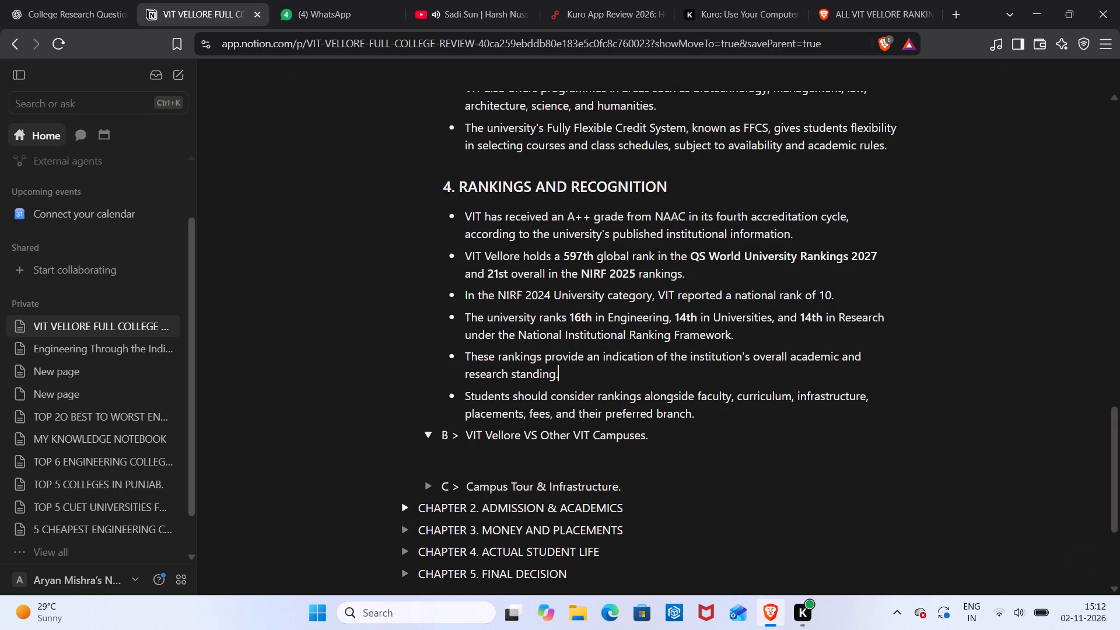
Paste the copied IIRF 2026 and Outlook India 2022 bullets below the National Institutional Ranking Framework bullet, without an empty bullet between.
click(769, 338)
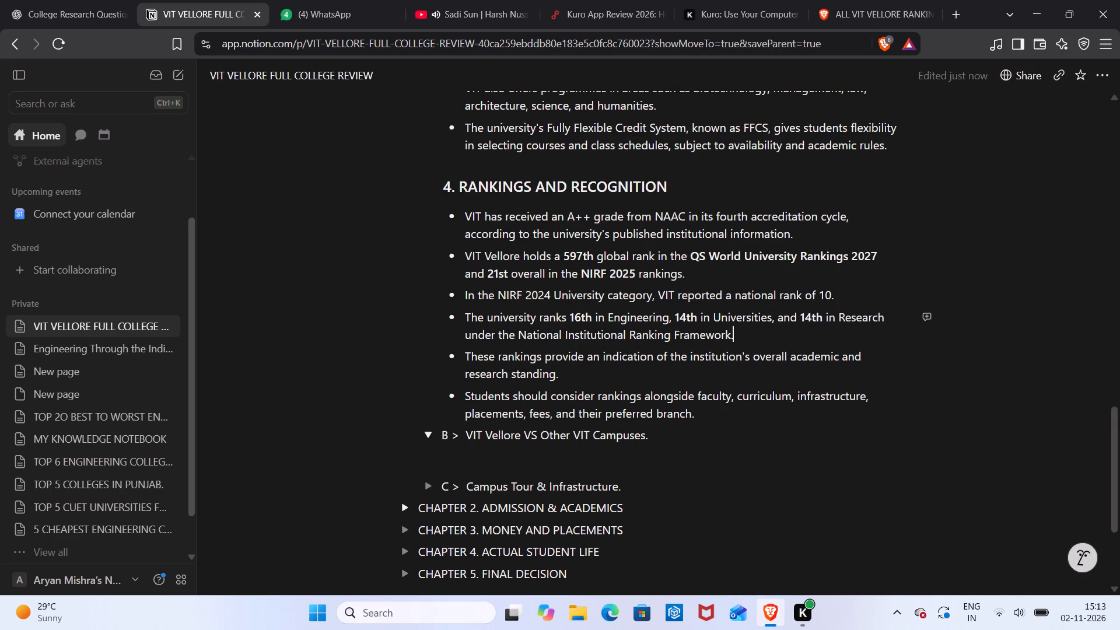
key(Return)
key(ctrl+v)
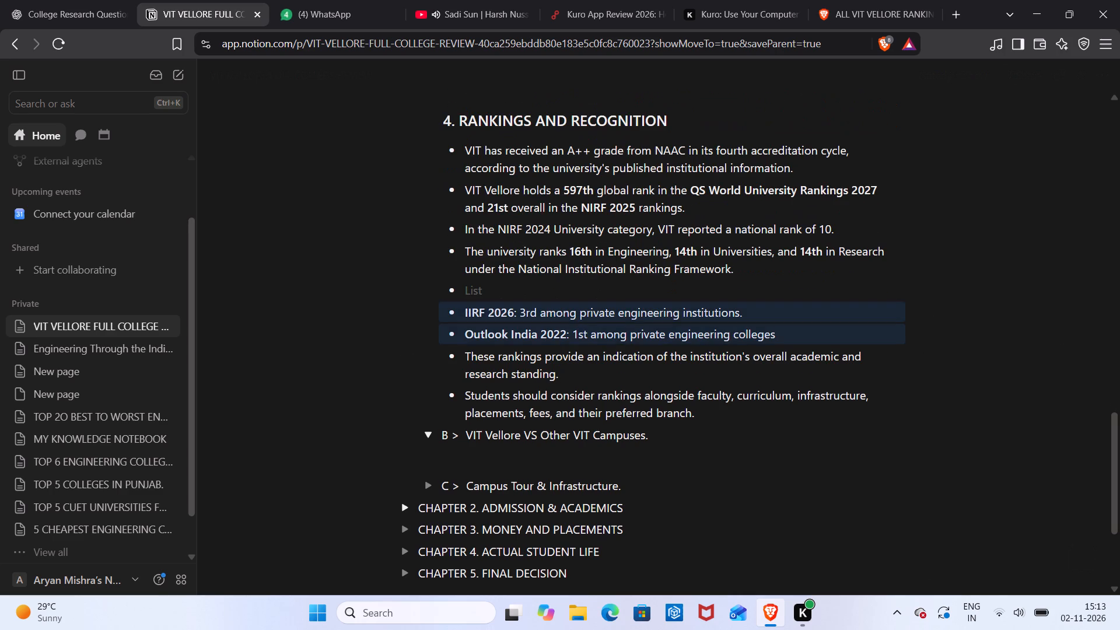
click(633, 299)
key(BackSpace)
key(BackSpace)
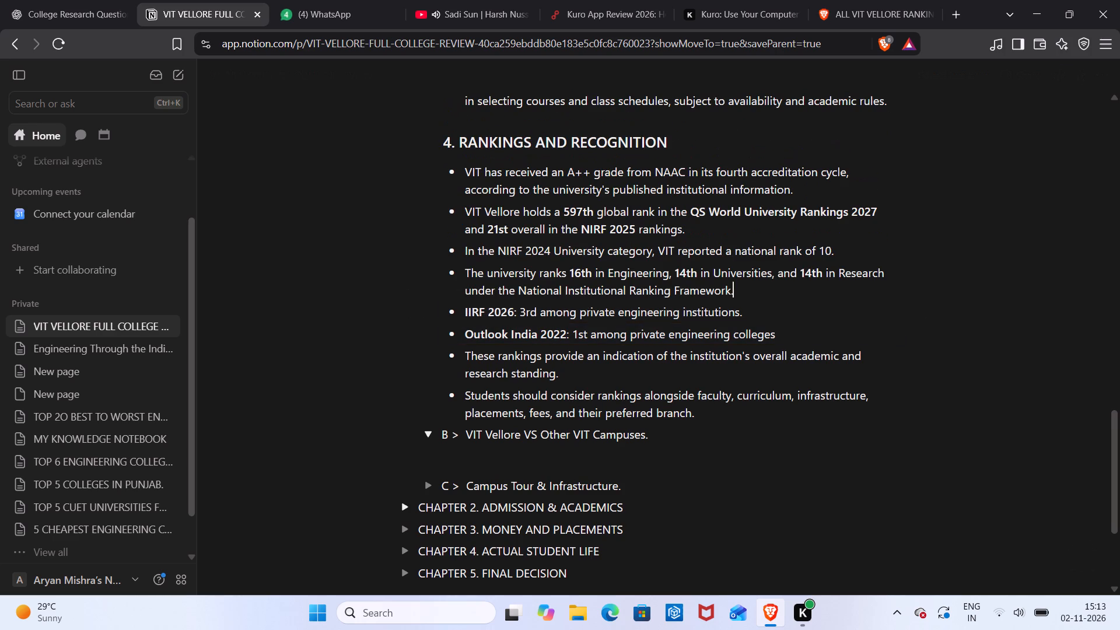
Review the written sub-topic content from the rankings section back up to the location and history sections.
click(276, 335)
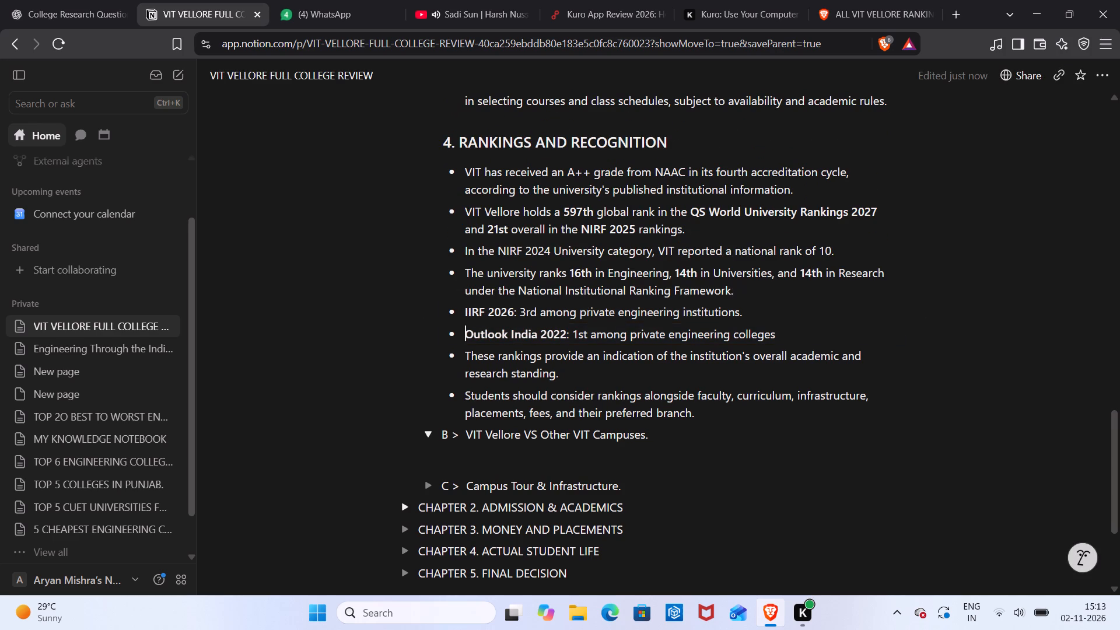
click(276, 335)
scroll(276, 335, down, 1)
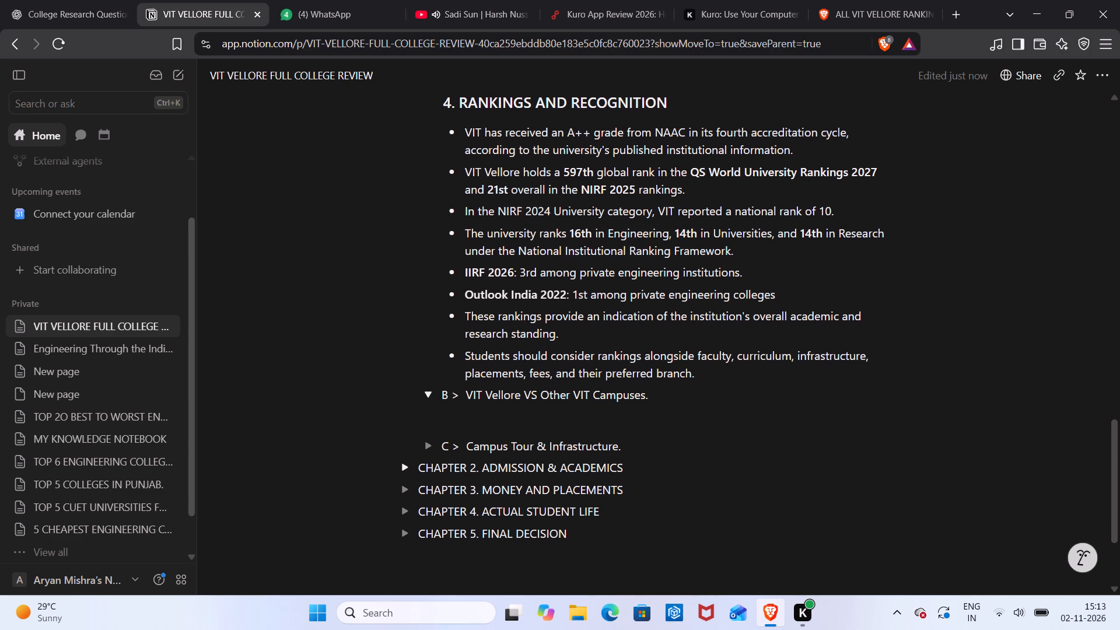
scroll(276, 335, up, 4)
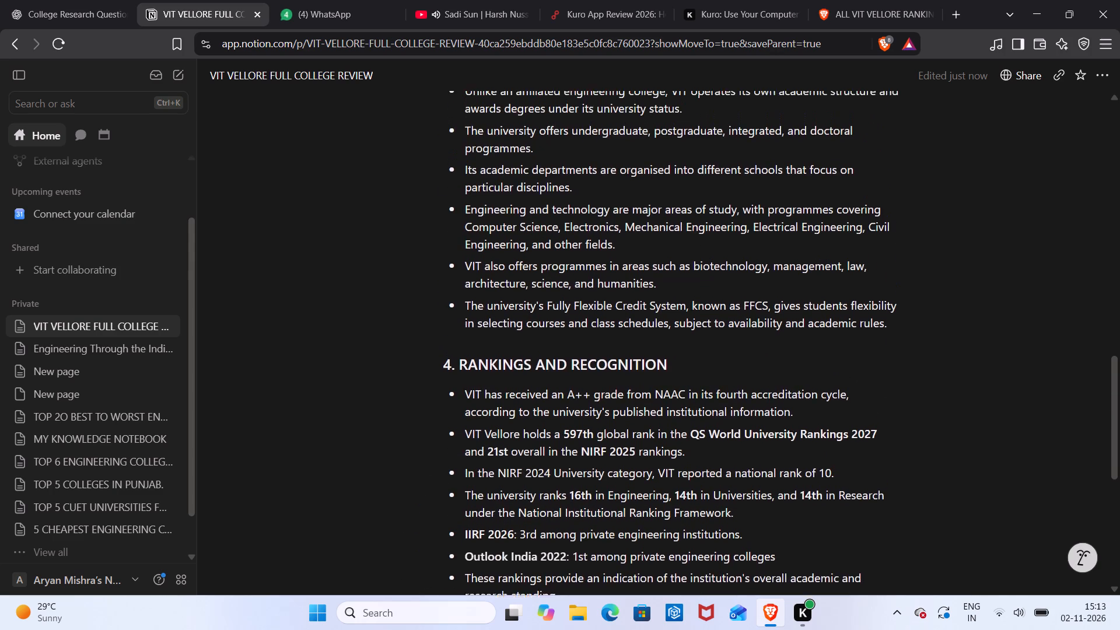
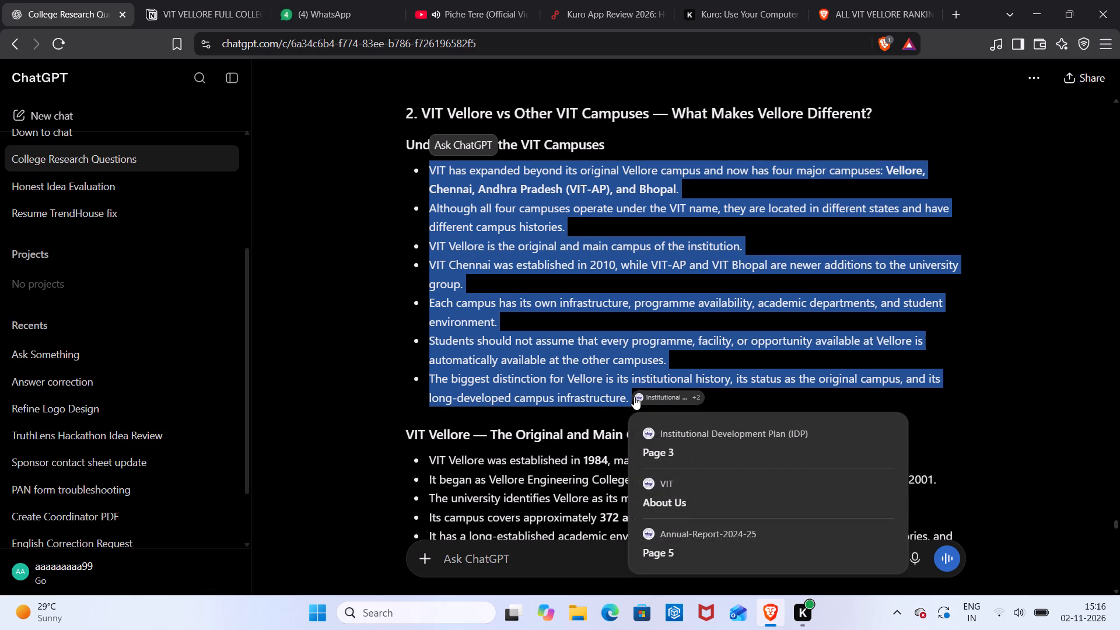
click(361, 254)
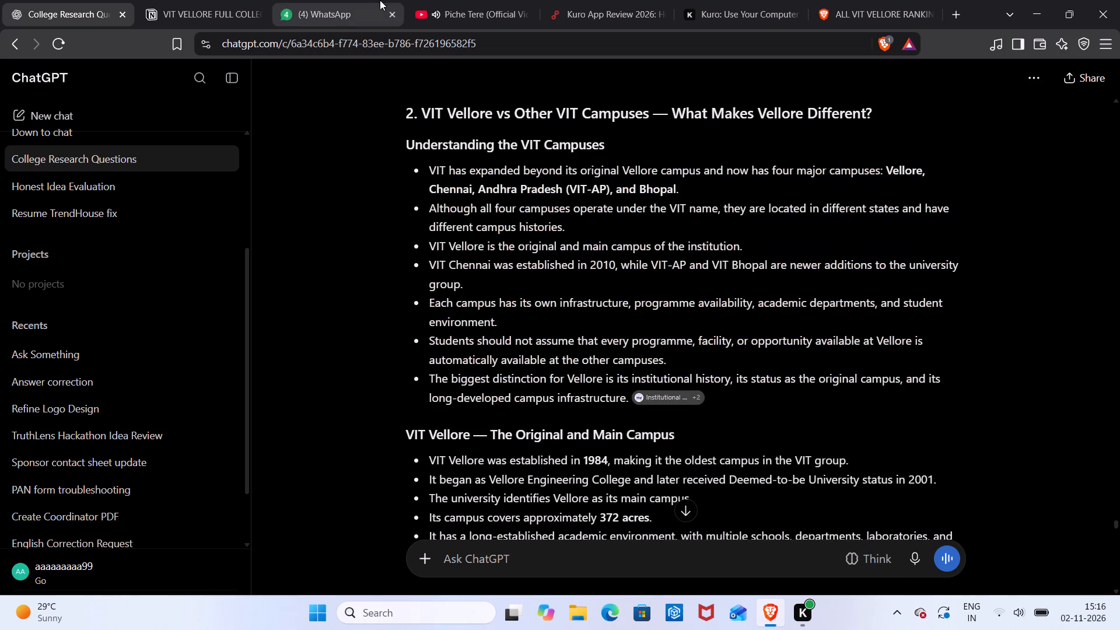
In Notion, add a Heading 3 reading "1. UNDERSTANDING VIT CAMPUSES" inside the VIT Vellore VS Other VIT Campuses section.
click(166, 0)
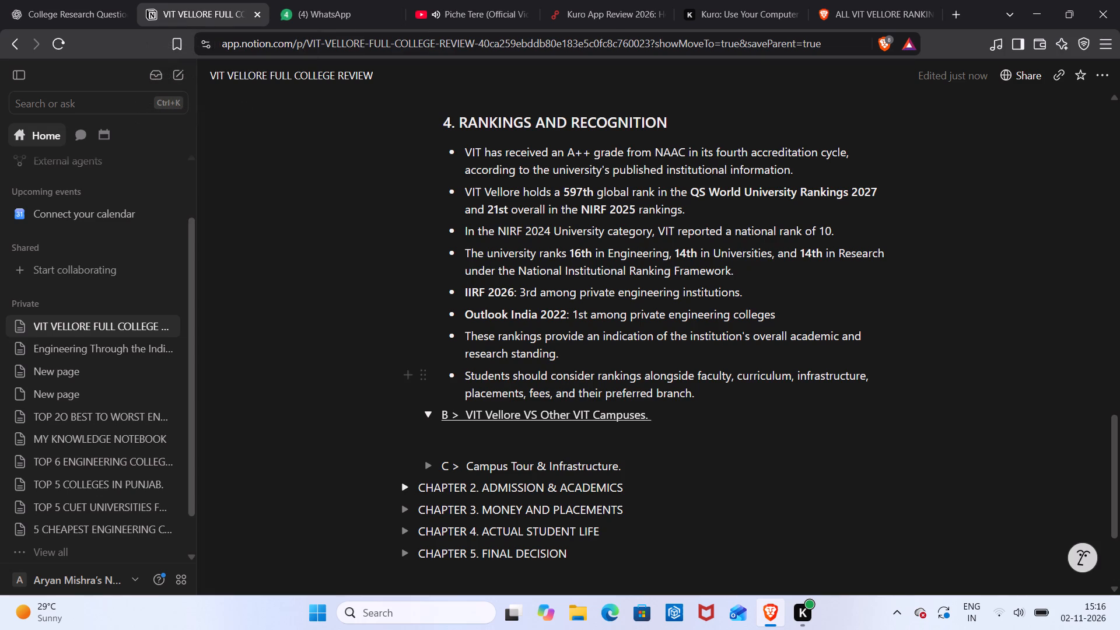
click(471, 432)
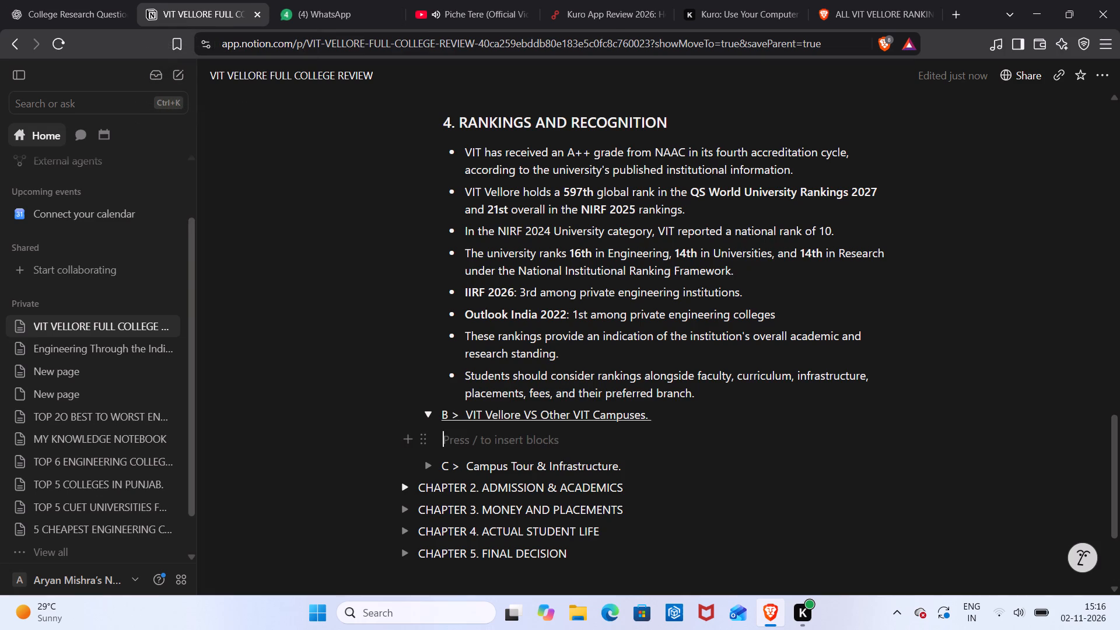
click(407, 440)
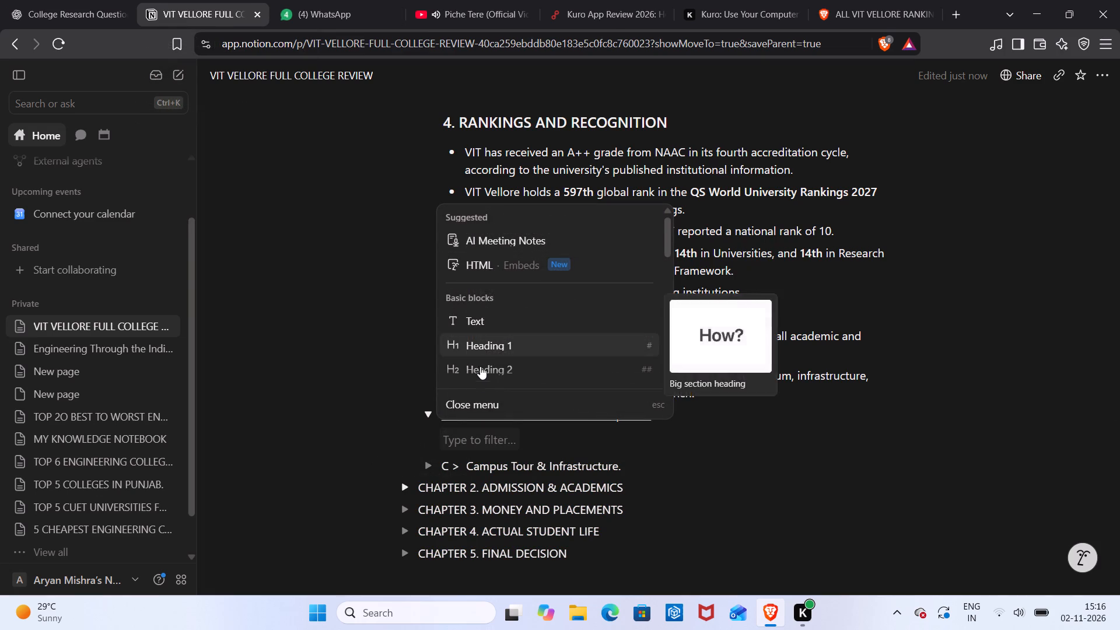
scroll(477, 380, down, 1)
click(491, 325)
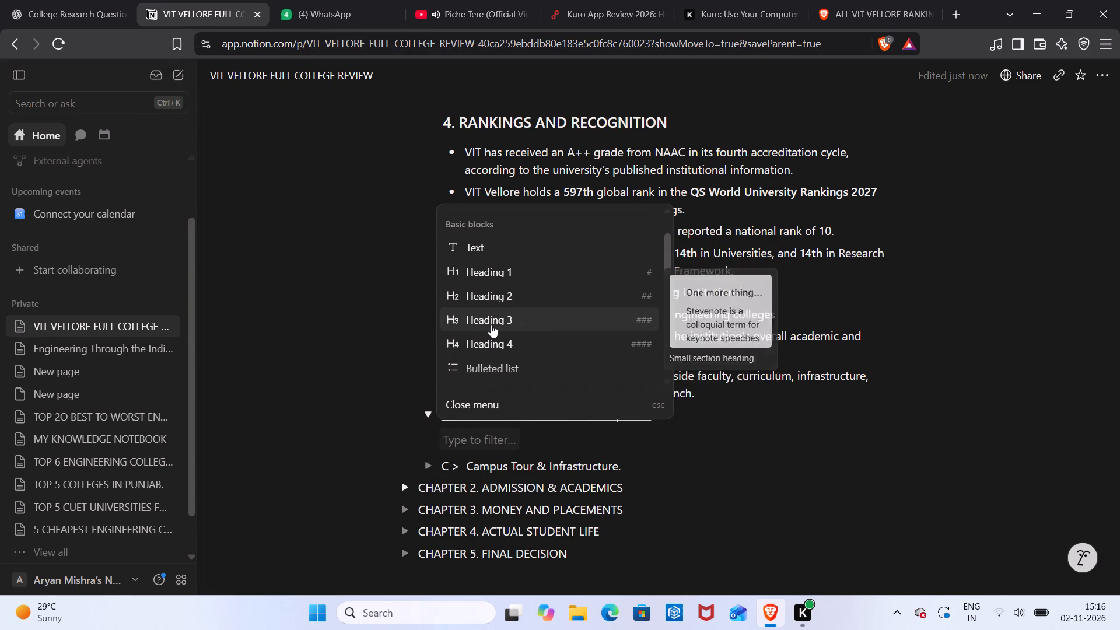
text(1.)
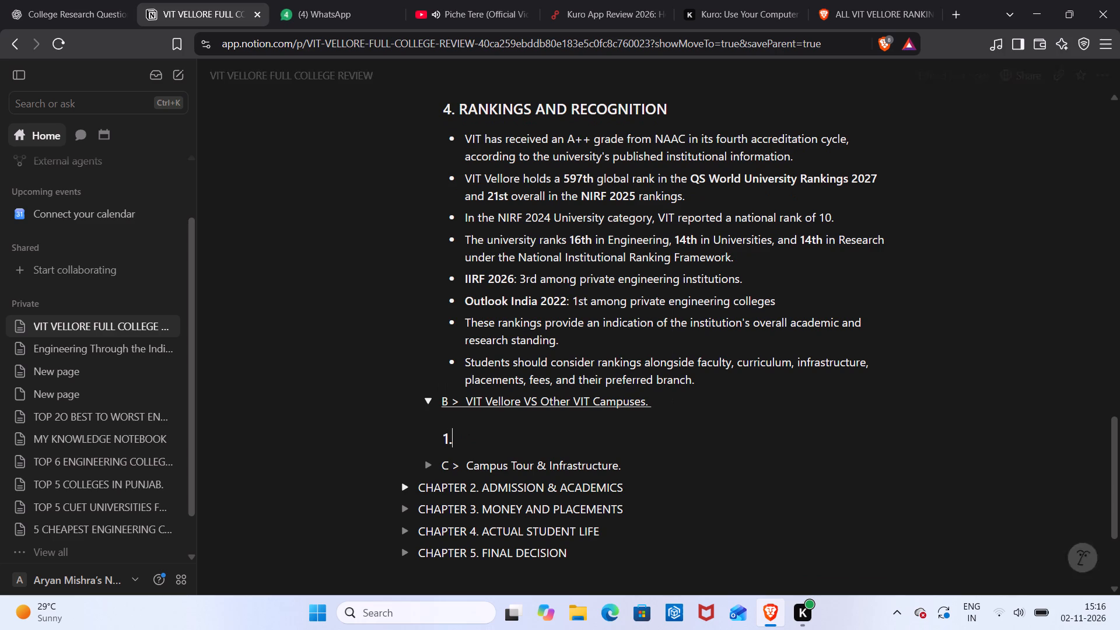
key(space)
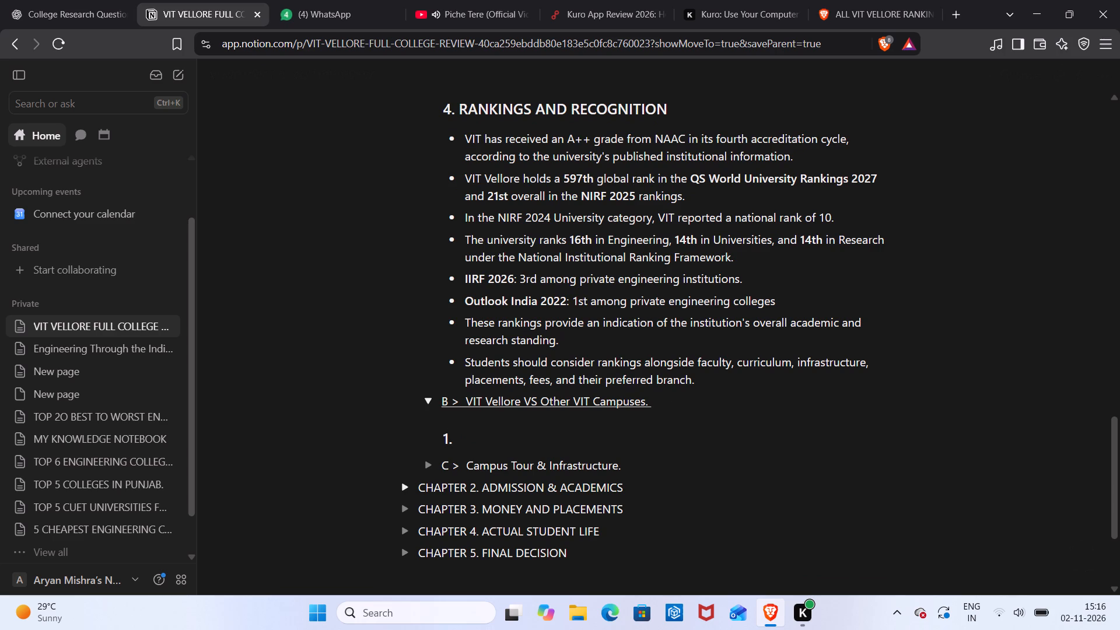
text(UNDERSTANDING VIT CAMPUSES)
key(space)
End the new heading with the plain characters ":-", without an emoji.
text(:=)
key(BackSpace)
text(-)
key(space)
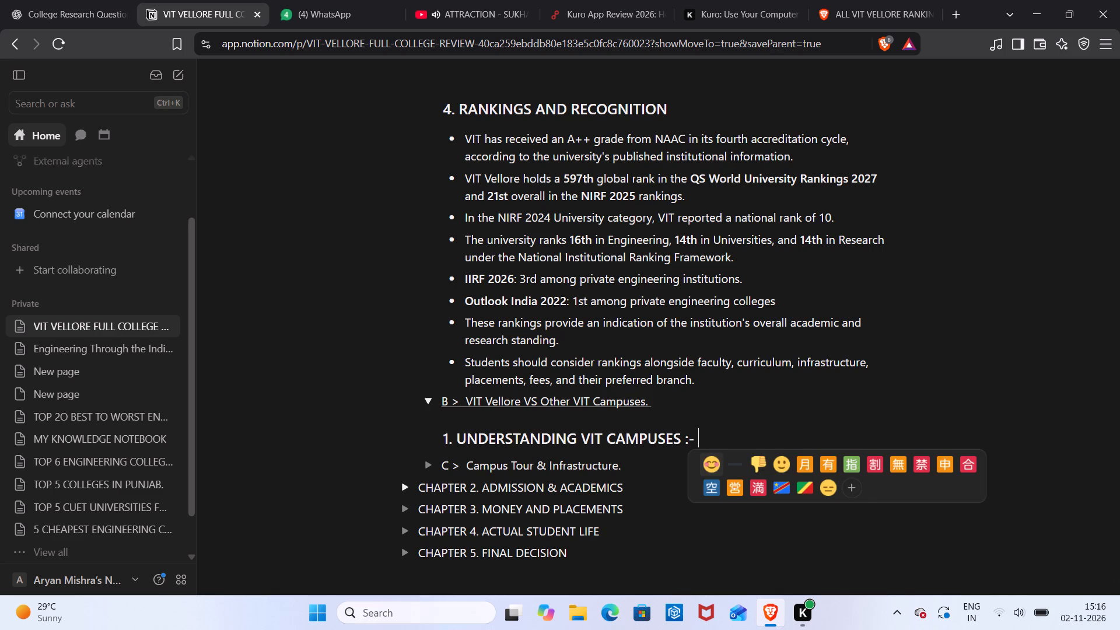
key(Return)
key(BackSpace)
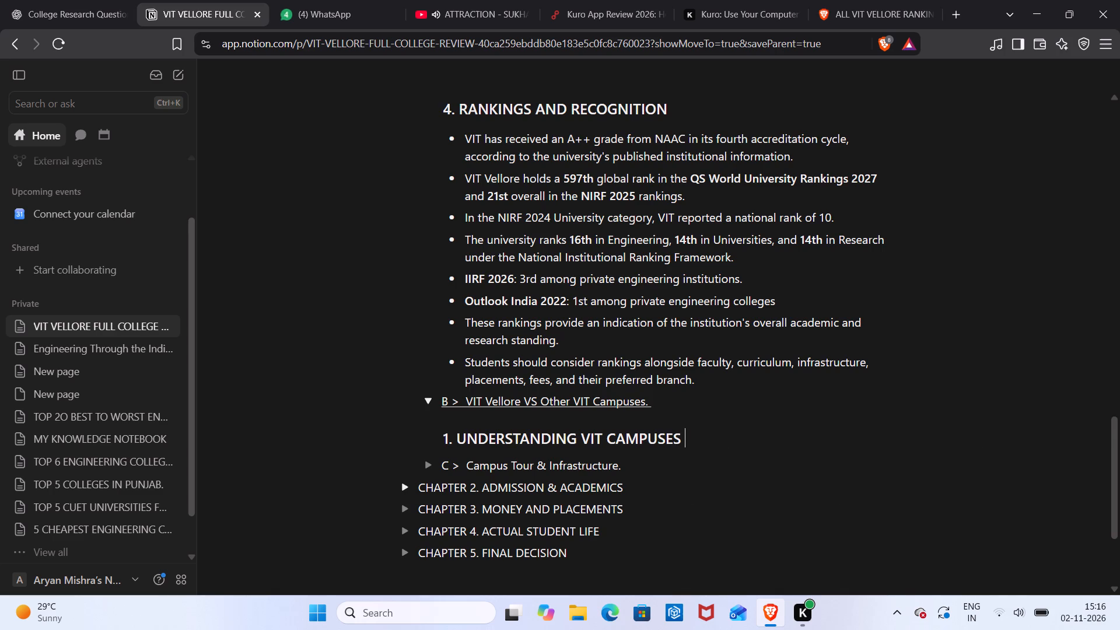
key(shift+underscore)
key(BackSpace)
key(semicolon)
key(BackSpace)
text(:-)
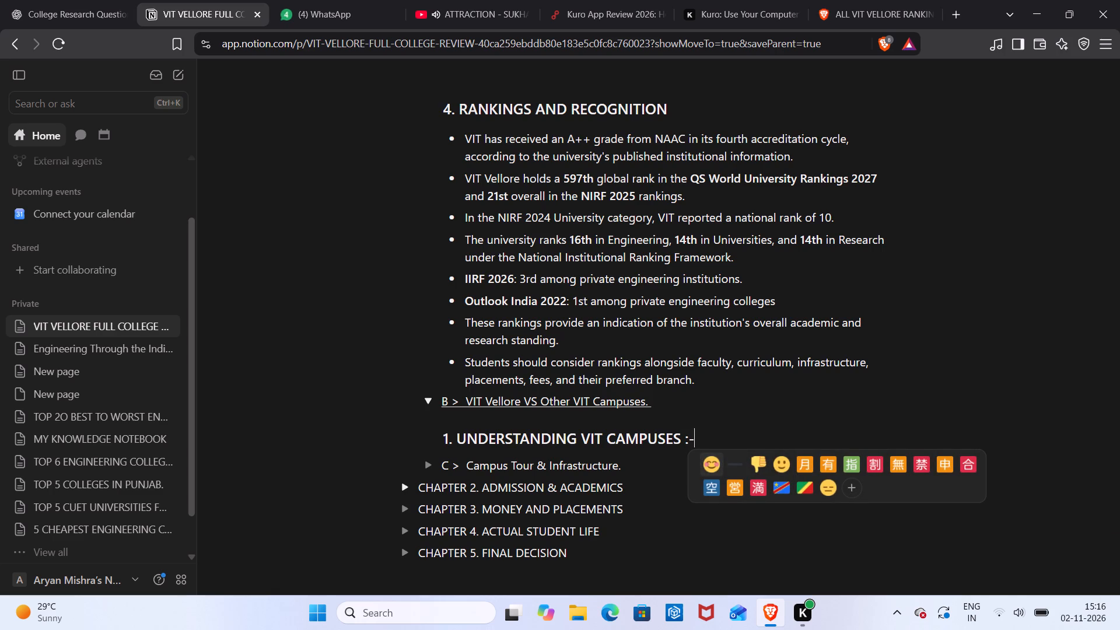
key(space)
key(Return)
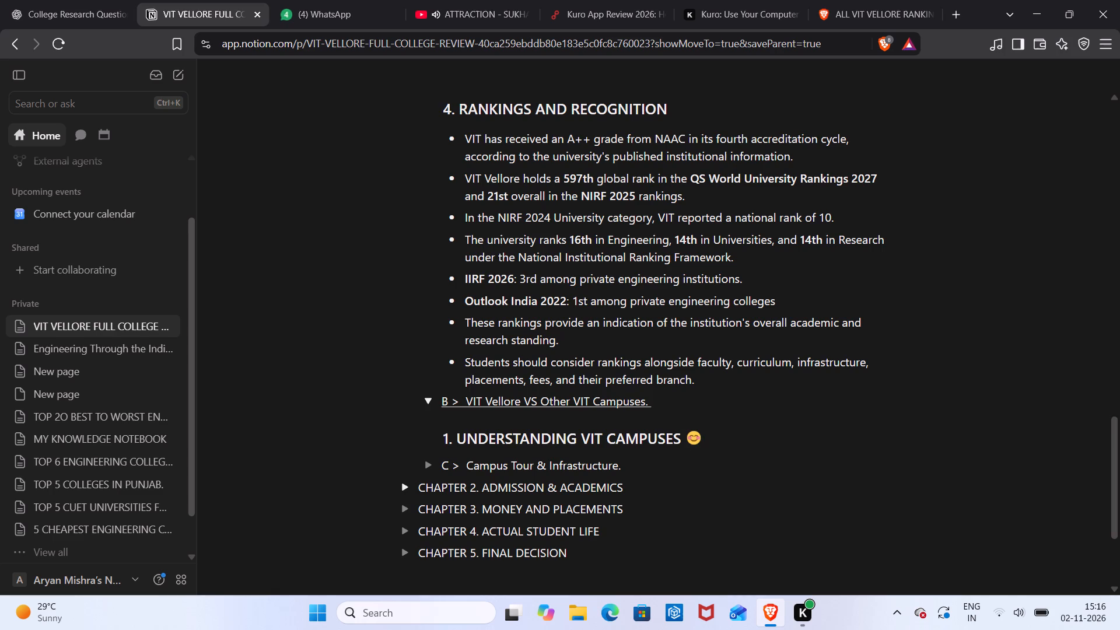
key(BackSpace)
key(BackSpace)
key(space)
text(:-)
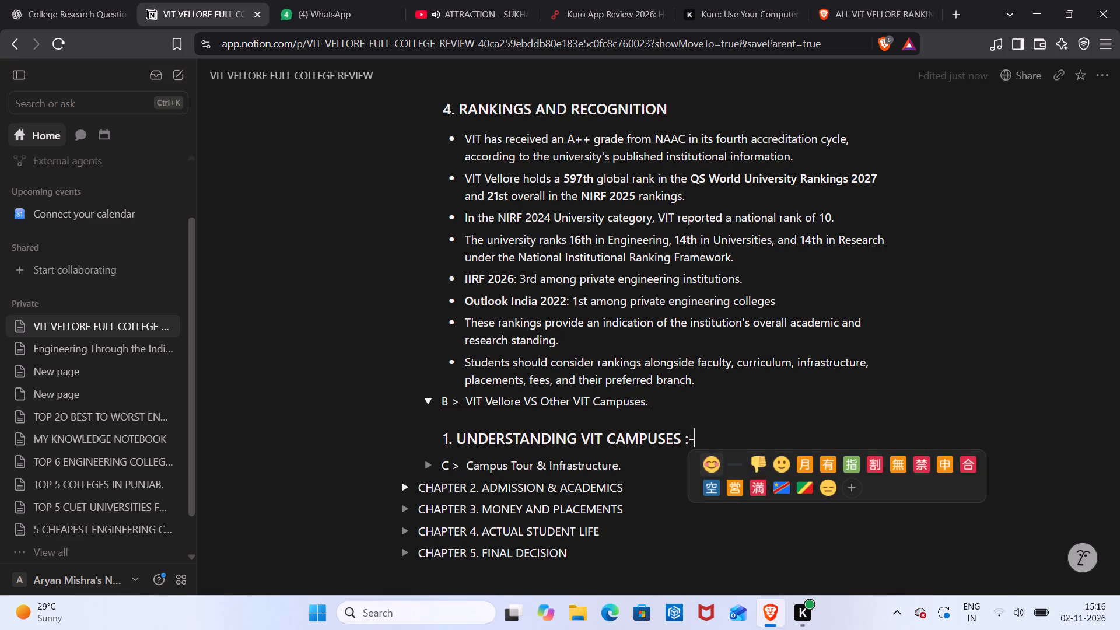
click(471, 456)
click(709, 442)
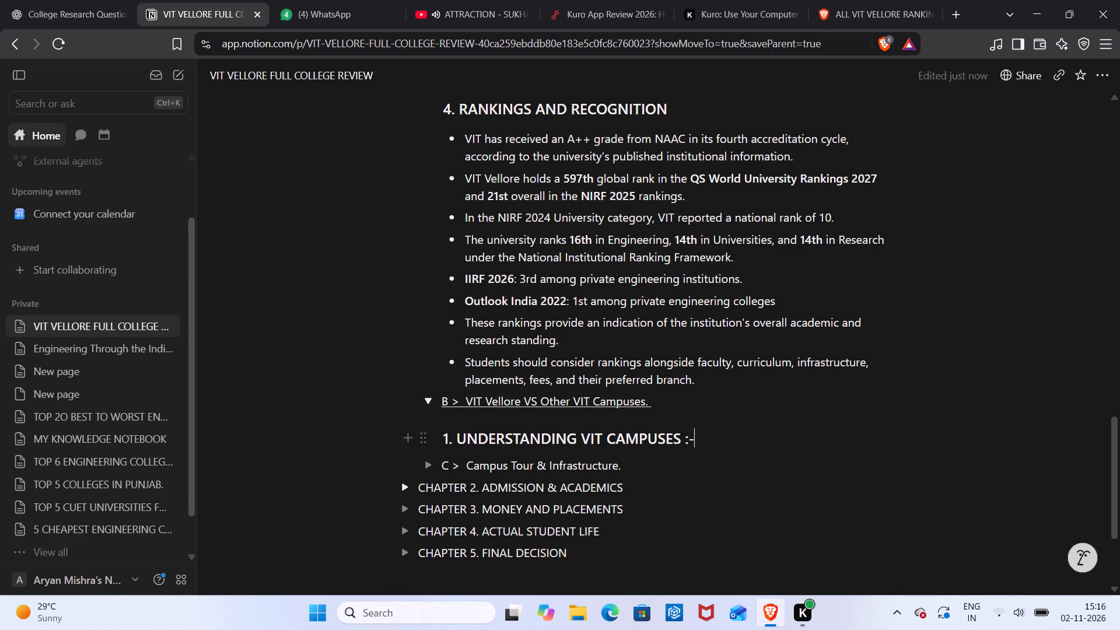
Paste the copied campus bullets below the "1. UNDERSTANDING VIT CAMPUSES :-" heading.
key(Return)
key(shift+v)
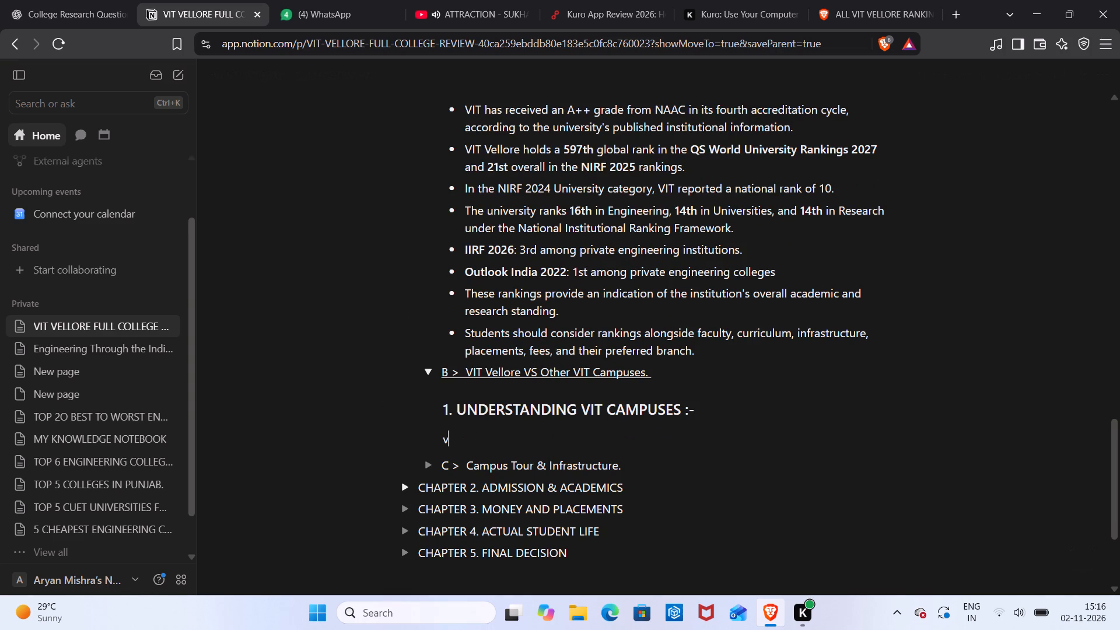
key(BackSpace)
key(BackSpace)
key(ctrl+v)
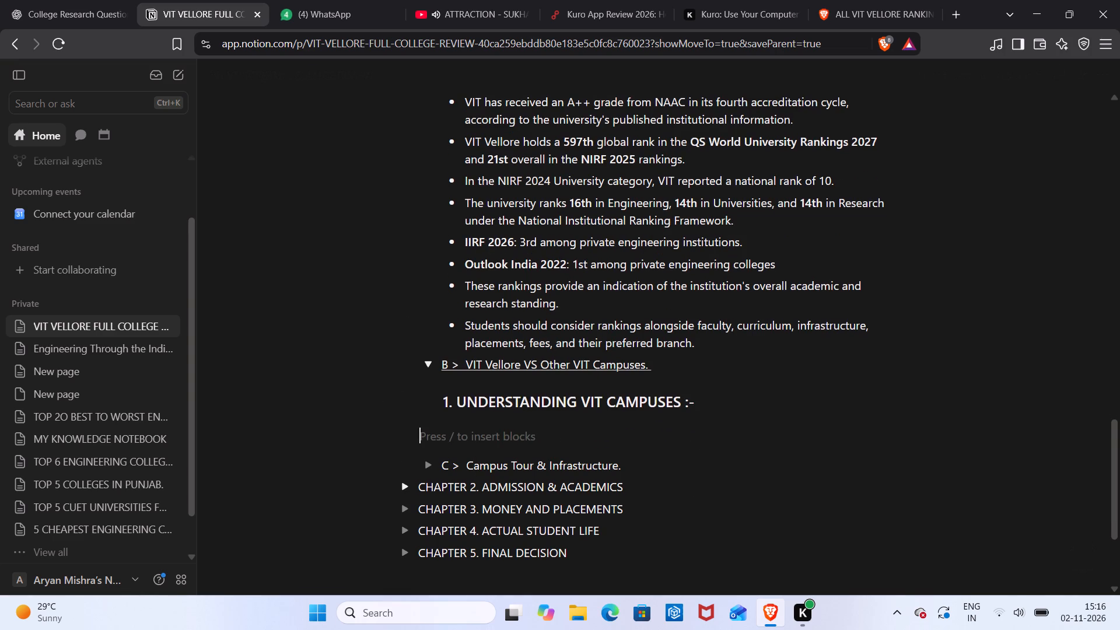
click(341, 324)
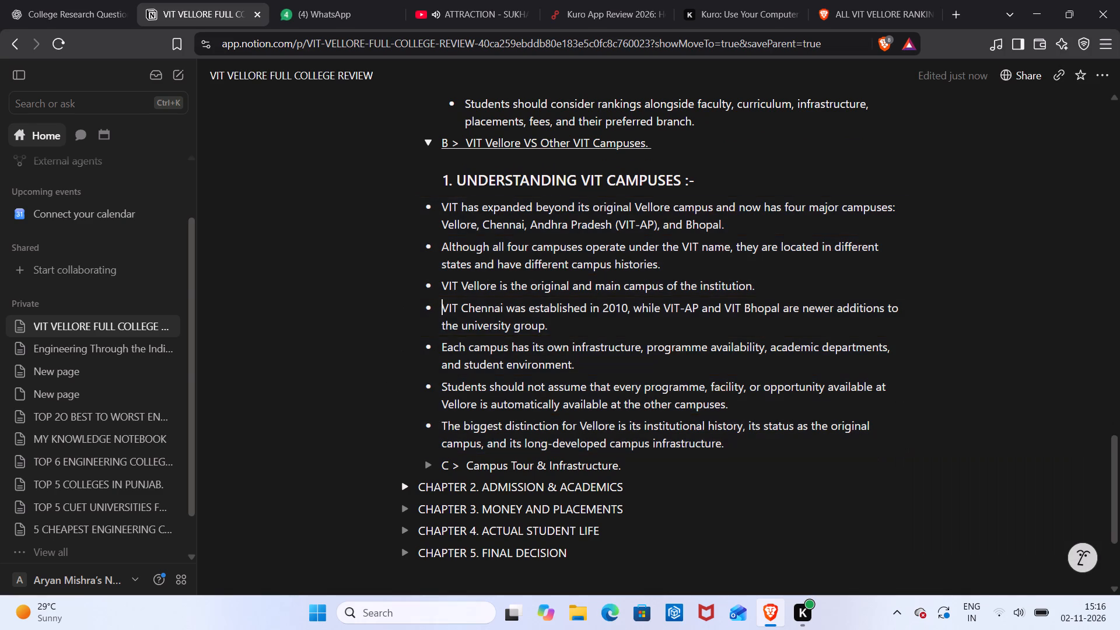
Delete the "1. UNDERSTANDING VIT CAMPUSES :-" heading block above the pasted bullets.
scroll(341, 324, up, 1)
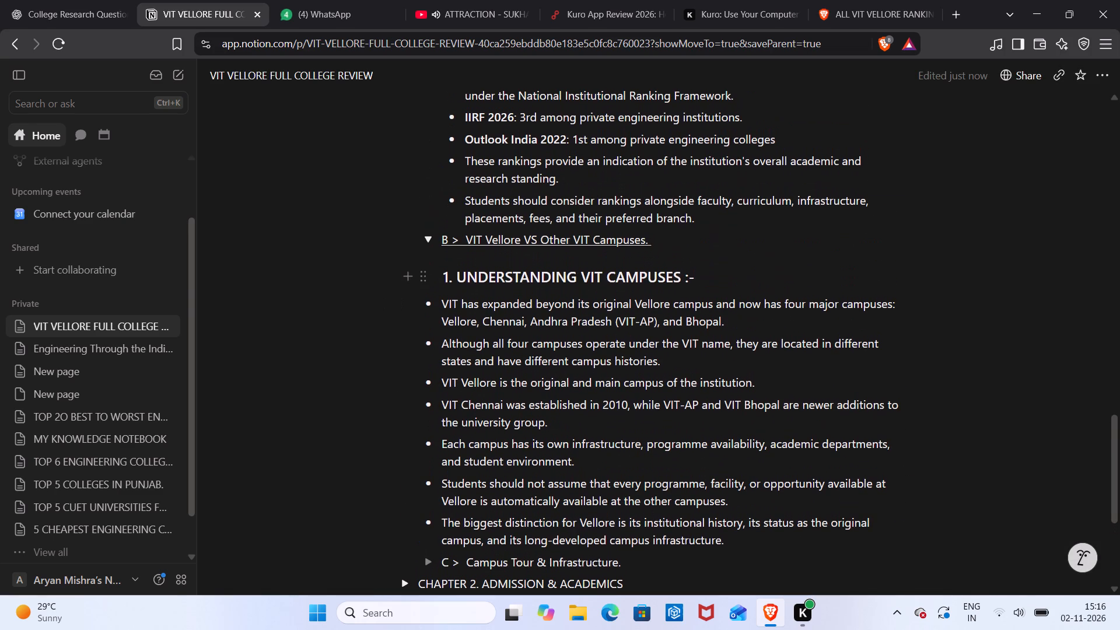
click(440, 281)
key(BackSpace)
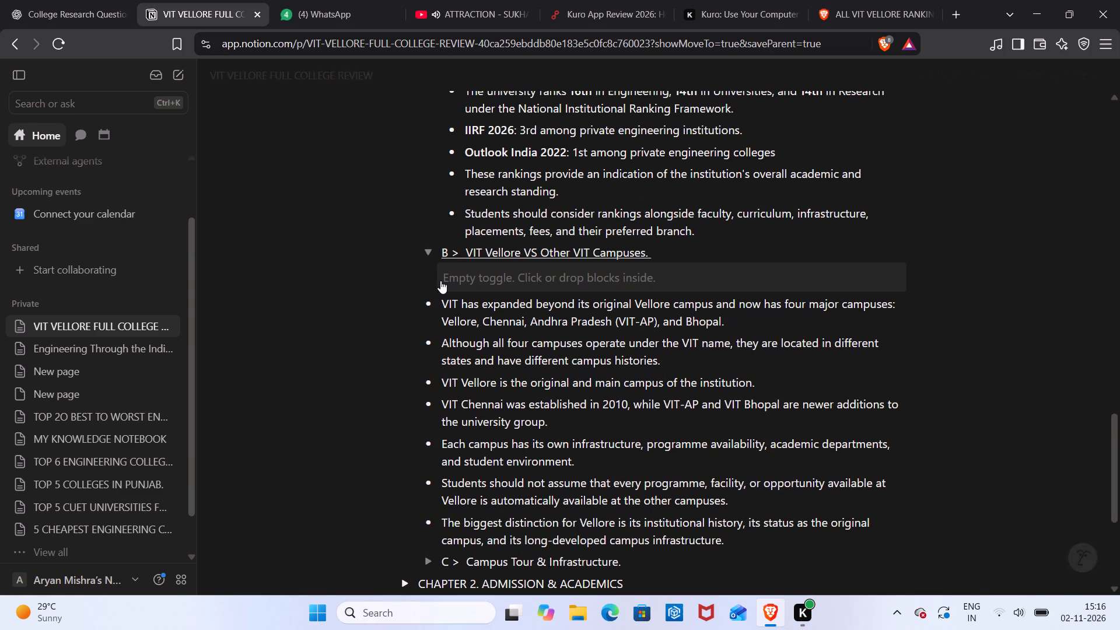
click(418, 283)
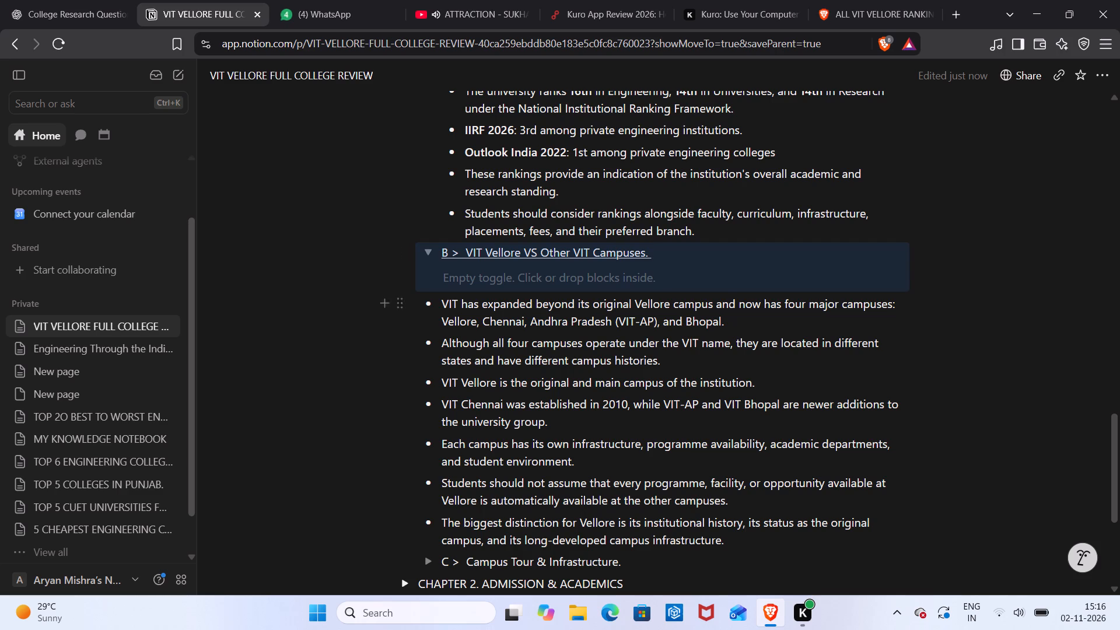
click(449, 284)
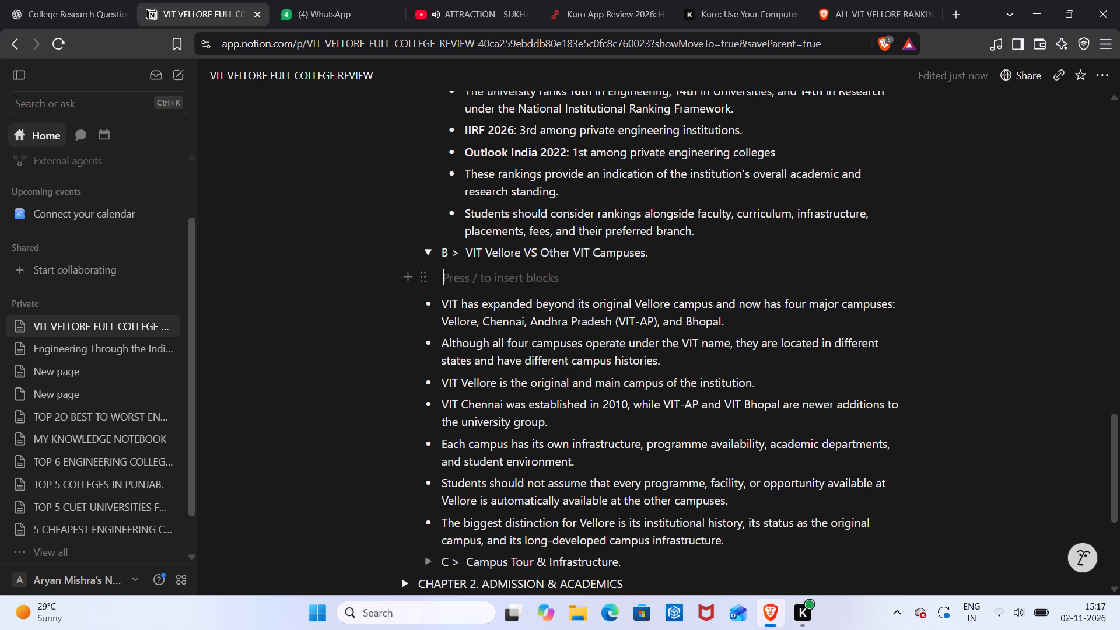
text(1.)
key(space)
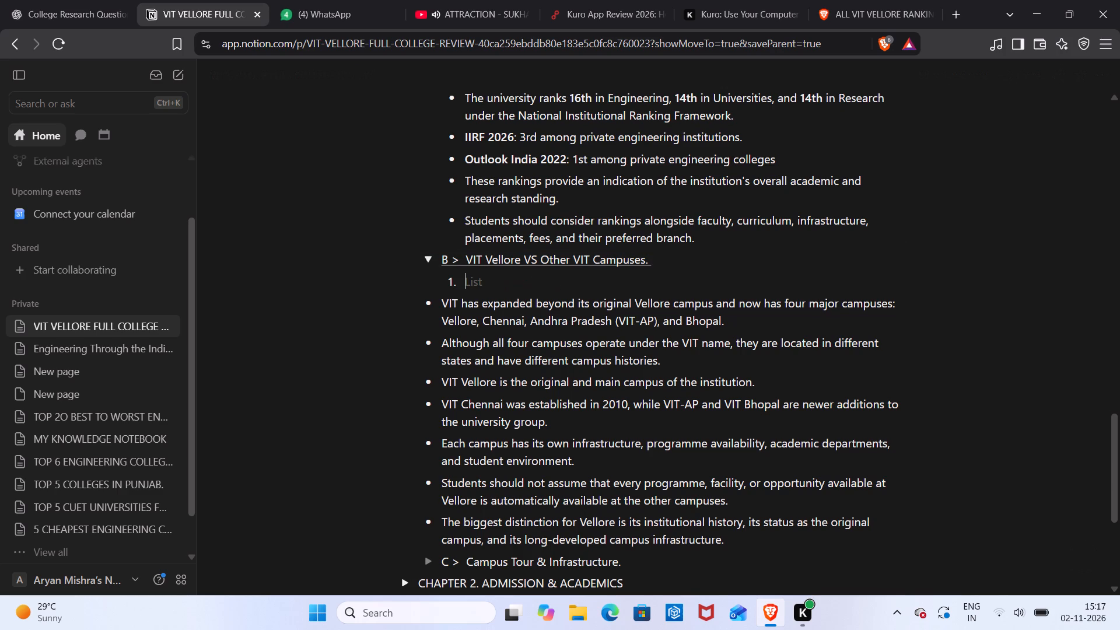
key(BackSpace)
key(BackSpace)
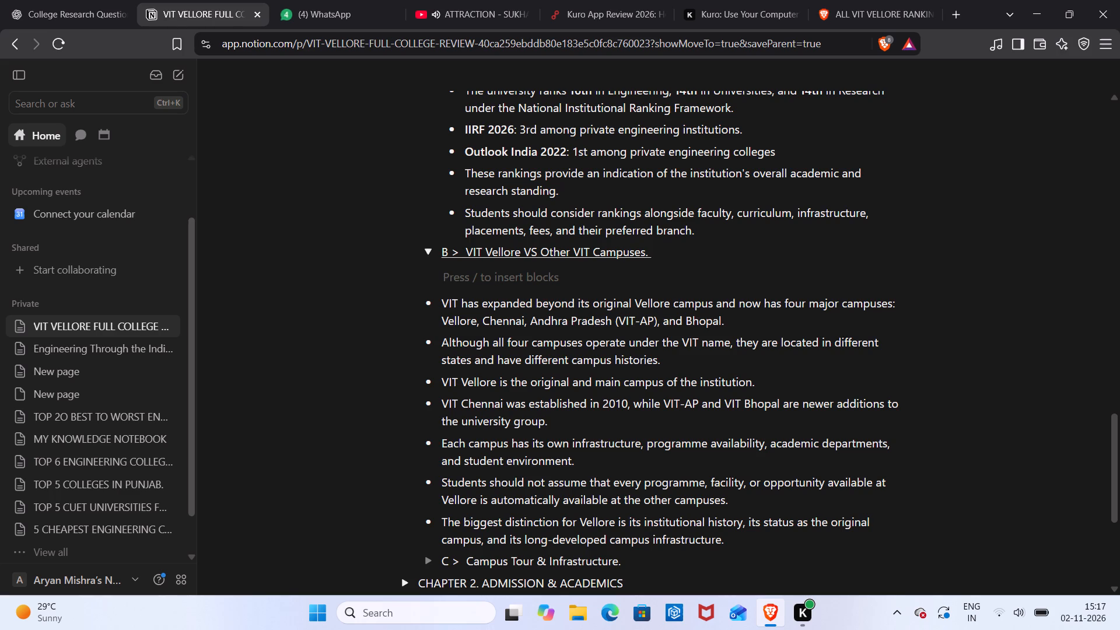
Delete the campus bullets sitting outside the "B > VIT Vellore VS Other VIT Campuses" toggle, including the leftover empty bullet.
scroll(691, 514, down, 1)
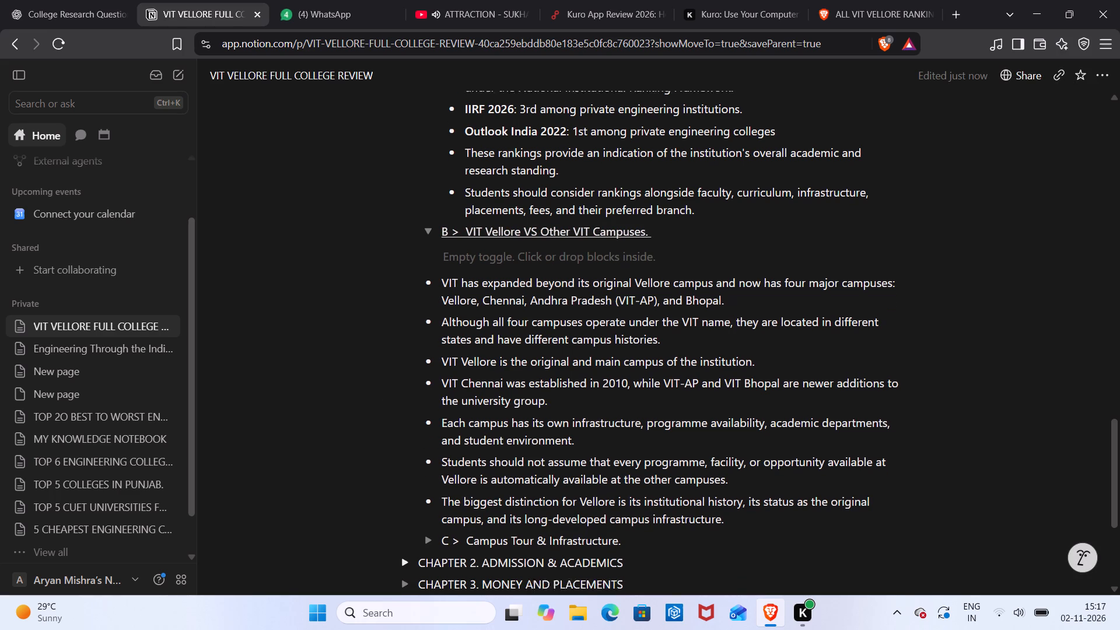
scroll(691, 514, down, 1)
drag(726, 508, 446, 289)
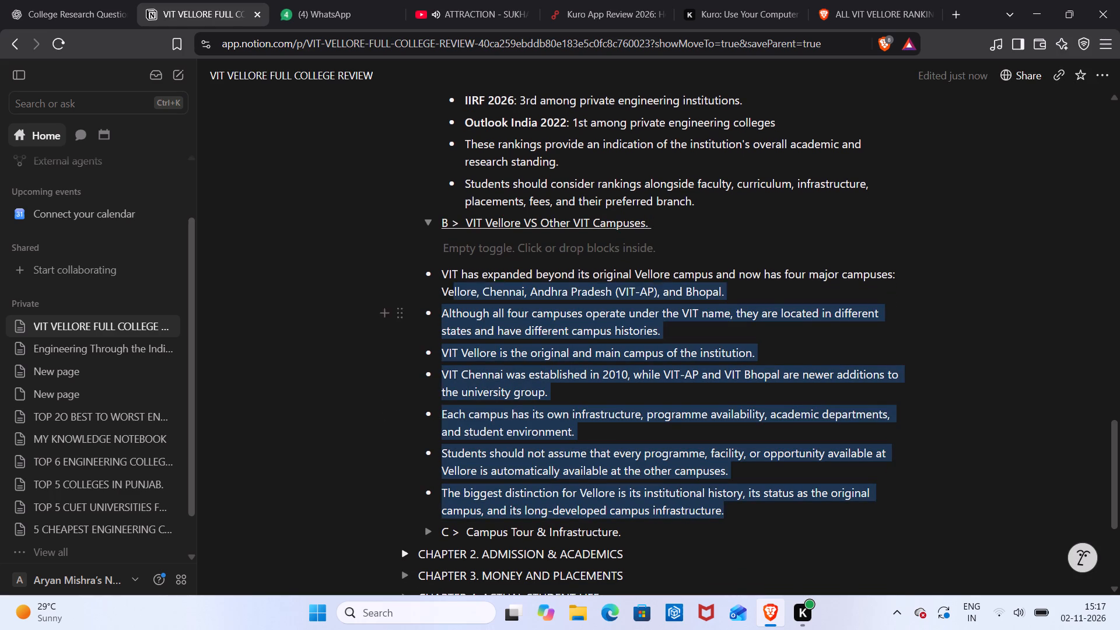
drag(446, 289, 426, 271)
key(BackSpace)
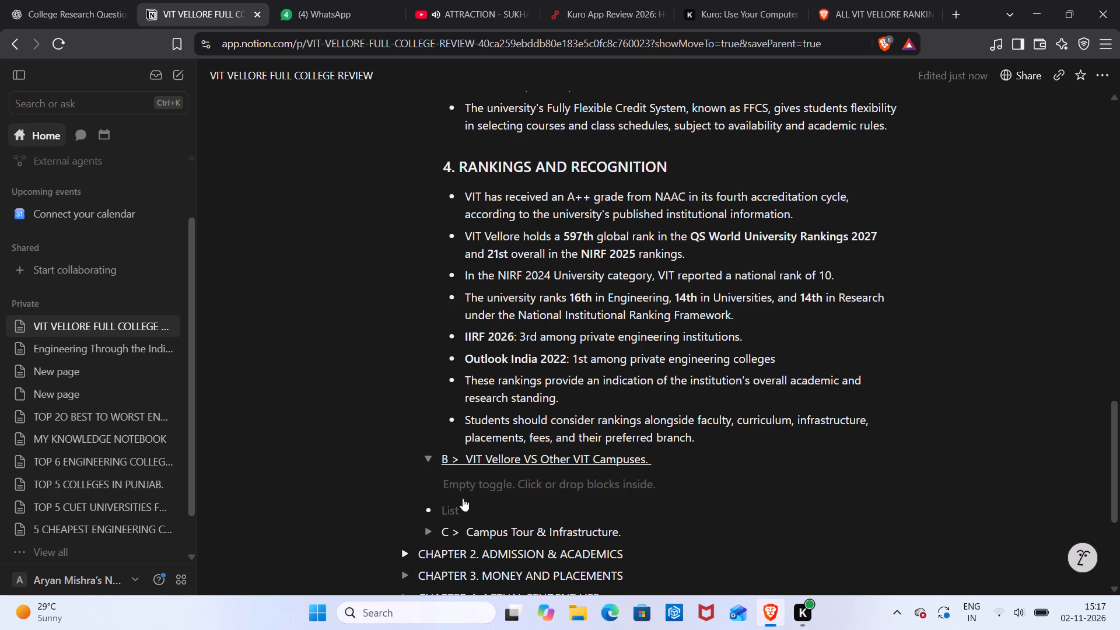
key(BackSpace)
key(BackSpace)
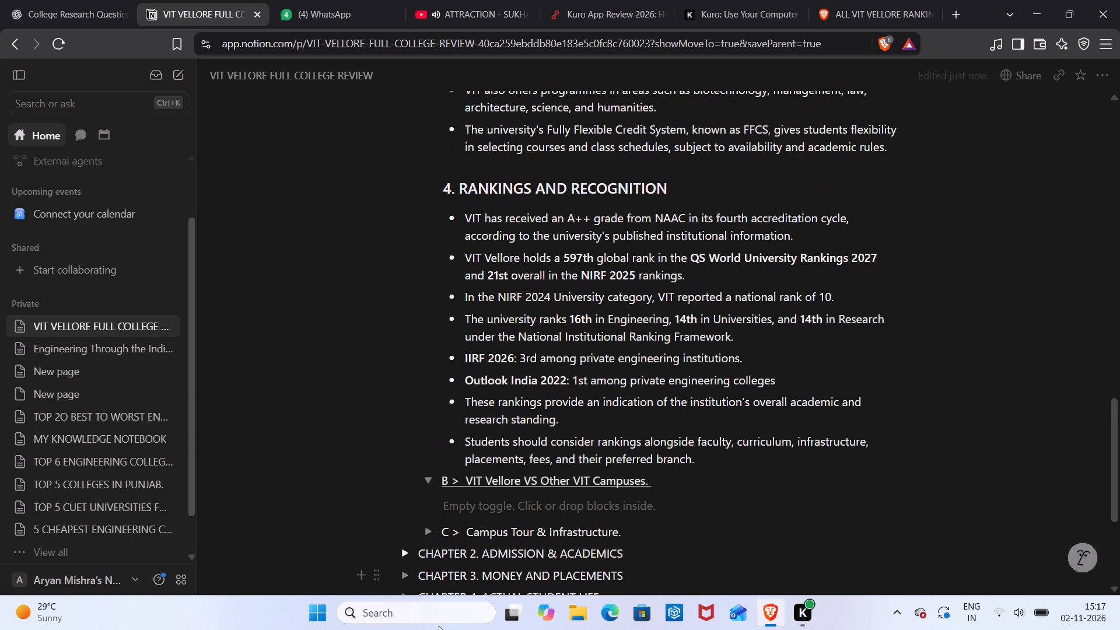
Add a Heading 3 reading "1. UNDERSTANDING THE VIT CAMPUSES" inside the VIT Vellore VS Other VIT Campuses toggle.
click(456, 508)
key(BackSpace)
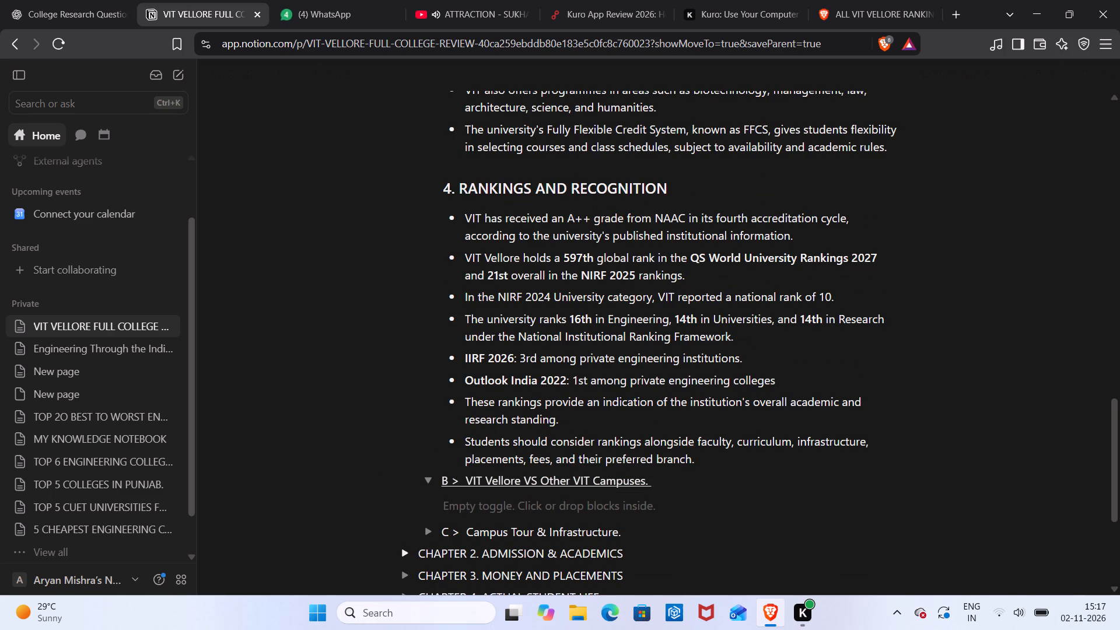
key(Return)
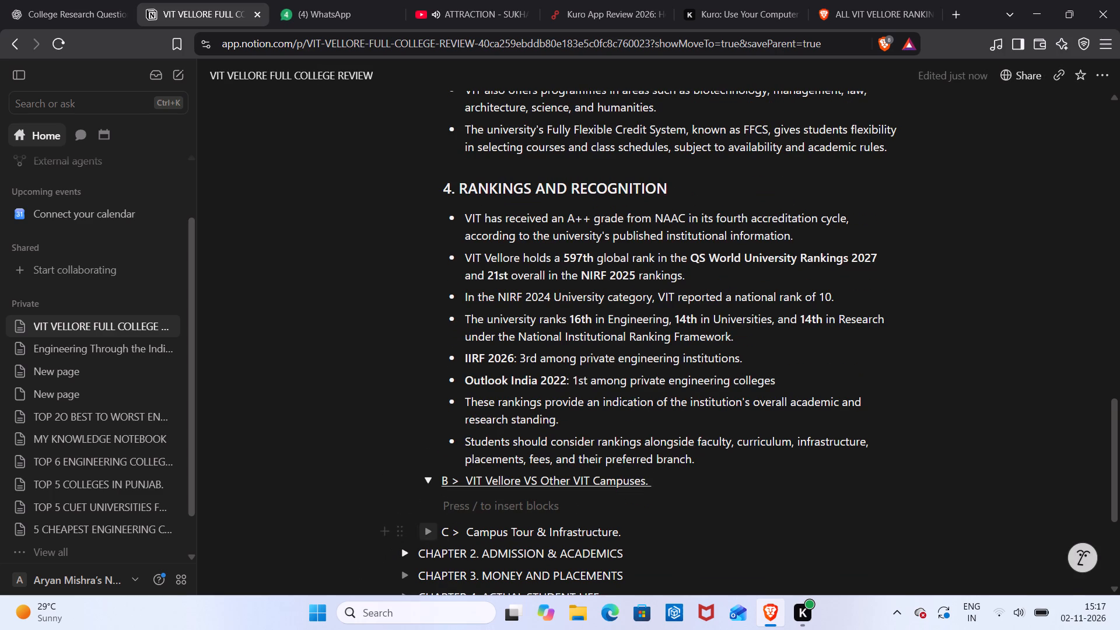
click(413, 508)
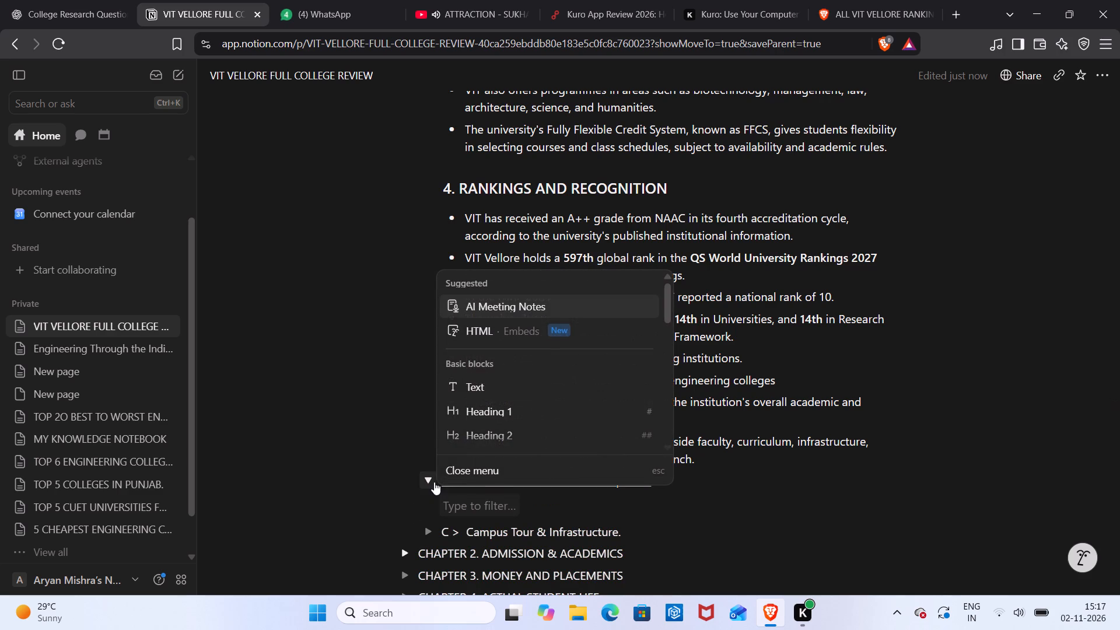
scroll(485, 433, down, 1)
click(488, 425)
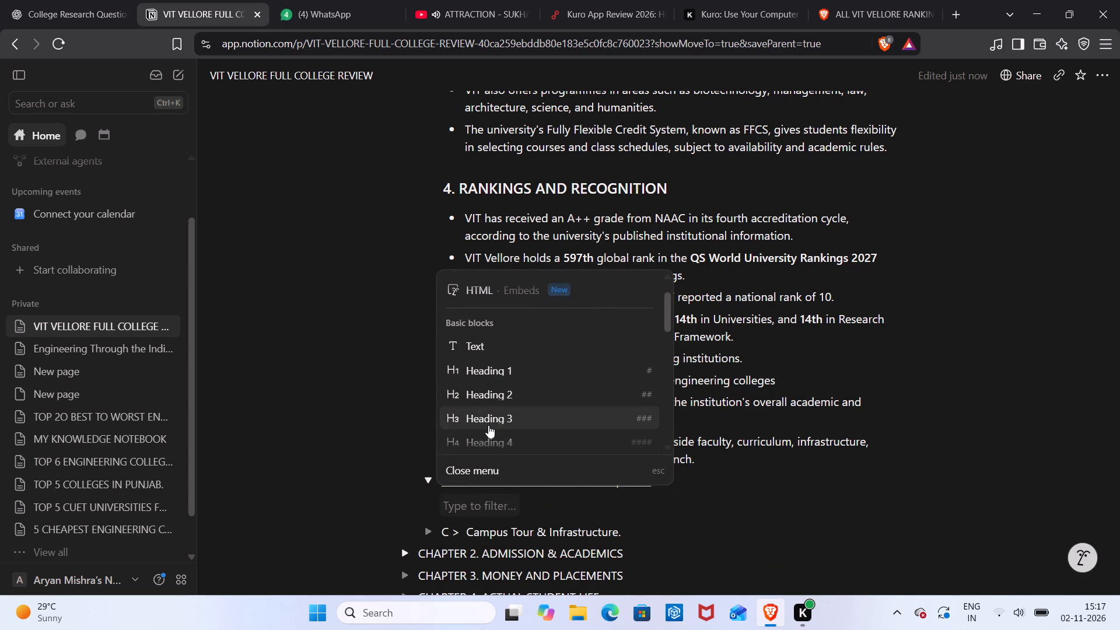
text(1. UNDER)
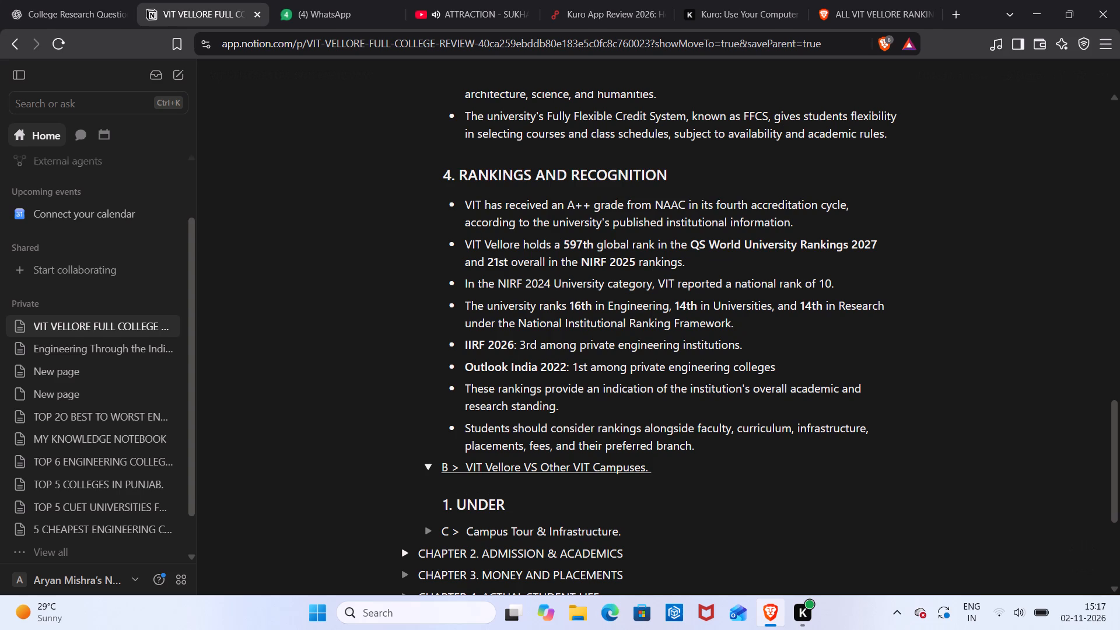
text(STANDING THE B)
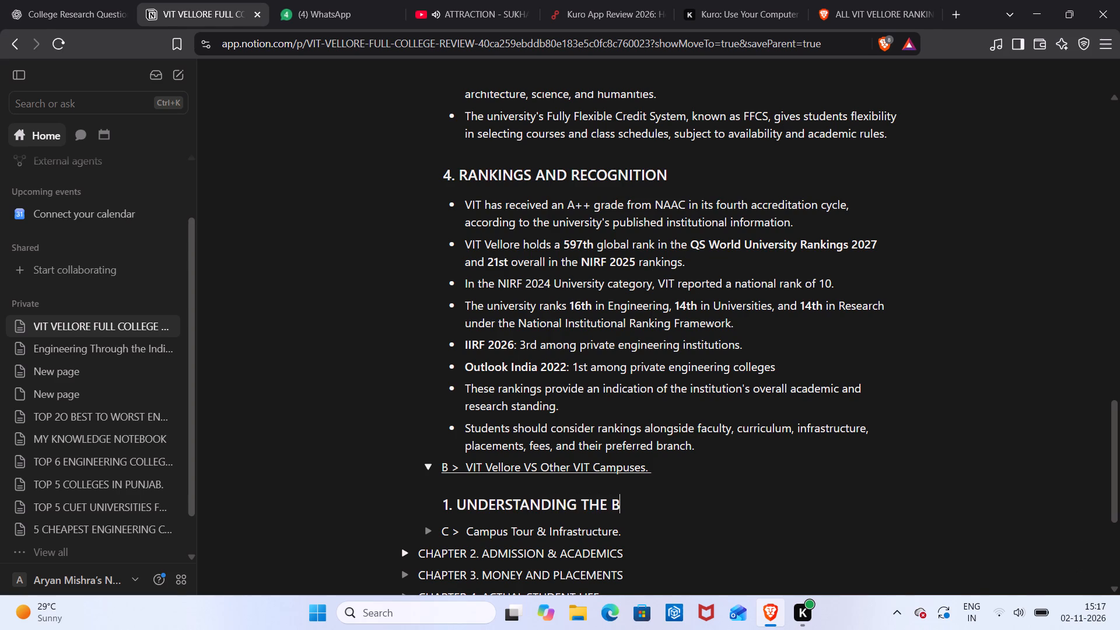
key(BackSpace)
text(VIT CAMPUSES)
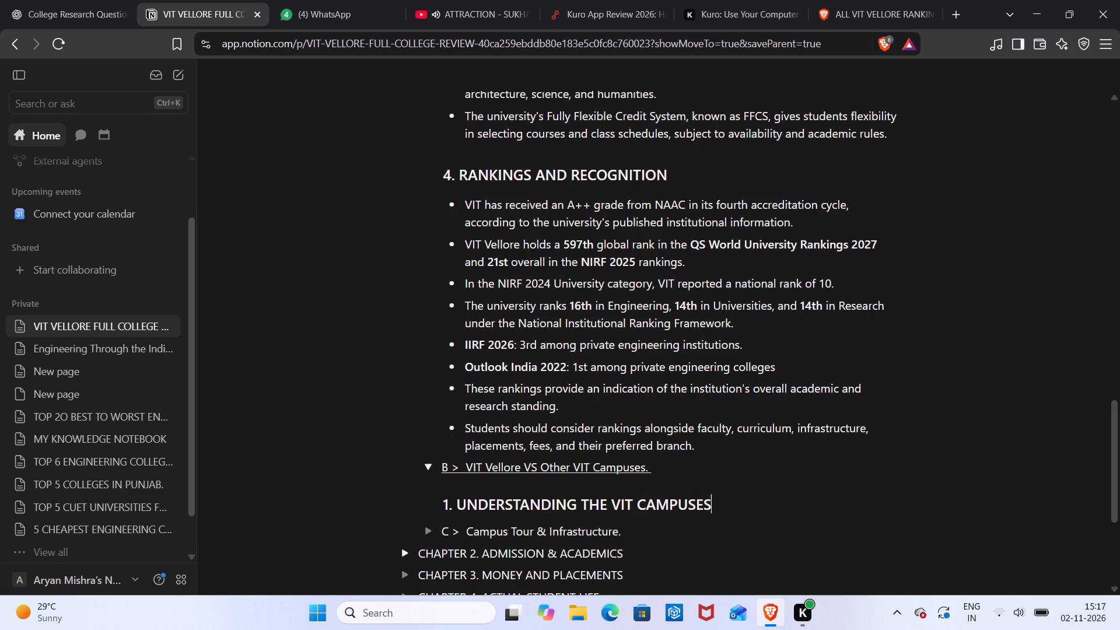
key(space)
key(Return)
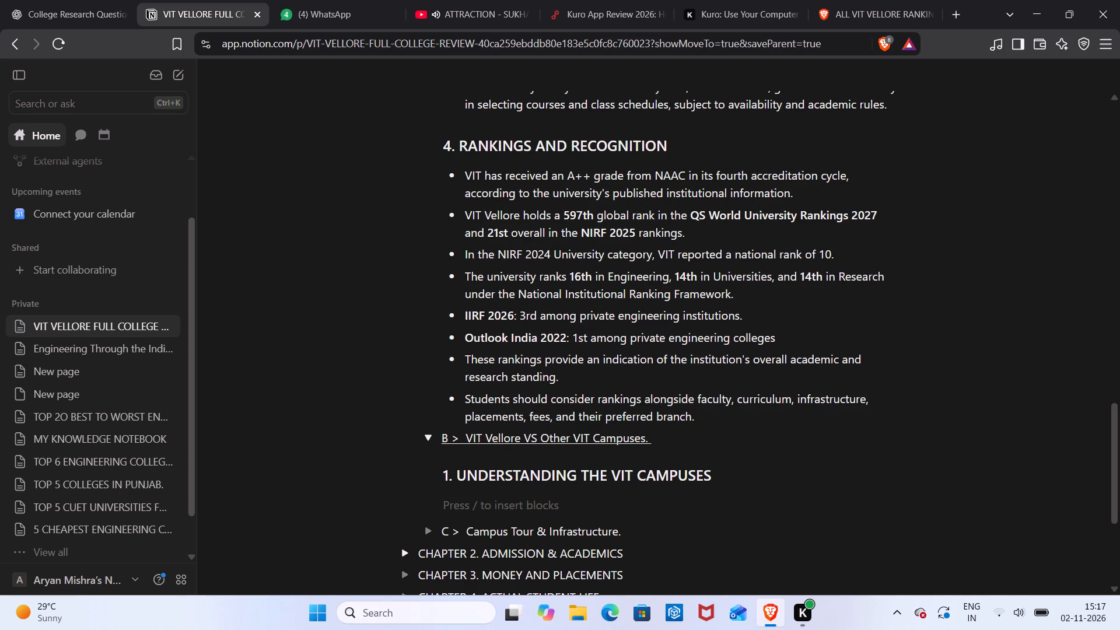
Paste the copied campus bullets below the "1. UNDERSTANDING THE VIT CAMPUSES" heading.
key(ctrl+v)
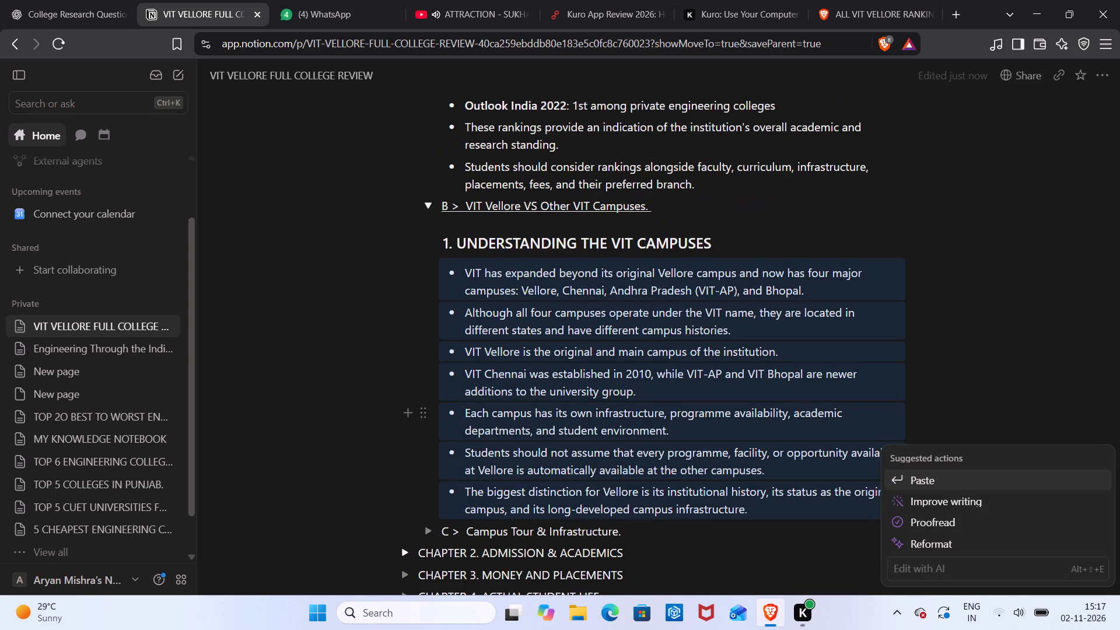
click(300, 384)
scroll(300, 384, down, 1)
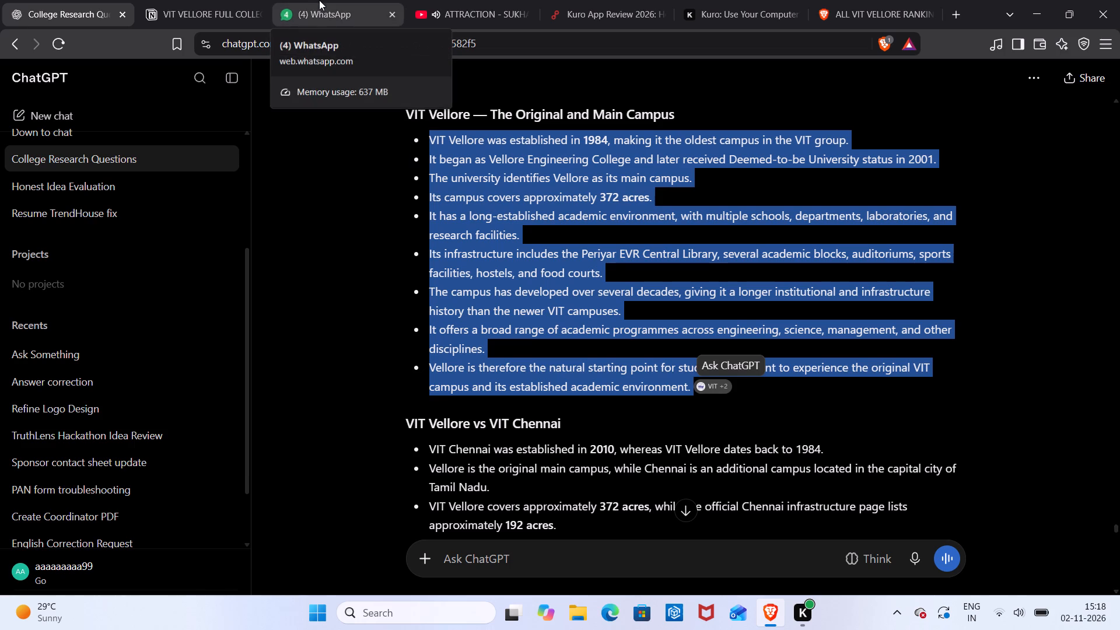
Back in Notion, add a Heading 3 reading "2. VIT MAIN CAMPUS" after the last bullet of the Understanding the VIT Campuses part.
click(174, 0)
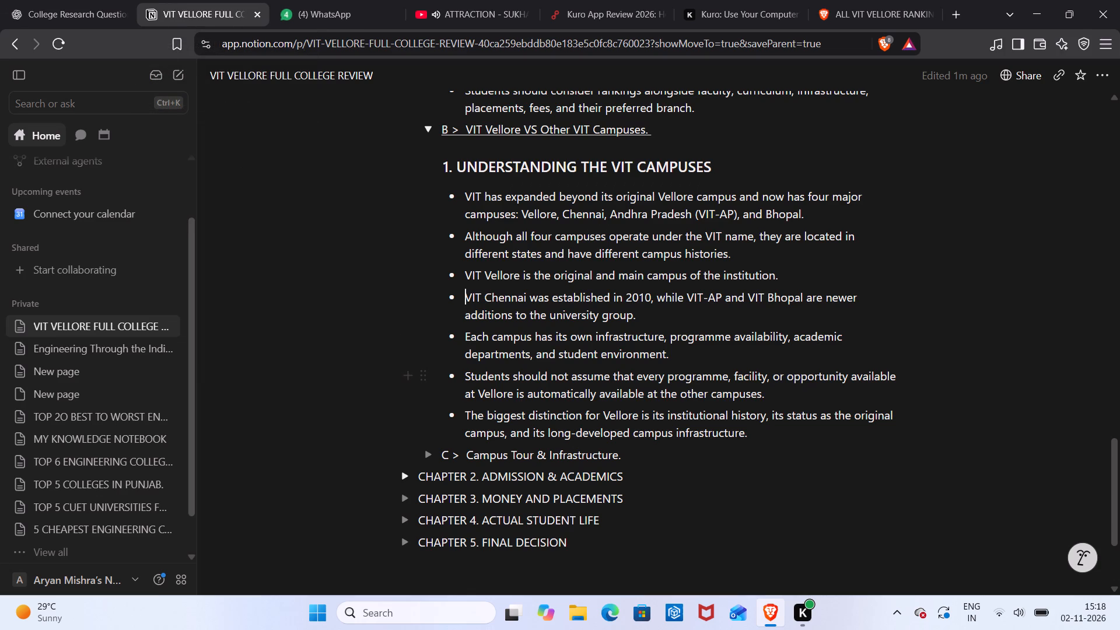
click(765, 442)
key(Return)
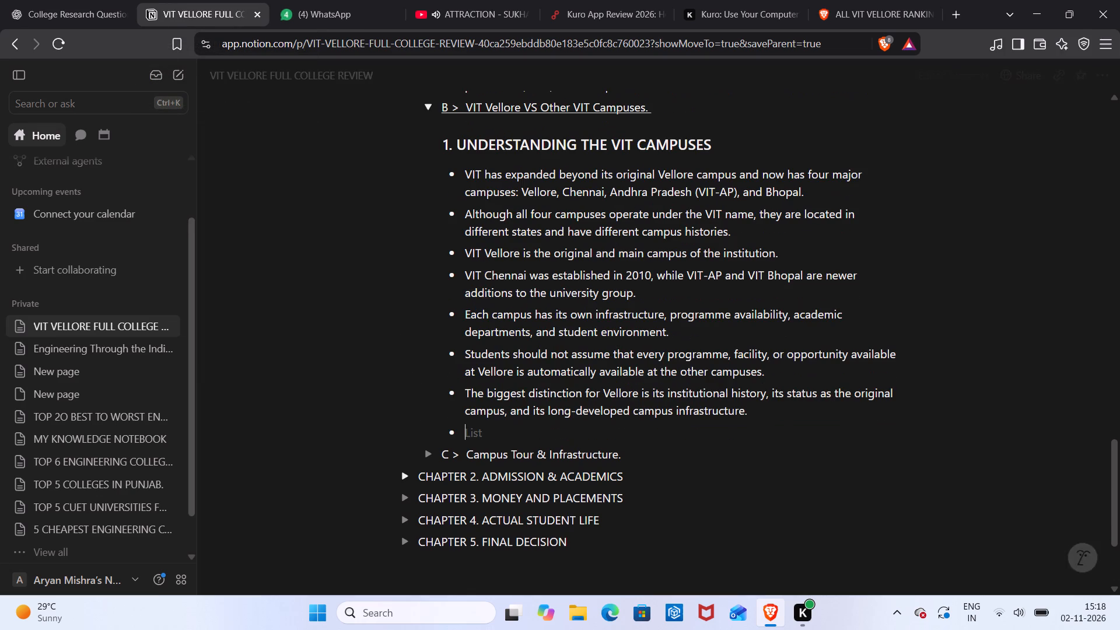
key(BackSpace)
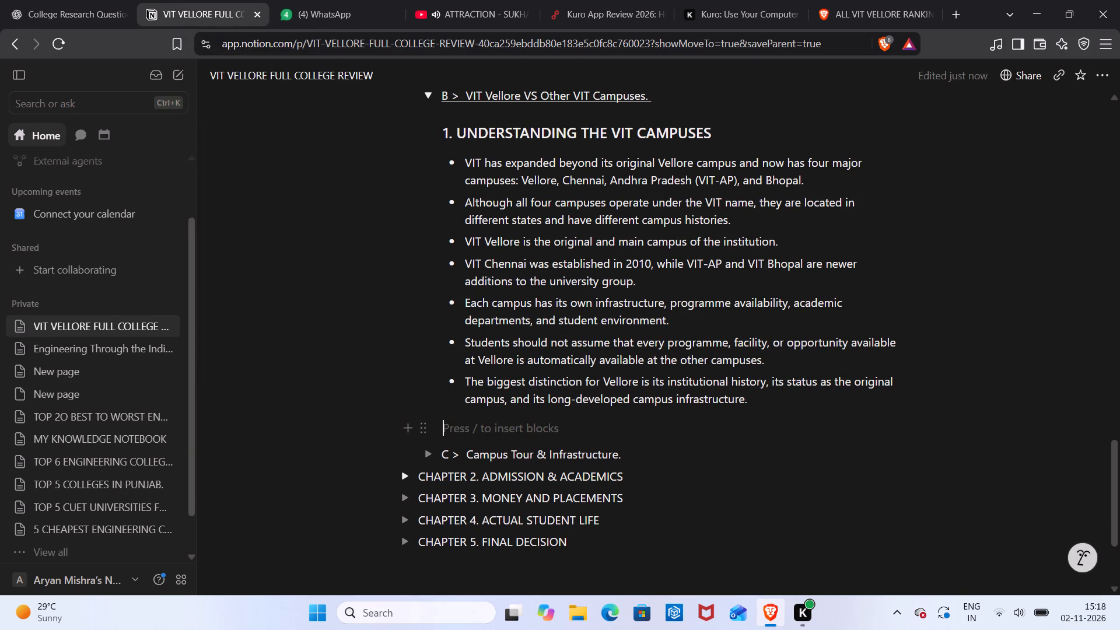
click(409, 431)
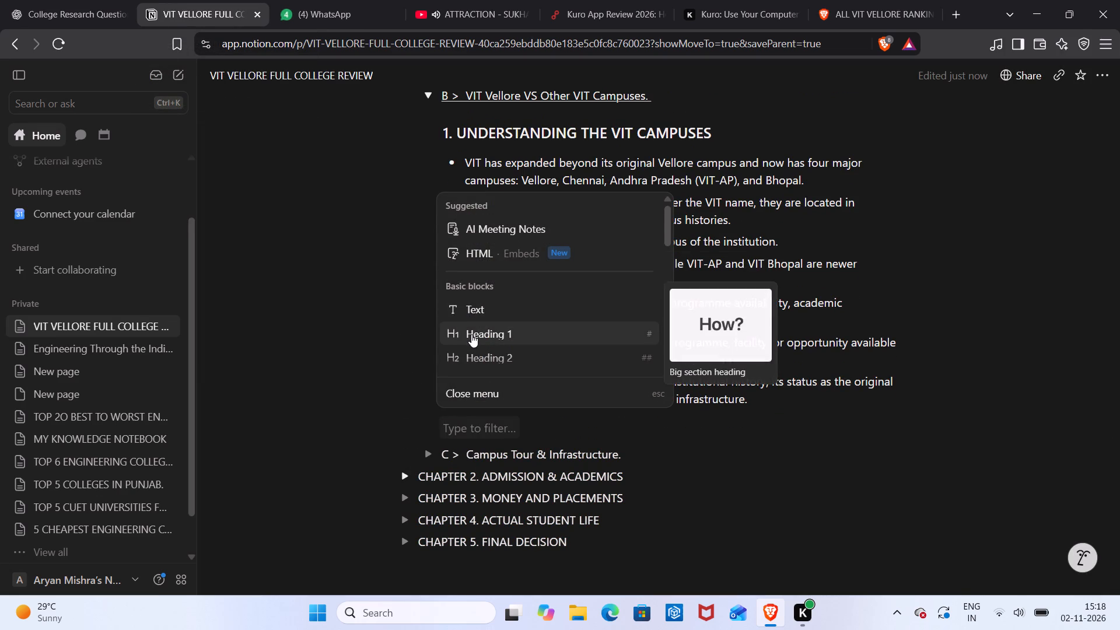
scroll(474, 318, down, 1)
click(466, 352)
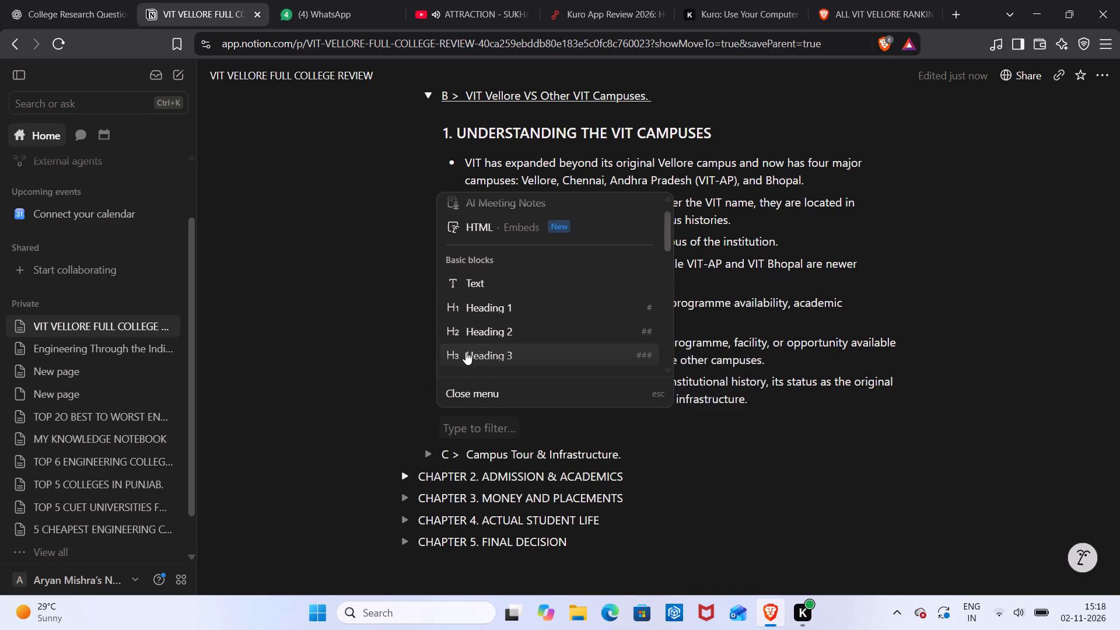
text(2.)
key(space)
text(VIT MAIN CAMPUS)
key(space)
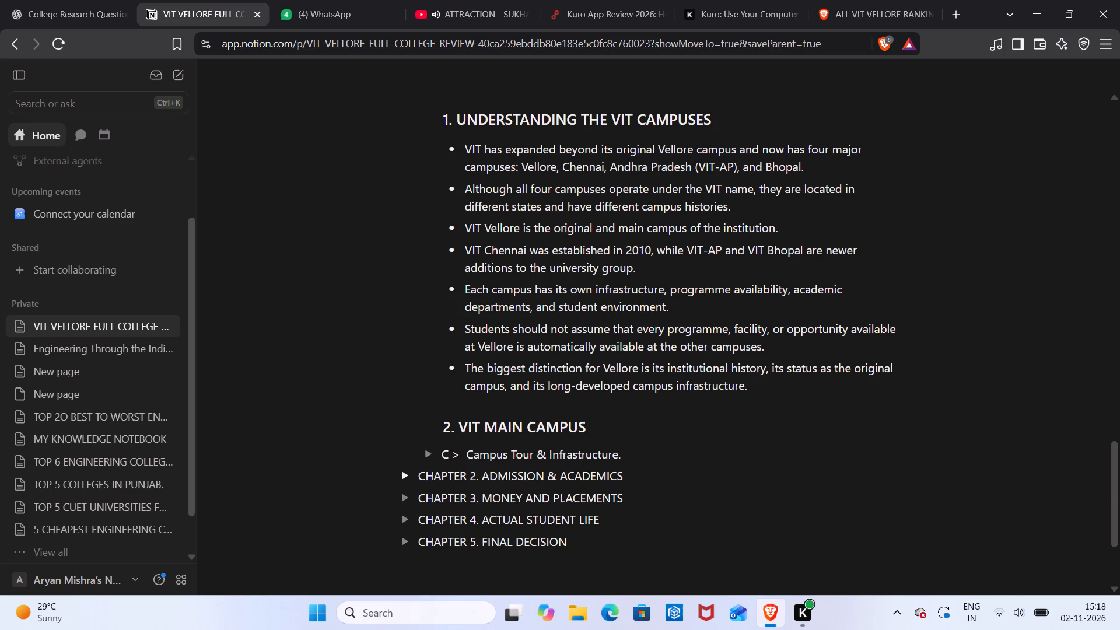
key(Return)
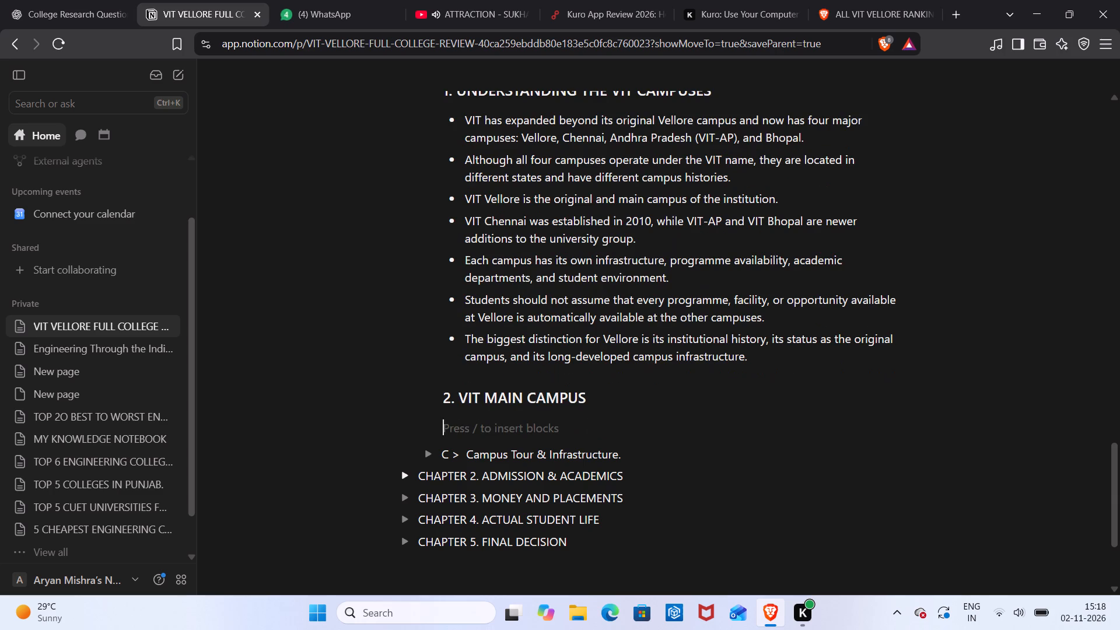
Paste the copied main campus bullets below the "2. VIT MAIN CAMPUS" heading.
key(ctrl+v)
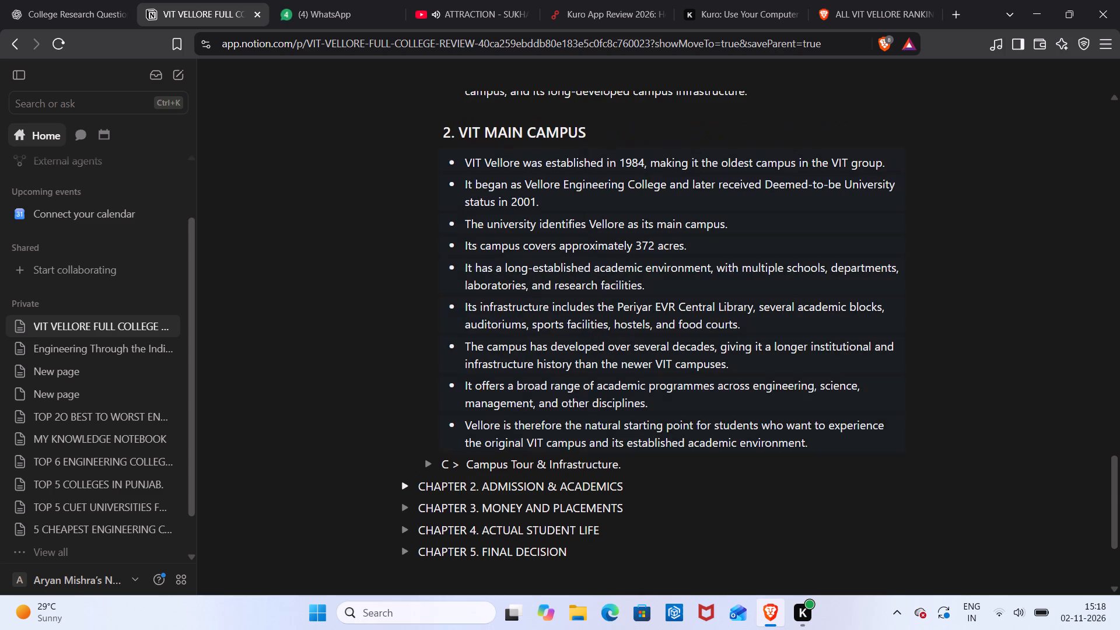
click(268, 268)
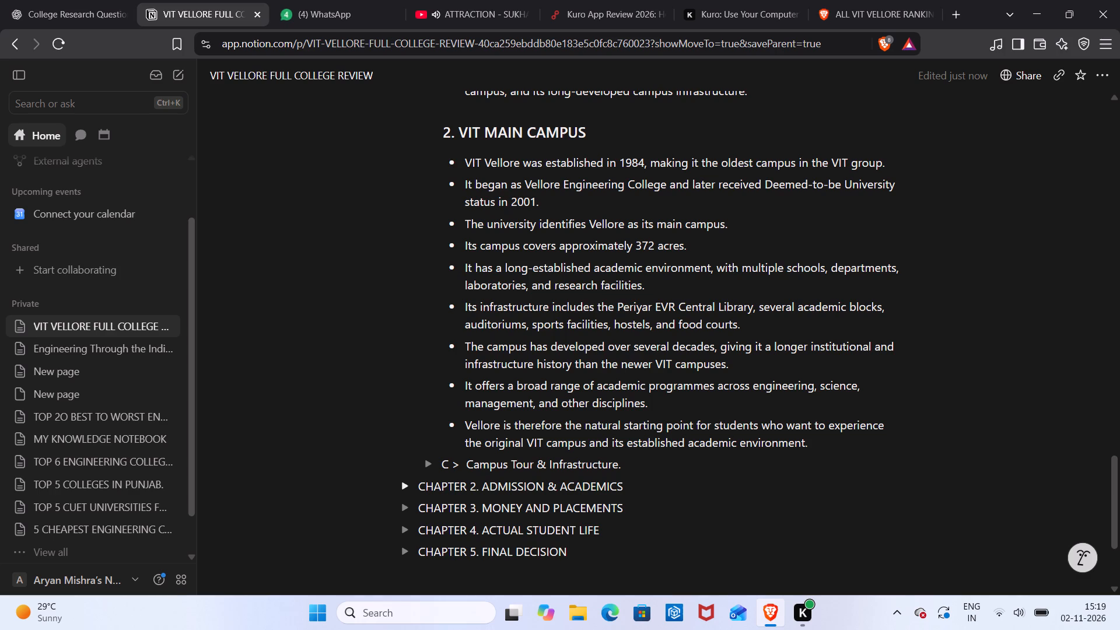
Append ":-" to the "2. VIT MAIN CAMPUS" heading and to the "1. UNDERSTANDING THE VIT CAMPUSES" heading.
click(597, 123)
text(:-)
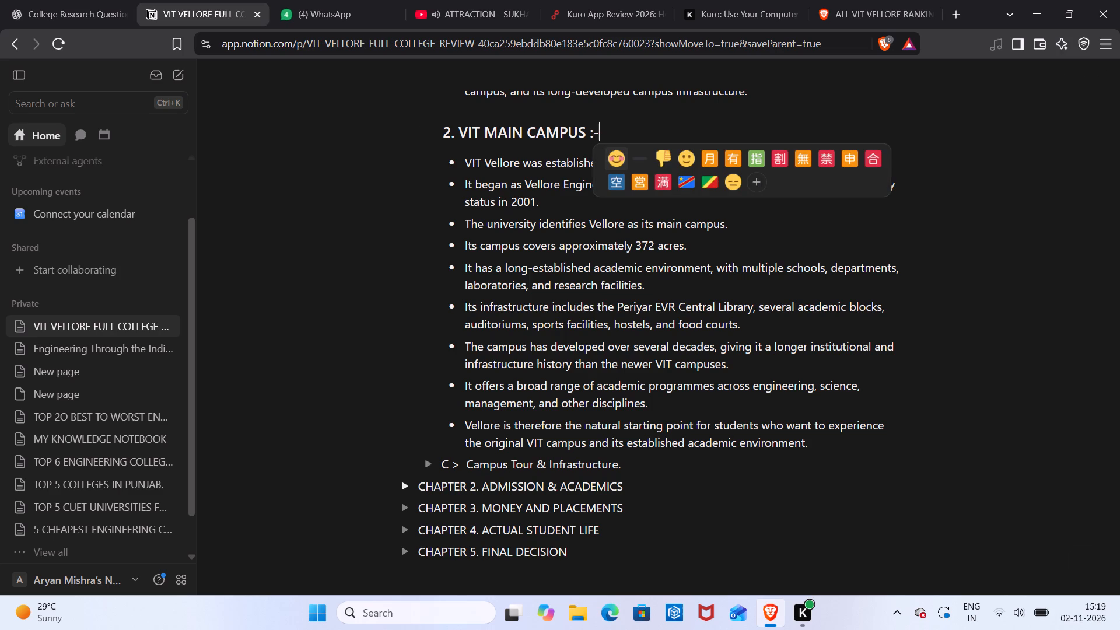
click(328, 200)
scroll(328, 200, up, 4)
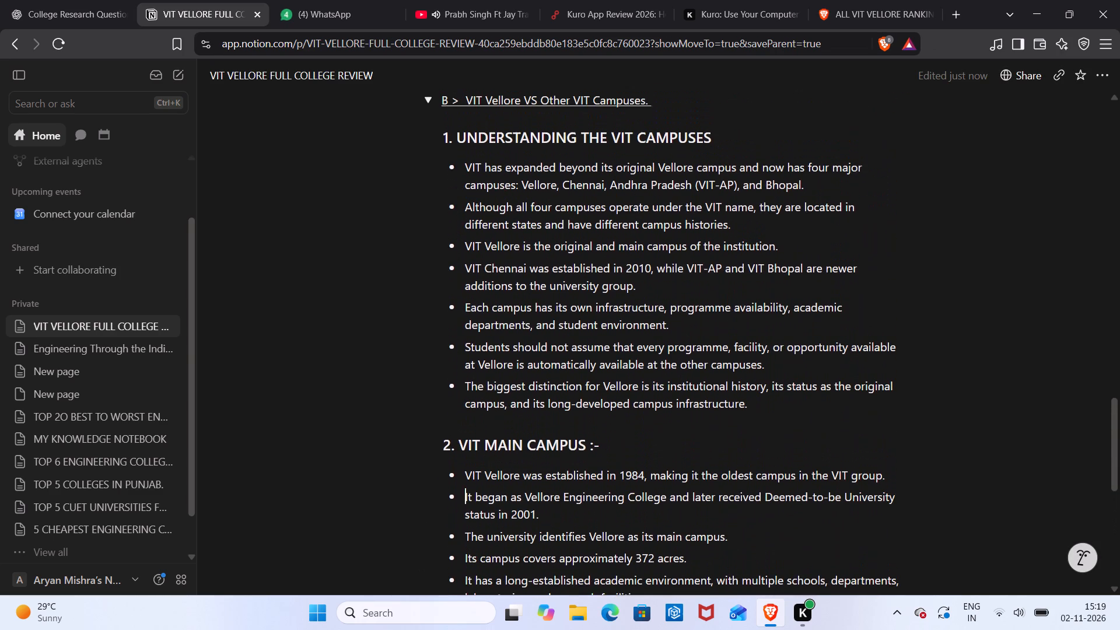
click(737, 134)
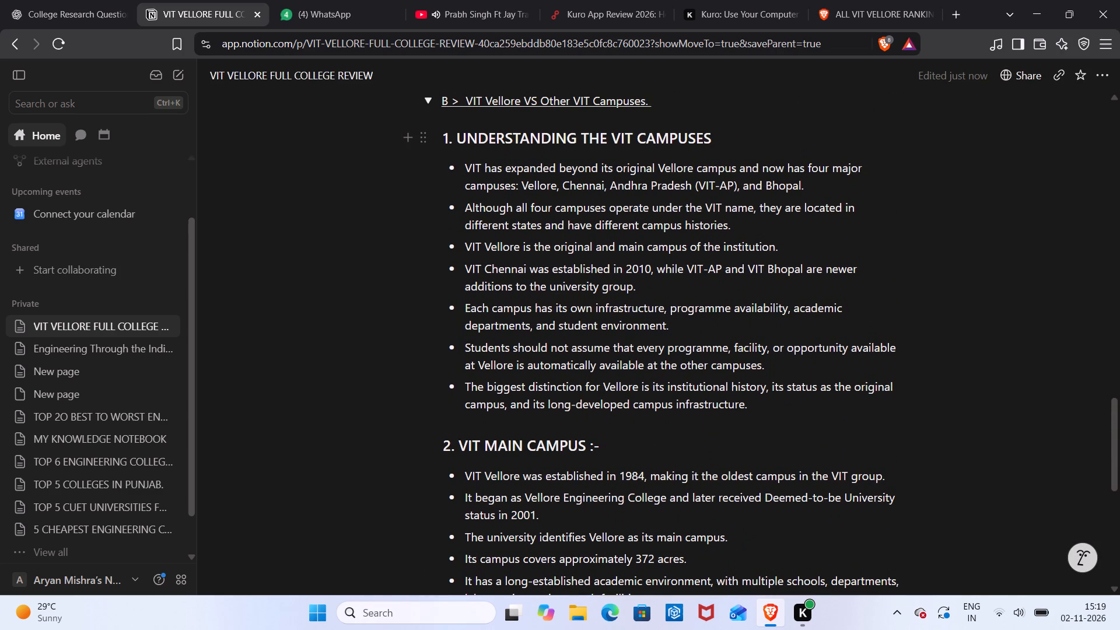
key(shift+colon)
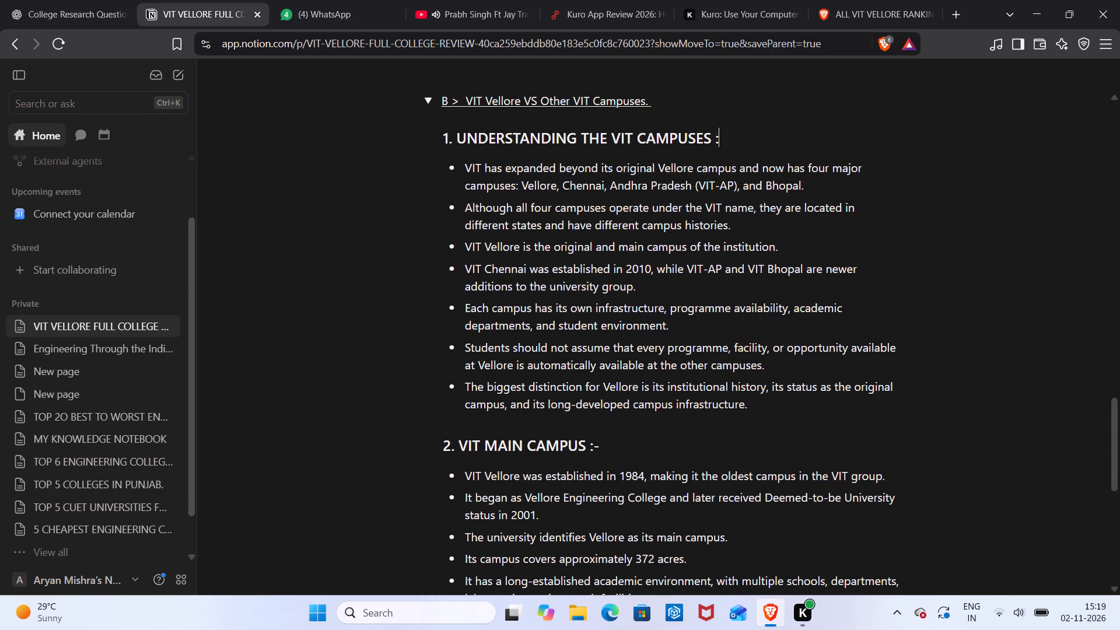
key(minus)
click(287, 216)
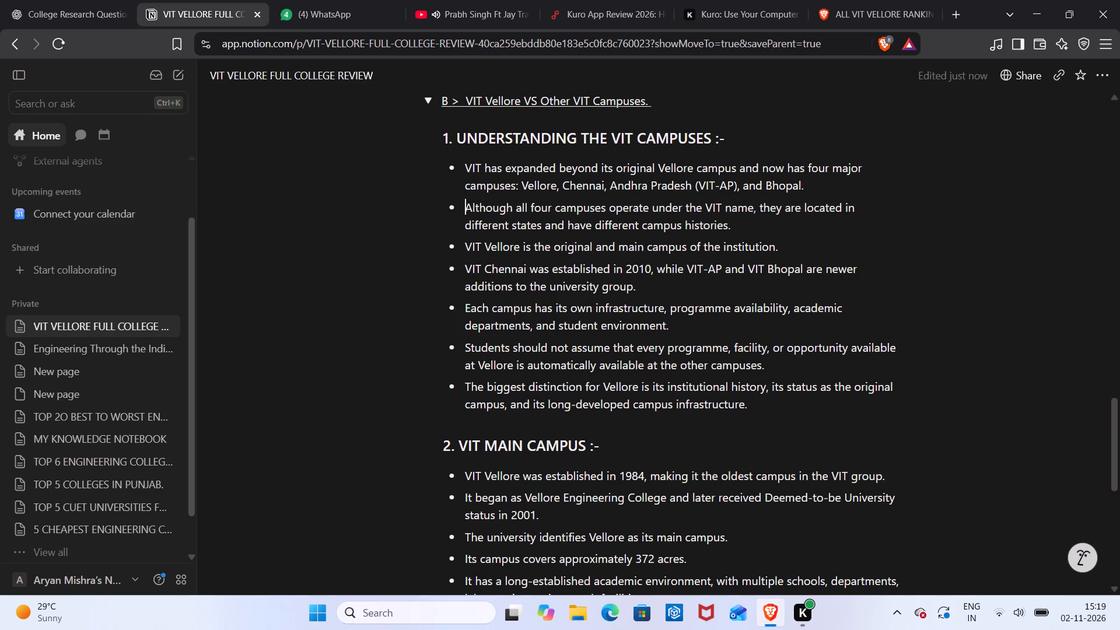
scroll(287, 216, down, 4)
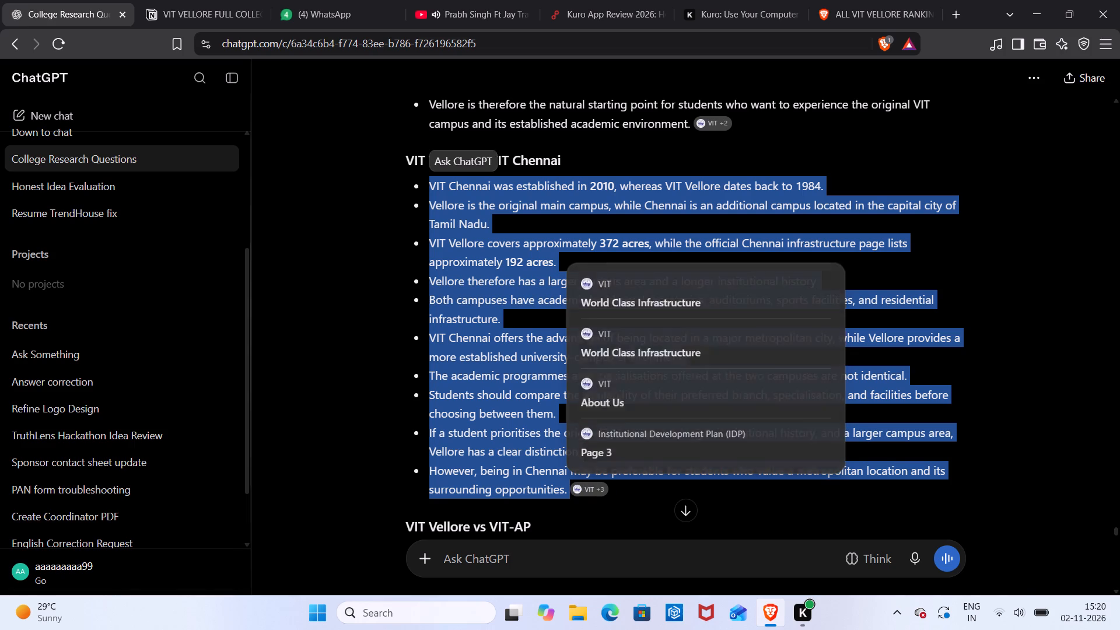
Back in Notion, add a Heading 3 reading "3. VIT VELLORE VS VIT CHENNAI :-" after the last VIT Main Campus bullet.
click(227, 0)
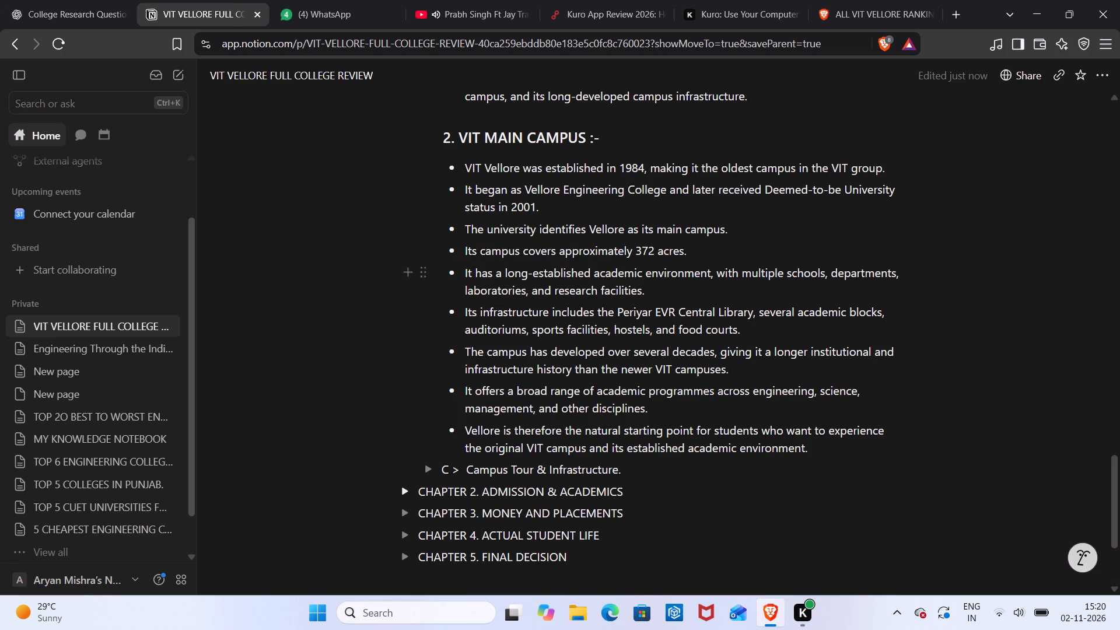
click(831, 457)
key(Return)
key(BackSpace)
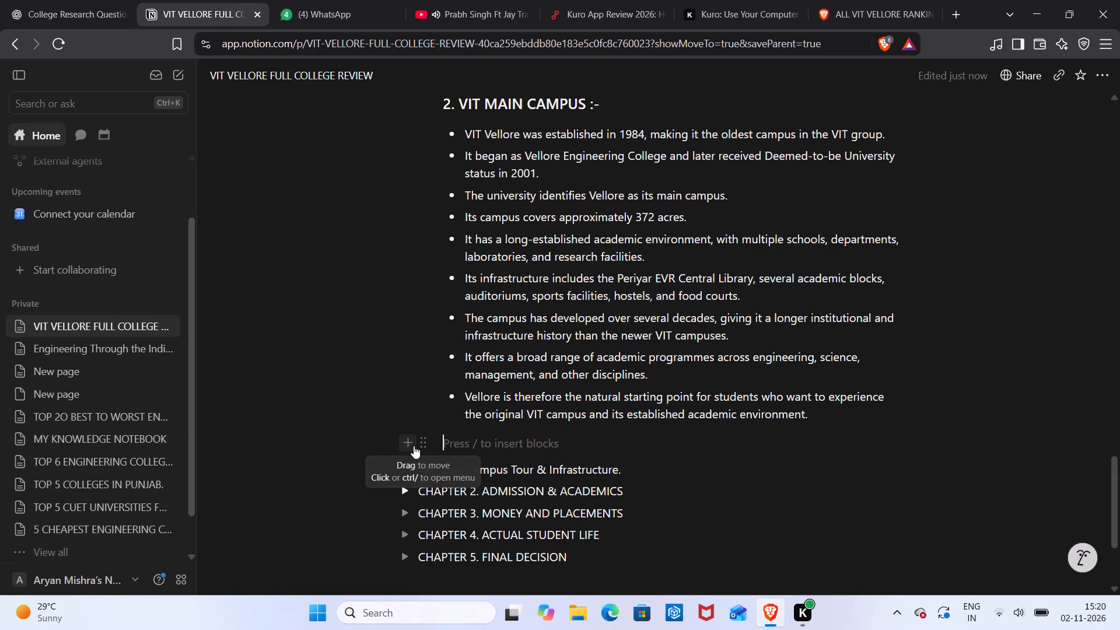
click(411, 446)
scroll(491, 359, down, 1)
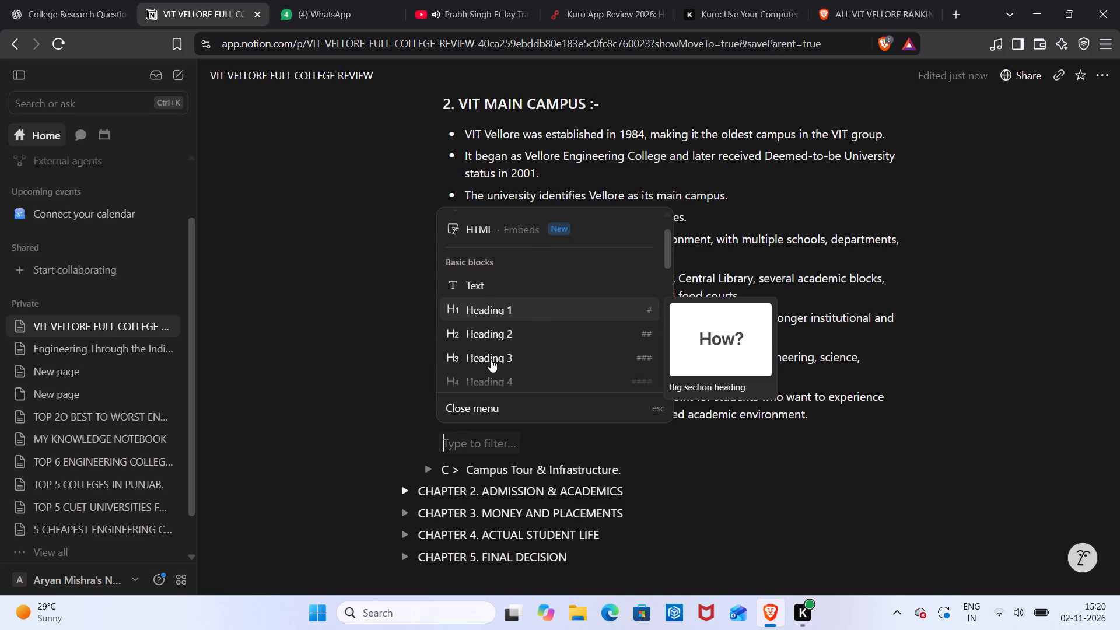
scroll(491, 359, down, 1)
click(502, 328)
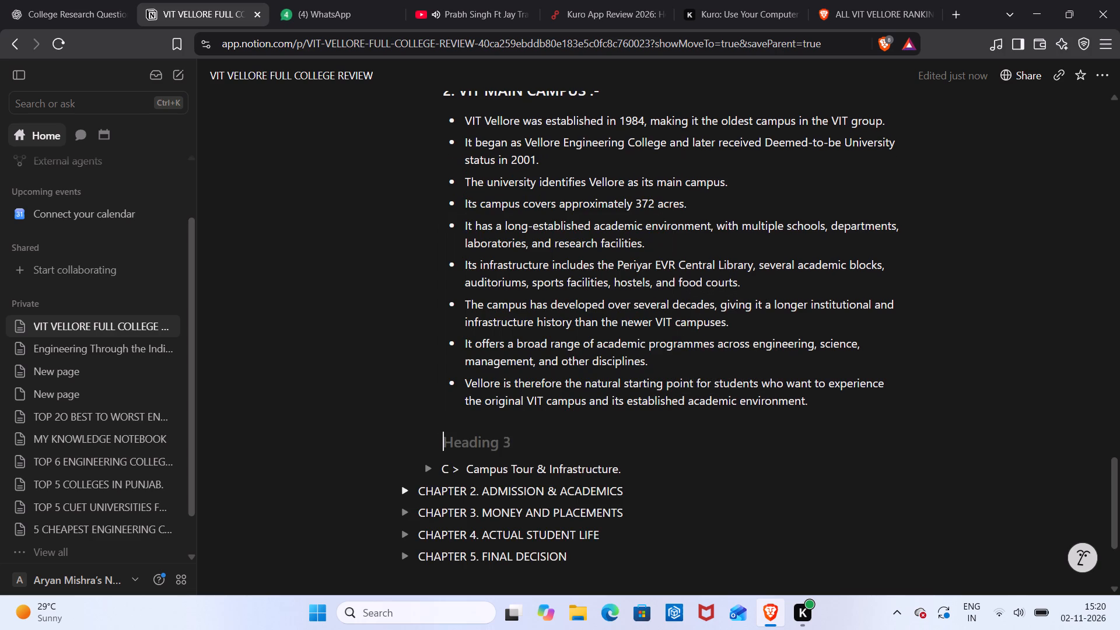
text(3.)
key(space)
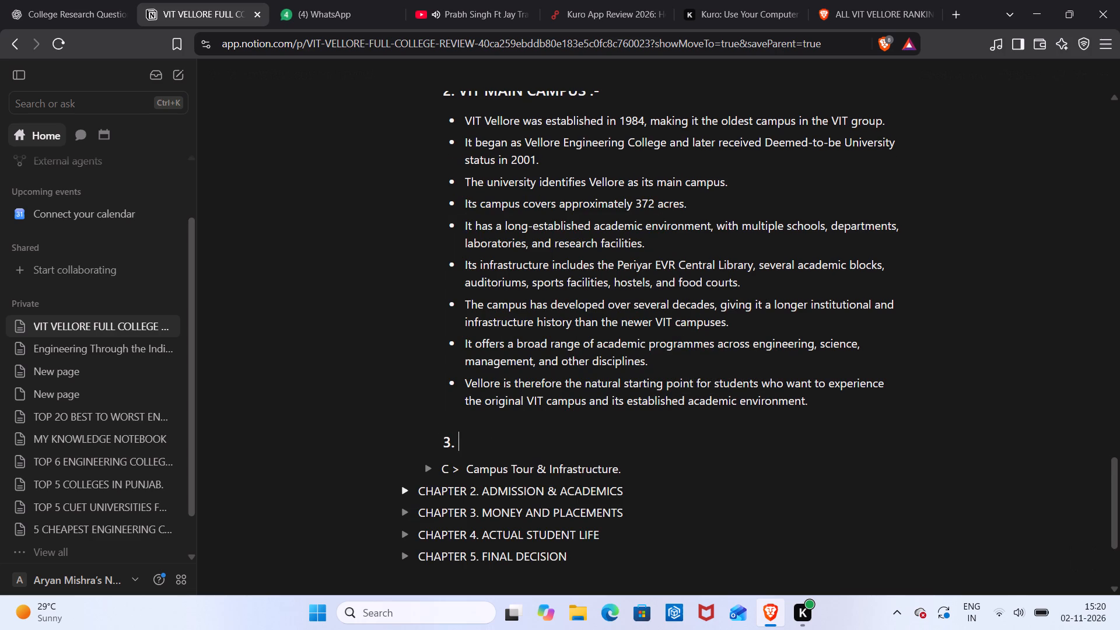
text(VIT VELLORE)
key(space)
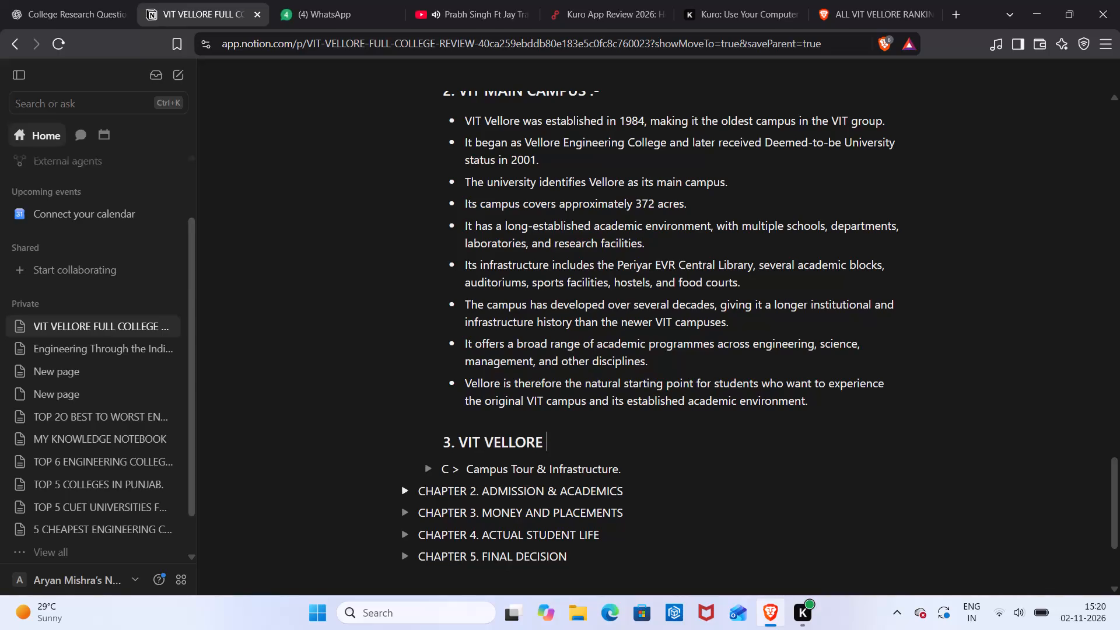
text(VS VIT CHENNAI)
key(space)
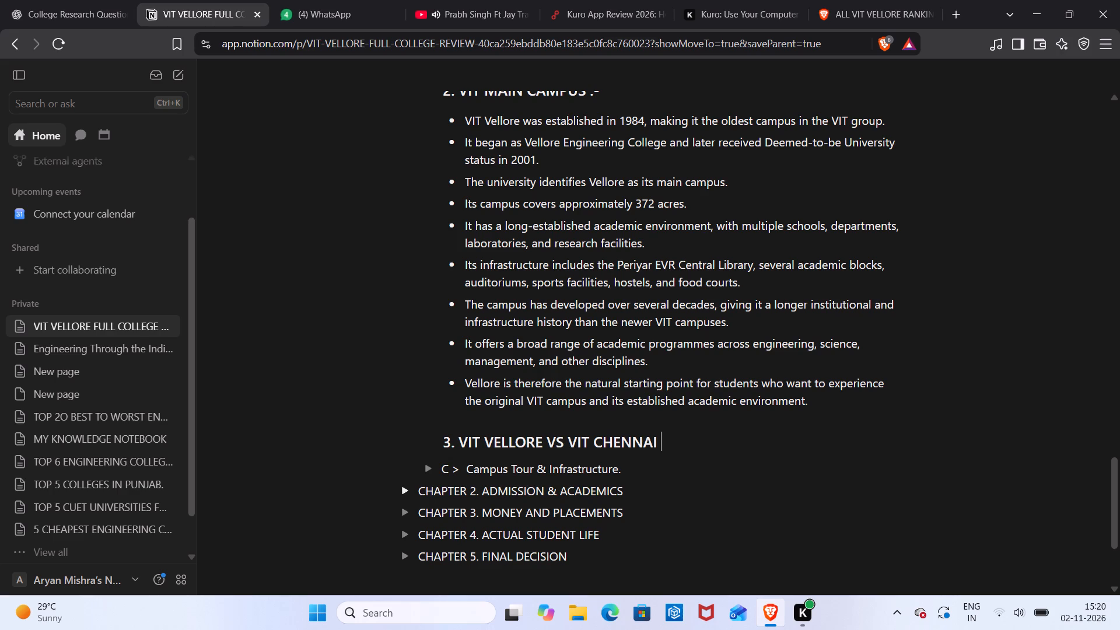
key(shift+colon)
key(minus)
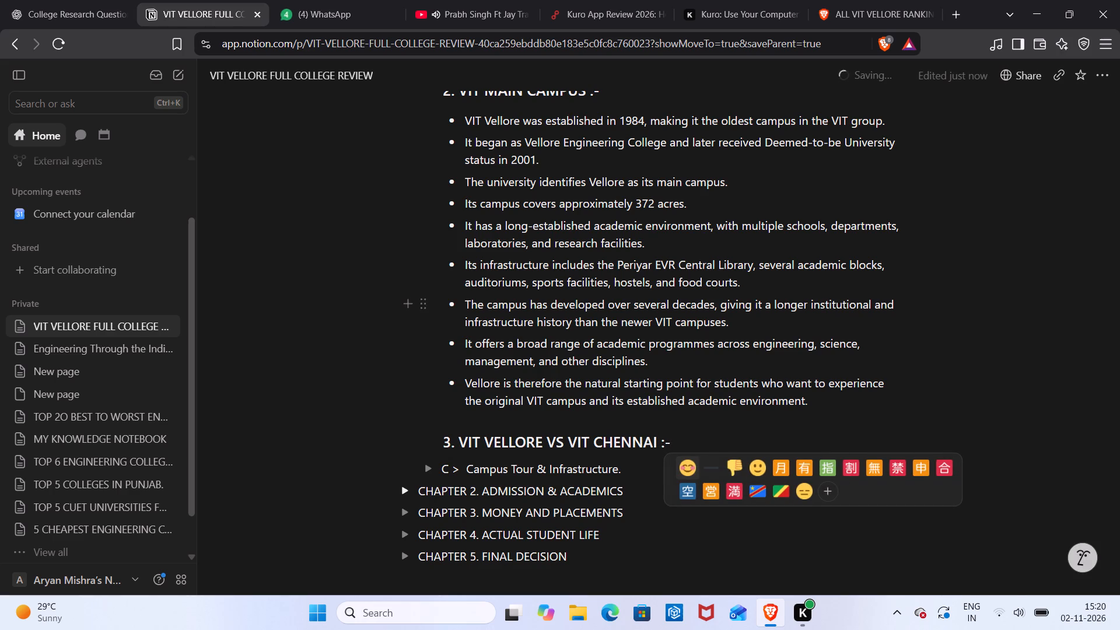
click(687, 430)
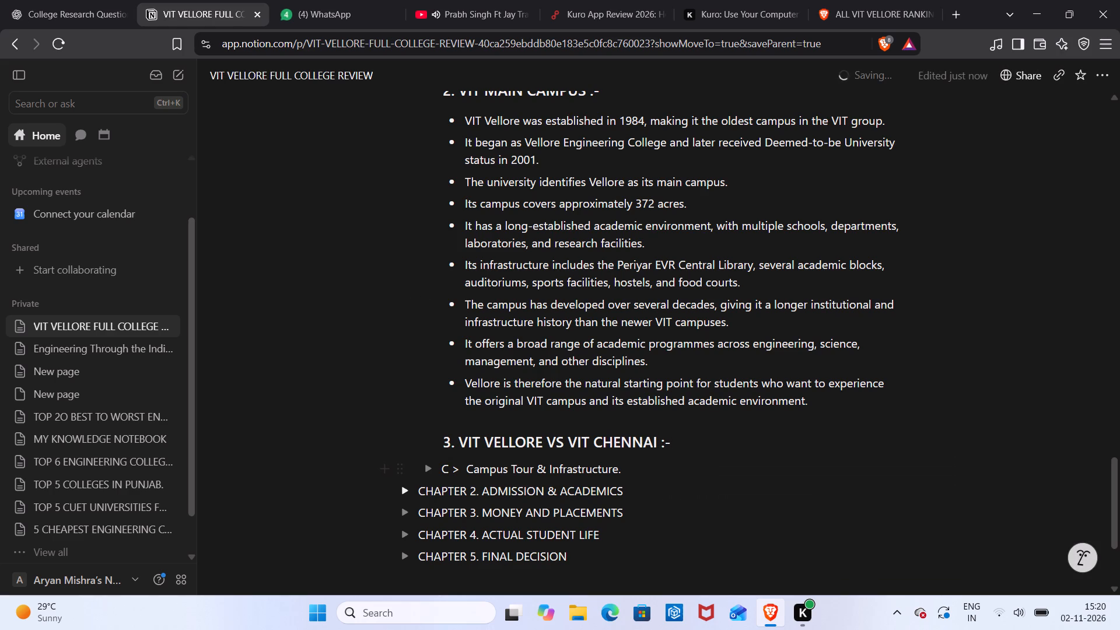
Paste the copied Chennai comparison bullets below the "3. VIT VELLORE VS VIT CHENNAI :-" heading.
key(Return)
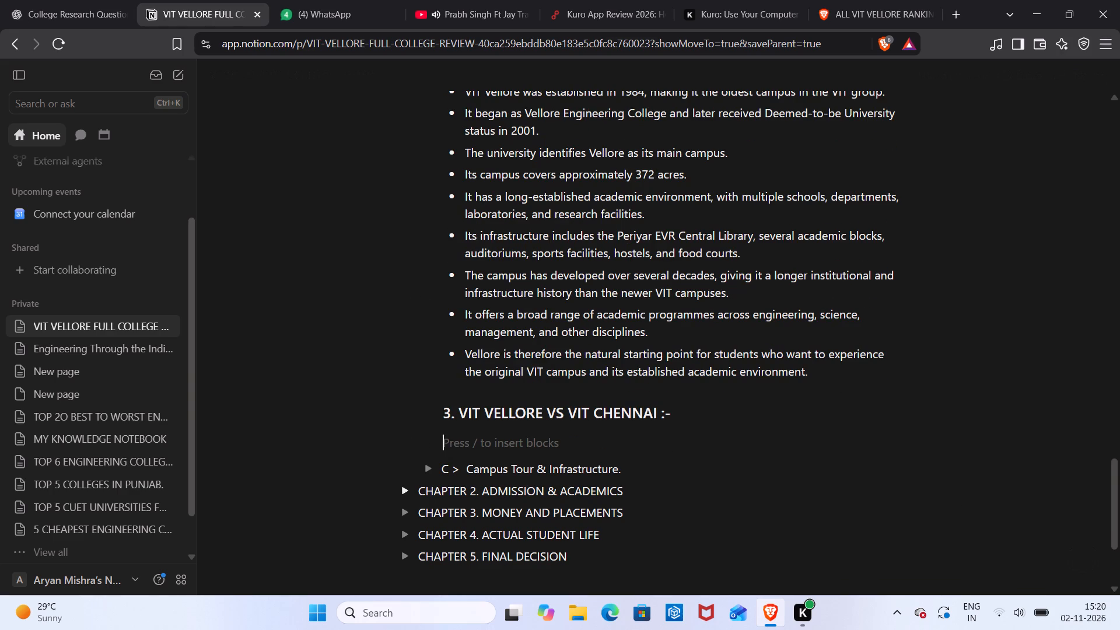
key(ctrl+v)
click(309, 301)
Collapse the "B > VIT Vellore VS Other VIT Campuses." toggle.
scroll(309, 301, up, 3)
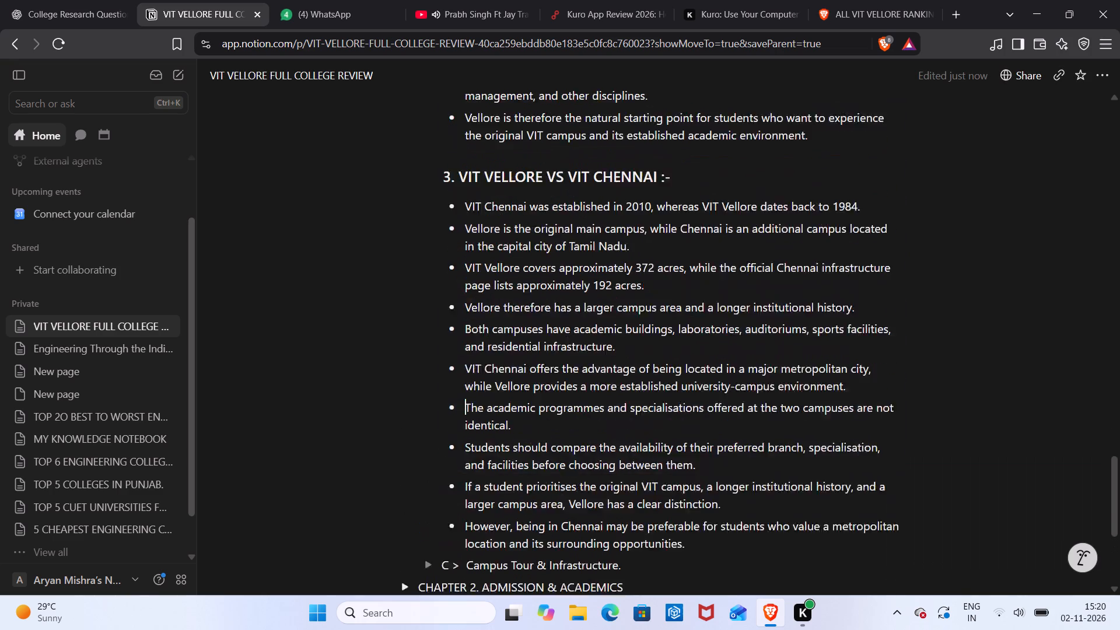
scroll(309, 301, up, 3)
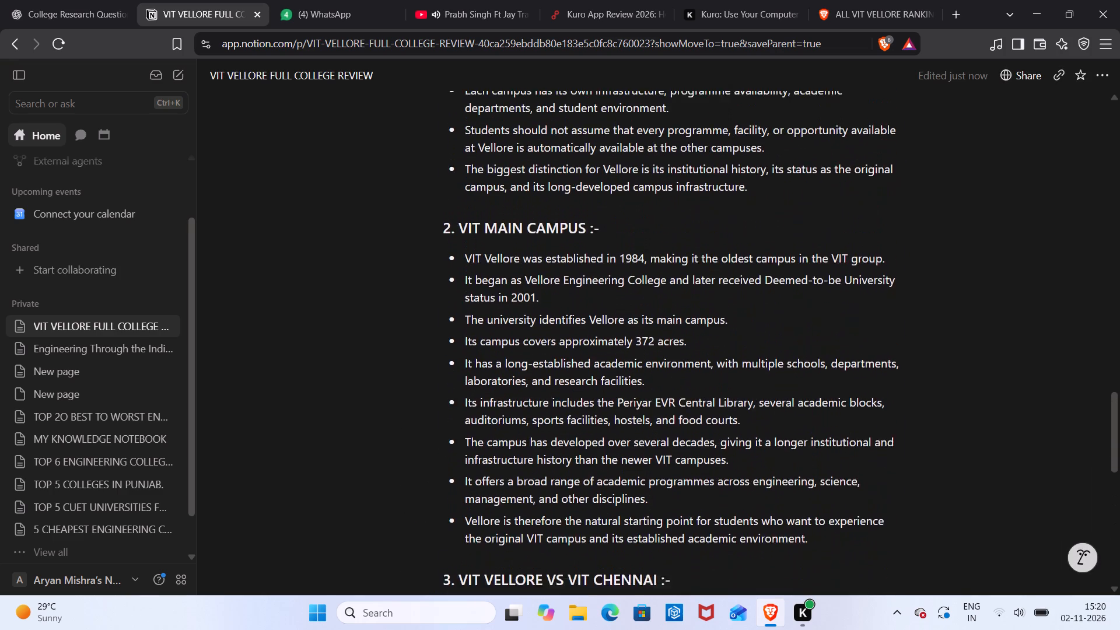
scroll(309, 301, up, 2)
scroll(309, 301, down, 1)
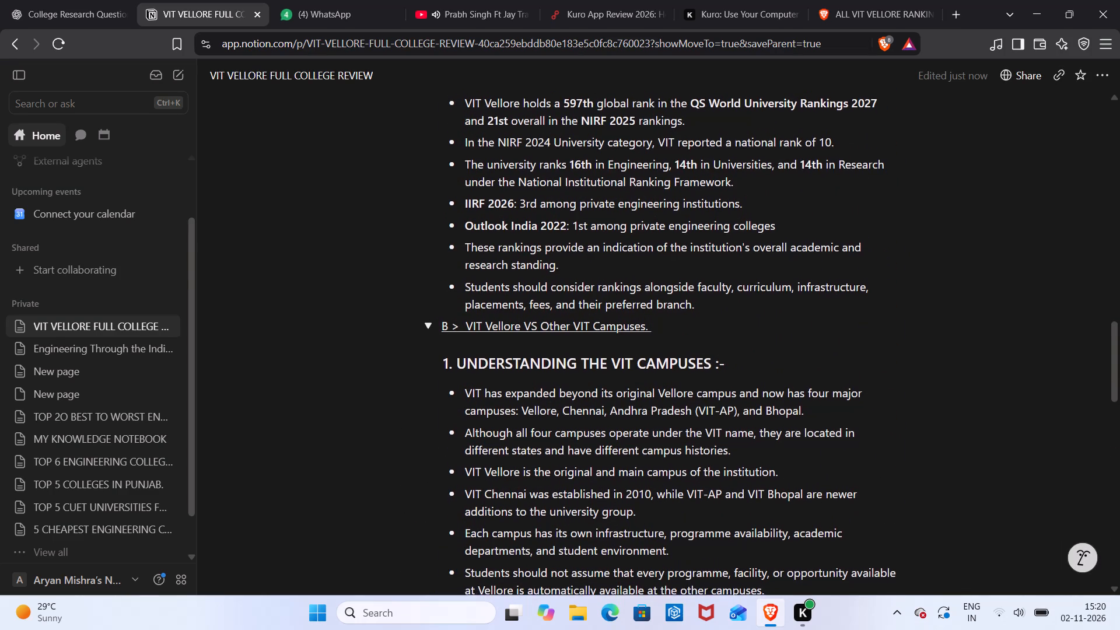
scroll(309, 301, down, 1)
scroll(309, 301, up, 1)
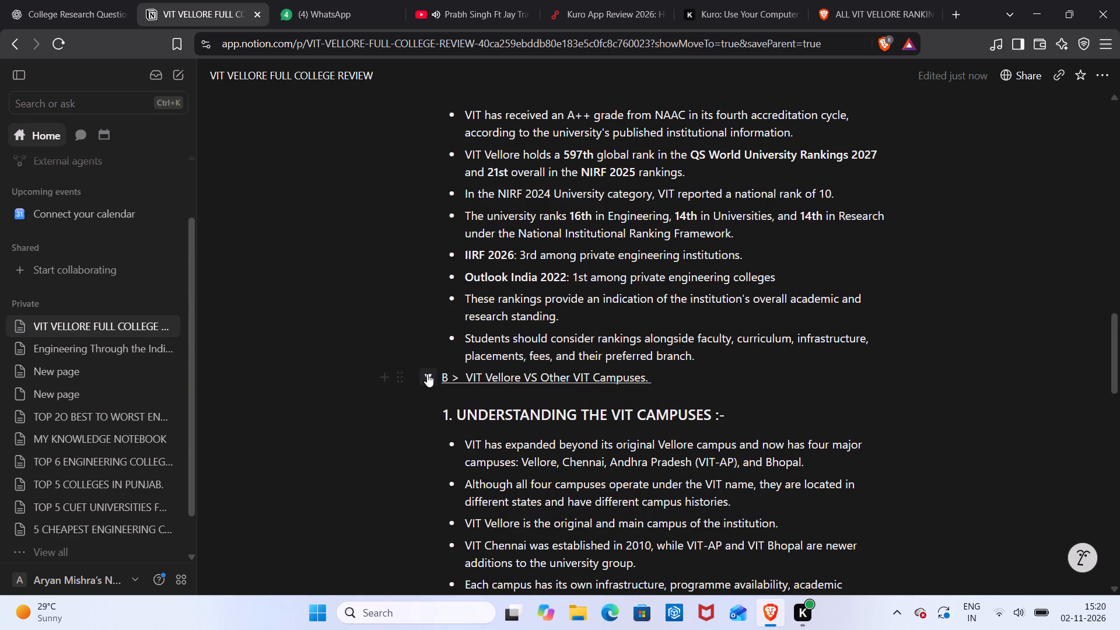
click(428, 375)
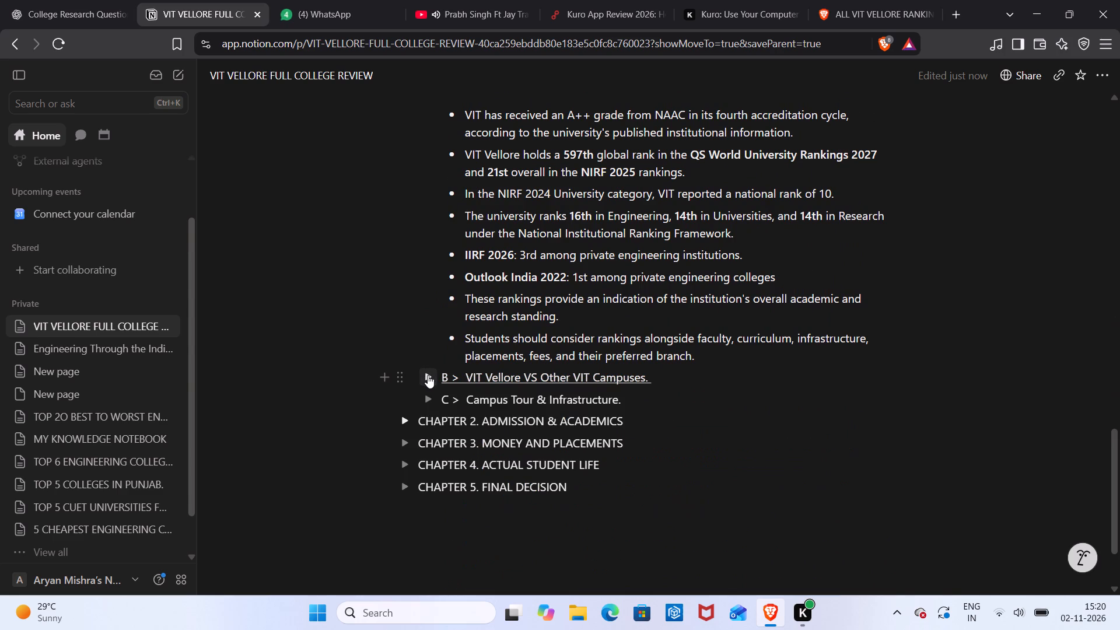
Add an empty text line without a bullet after the last rankings bullet, just above the "B >" toggle.
click(729, 364)
key(Return)
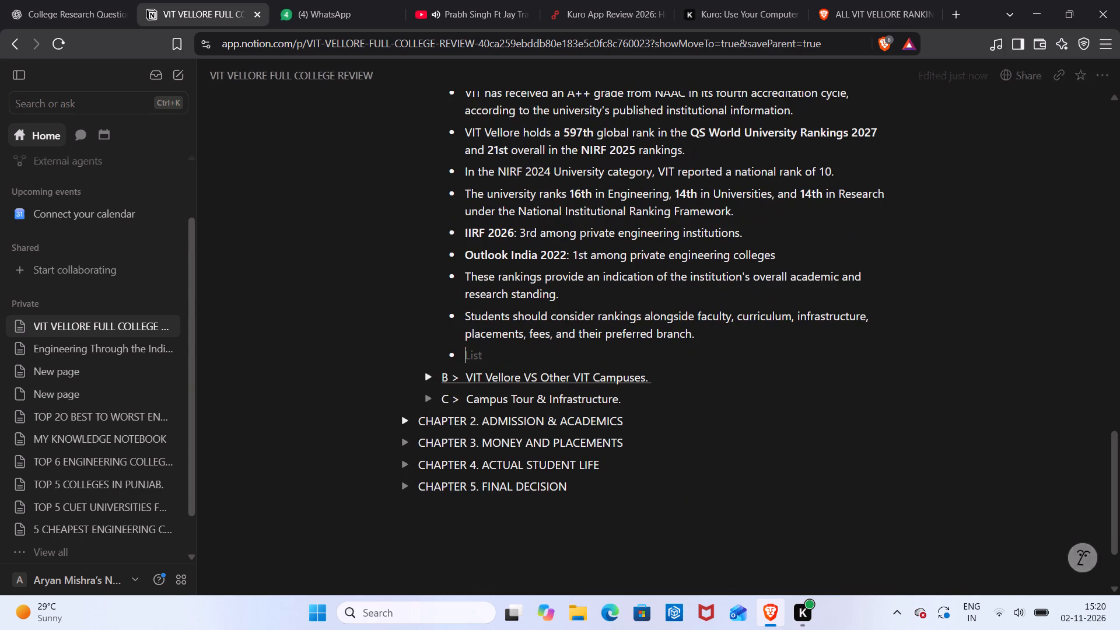
key(BackSpace)
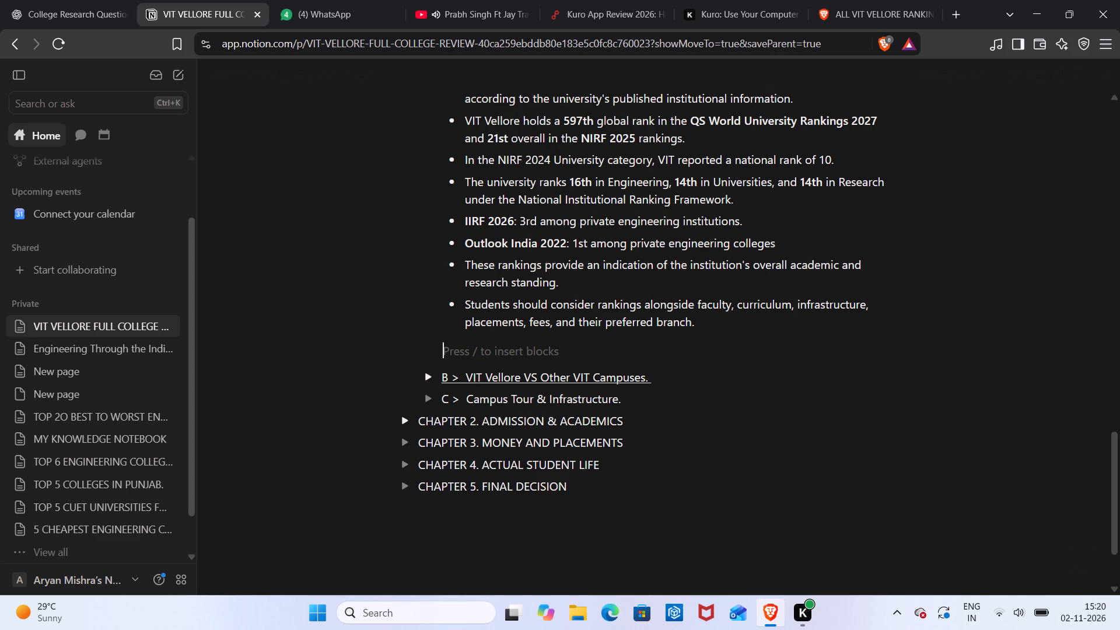
Expand the "B > VIT Vellore VS Other VIT Campuses." toggle.
click(353, 362)
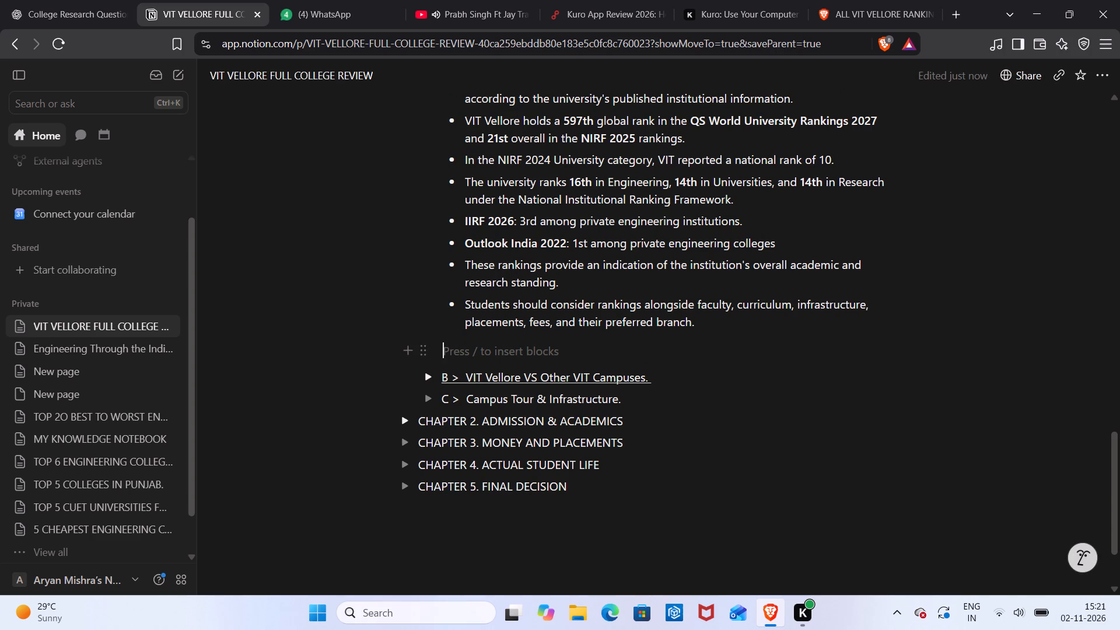
drag(353, 362, 327, 439)
click(327, 439)
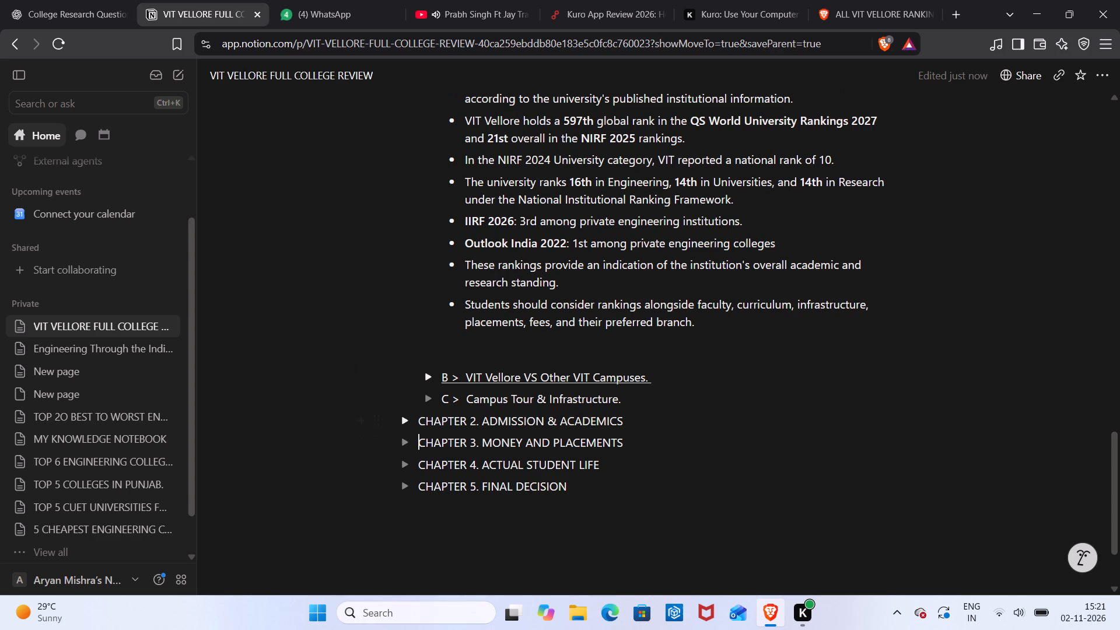
click(428, 382)
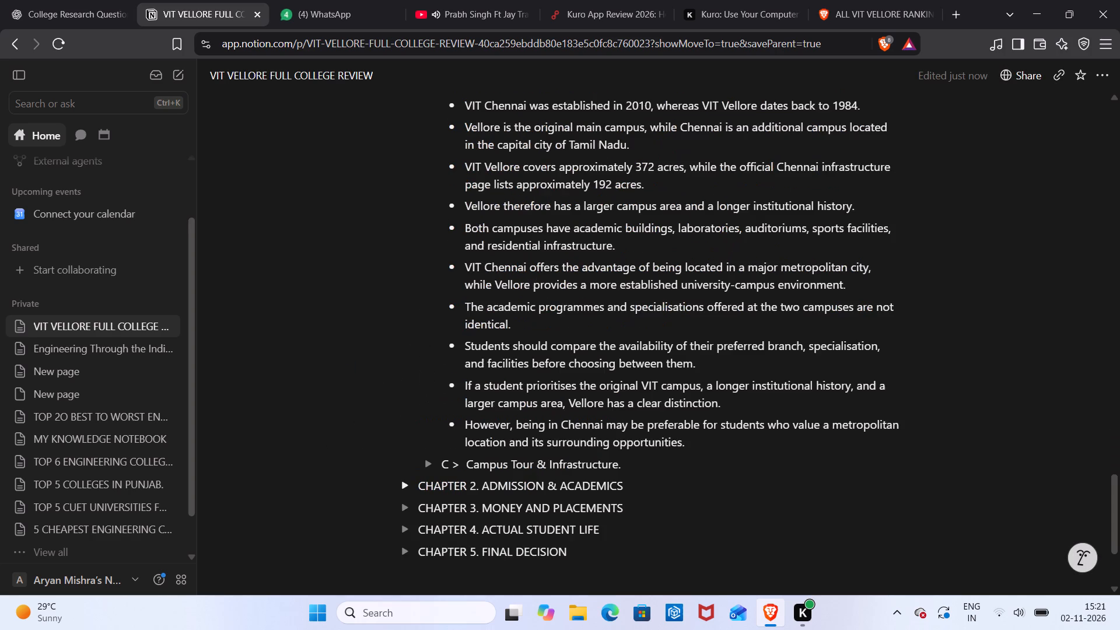
Review the numbered headings and bullets inside the campus comparison toggle, from its first section to the last Chennai bullet.
scroll(428, 382, up, 5)
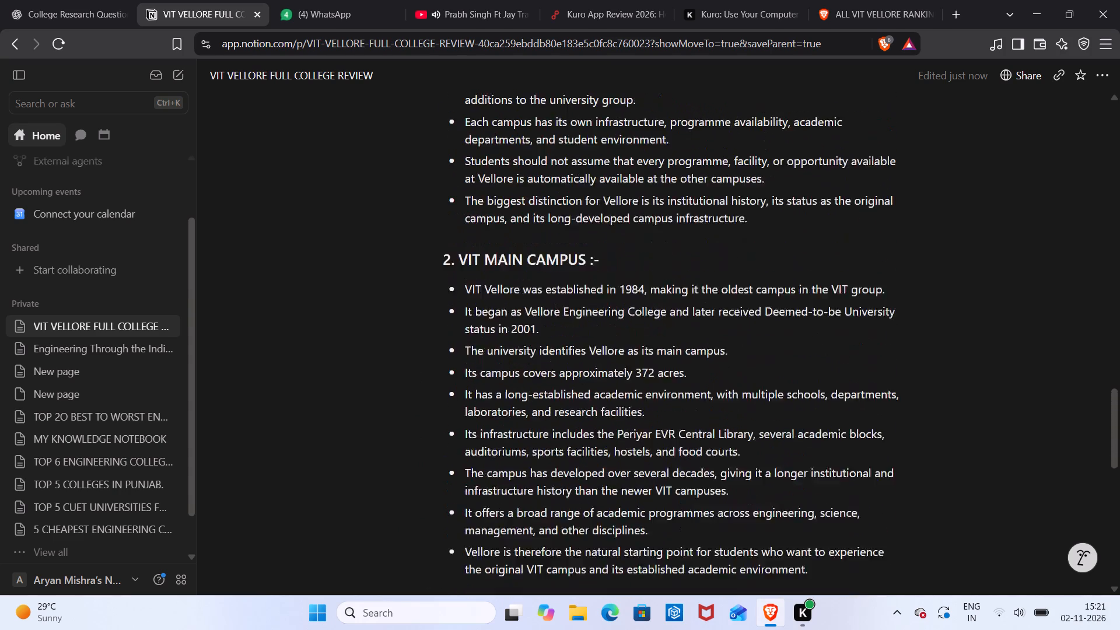
scroll(428, 382, up, 3)
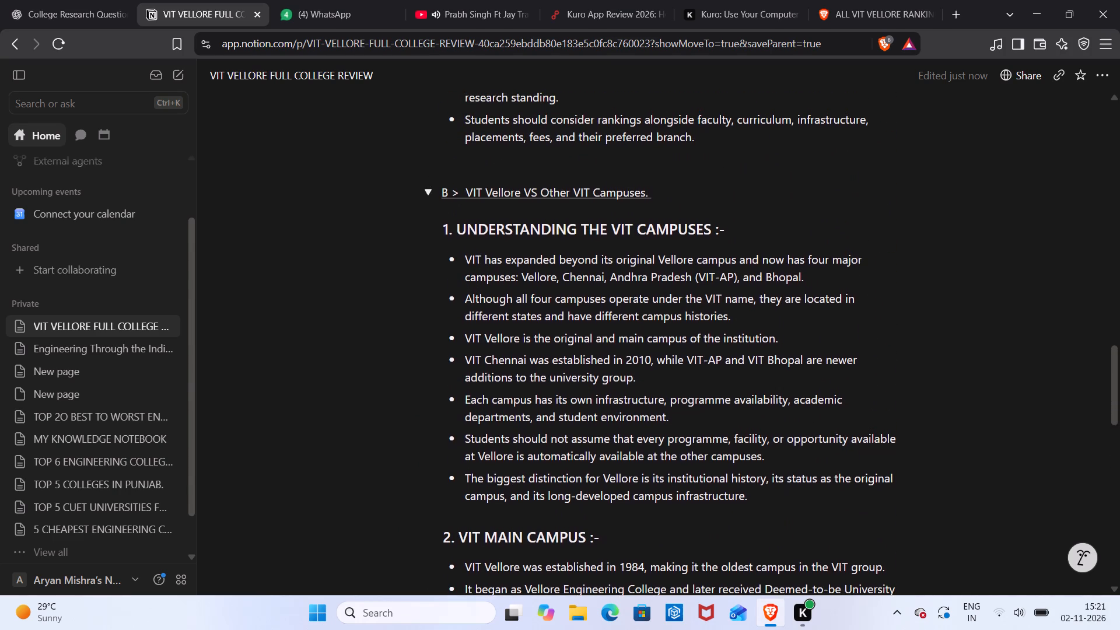
scroll(428, 382, down, 5)
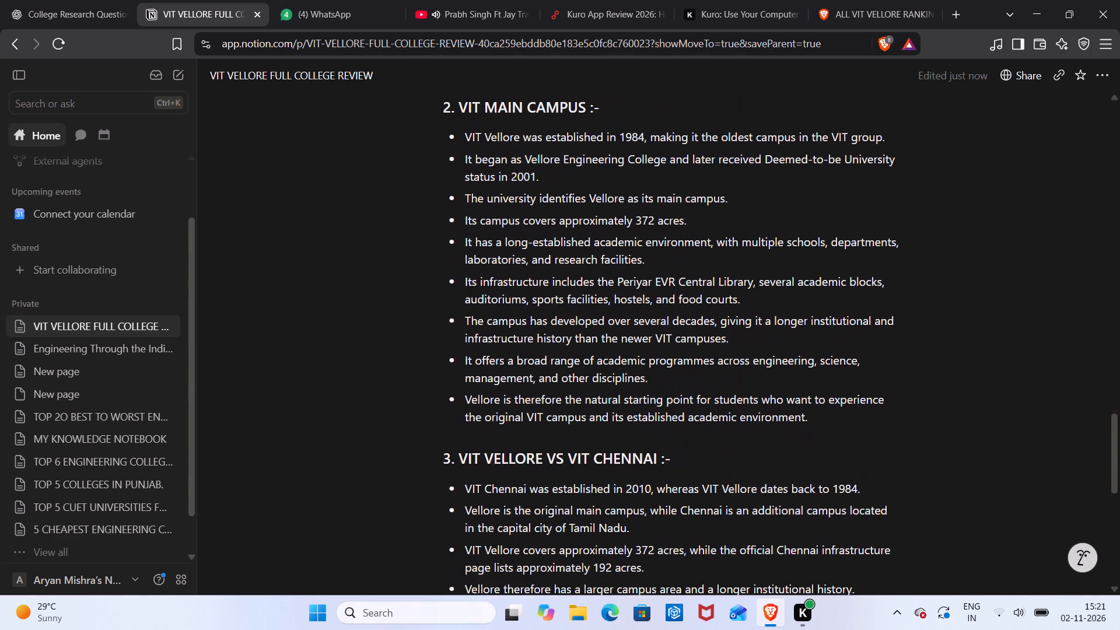
scroll(428, 382, down, 4)
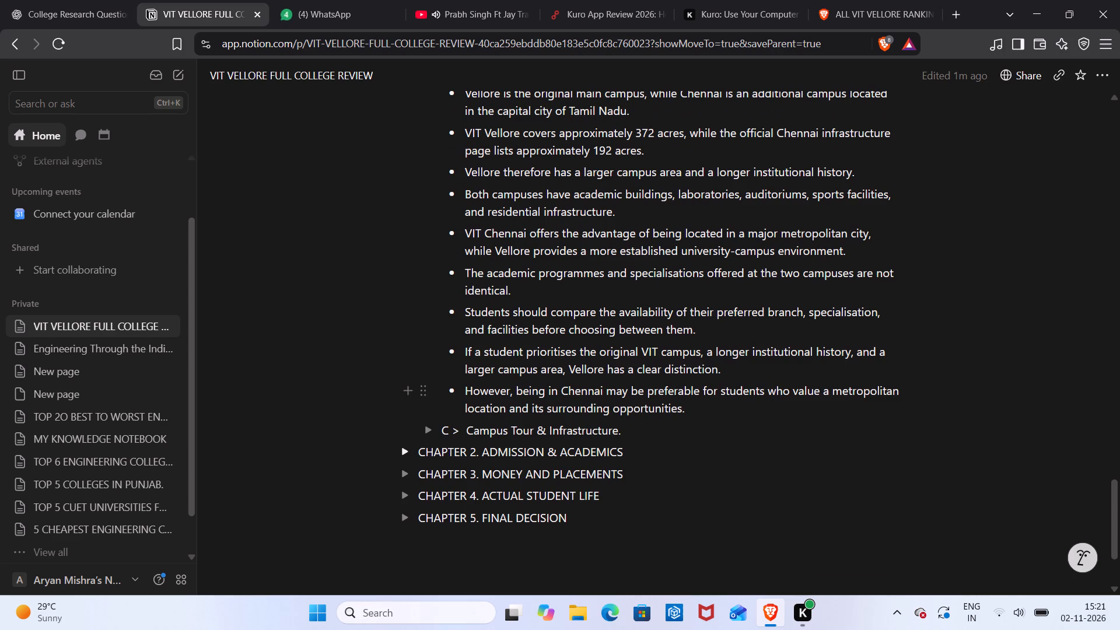
Below the last Chennai comparison bullet, add a Heading 3 beginning "4. VIT VELLORE VS VIT".
click(701, 416)
key(Return)
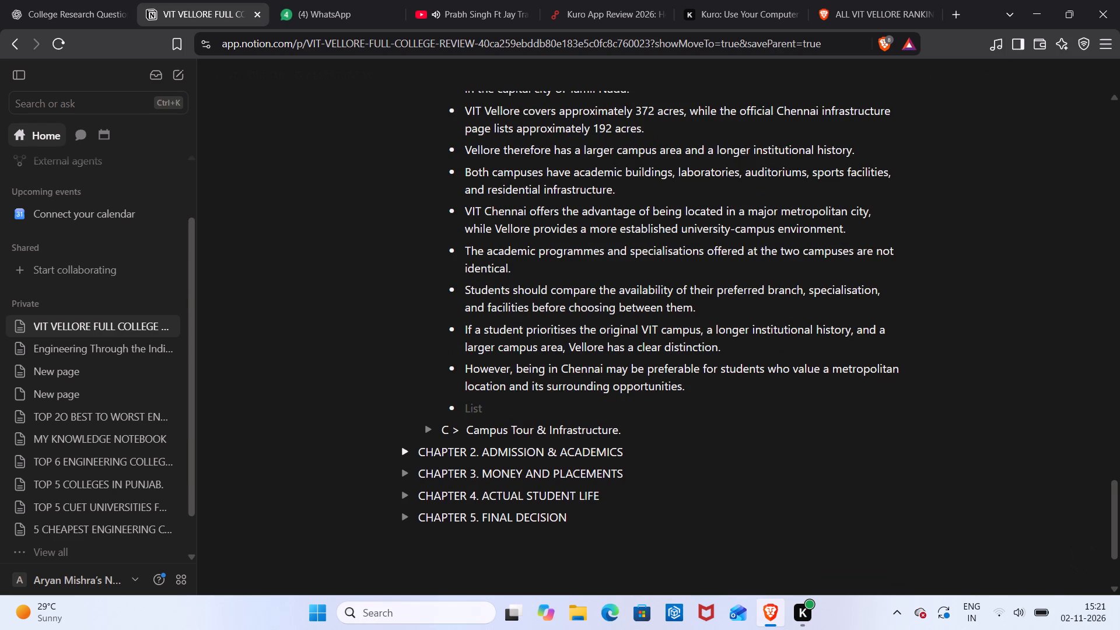
key(BackSpace)
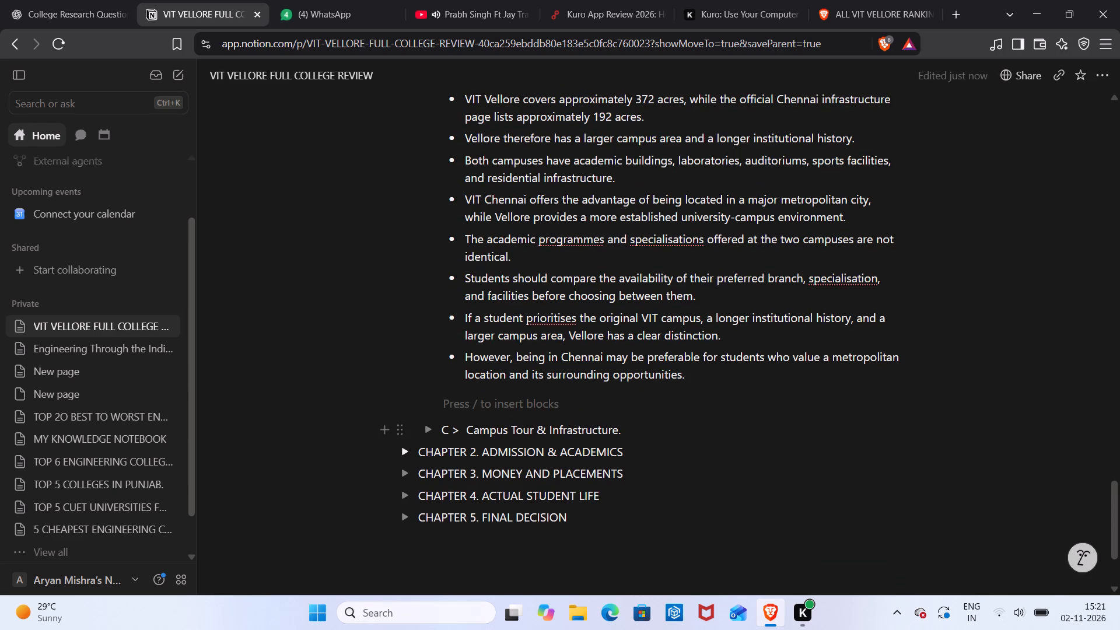
click(413, 409)
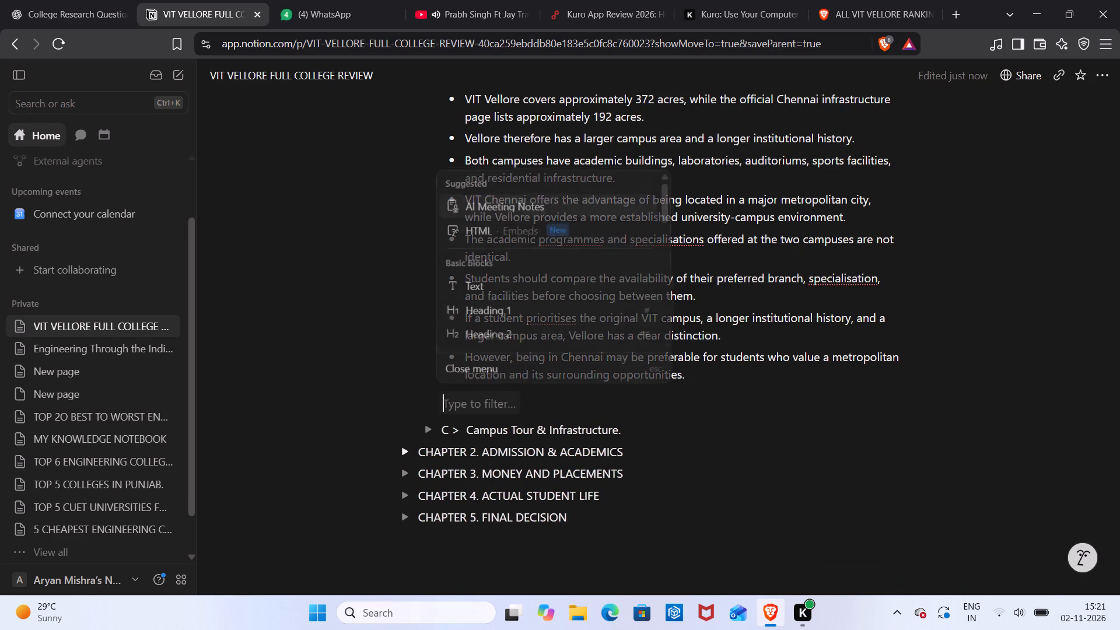
scroll(468, 323, down, 1)
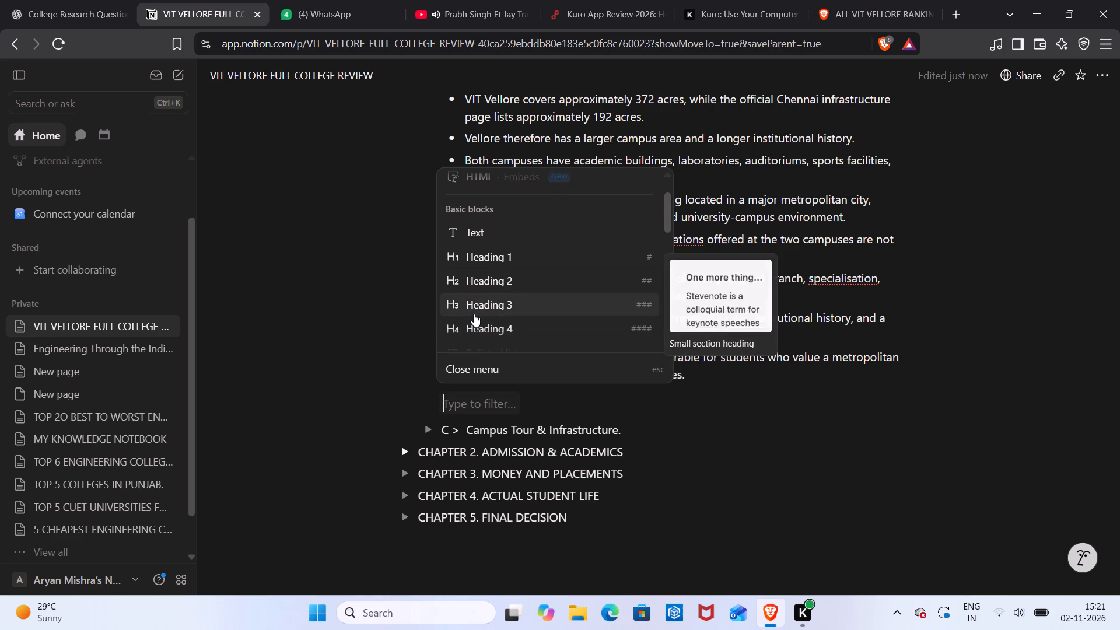
click(474, 314)
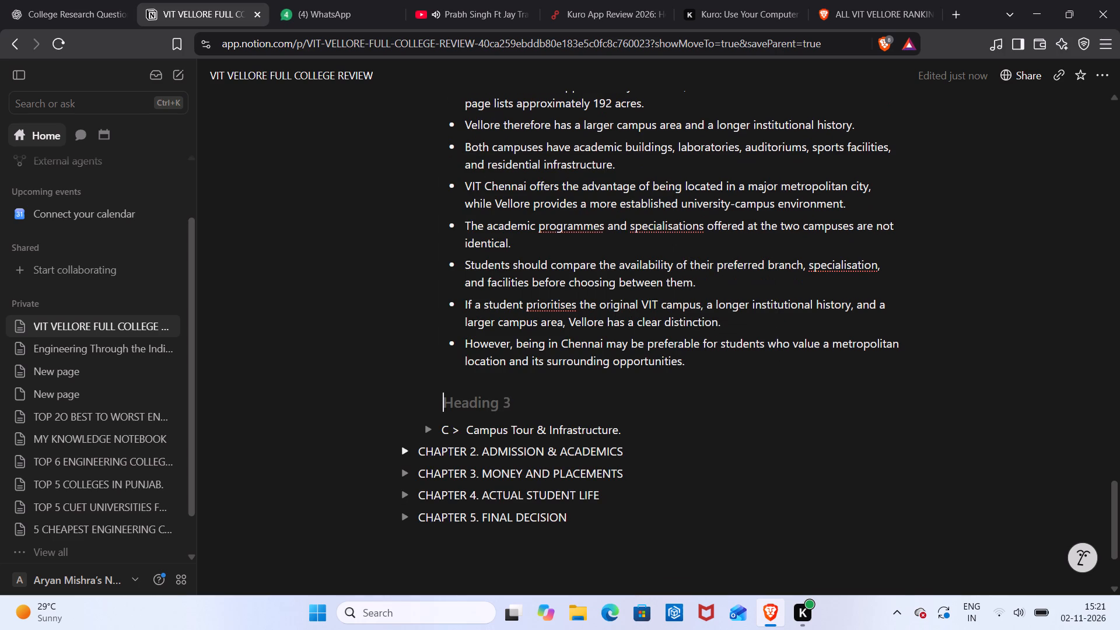
text(4.)
key(space)
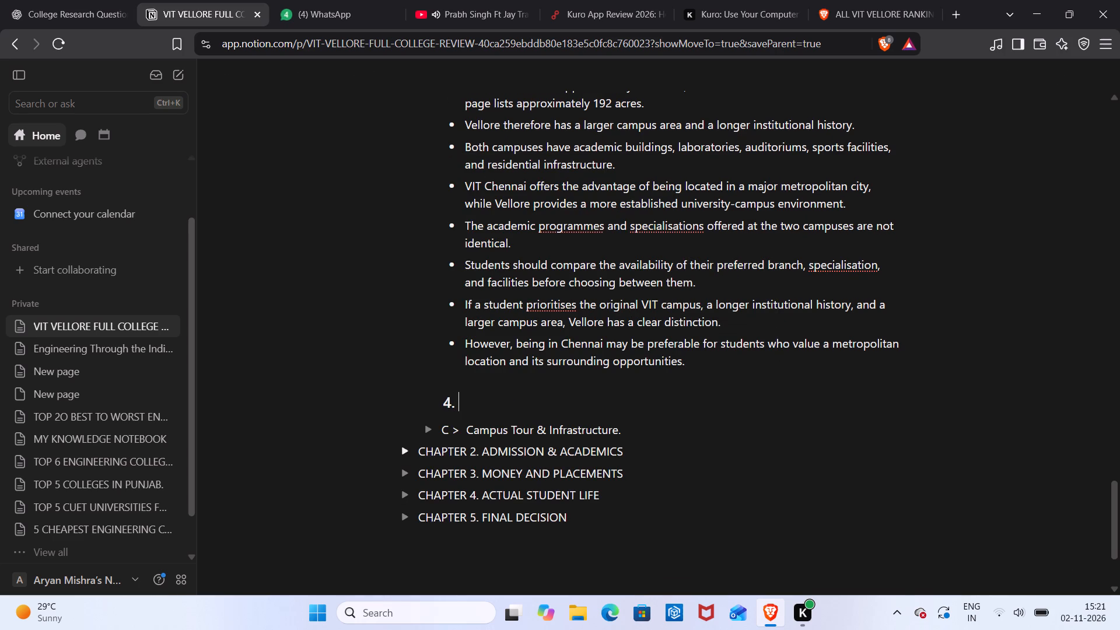
scroll(474, 314, up, 4)
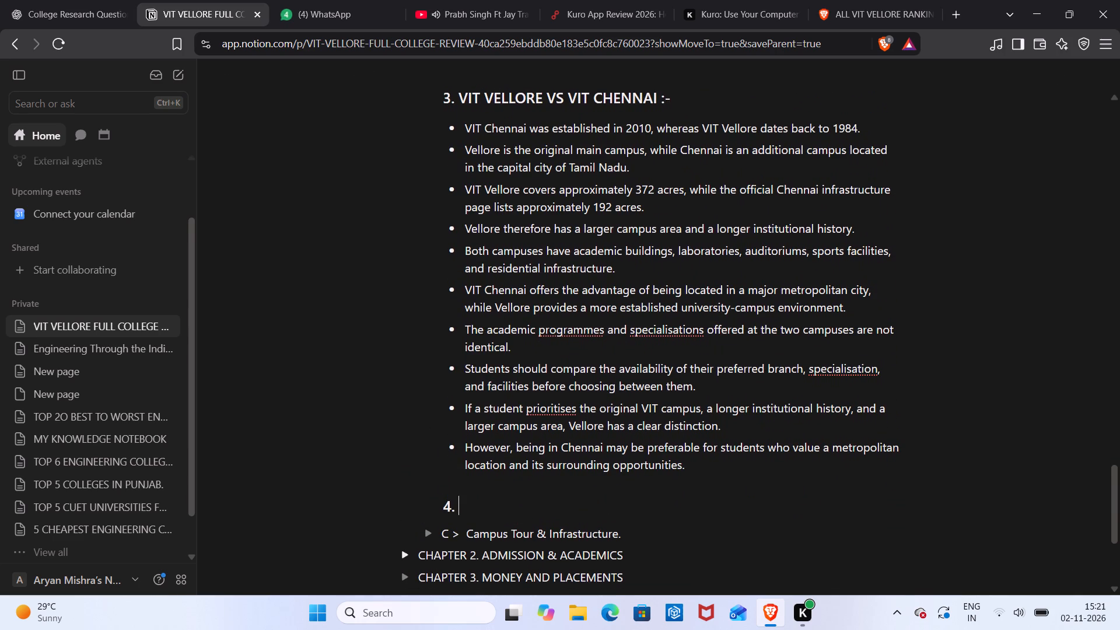
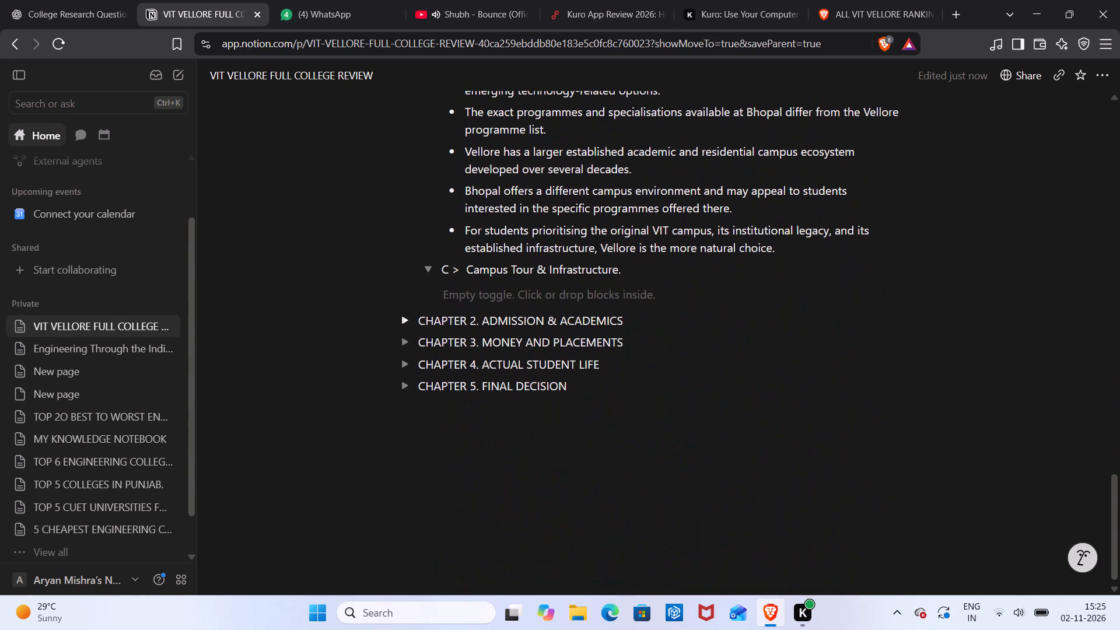
scroll(477, 443, down, 1)
click(777, 248)
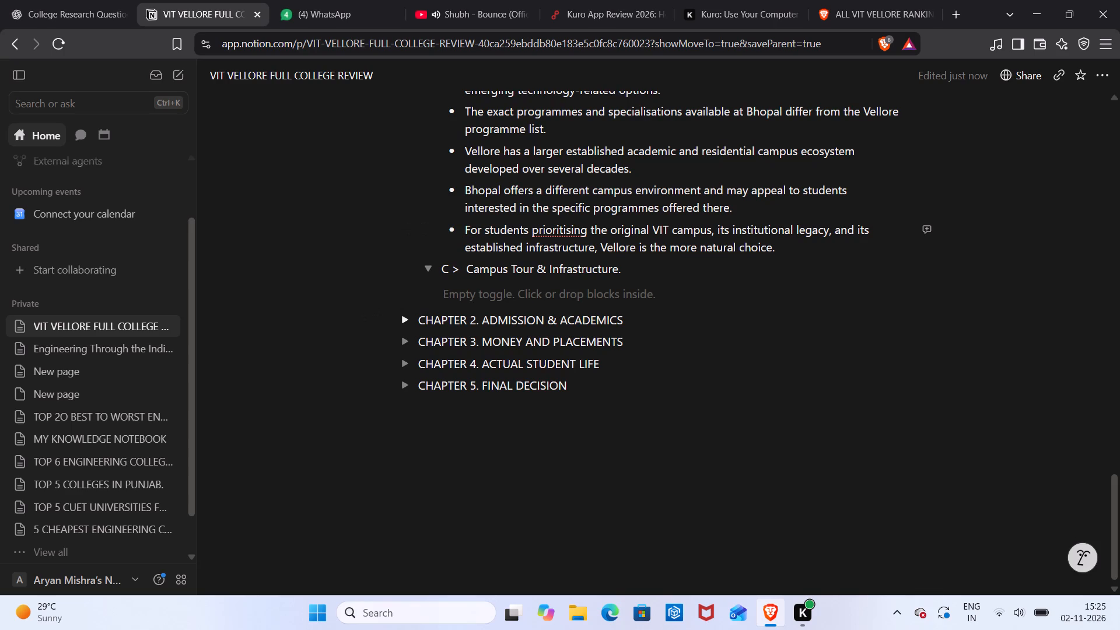
key(Return)
key(BackSpace)
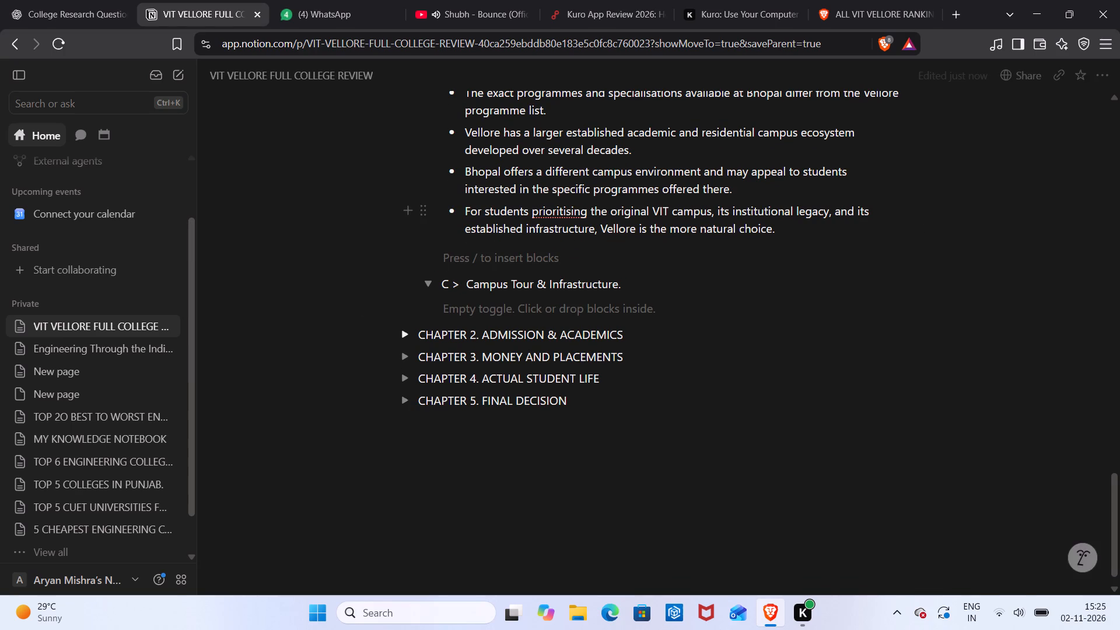
click(412, 264)
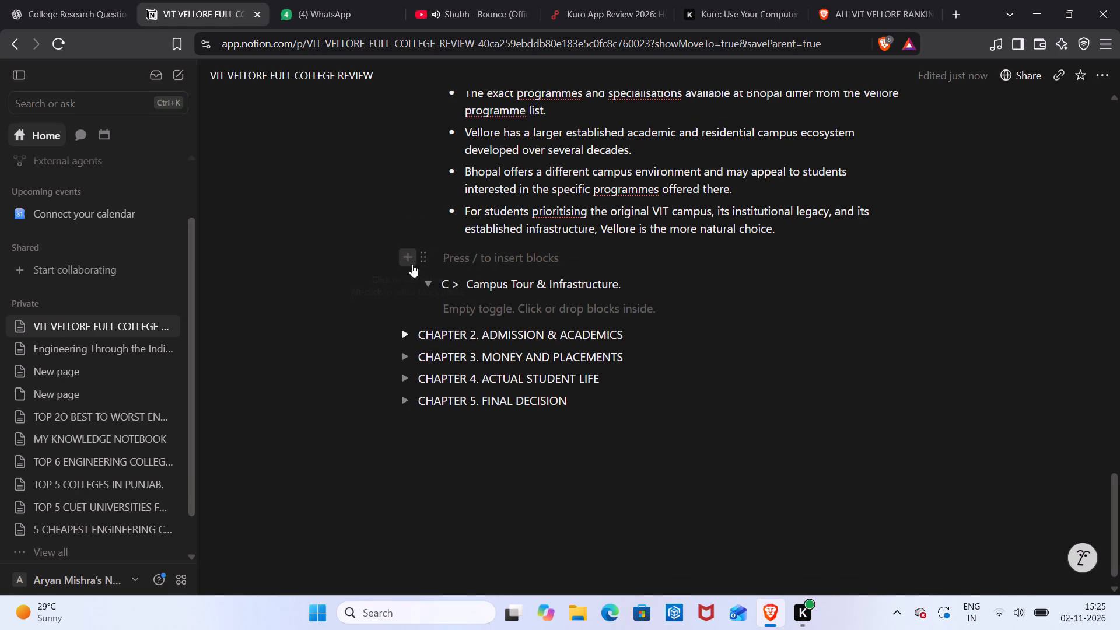
scroll(492, 421, down, 1)
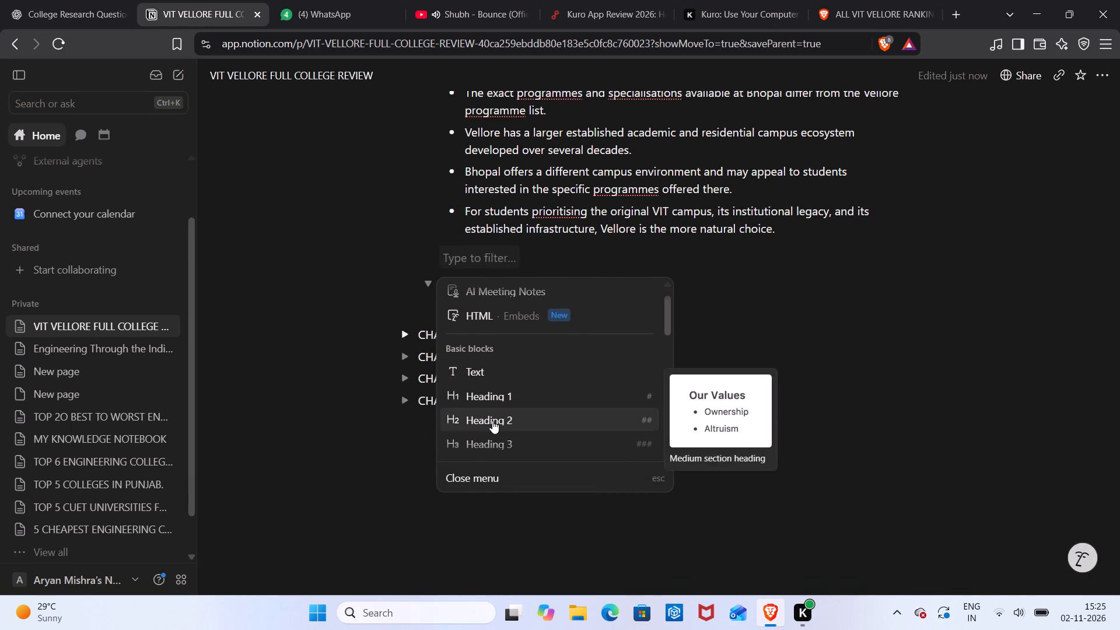
click(492, 448)
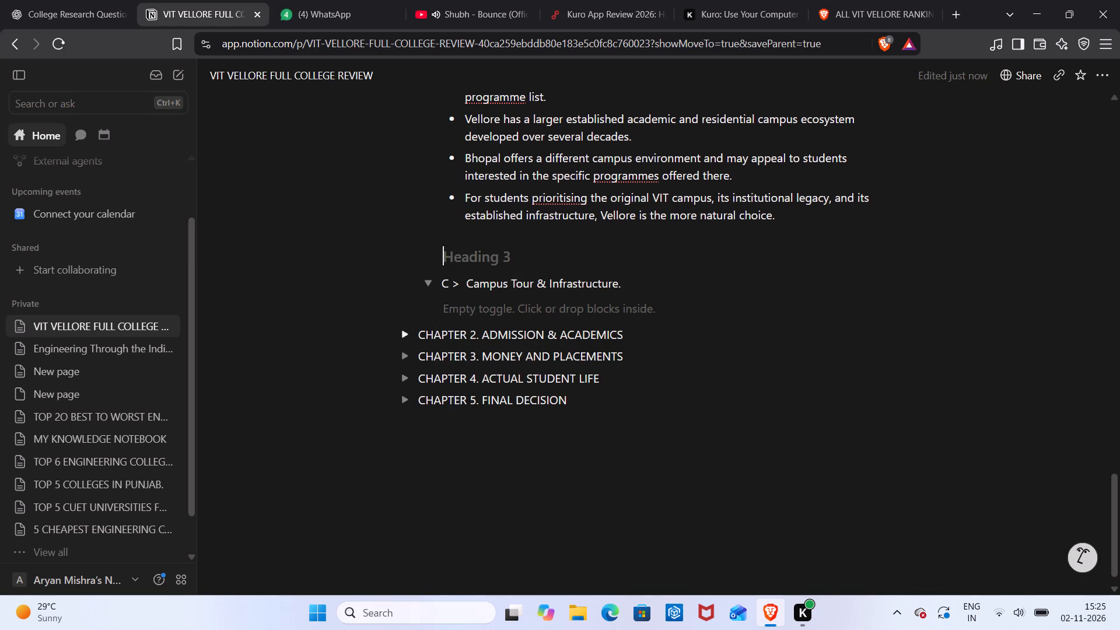
text(6. WHY VIT)
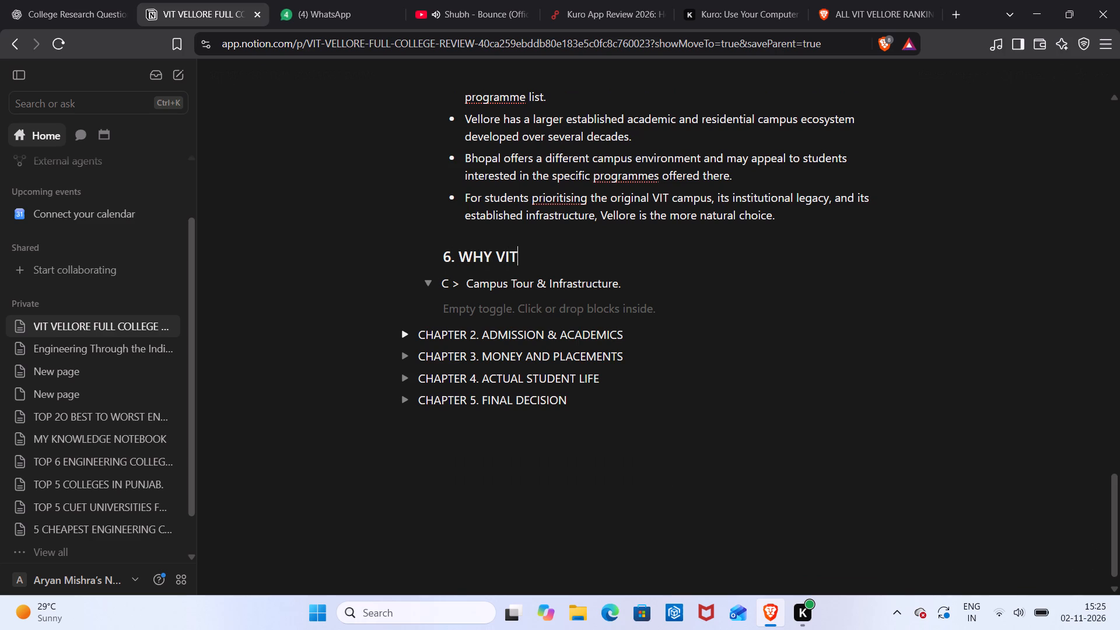
key(space)
text(?)
key(space)
text(:-)
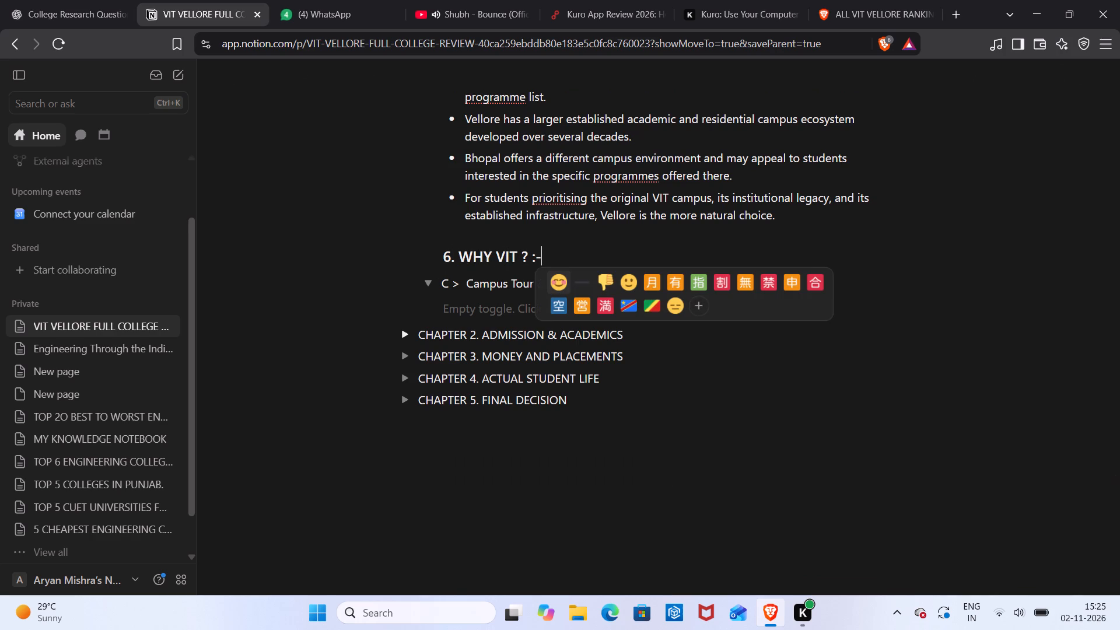
click(582, 262)
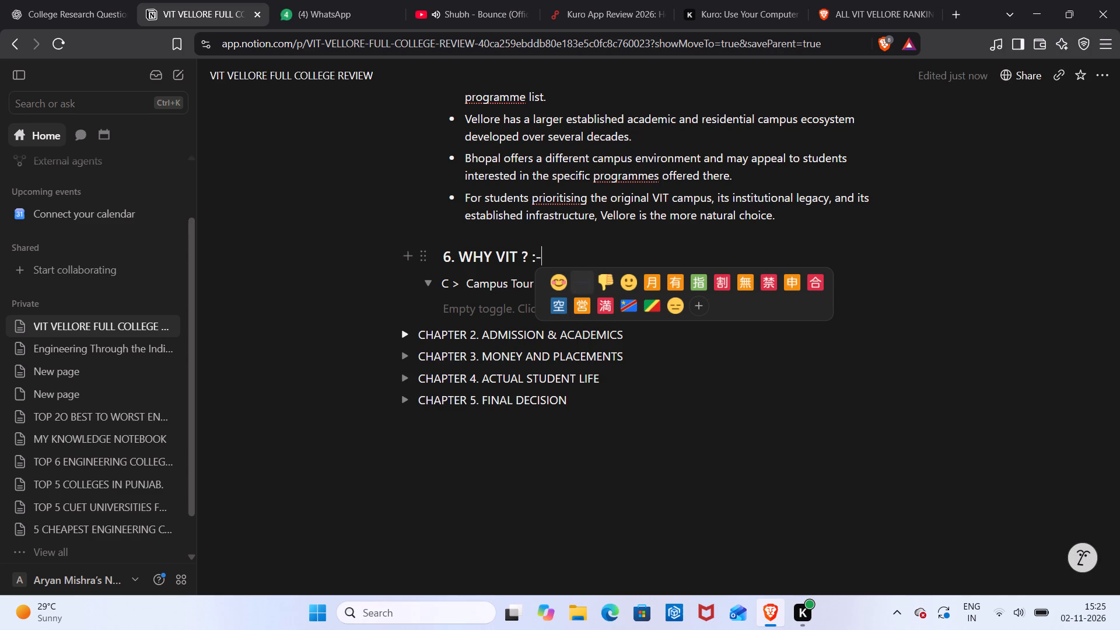
Paste the copied reasons for preferring VIT Vellore below the heading "6. WHY VIT ? :-".
key(Return)
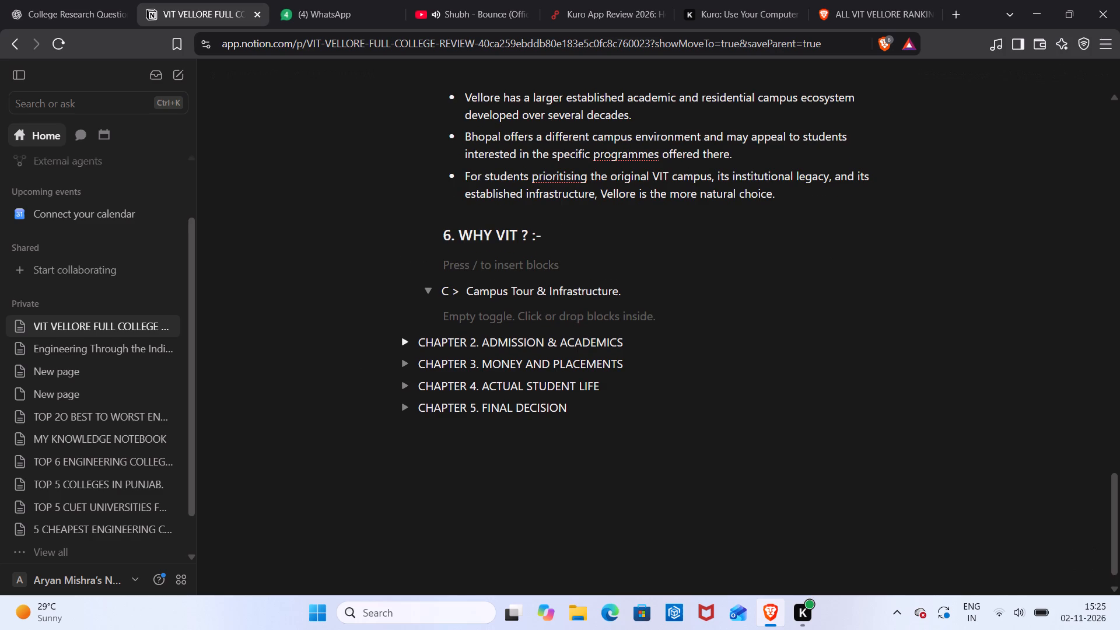
key(ctrl+v)
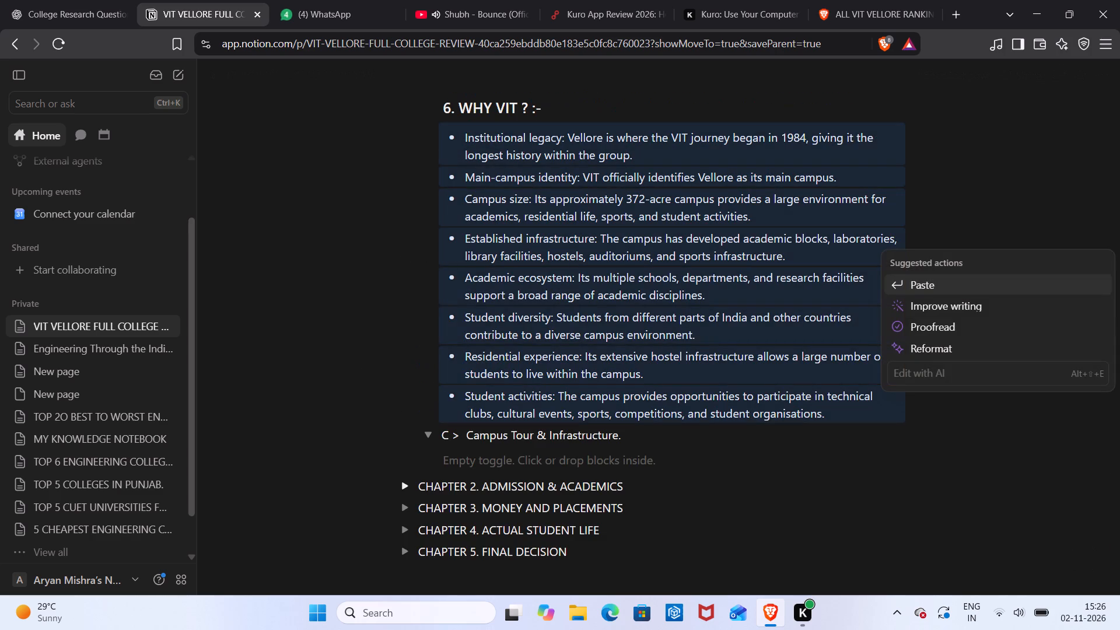
click(344, 237)
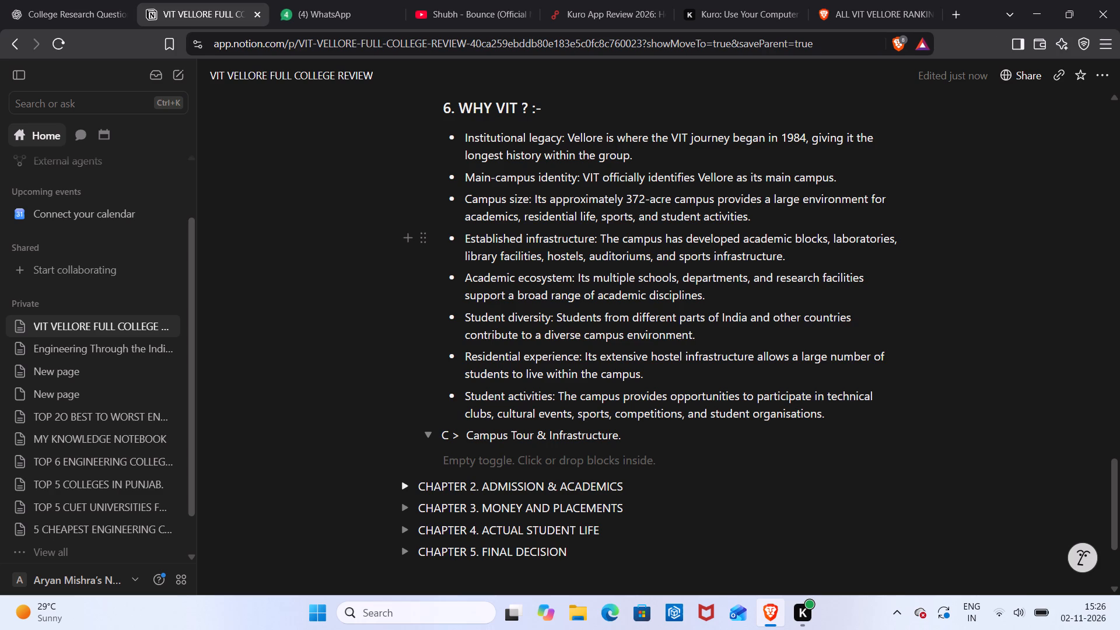
Add an empty text block after the "Student activities" bullet, outdented to the level of toggles B and C.
click(829, 416)
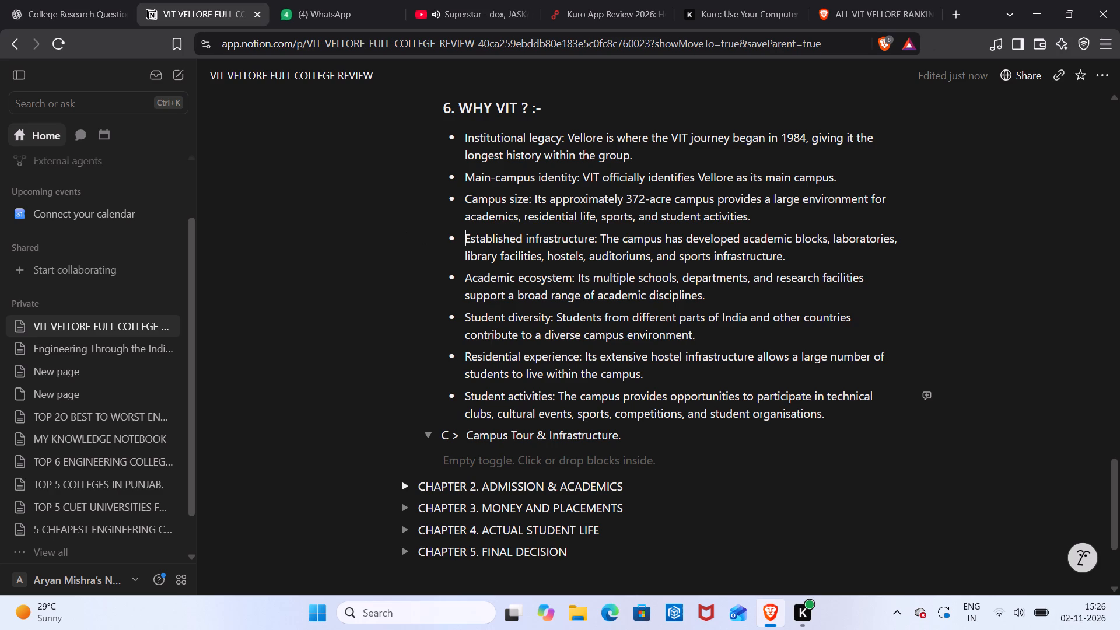
key(Return)
key(BackSpace)
key(BackSpace)
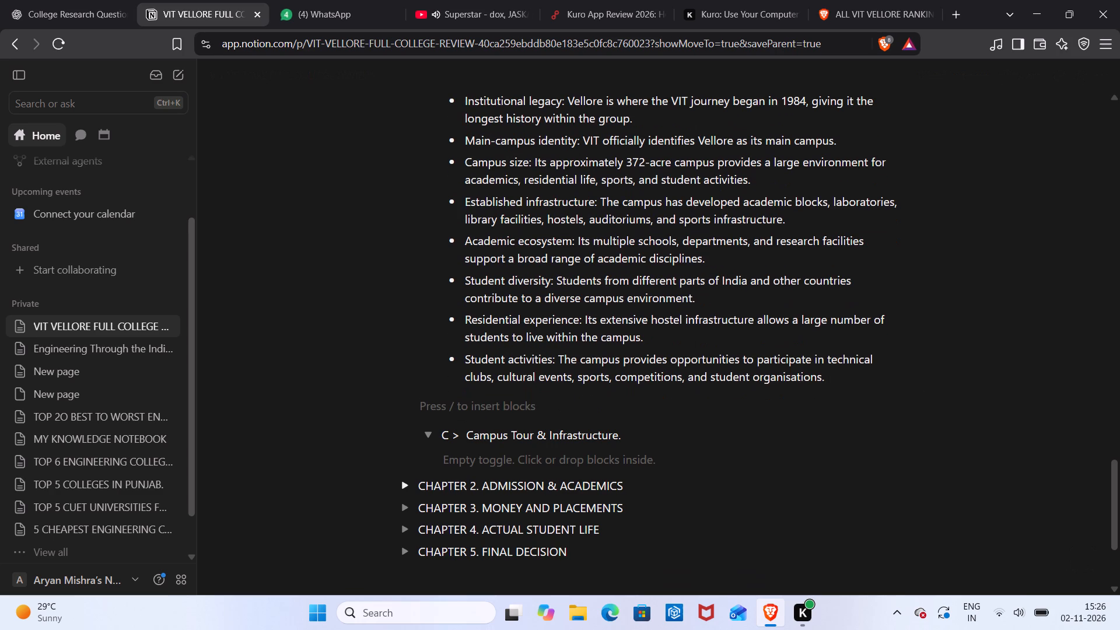
click(311, 447)
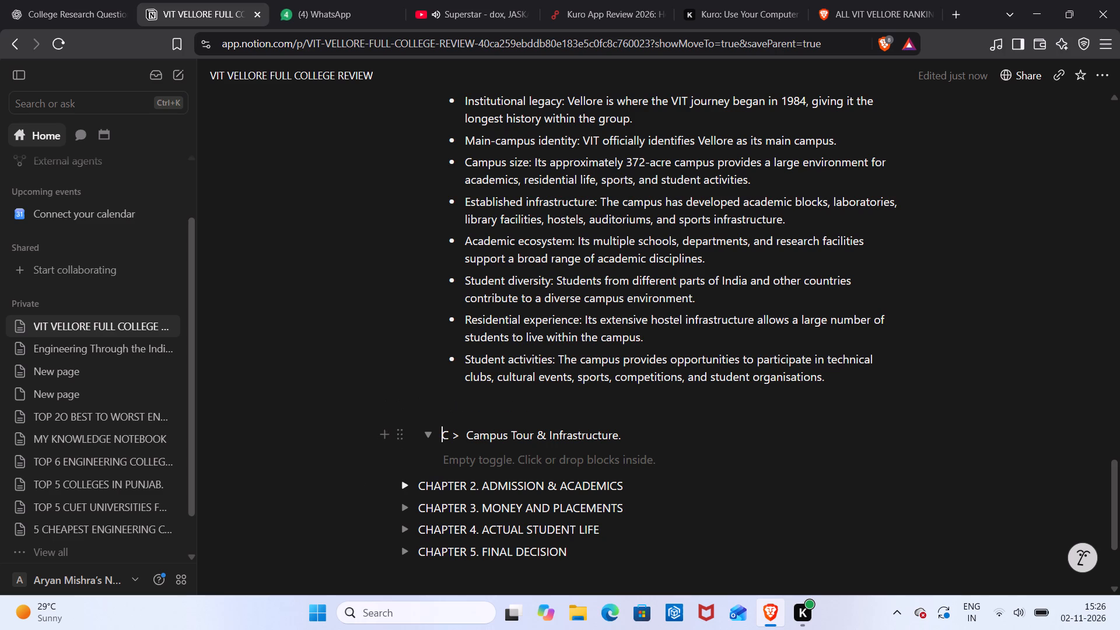
Collapse the toggles "B > VIT Vellore VS Other VIT Campuses." and "C > Campus Tour & Infrastructure.".
scroll(319, 298, up, 9)
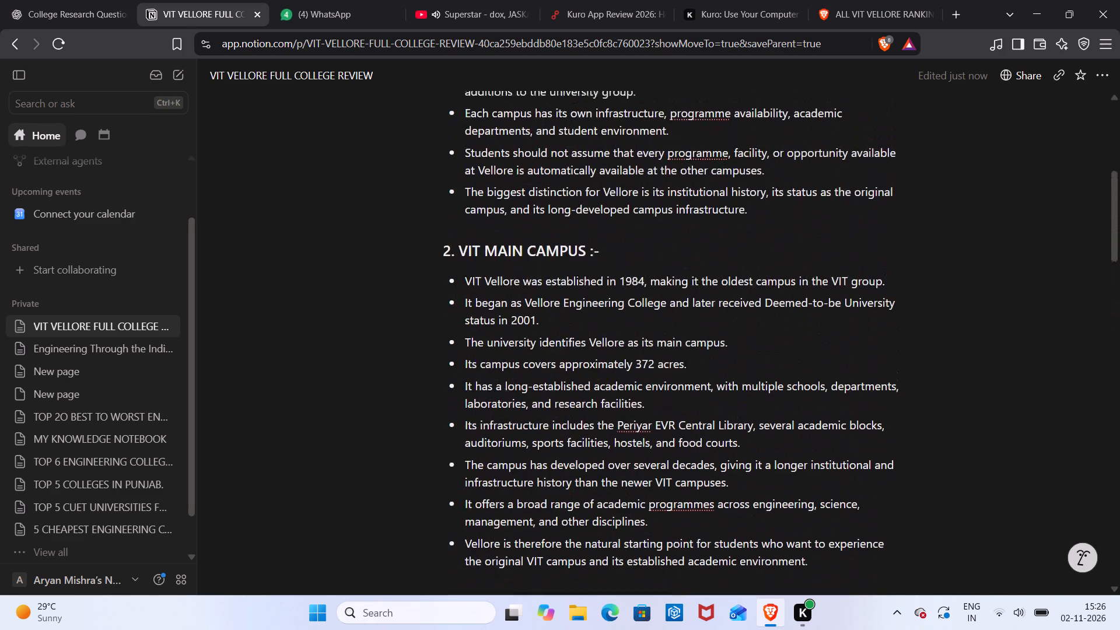
scroll(356, 310, up, 4)
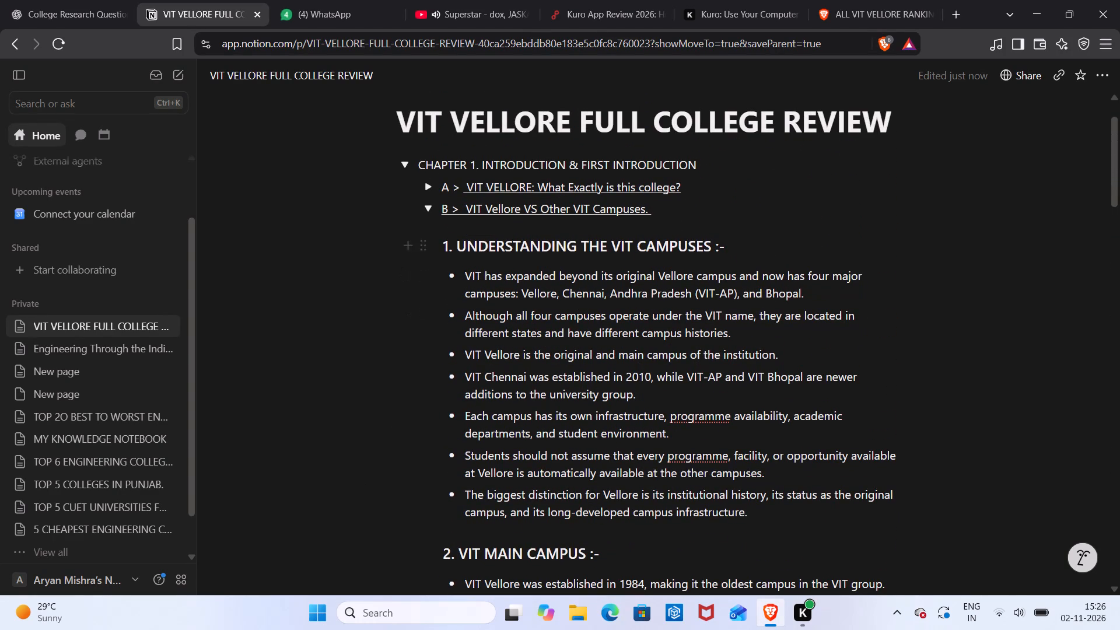
click(428, 209)
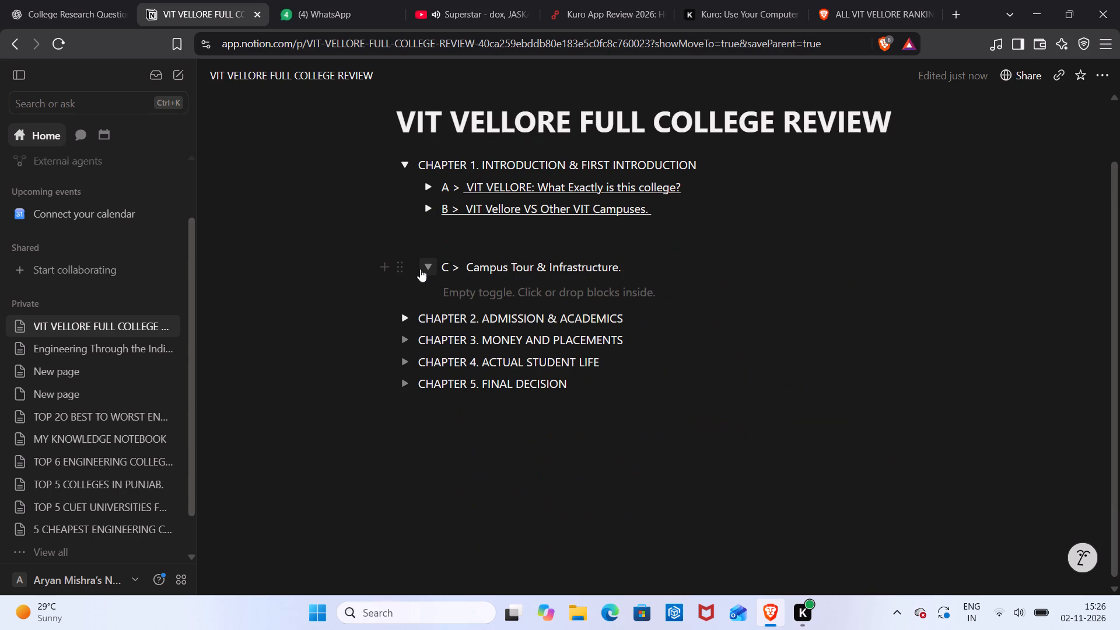
click(422, 271)
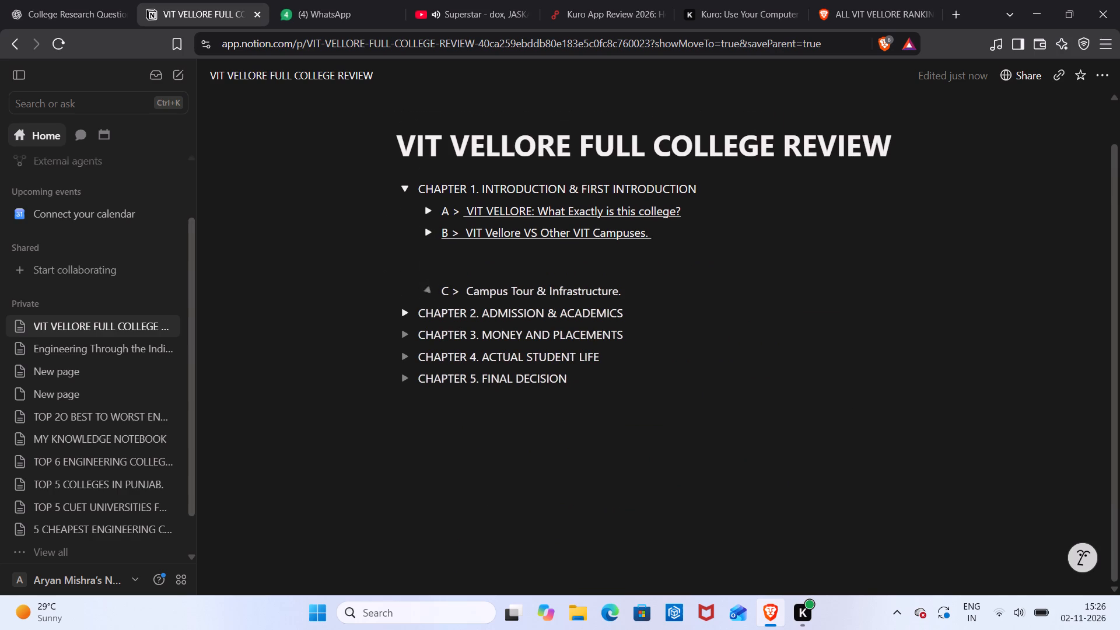
Delete the empty block between toggles B and C in Chapter 1.
click(426, 274)
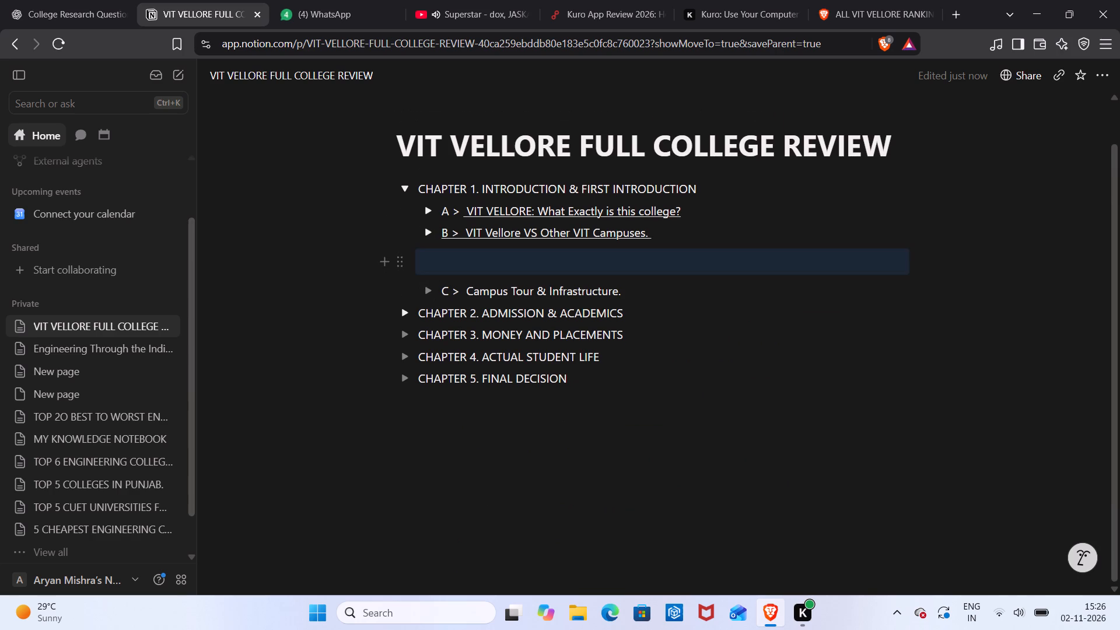
key(BackSpace)
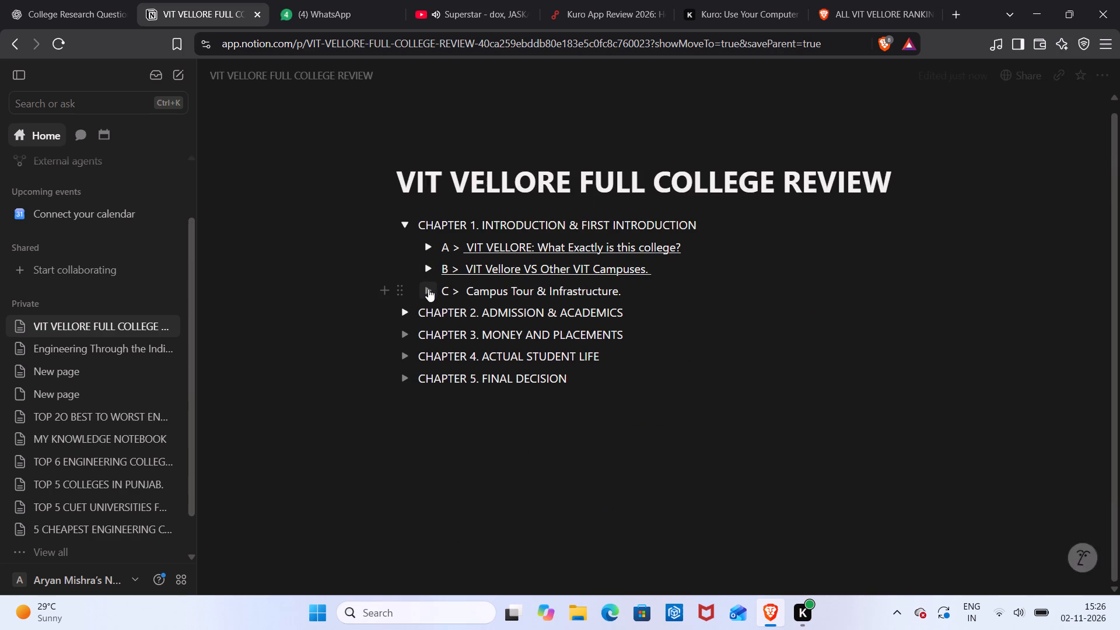
Expand toggle "B > VIT Vellore VS Other VIT Campuses." and place the cursor at the end of its last bullet, "Student activities".
click(428, 265)
scroll(428, 265, down, 4)
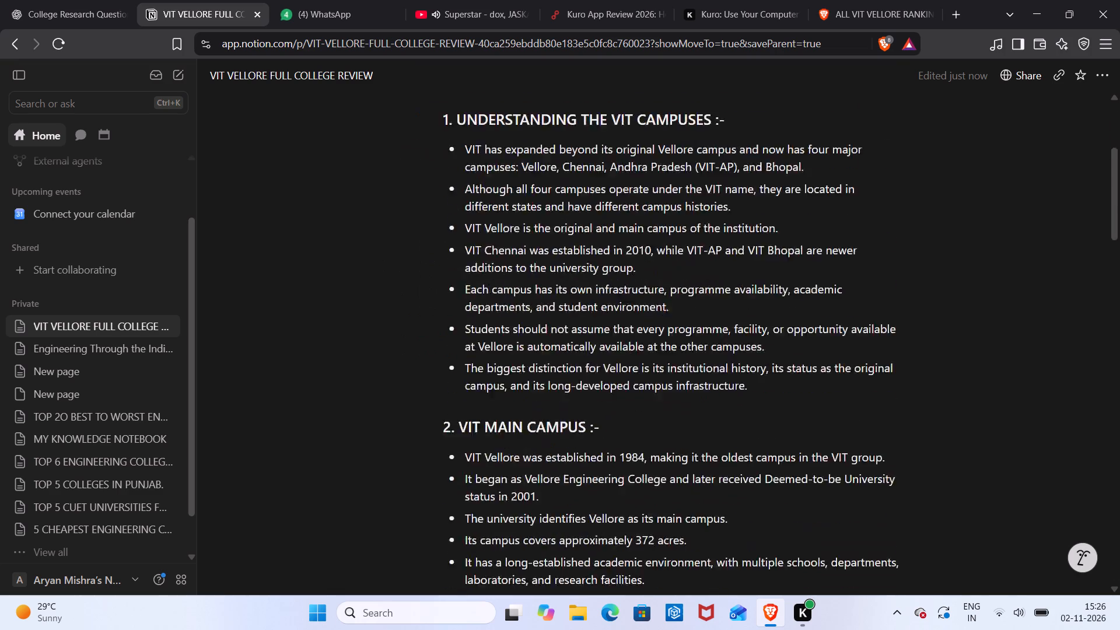
scroll(428, 265, down, 7)
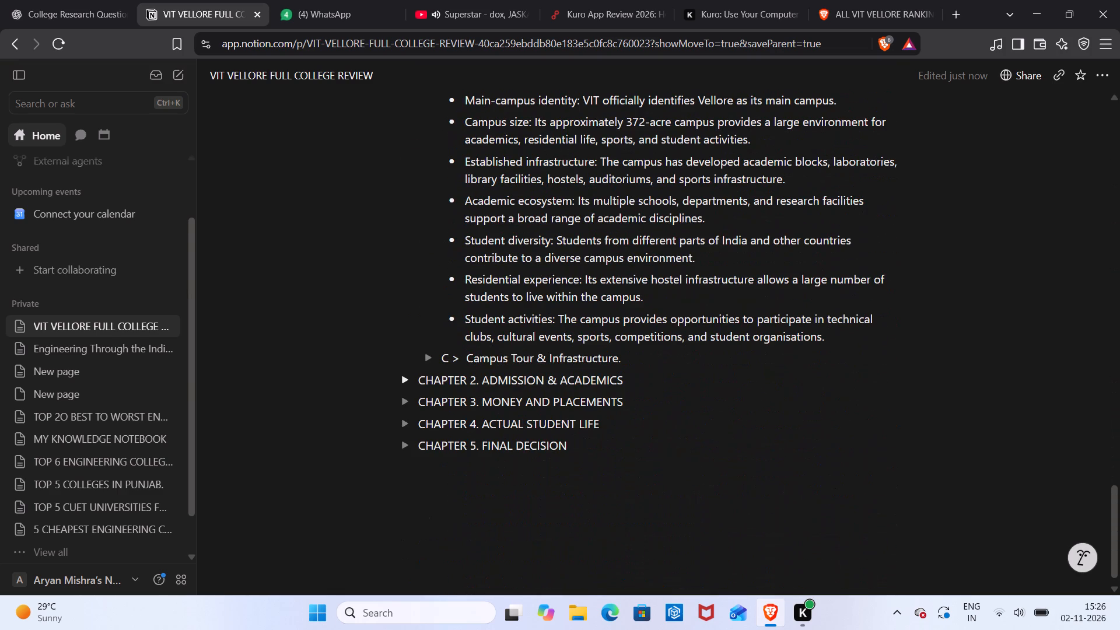
click(852, 282)
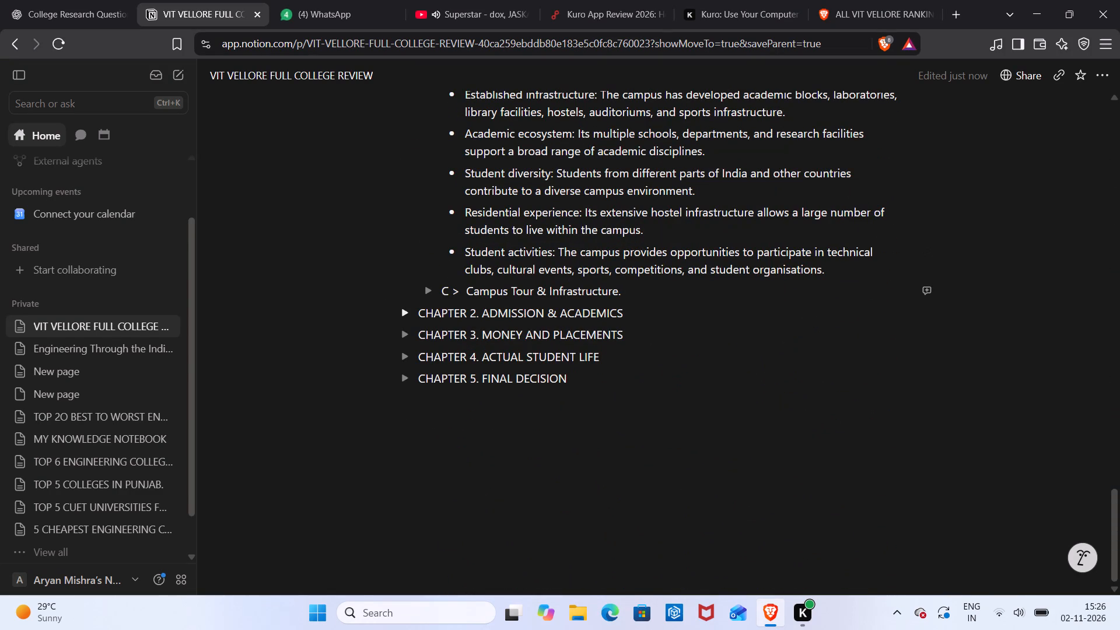
click(841, 270)
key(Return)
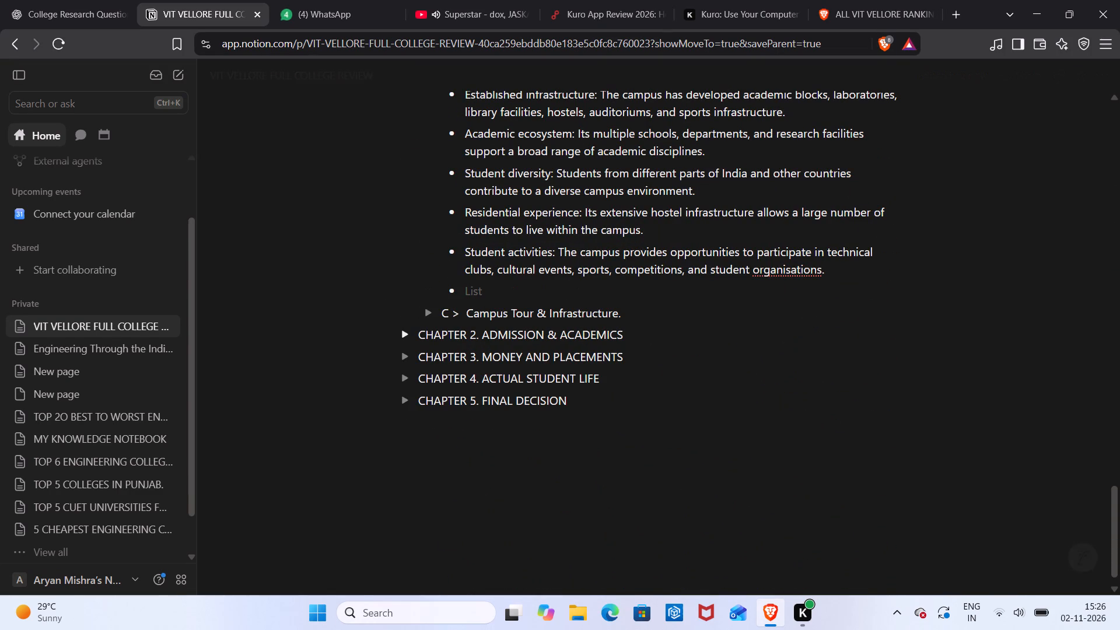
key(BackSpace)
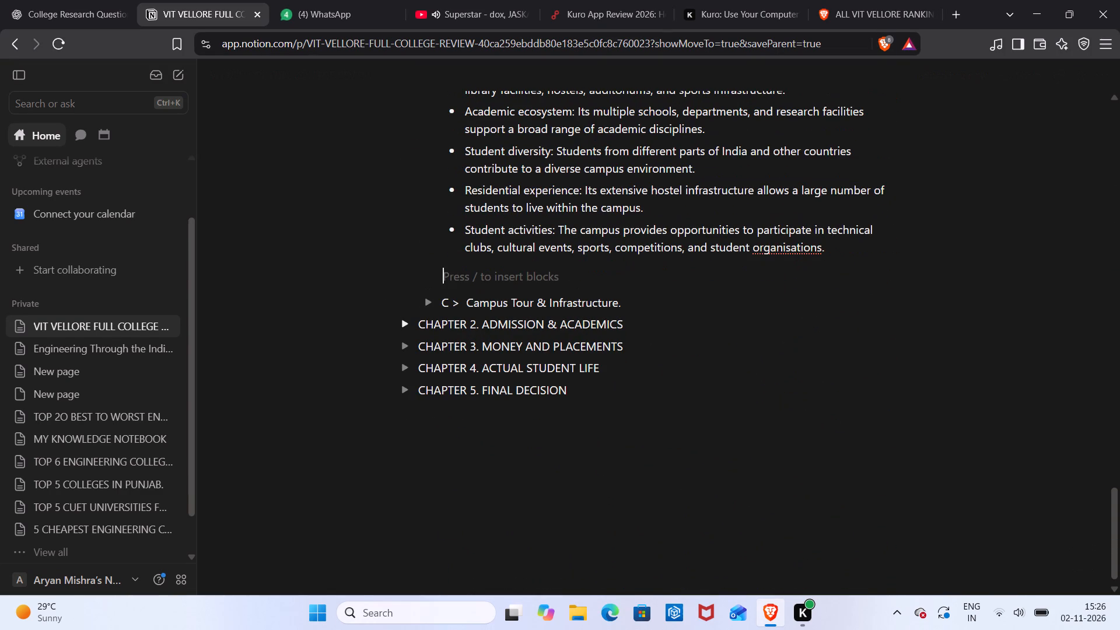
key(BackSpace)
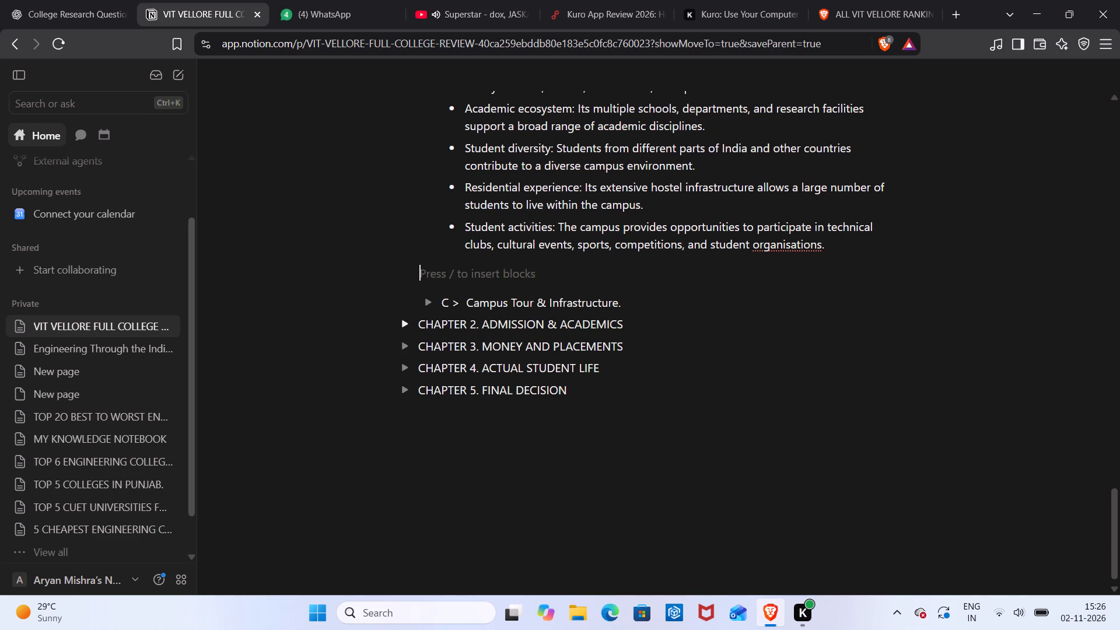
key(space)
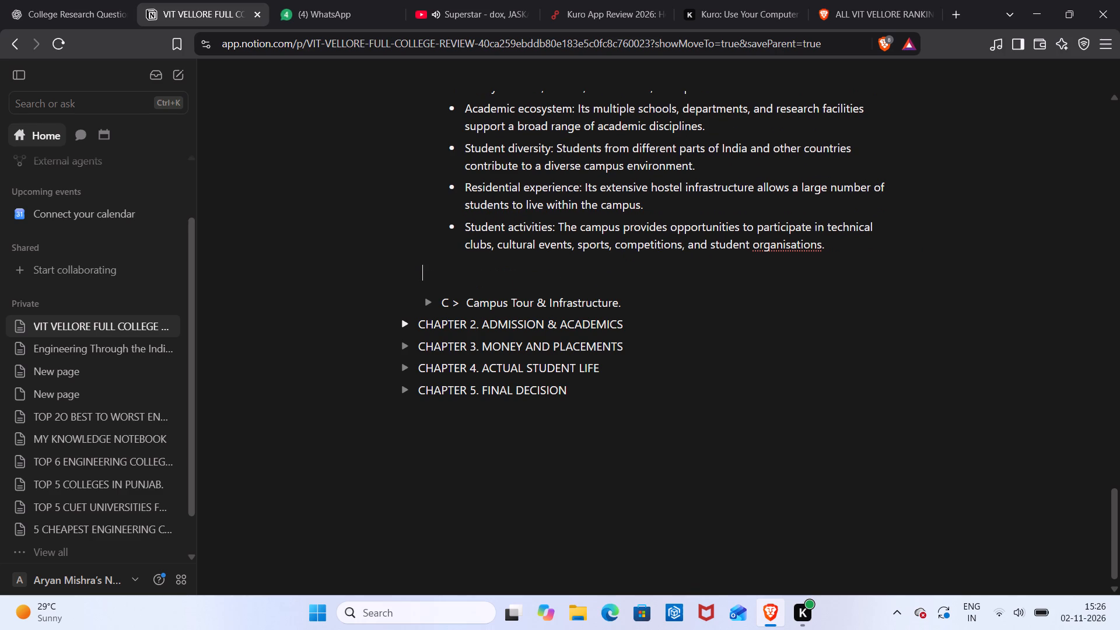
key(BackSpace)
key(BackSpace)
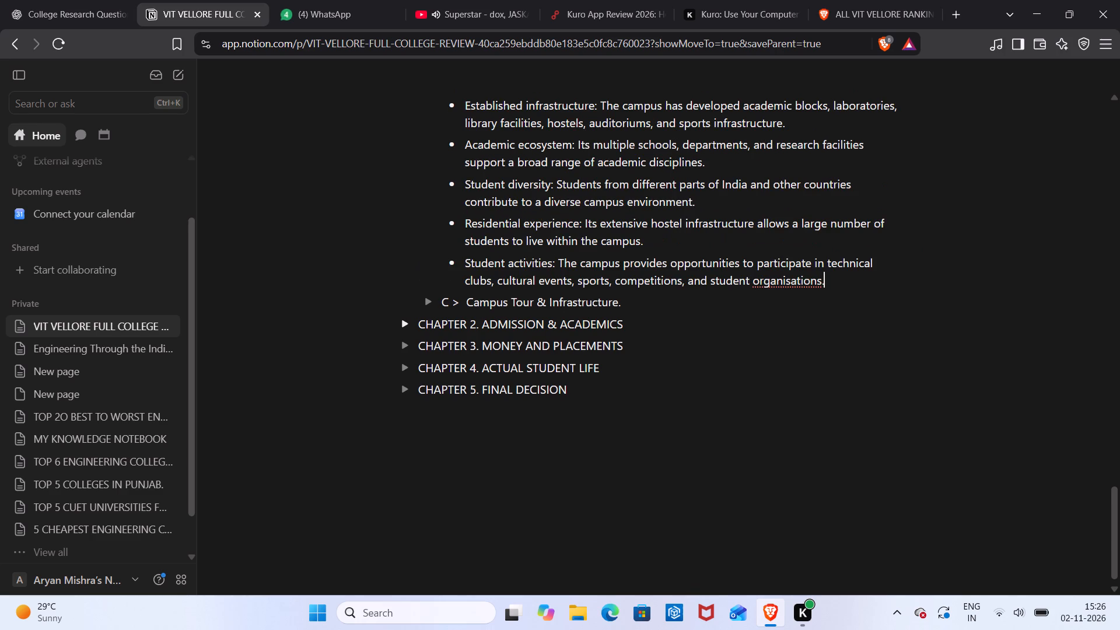
Add an empty text block below the "Student activities" bullet, kept inside toggle B.
key(Return)
key(BackSpace)
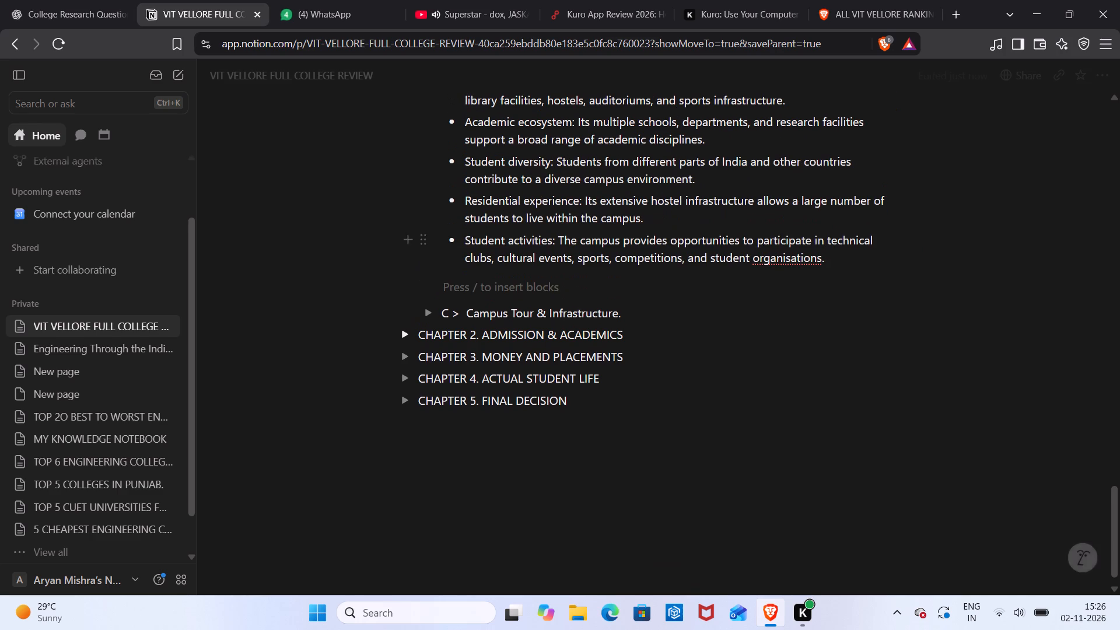
click(404, 228)
click(266, 276)
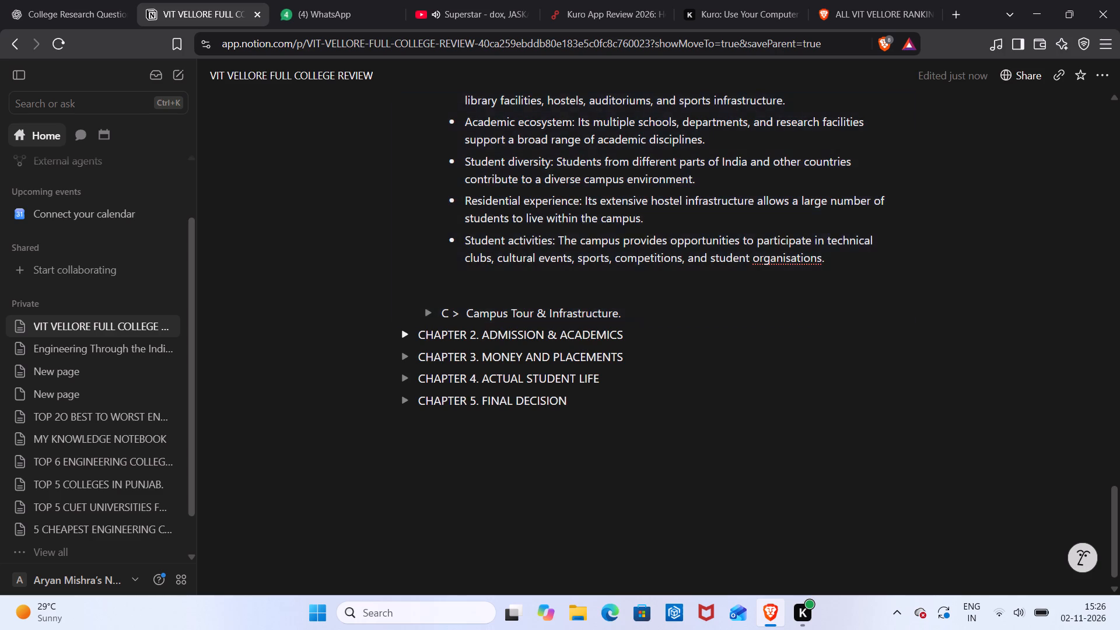
Collapse the toggle "B > VIT Vellore VS Other VIT Campuses.".
scroll(266, 276, up, 12)
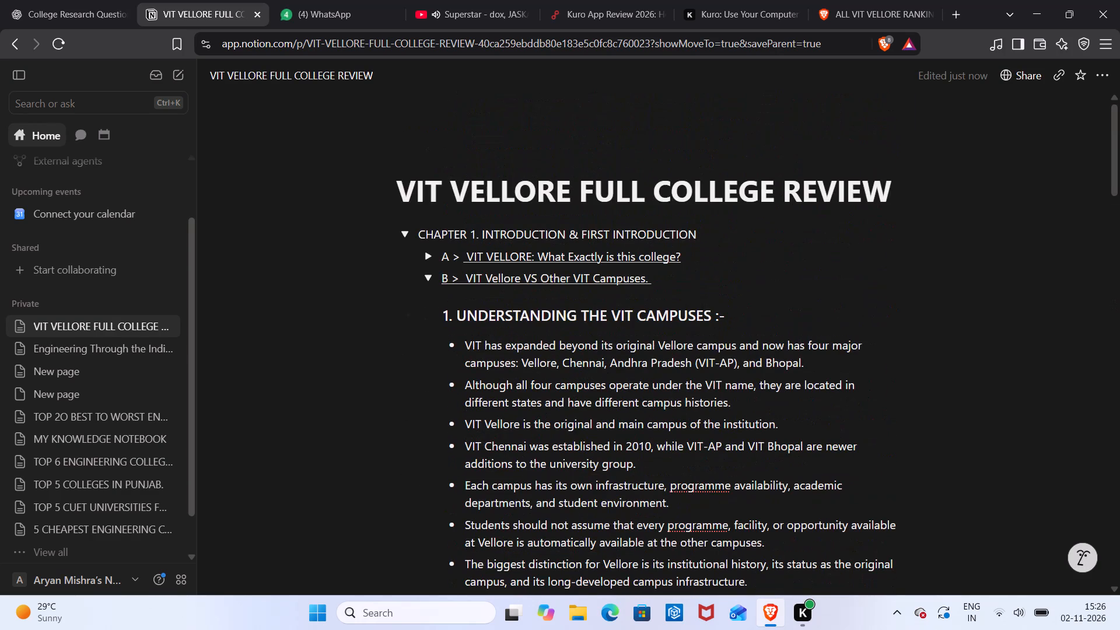
click(428, 286)
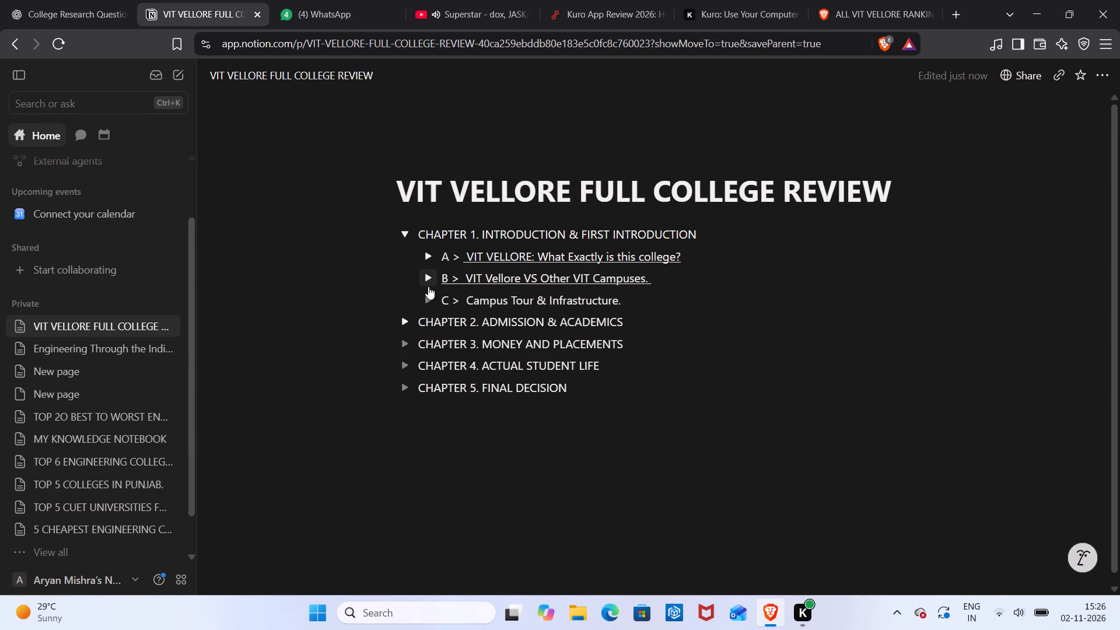
click(327, 320)
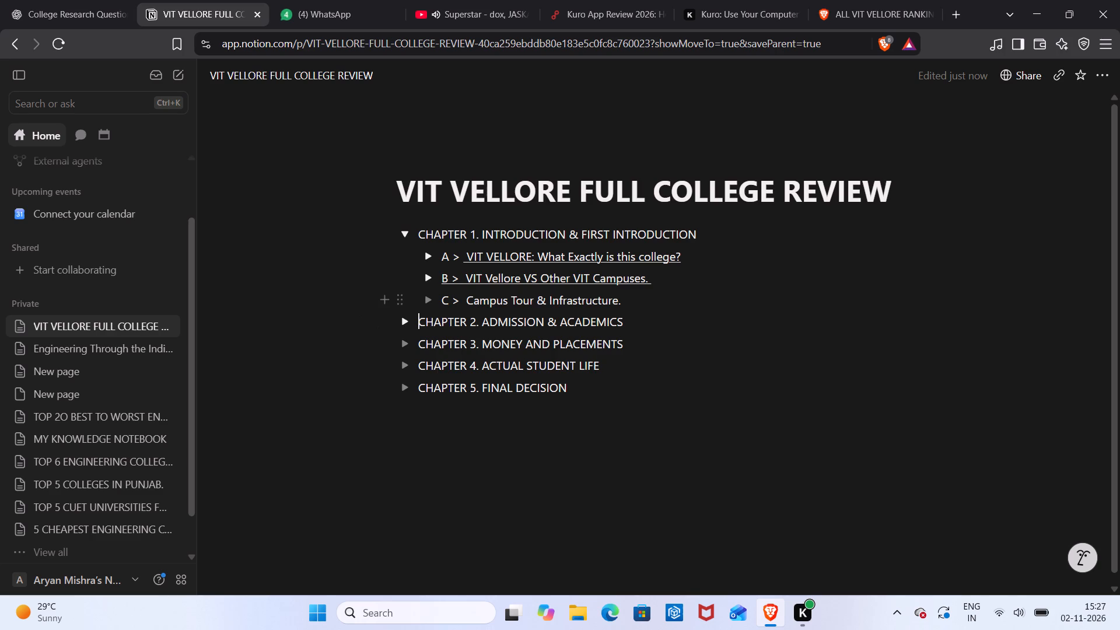
Underline the whole toggle title "C > Campus Tour & Infrastructure.".
drag(626, 303, 443, 302)
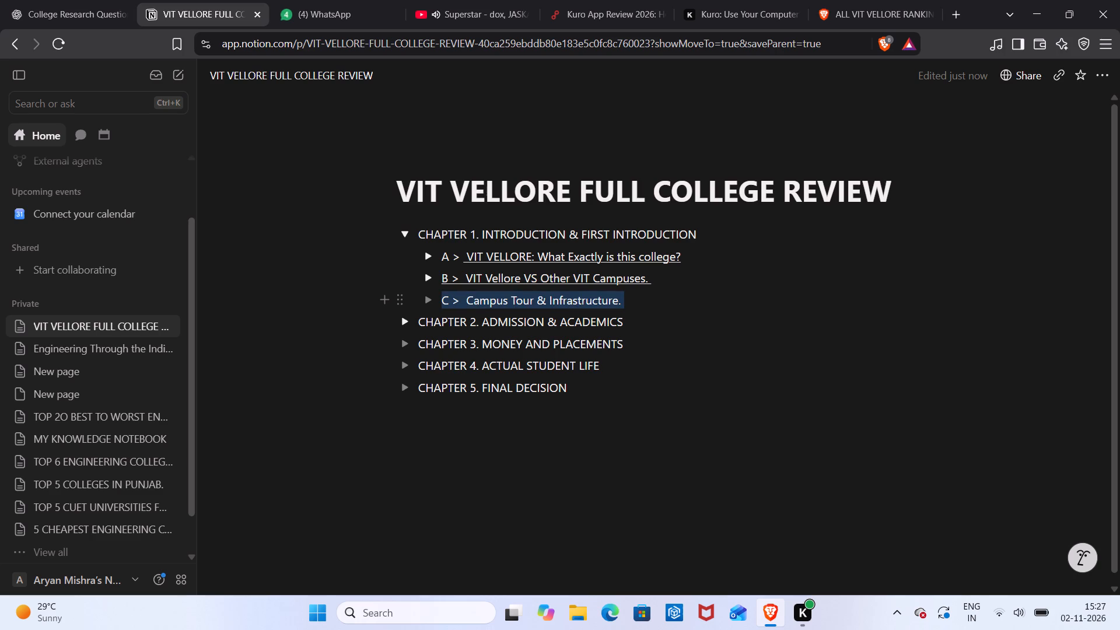
drag(443, 302, 438, 303)
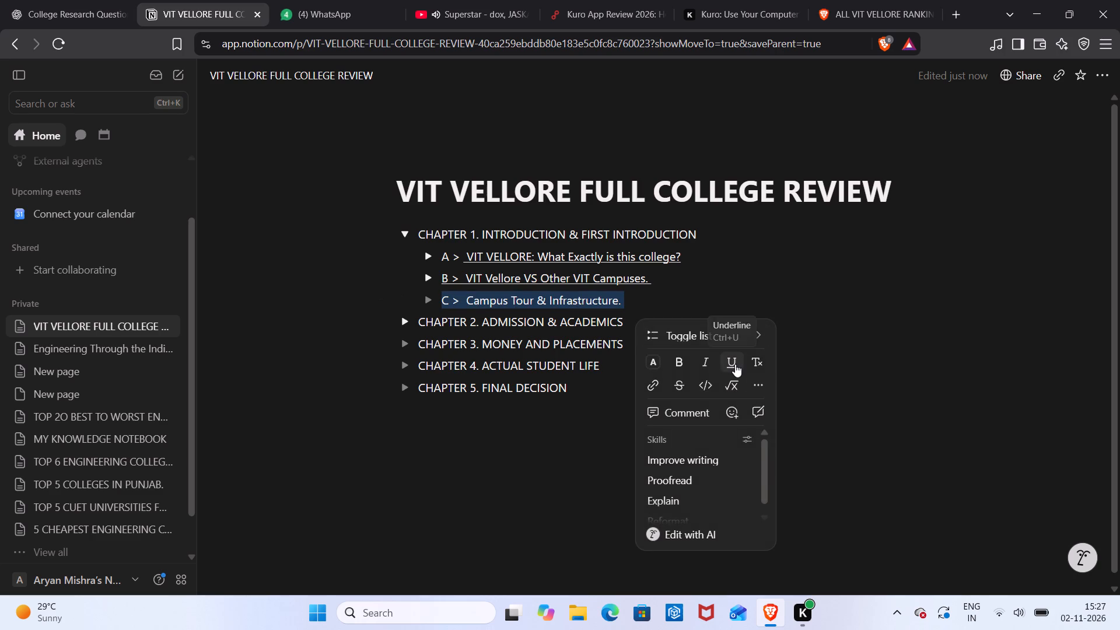
click(735, 364)
click(333, 385)
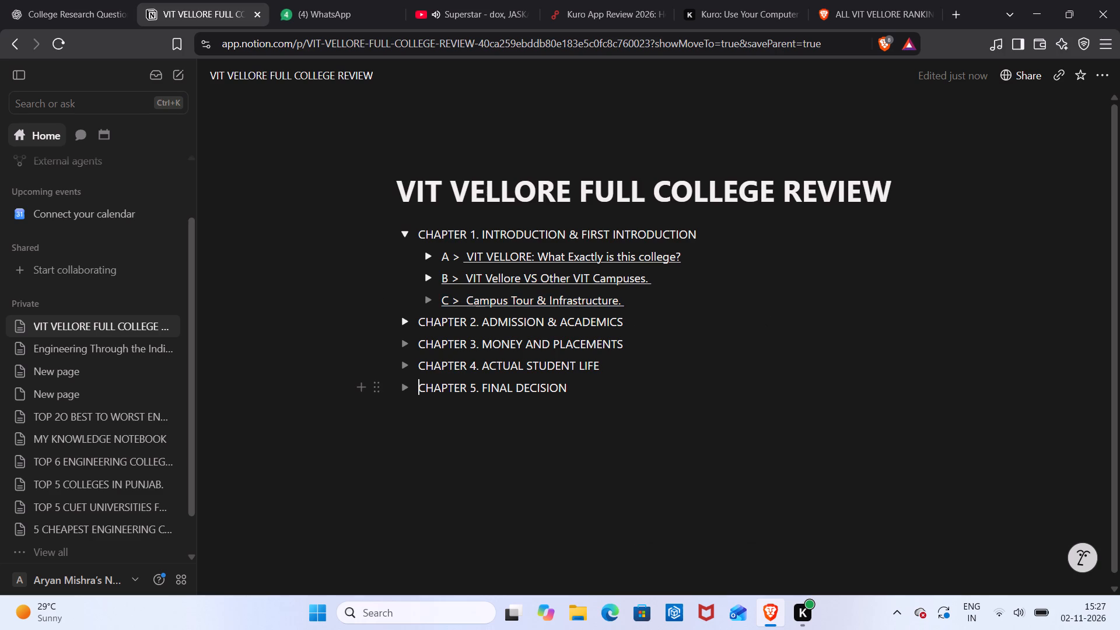
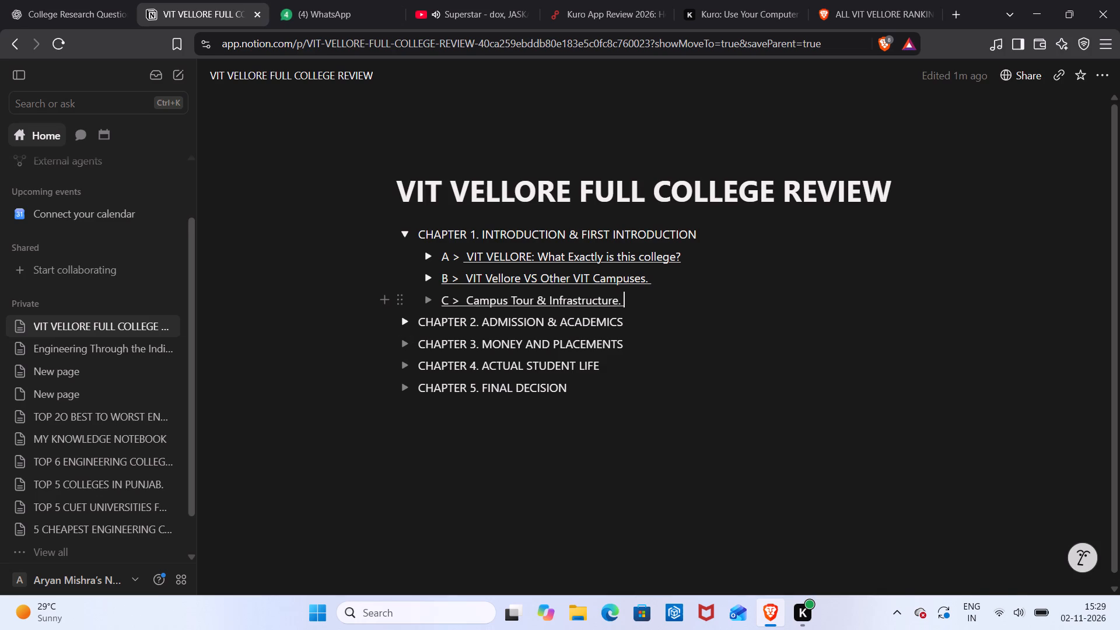
click(428, 296)
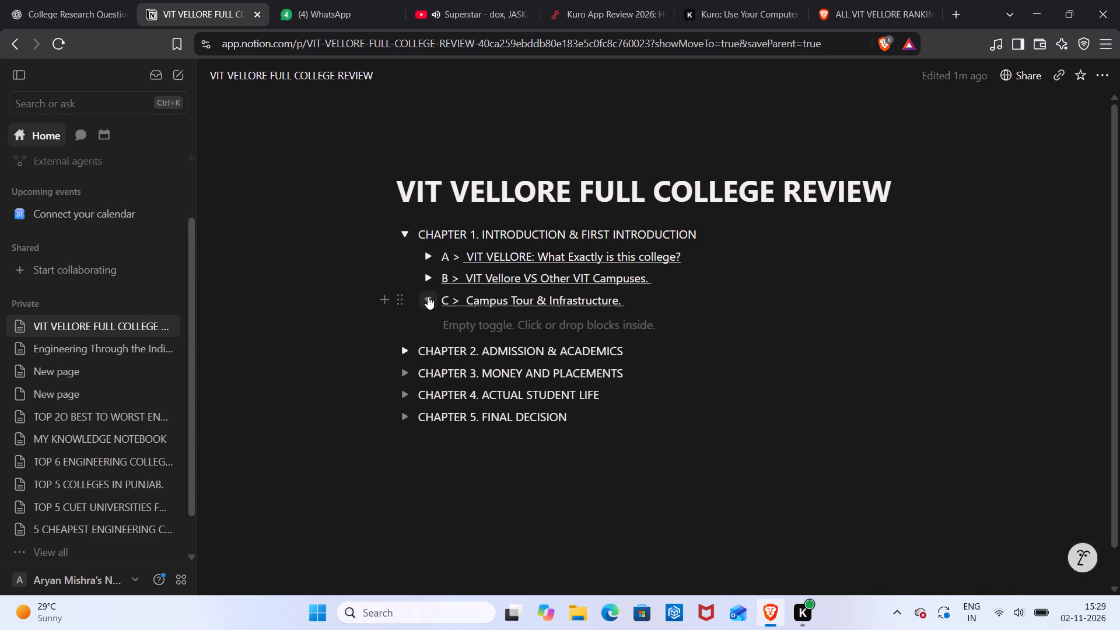
click(446, 315)
key(n)
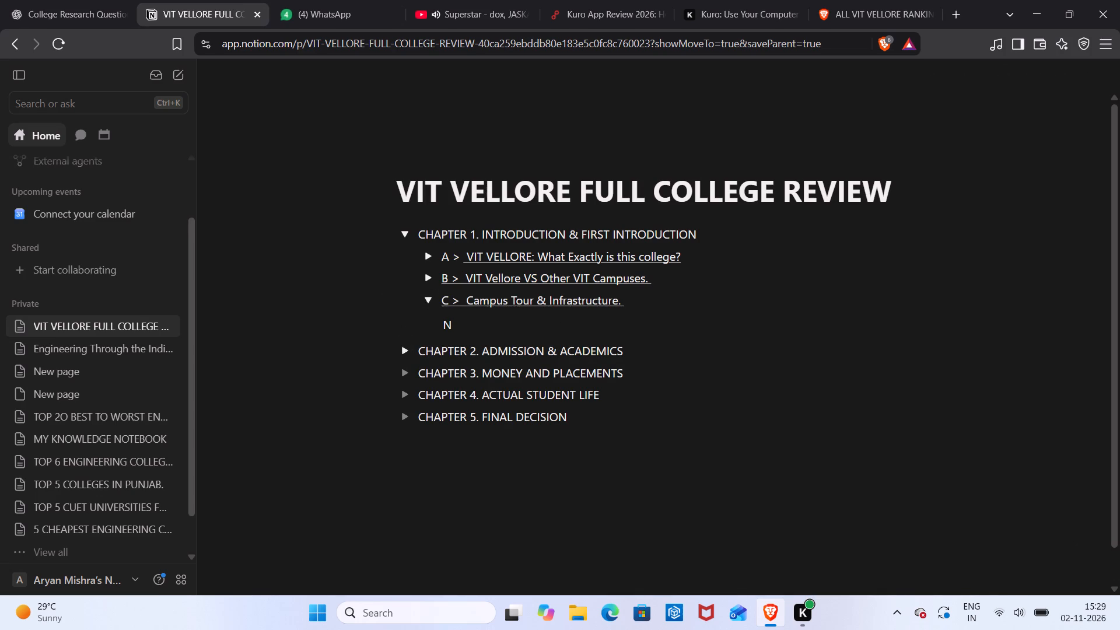
key(BackSpace)
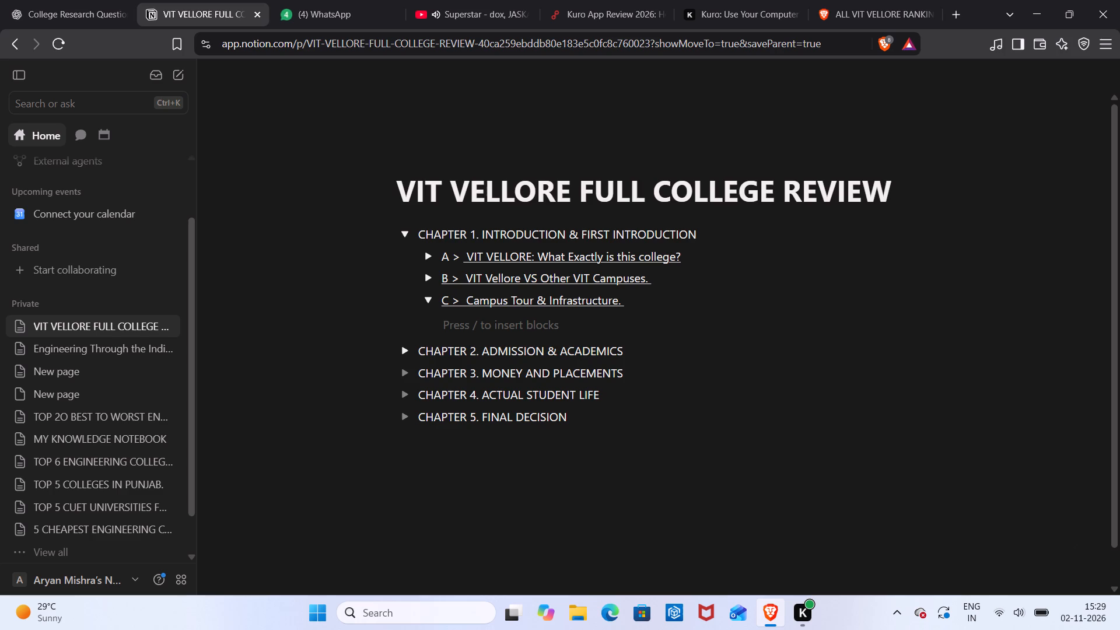
key(ctrl+v)
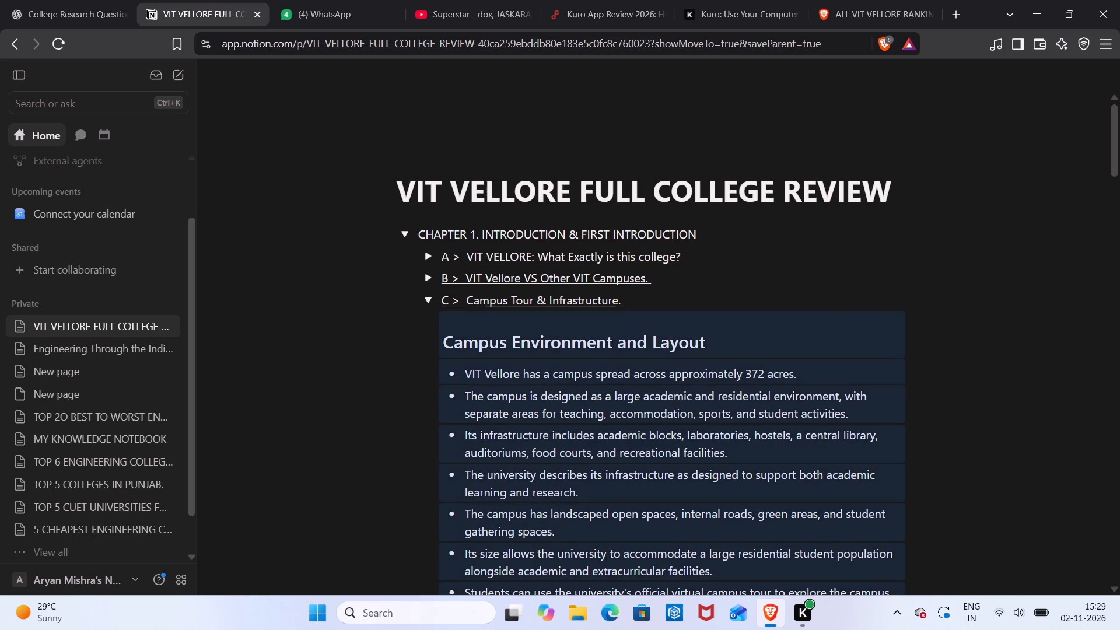
click(254, 394)
Delete the "Campus Environment and Layout" heading and its empty line at the start of toggle C.
scroll(254, 394, down, 1)
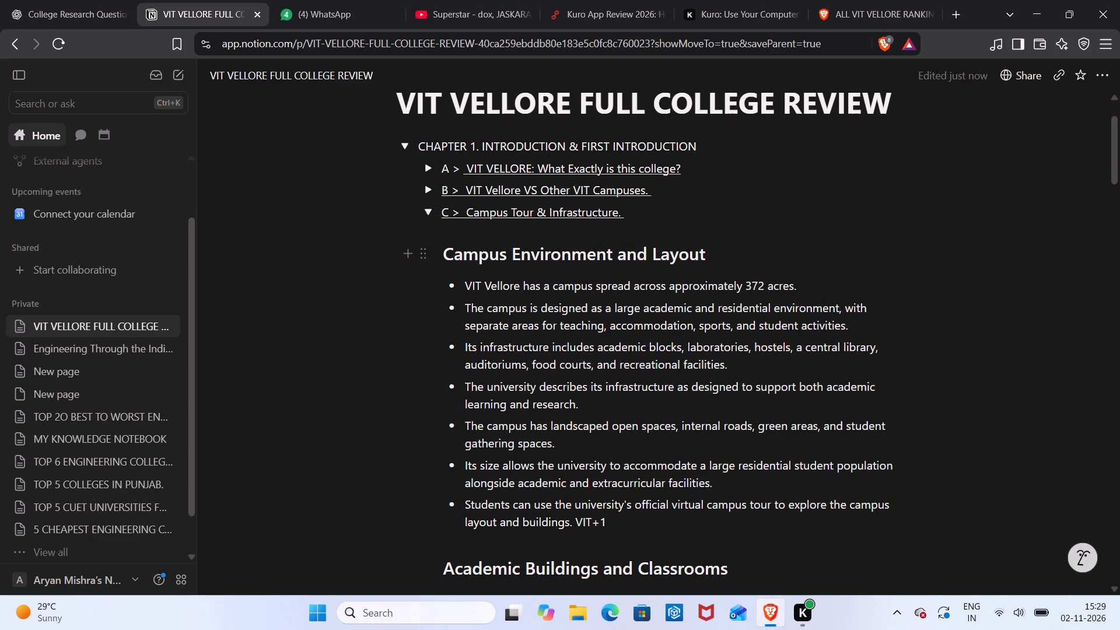
drag(713, 251, 444, 238)
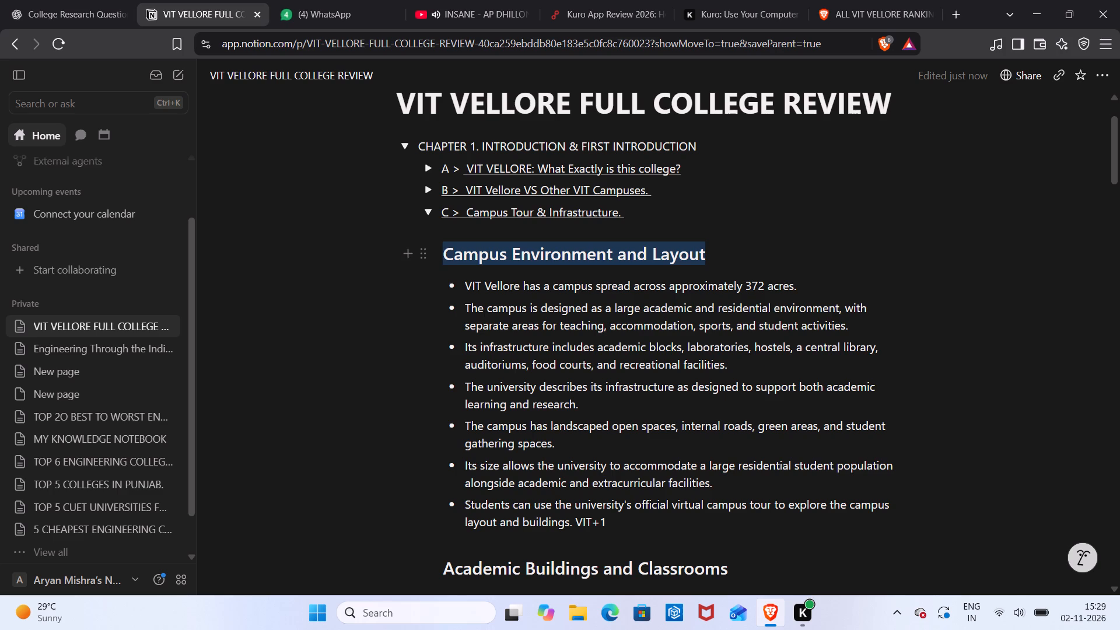
key(BackSpace)
key(BackSpace)
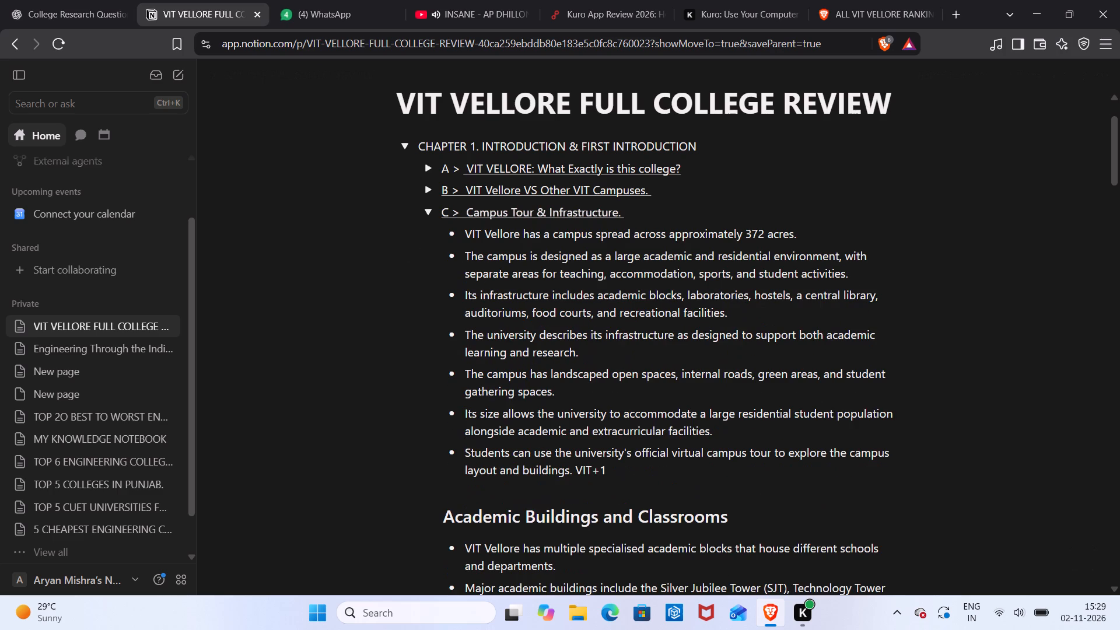
Add a Heading 3 reading "1. CAMPUS ENVIROMENT :-" above the first bullet in toggle C.
key(Return)
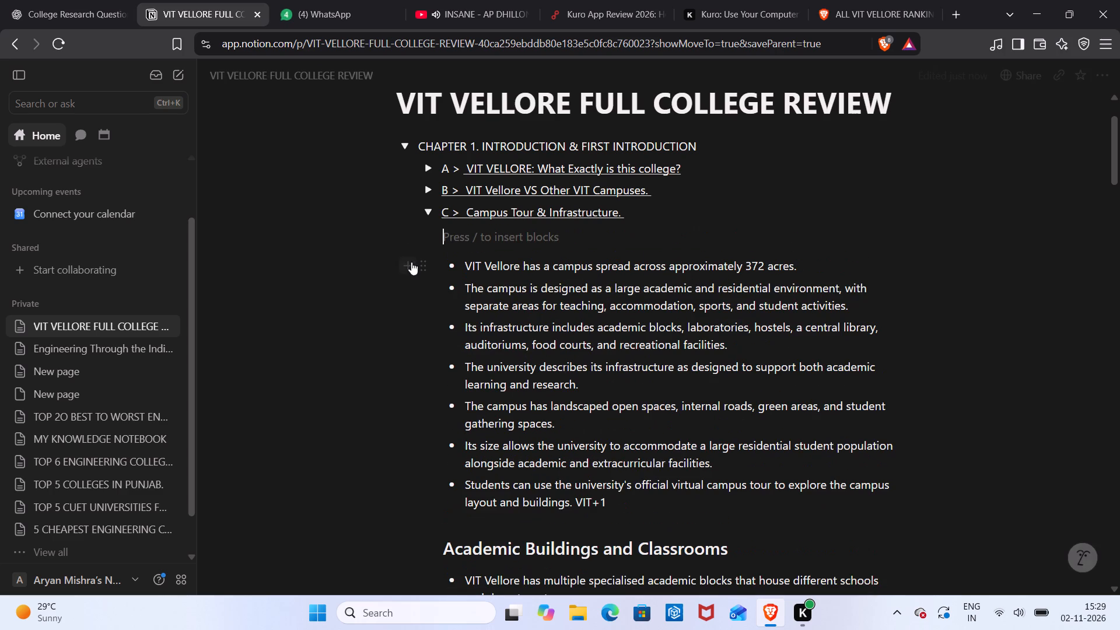
click(410, 242)
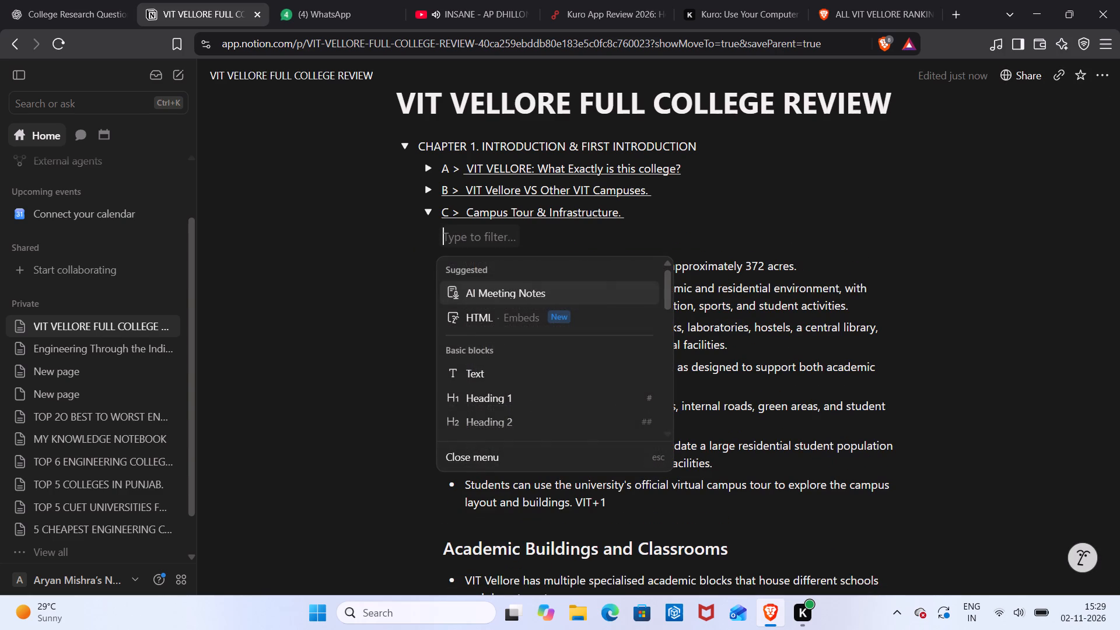
click(490, 402)
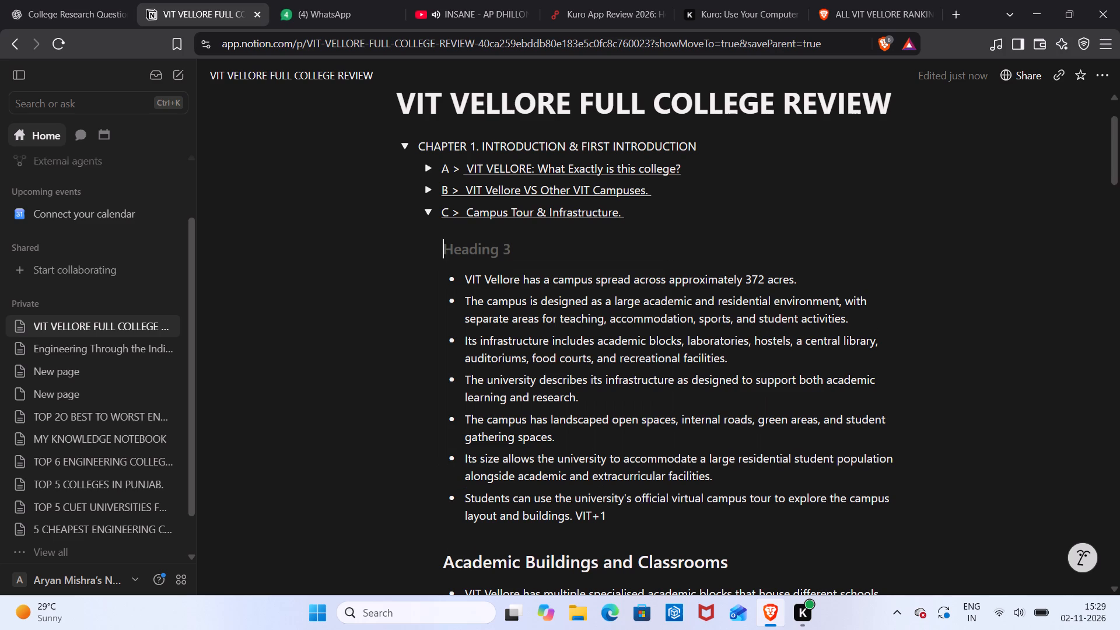
text(1. CM)
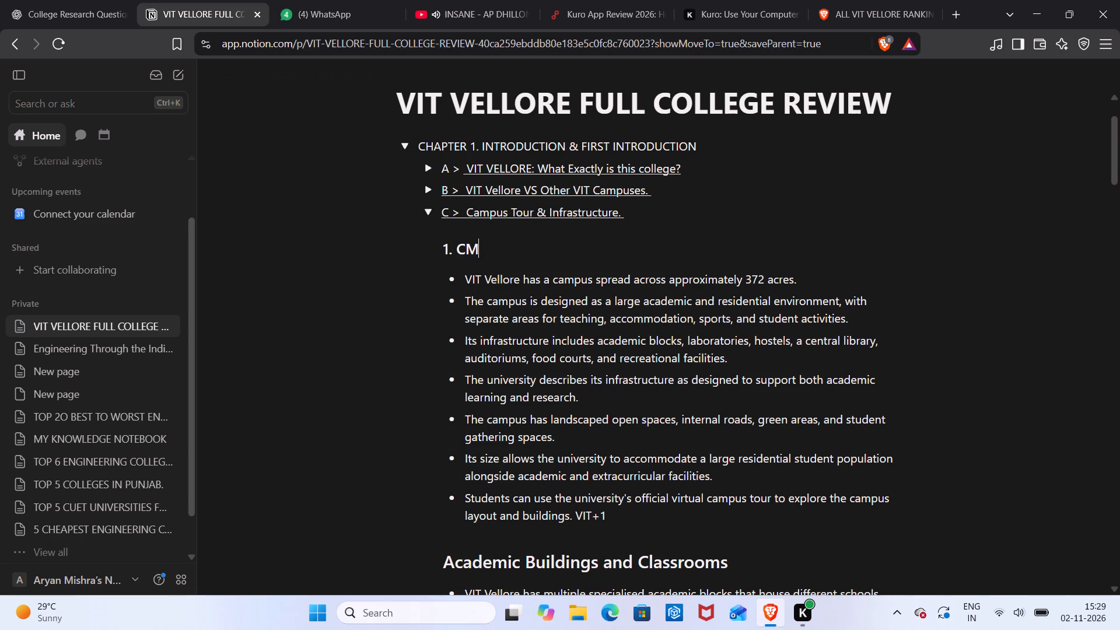
key(BackSpace)
text(AMPUS ENVIROMENT)
key(space)
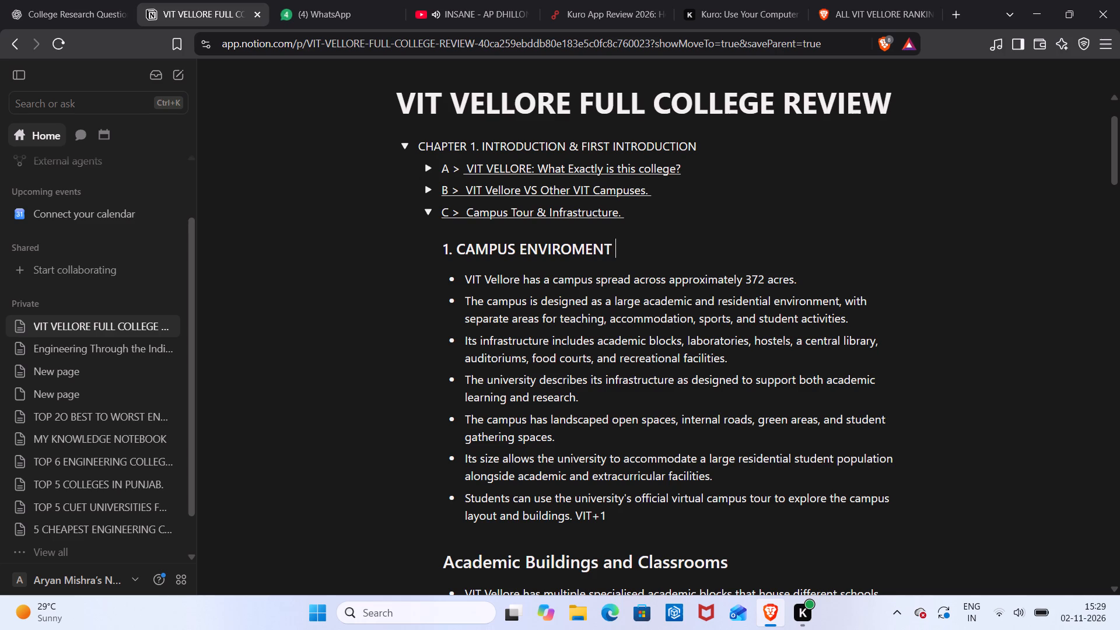
text(:-)
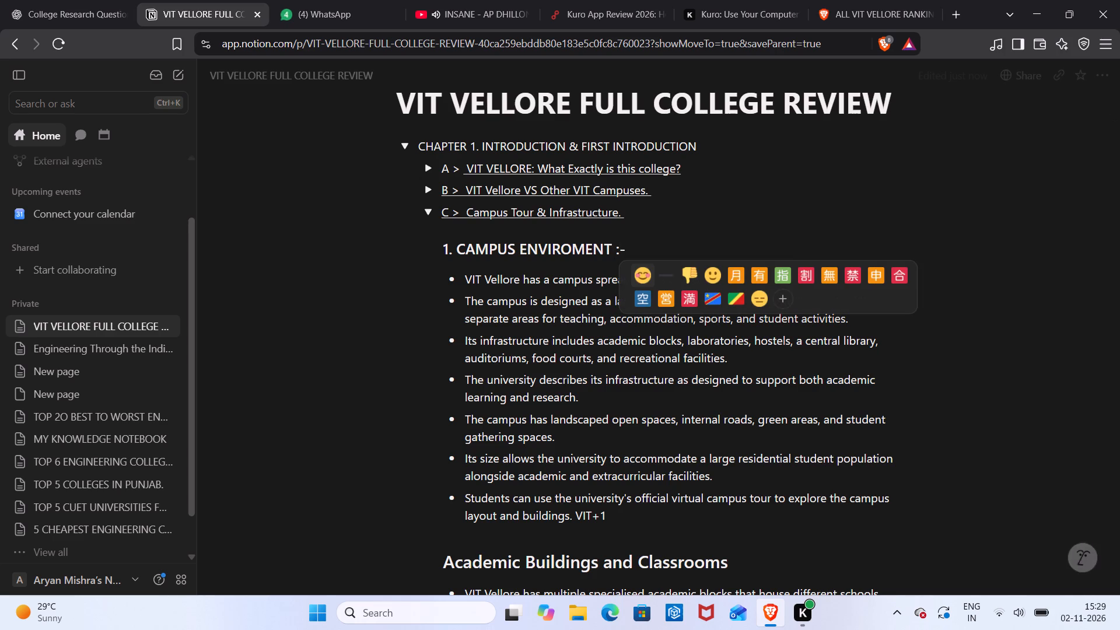
click(271, 470)
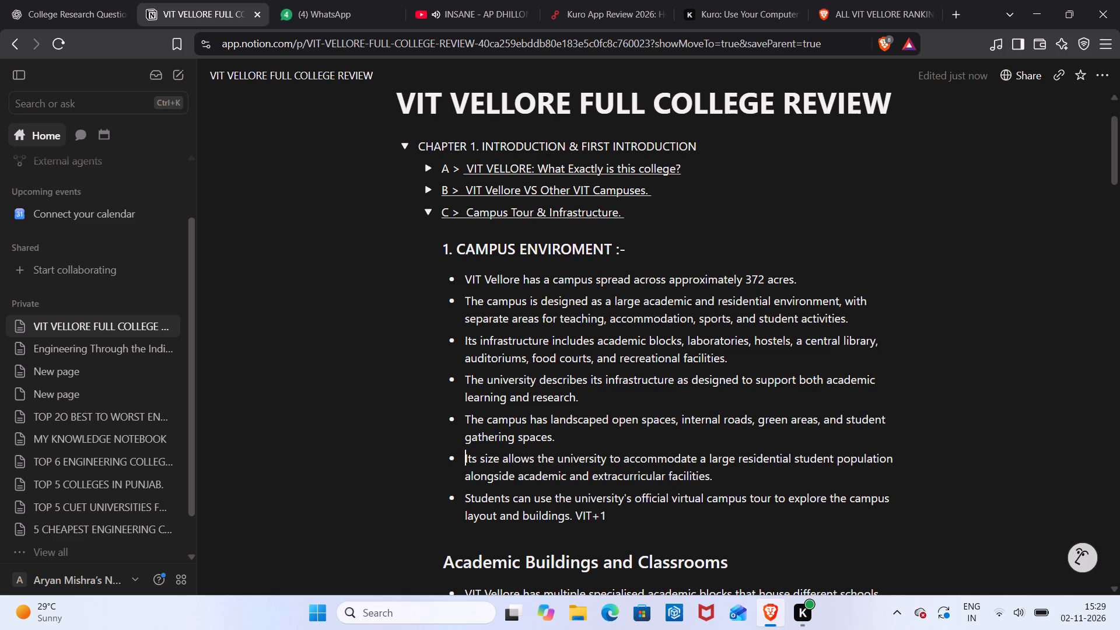
Delete the "Academic Buildings and Classrooms" heading together with its line in toggle C.
scroll(328, 387, down, 2)
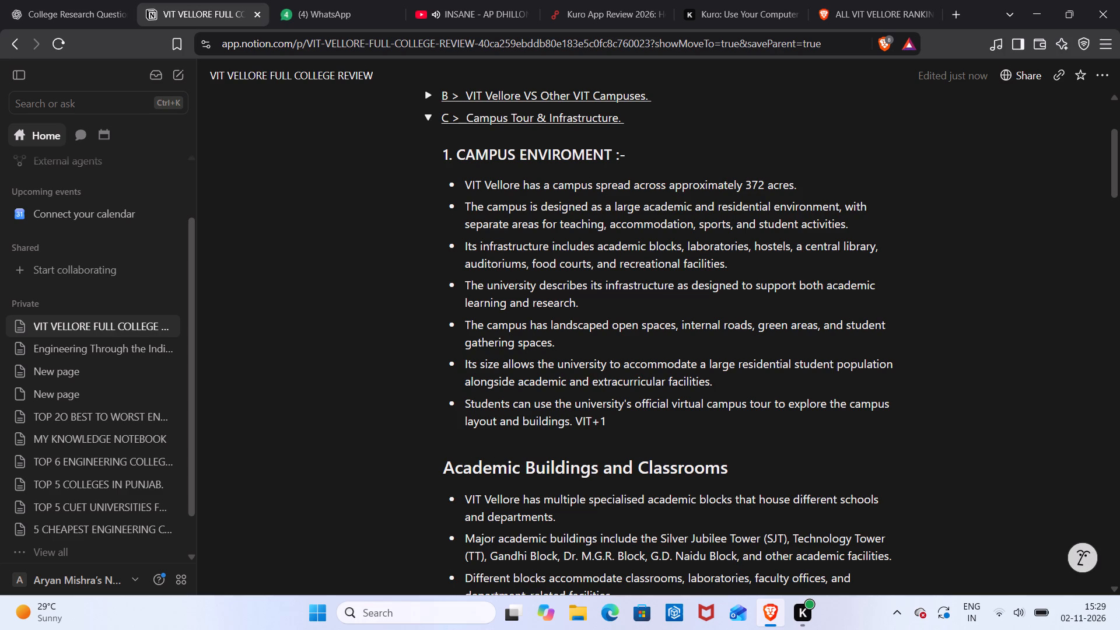
scroll(328, 387, down, 1)
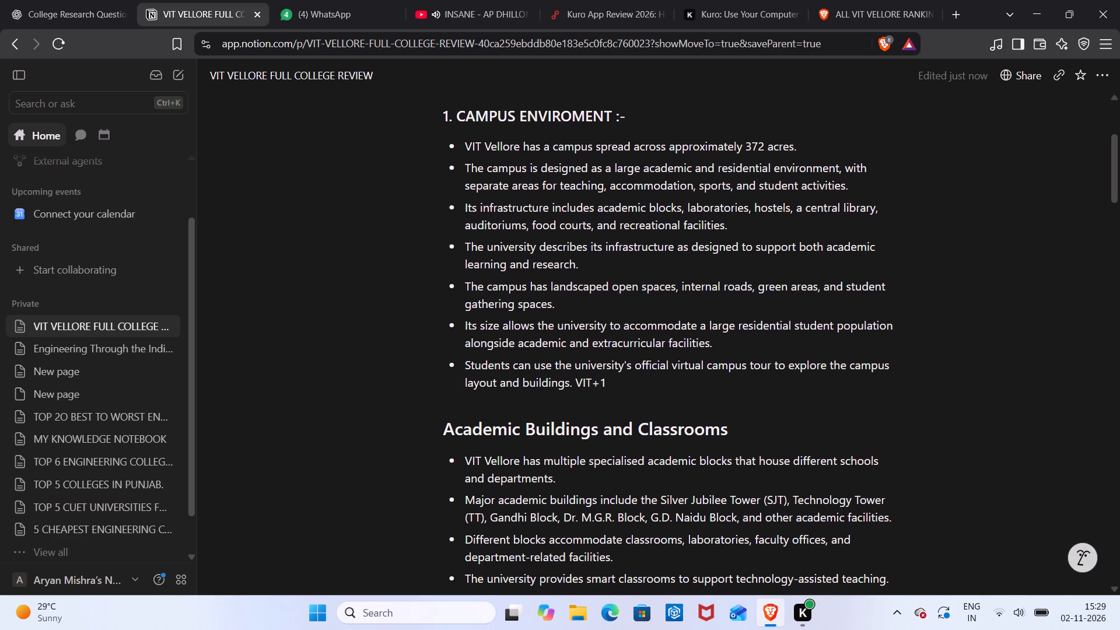
scroll(328, 387, down, 3)
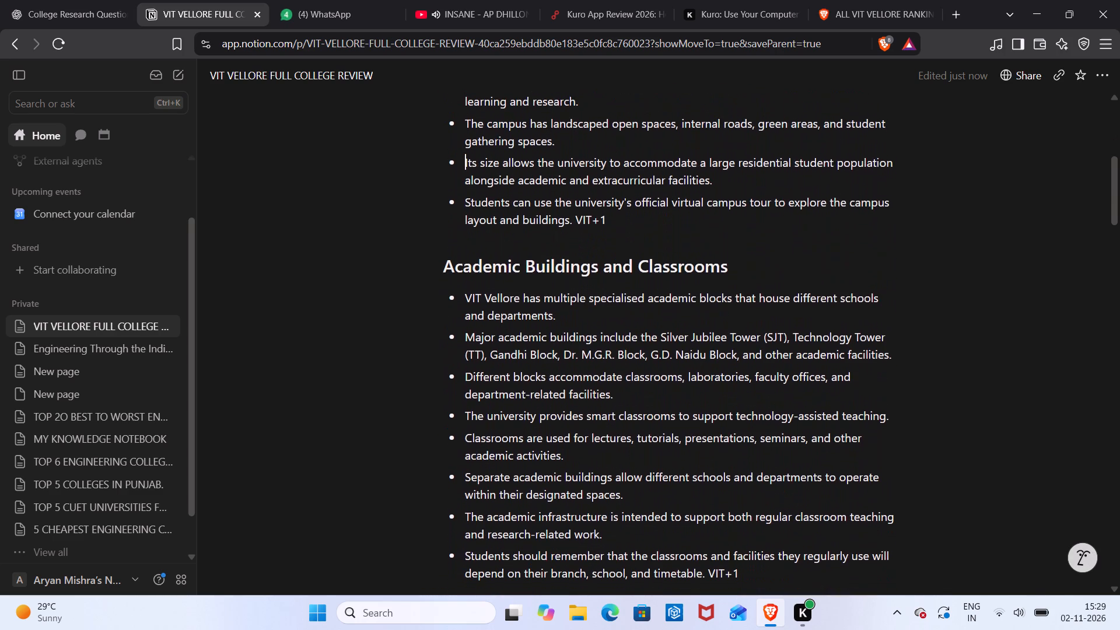
scroll(328, 387, down, 1)
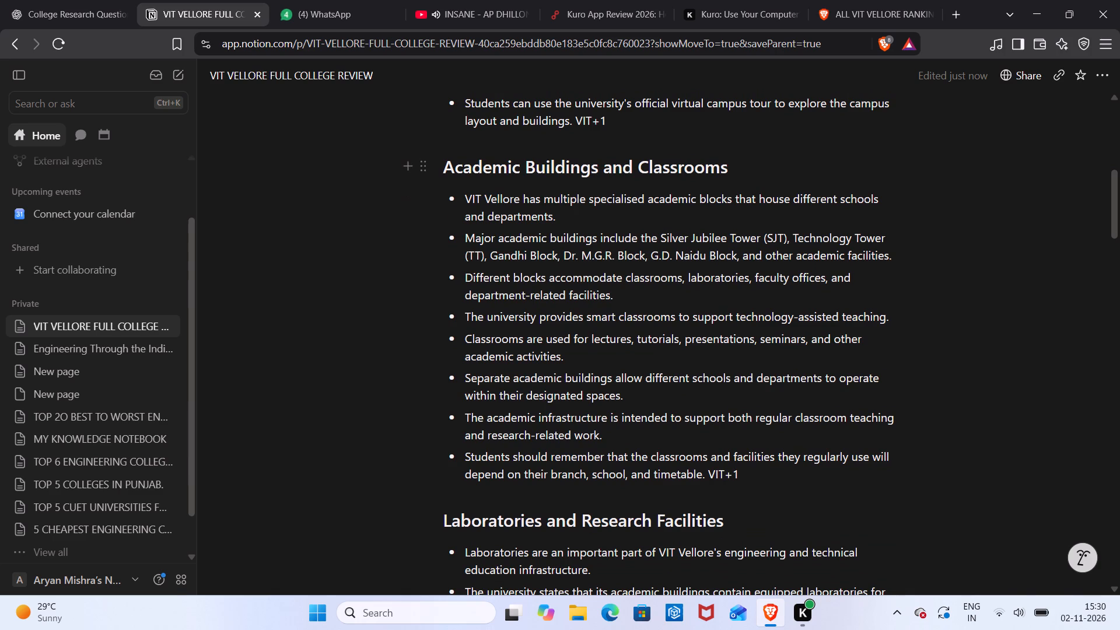
drag(739, 163, 444, 162)
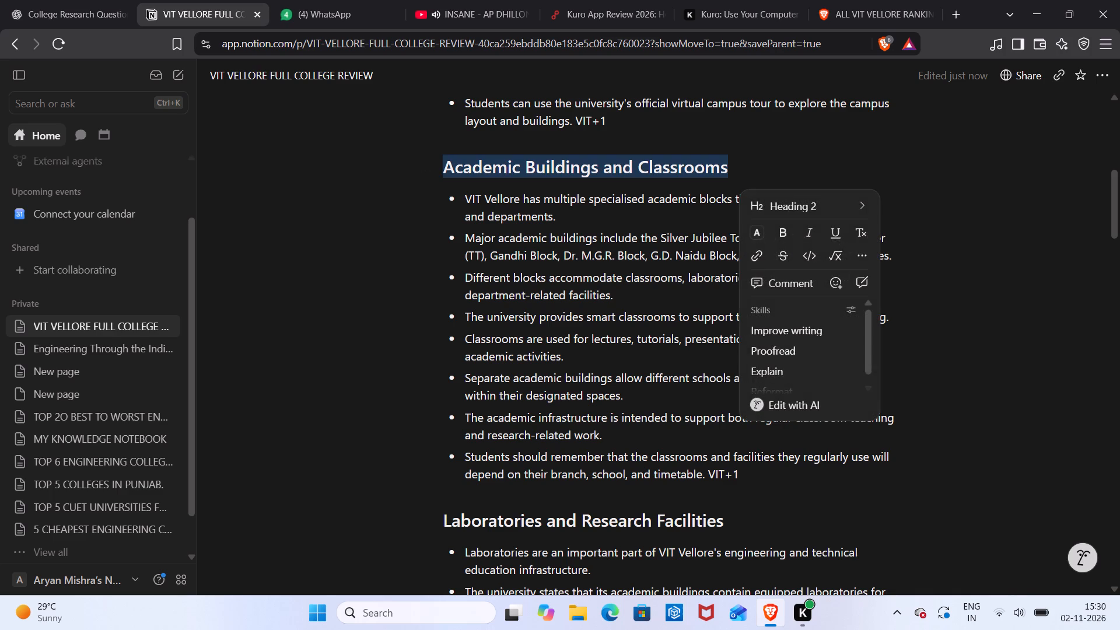
key(BackSpace)
key(BackSpace)
Insert a Heading 3 reading "2. ACADEMINC BUILDINGS AND CLASSROOM :-" above the bullet about multiple specialised academic blocks.
key(Return)
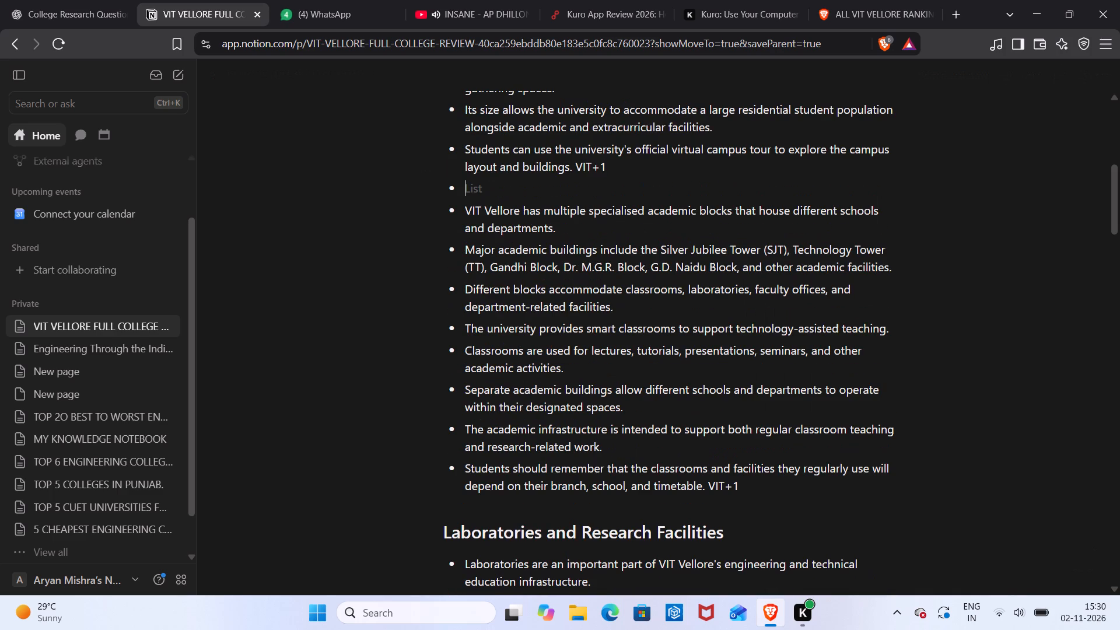
key(BackSpace)
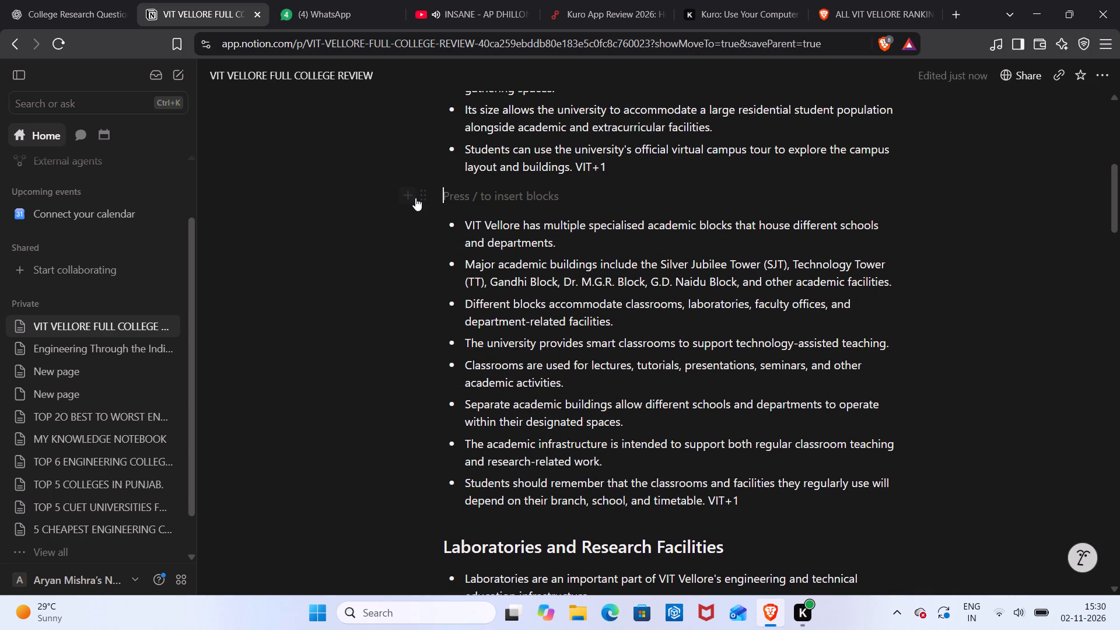
click(410, 199)
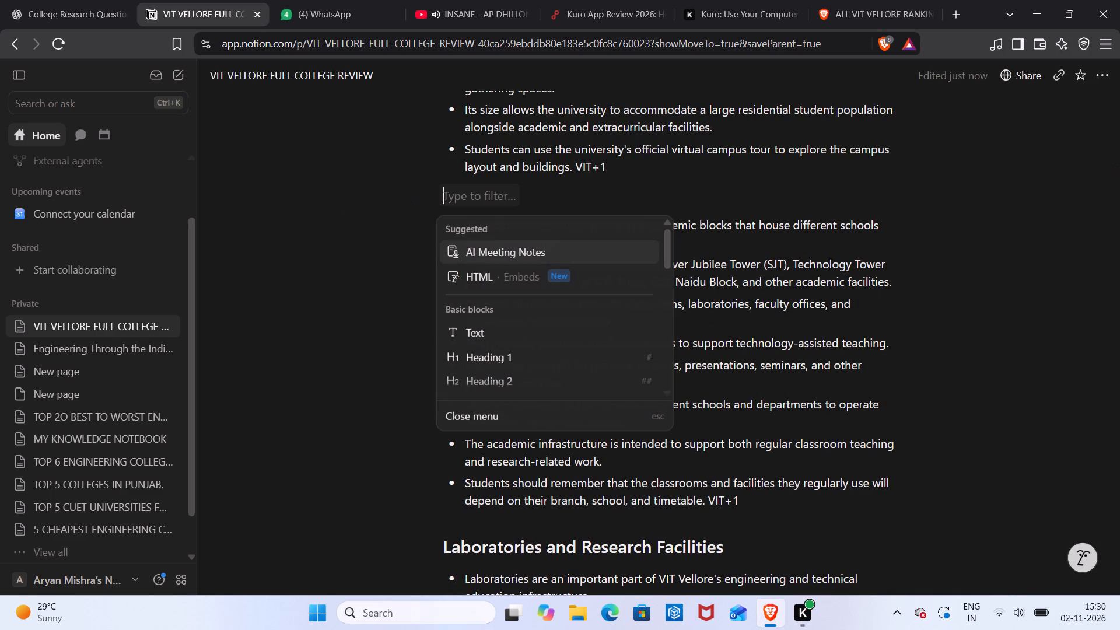
scroll(482, 353, down, 1)
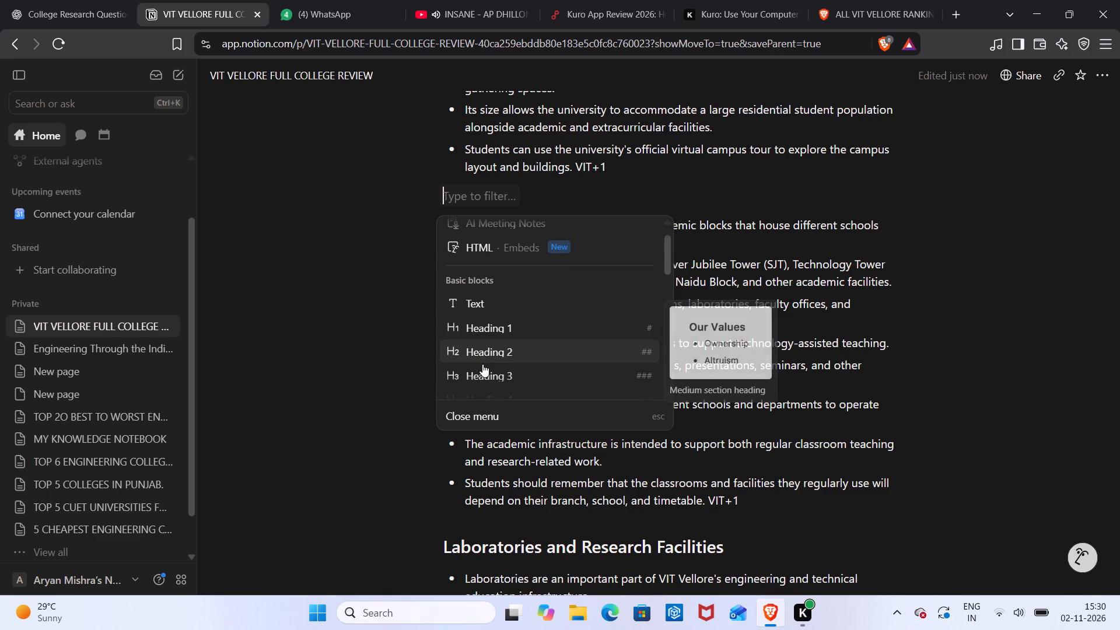
click(482, 365)
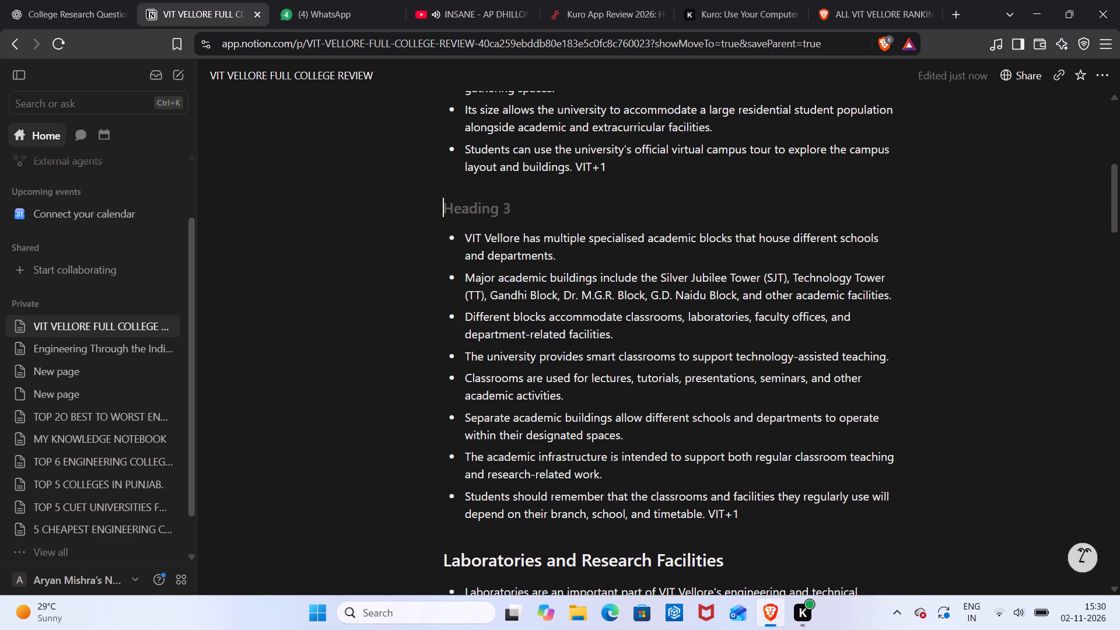
text(2. ACADEMINC)
key(space)
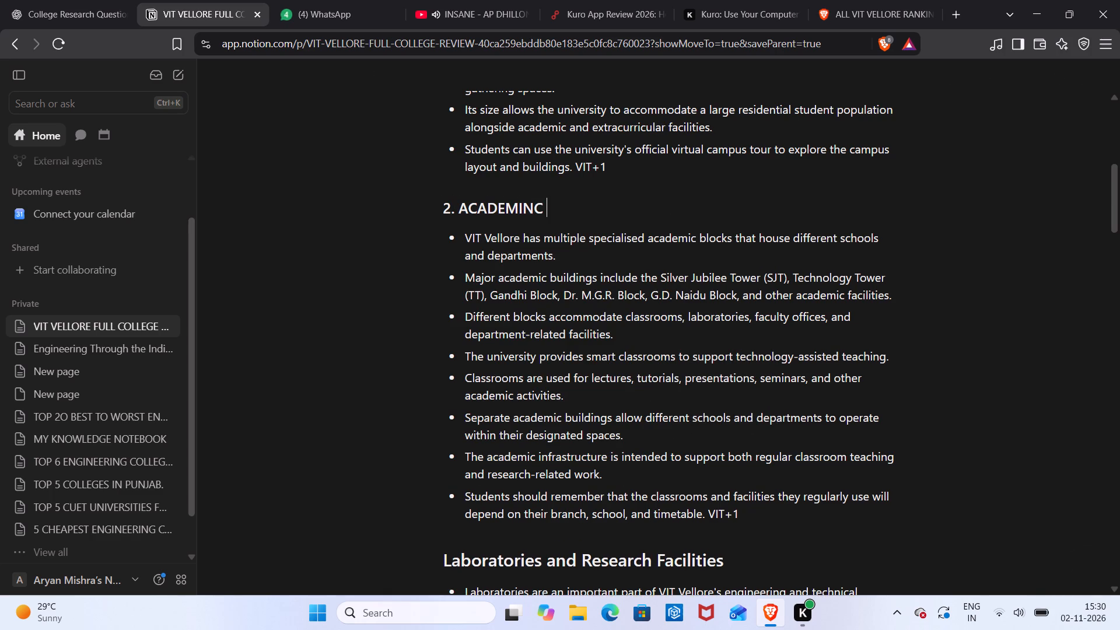
text(BUILDINGS AN D)
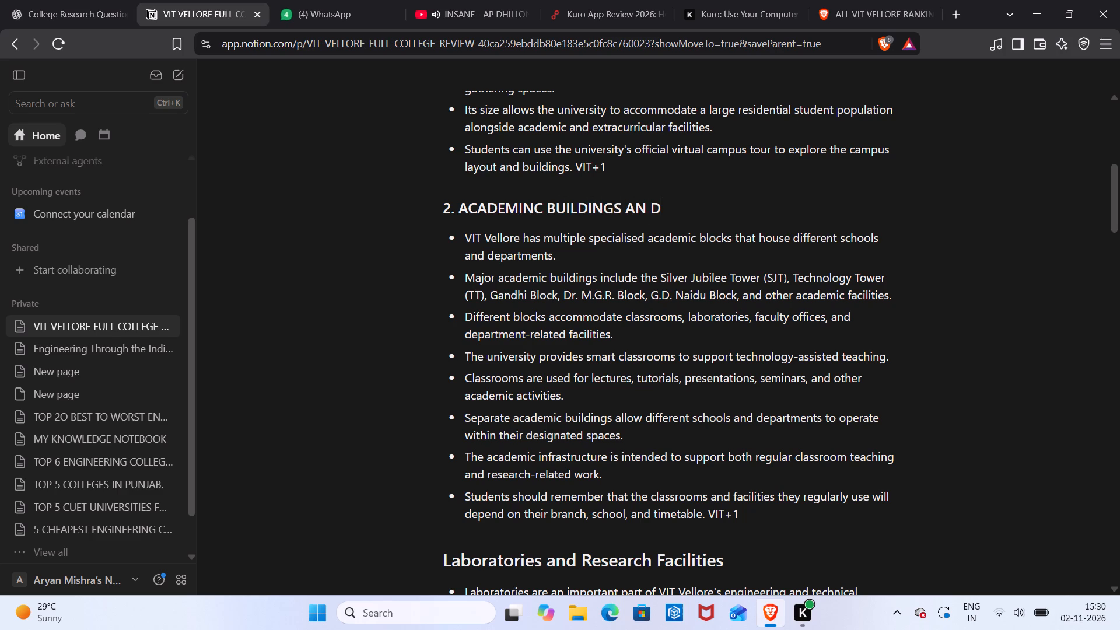
key(BackSpace)
key(BackSpace)
text(D CLASSROOM)
key(space)
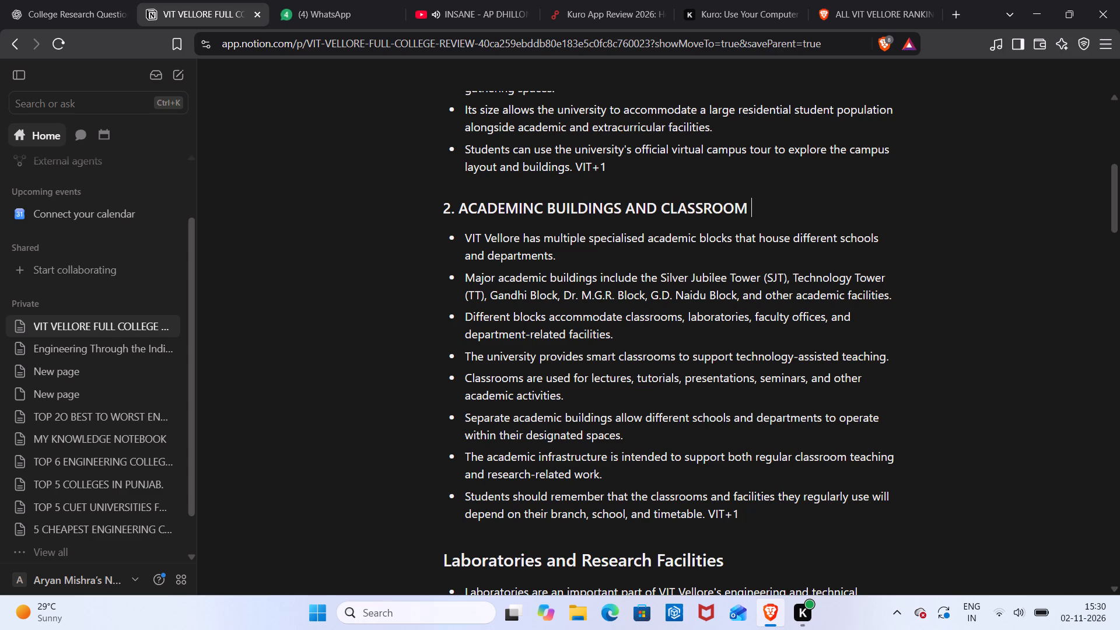
text(:-)
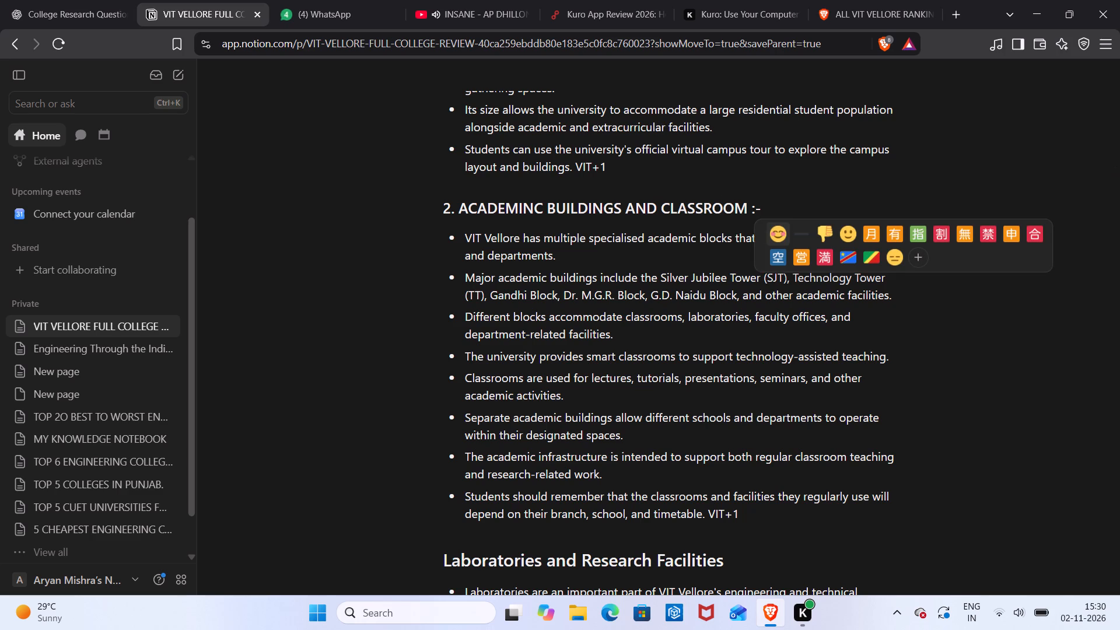
click(281, 382)
Delete the last academic buildings bullet, which begins "Students should remember that the classrooms and facilities".
scroll(281, 382, down, 1)
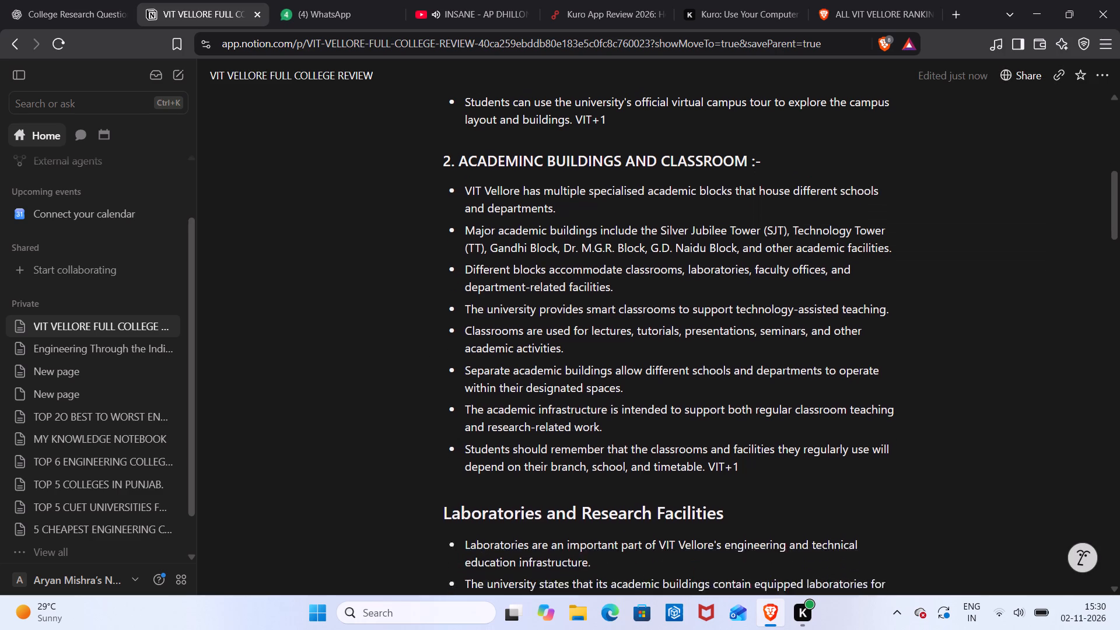
scroll(281, 382, down, 1)
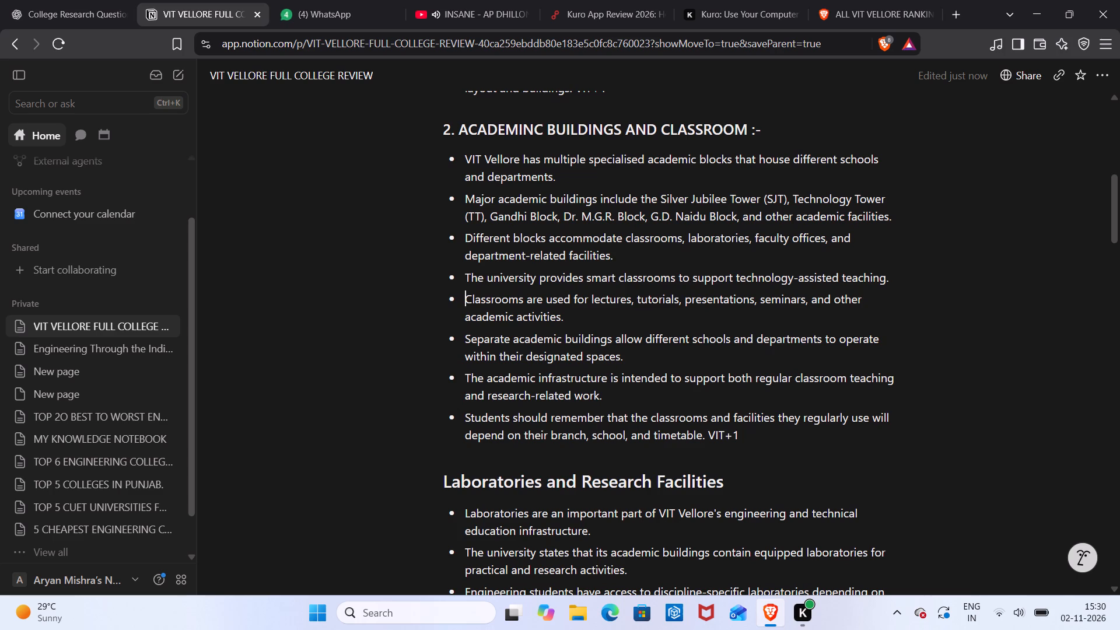
click(750, 446)
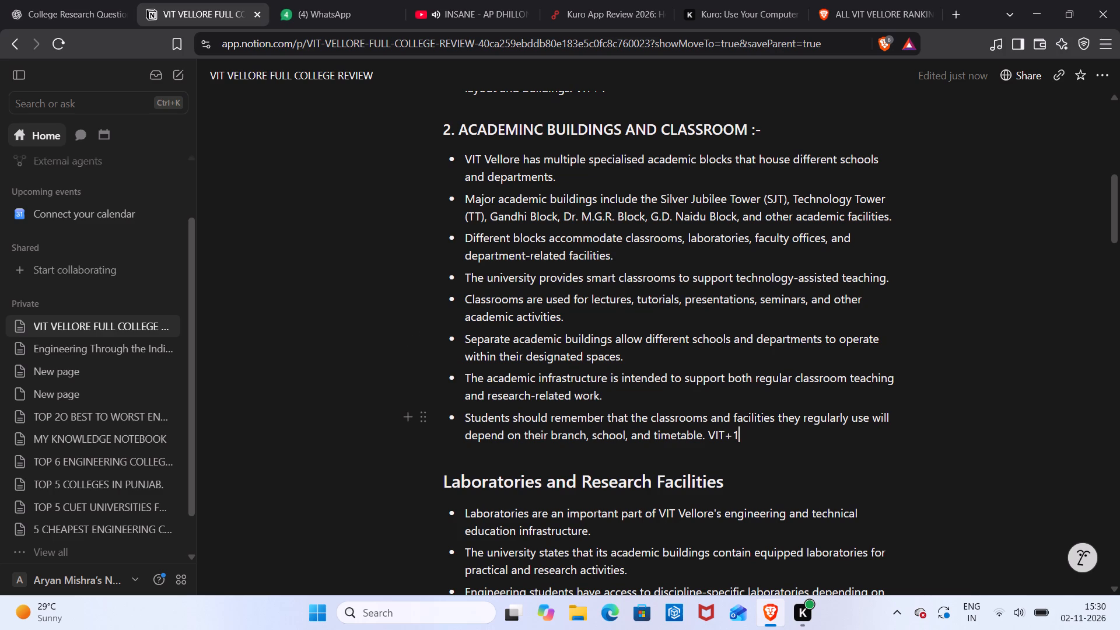
click(750, 446)
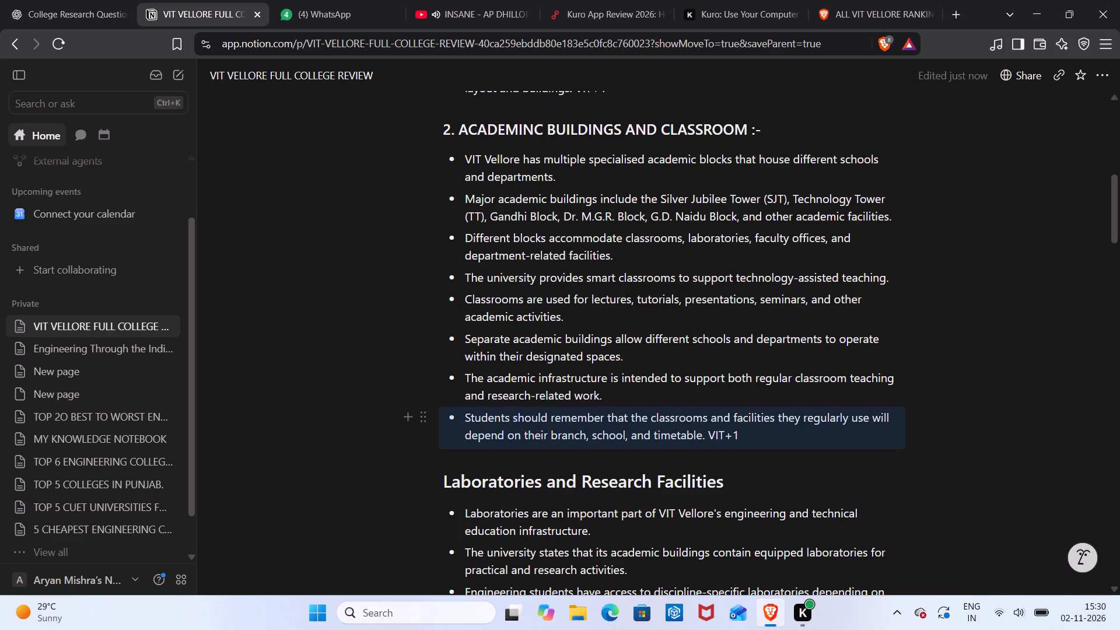
key(BackSpace)
key(BackSpace)
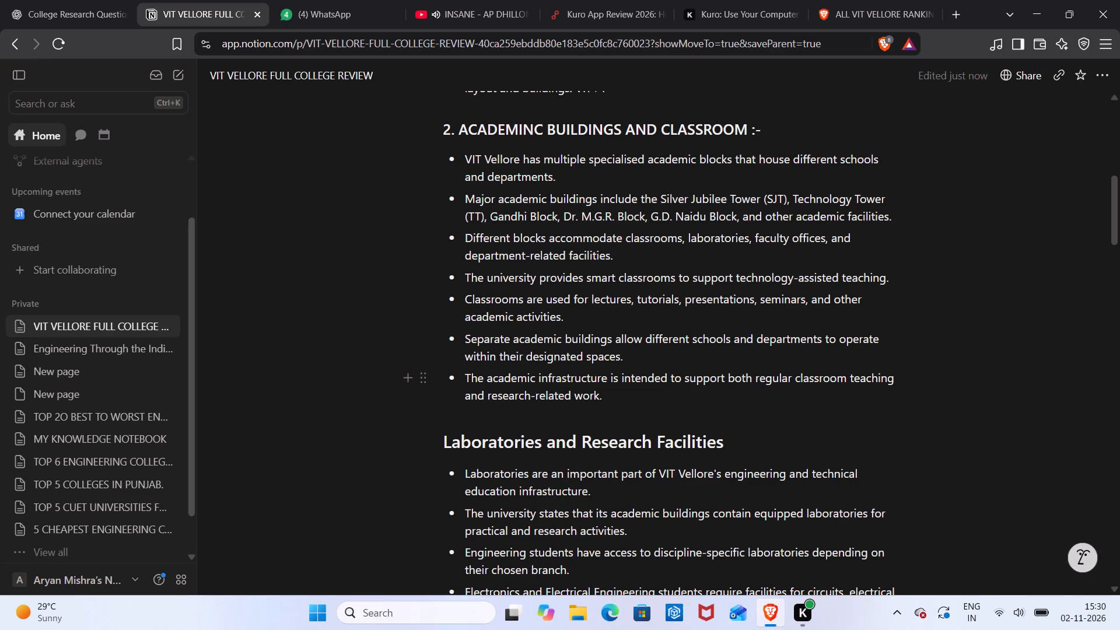
Delete the "Laboratories and Research Facilities" heading together with its line.
scroll(275, 355, up, 1)
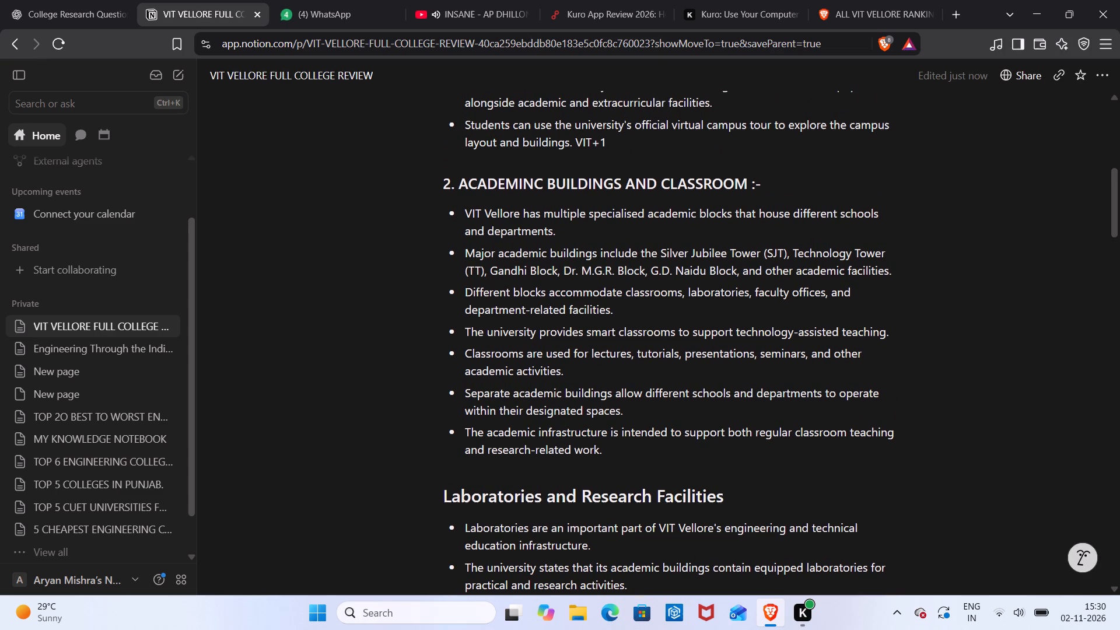
scroll(275, 355, up, 1)
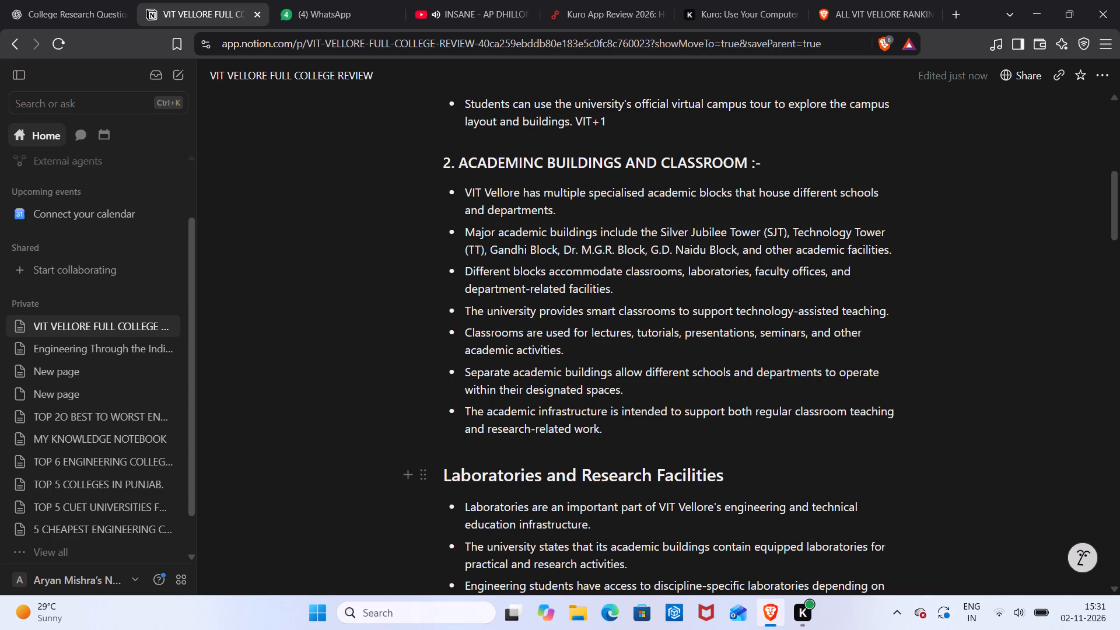
click(730, 482)
drag(730, 482, 424, 468)
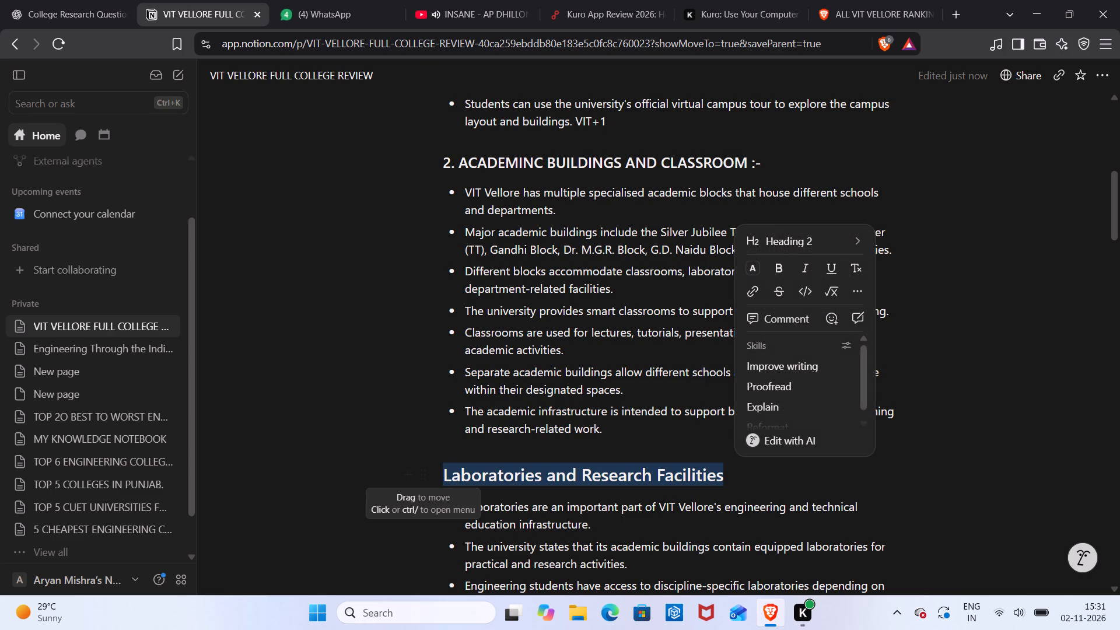
key(BackSpace)
key(BackSpace)
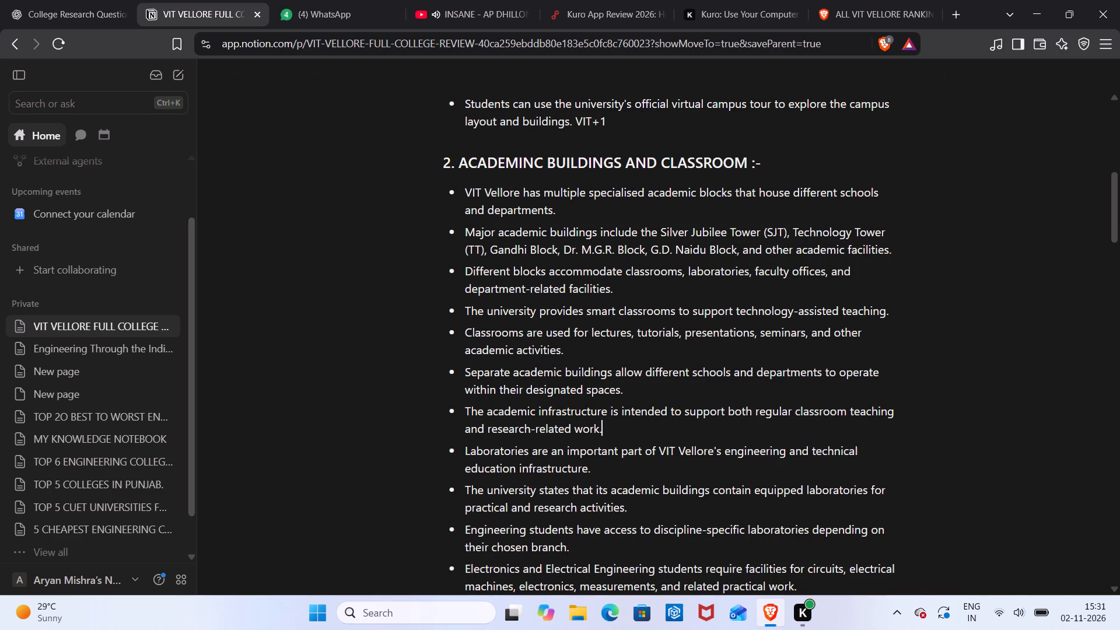
Insert a Heading 3 reading "3. LABROTARIES AND RESEARCH FACILITIES :-" above the bullet about laboratories being an important part of VIT Vellore's infrastructure.
key(Return)
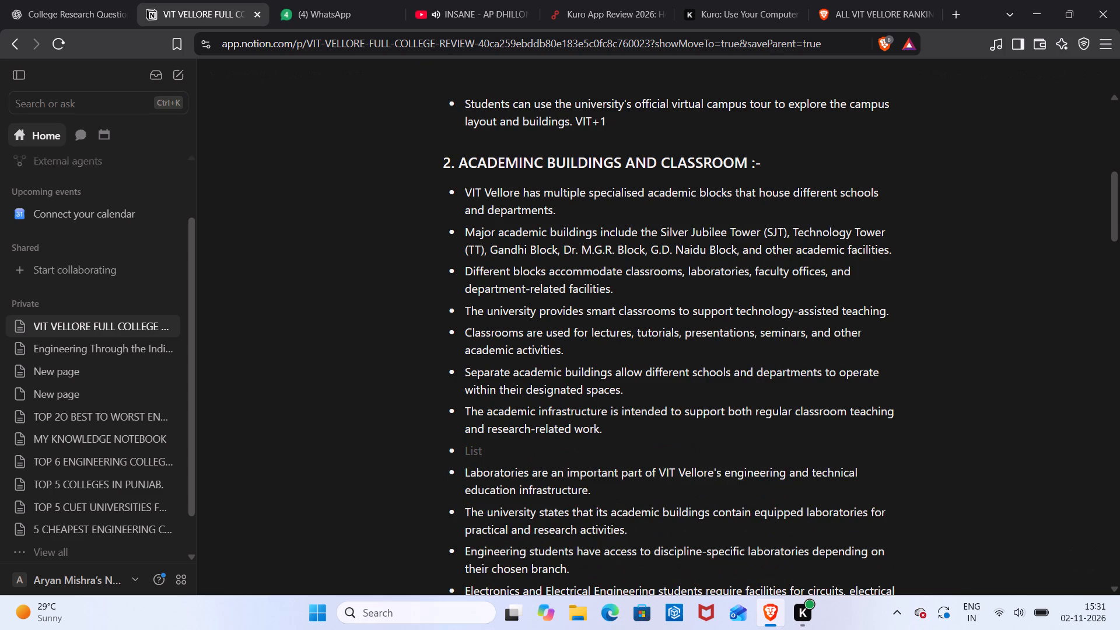
click(404, 452)
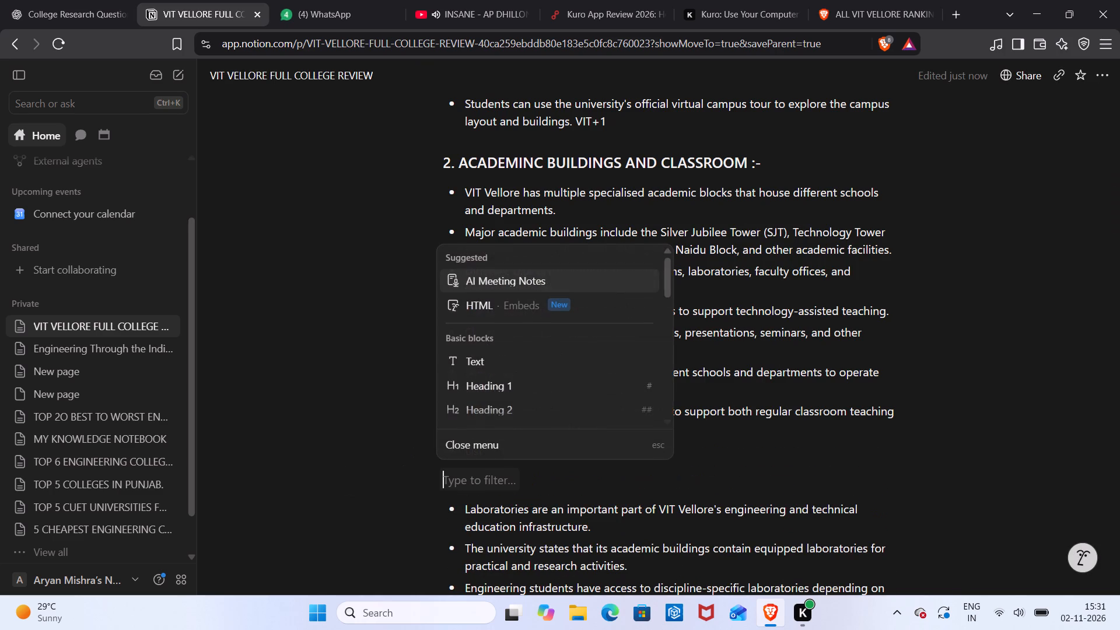
scroll(508, 415, down, 1)
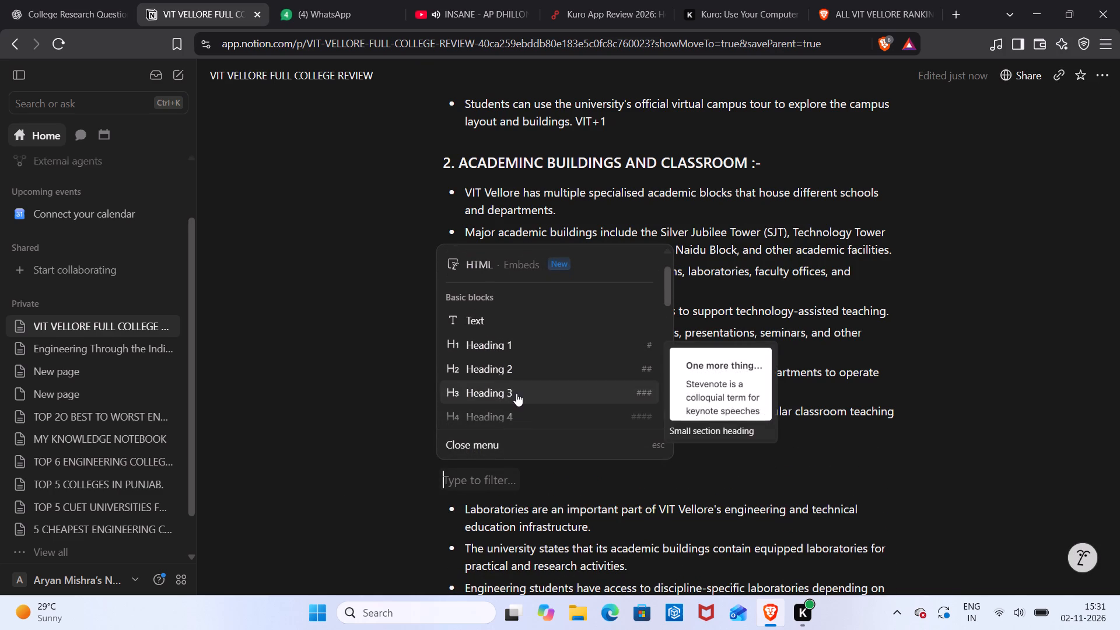
click(516, 393)
text(3.)
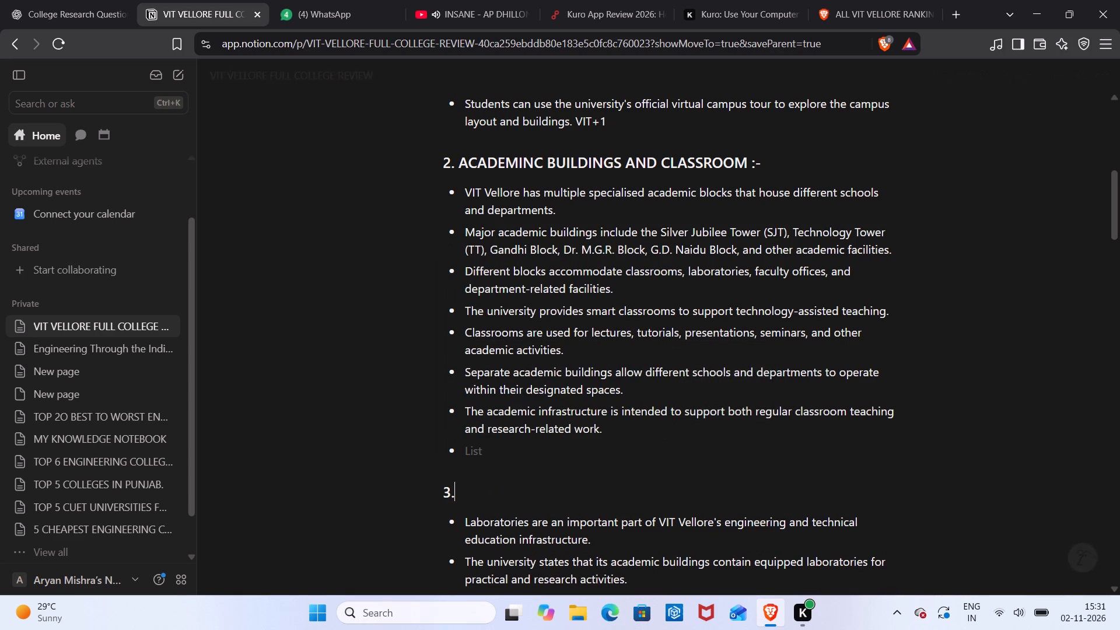
key(space)
text(LAB)
key(r)
text(OT)
key(a)
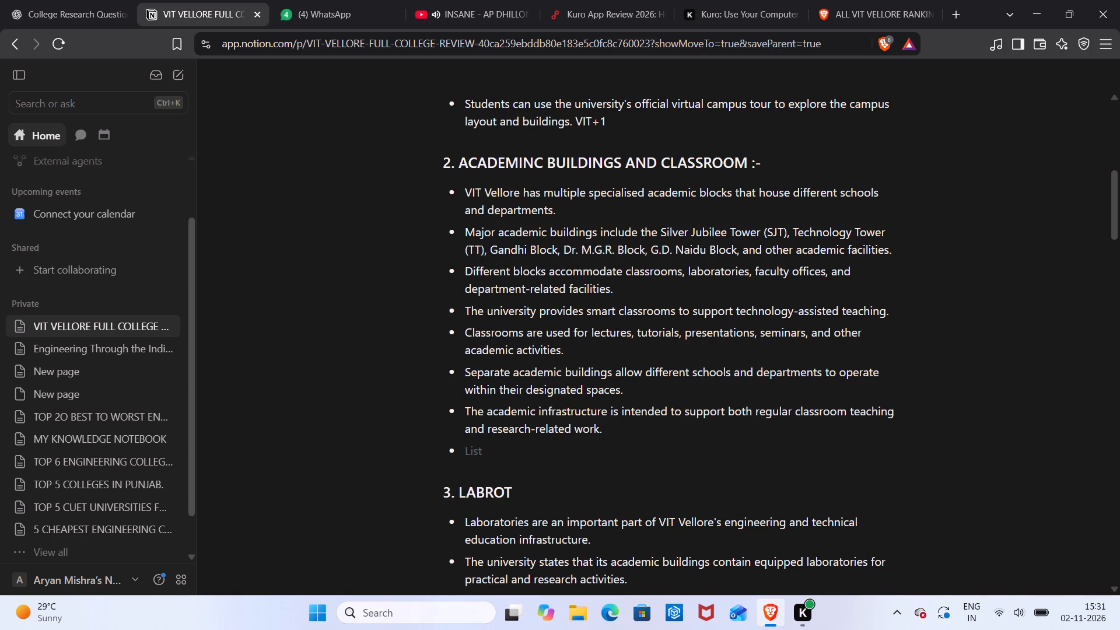
text(RIES AND RE)
text(SEARCH)
key(space)
text(FACL)
key(BackSpace)
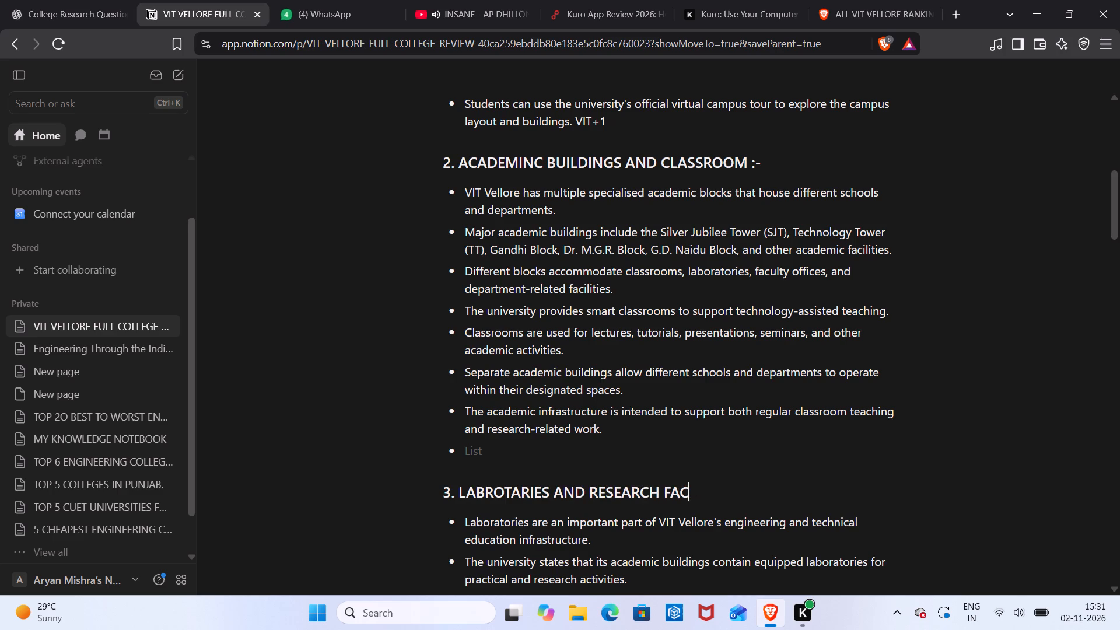
text(ILITIES)
key(space)
text(:-)
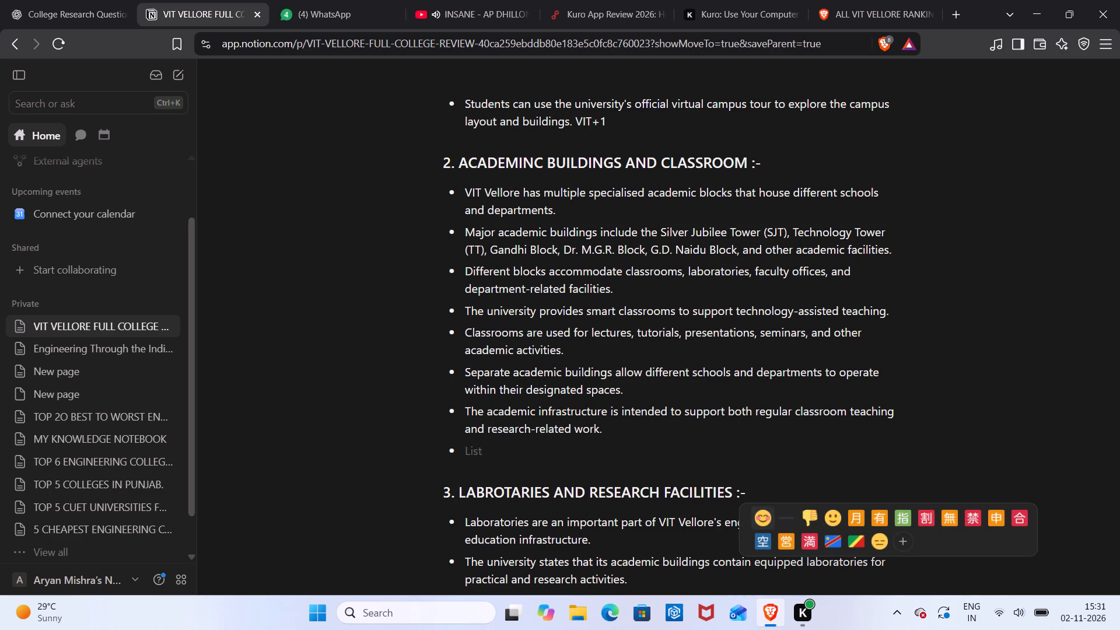
click(750, 488)
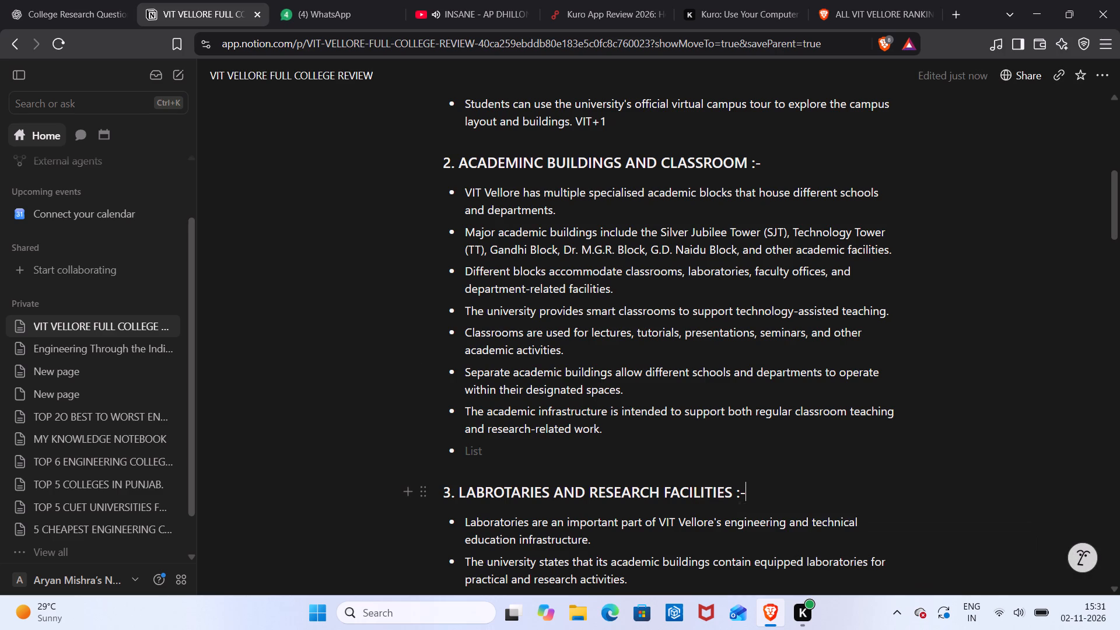
key(space)
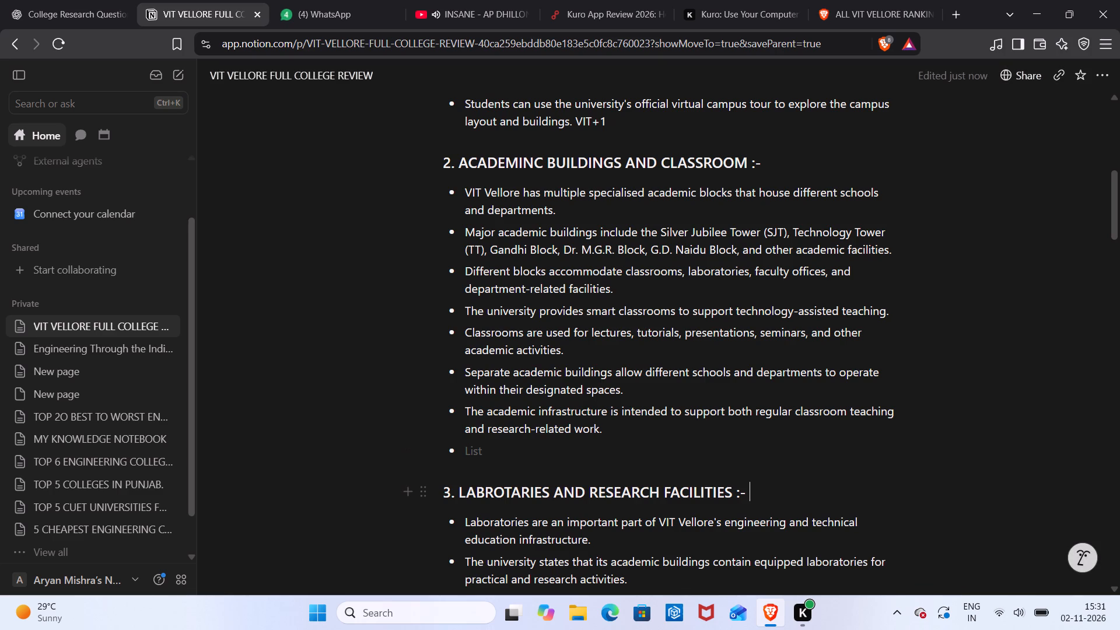
Remove the empty bullet above the "3. LABROTARIES AND RESEARCH FACILITIES :-" heading.
scroll(482, 483, down, 1)
click(468, 443)
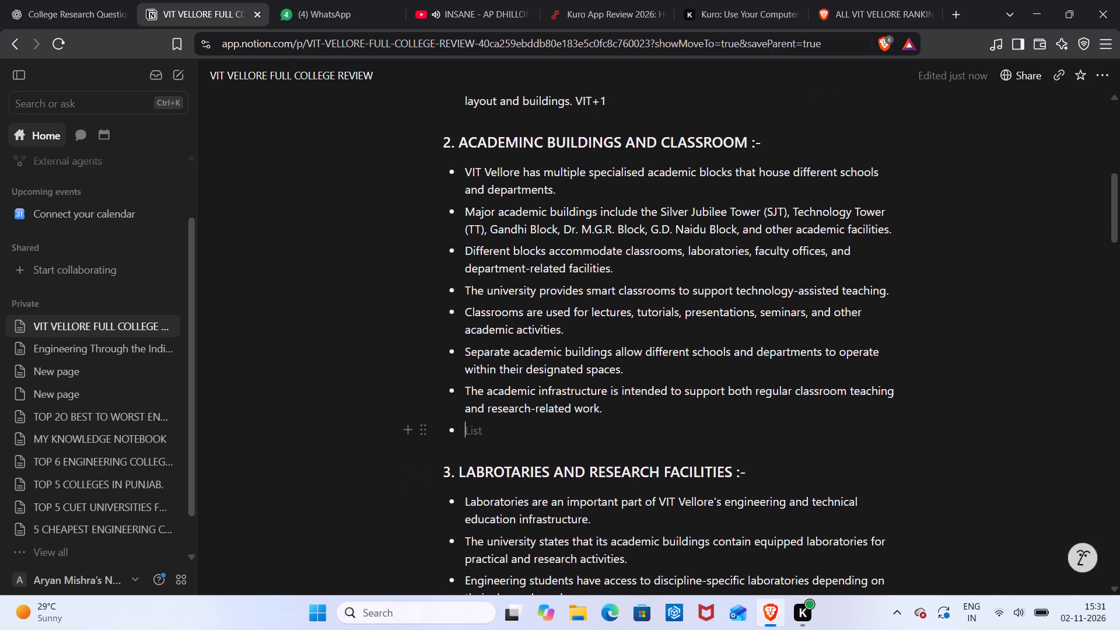
key(BackSpace)
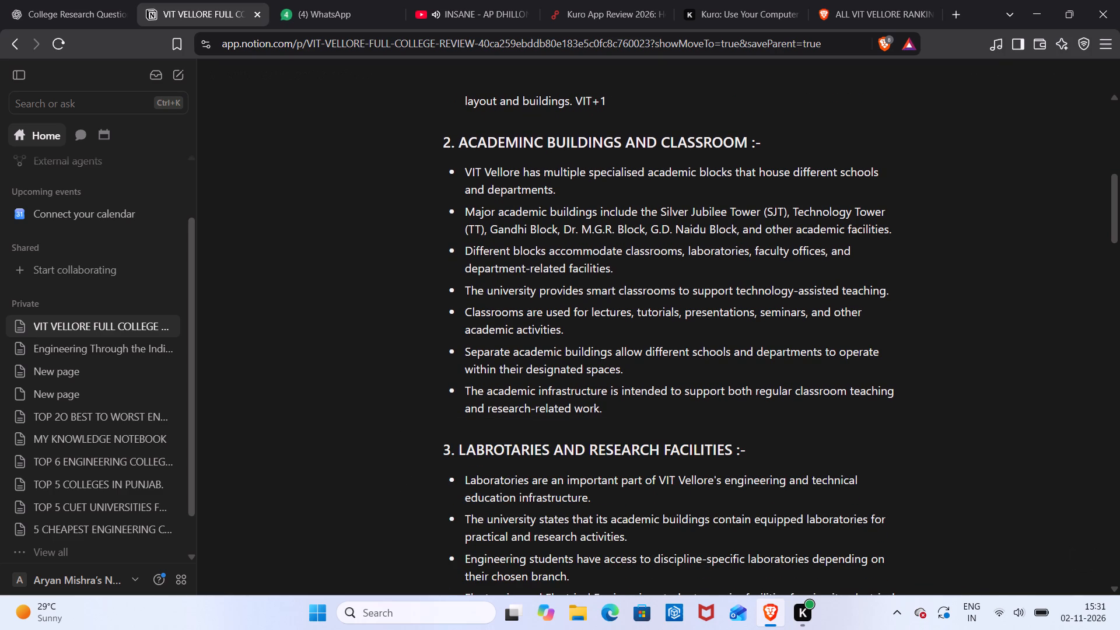
Delete the laboratories bullet that begins "Engineering students have access to discipline-specific laboratories".
scroll(345, 446, down, 1)
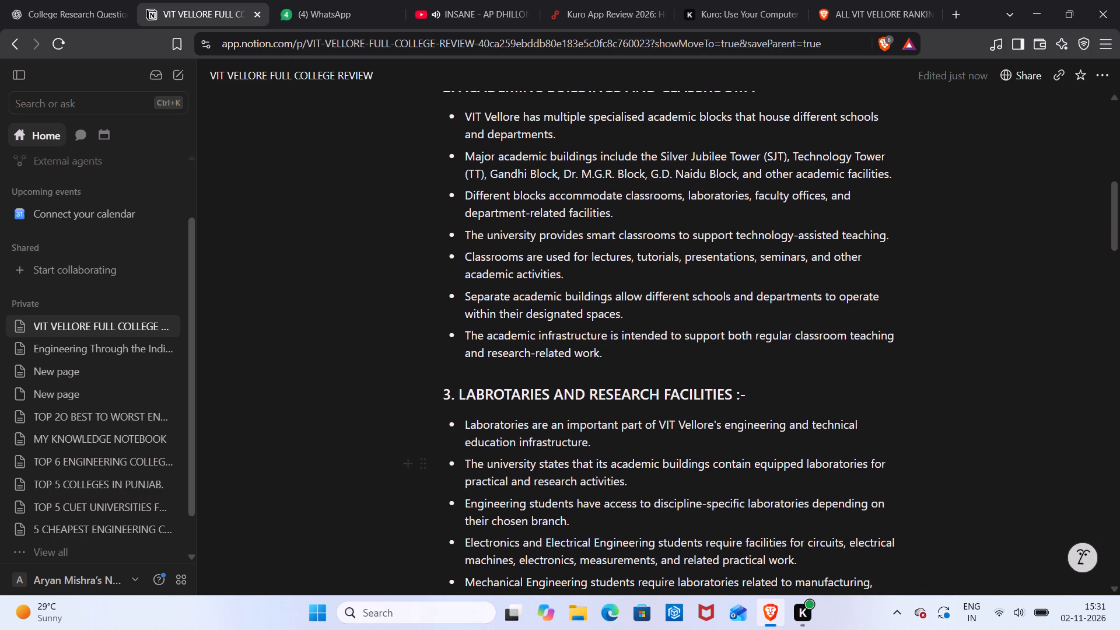
scroll(430, 456, down, 3)
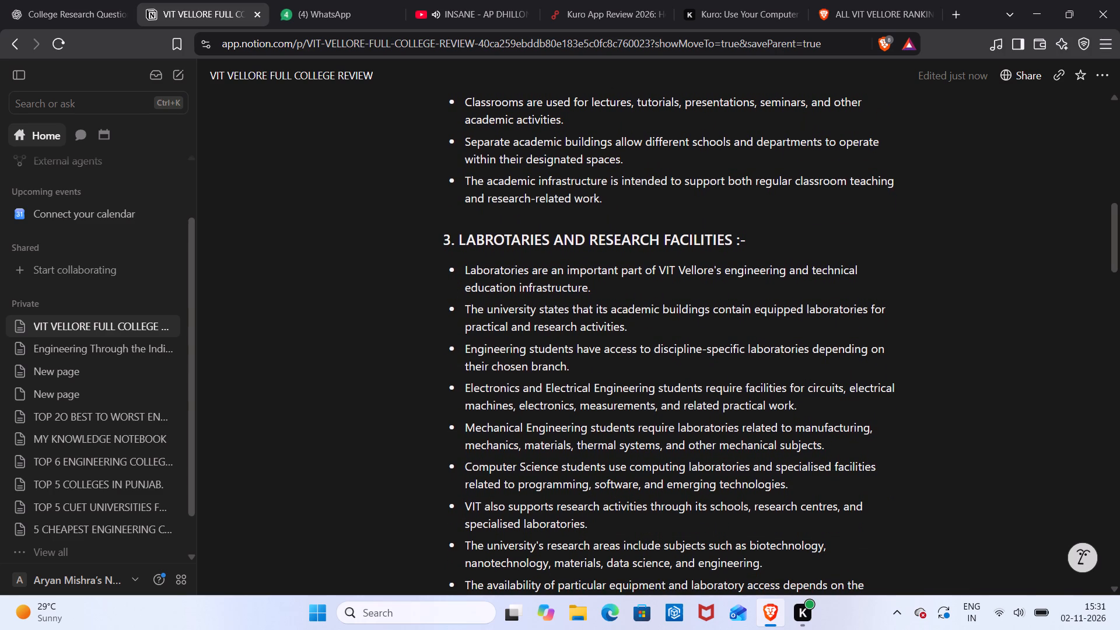
scroll(430, 456, down, 1)
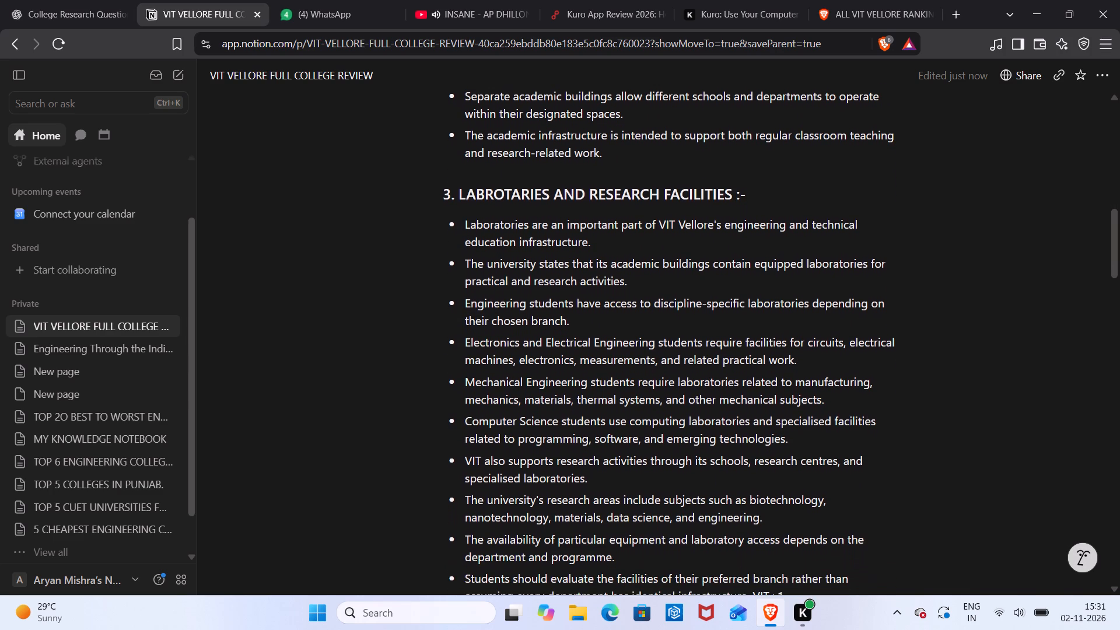
scroll(430, 456, down, 1)
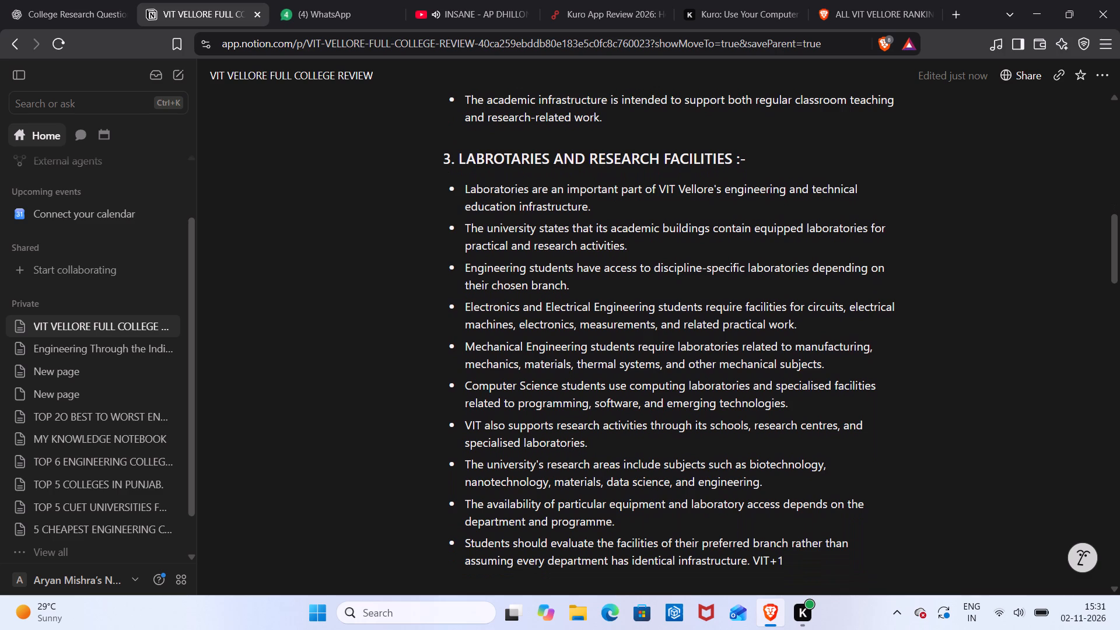
scroll(430, 456, down, 1)
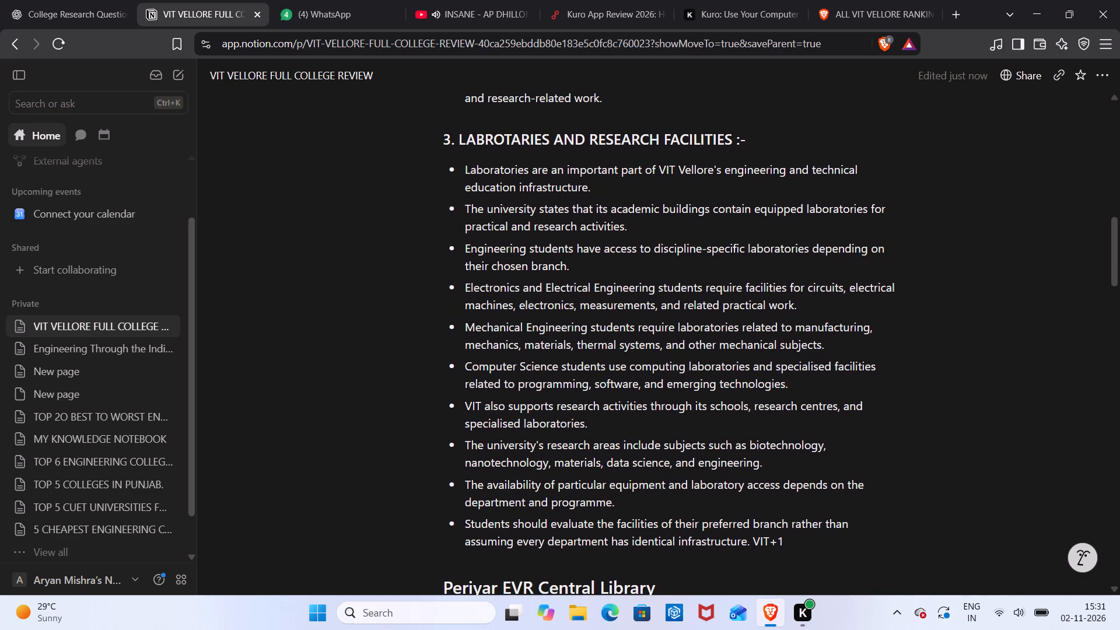
click(577, 268)
drag(577, 268, 453, 249)
key(BackSpace)
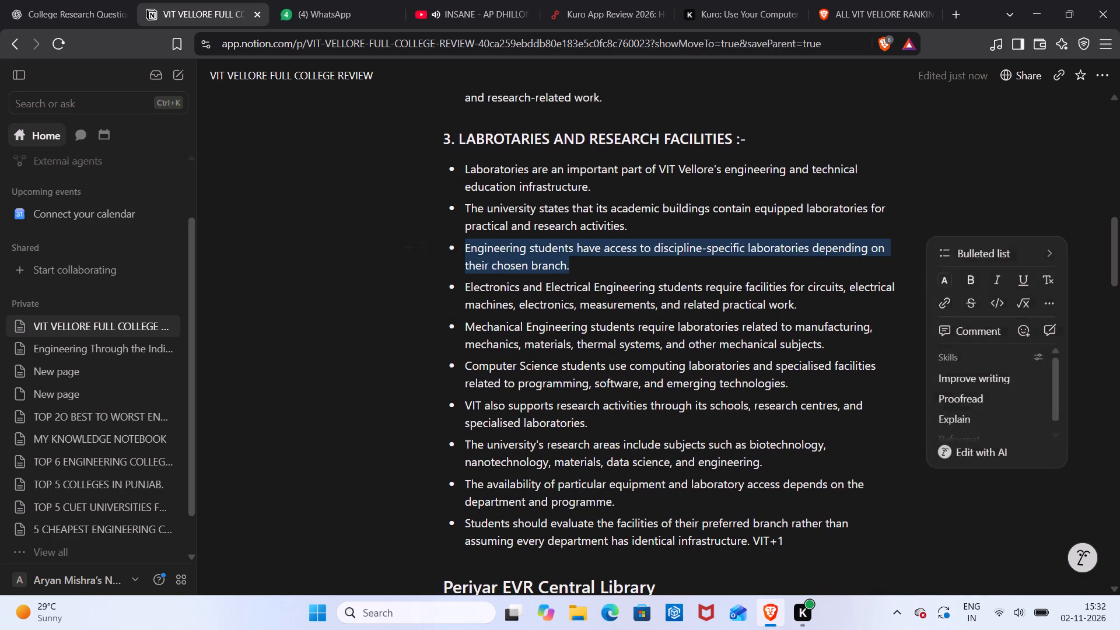
key(BackSpace)
key(BackSpace)
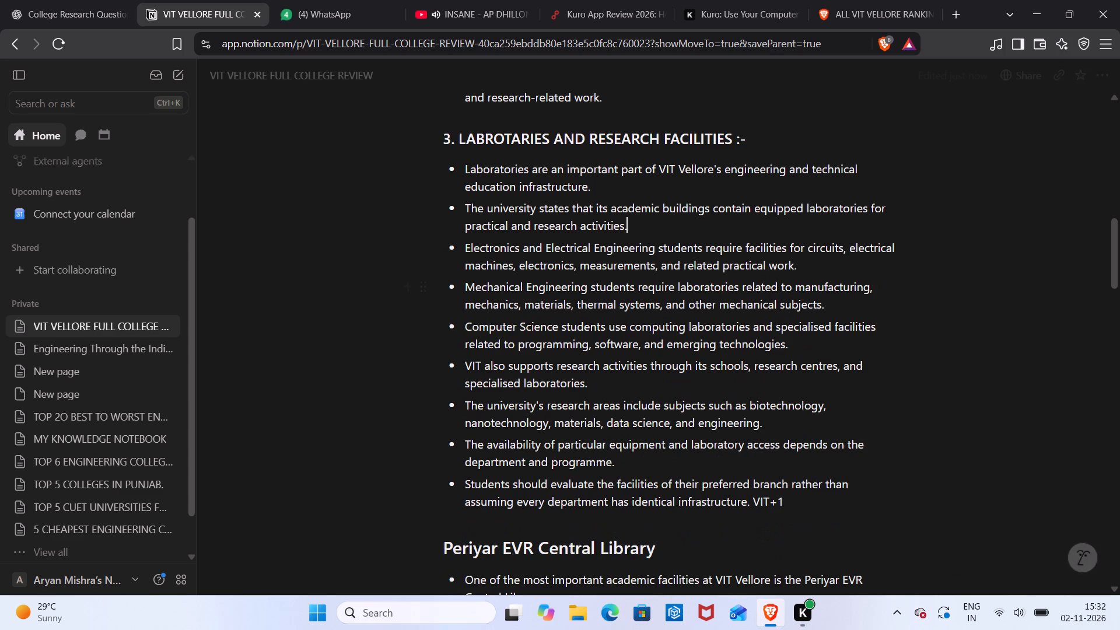
Delete the laboratories bullet that begins "The availability of particular equipment and laboratory access".
click(487, 323)
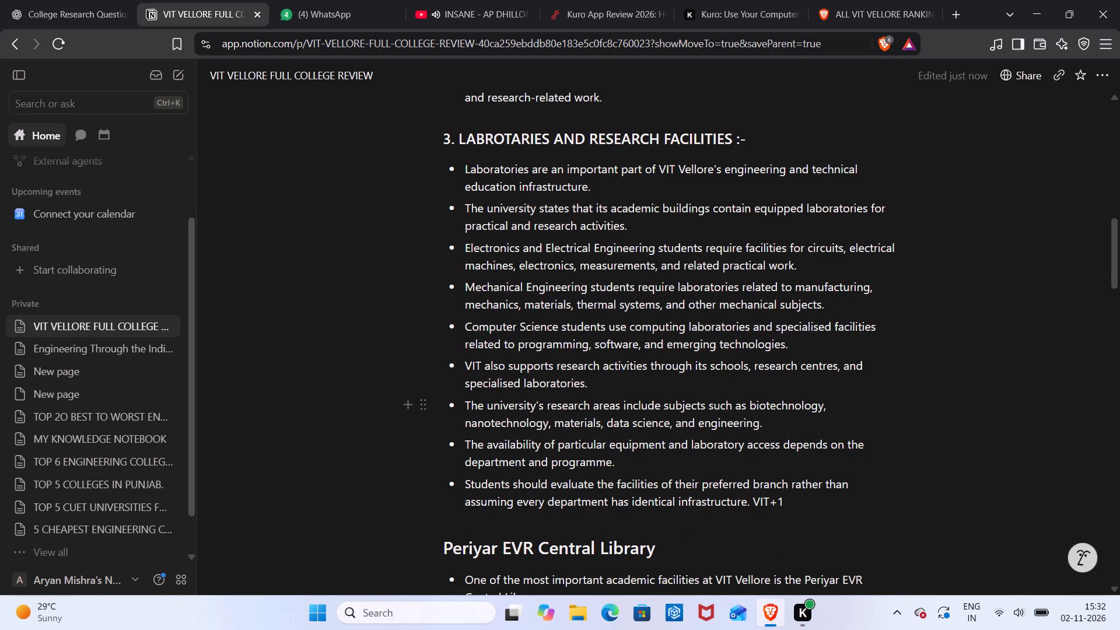
click(619, 461)
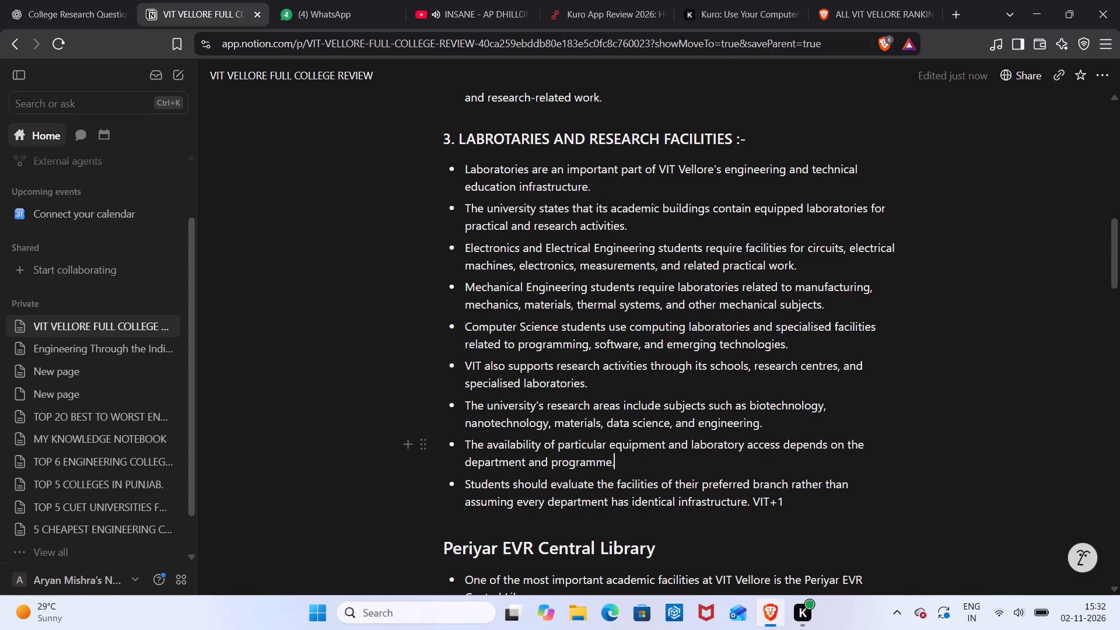
drag(619, 461, 469, 441)
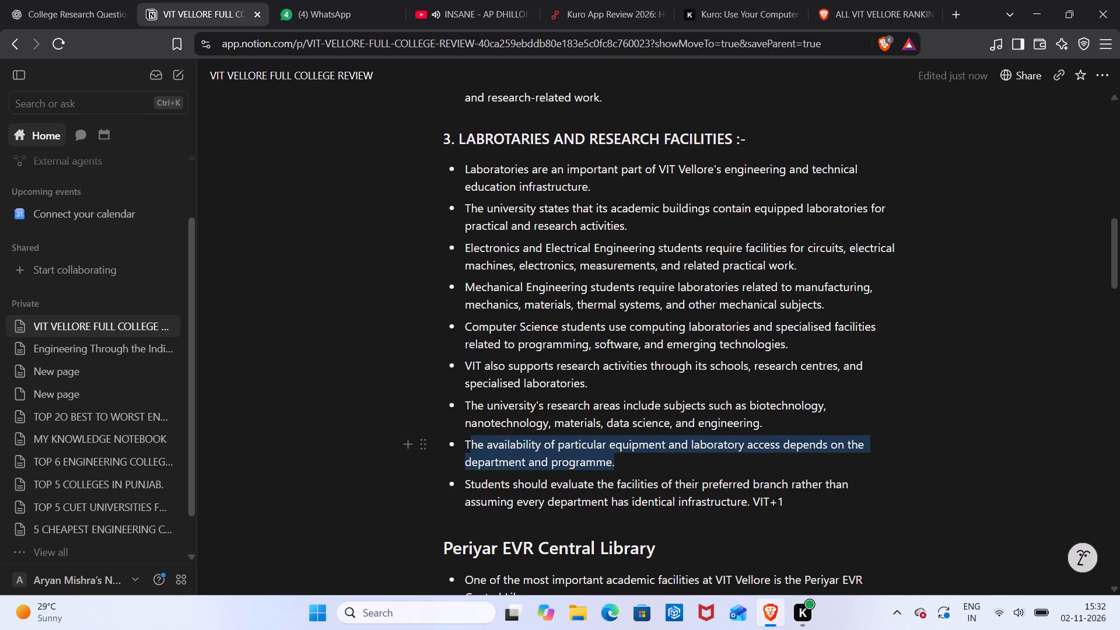
drag(469, 441, 461, 440)
key(BackSpace)
key(BackSpace)
key(BackSpace)
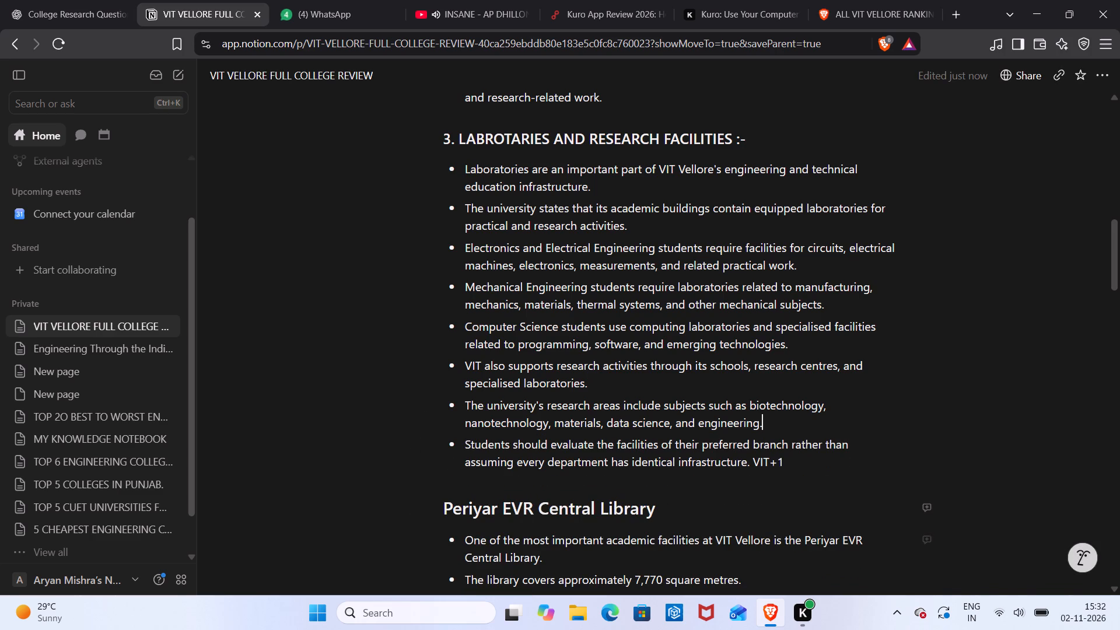
Delete the last laboratories bullet, which begins "Students should evaluate the facilities of their preferred branch".
drag(805, 456, 461, 440)
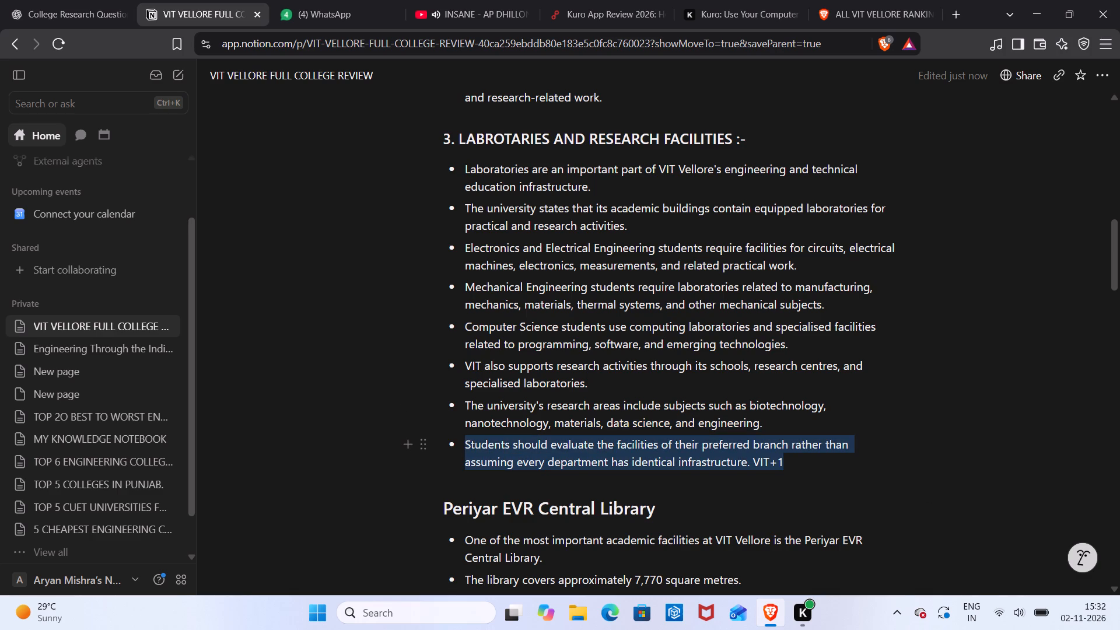
drag(461, 440, 457, 437)
key(BackSpace)
key(BackSpace)
key(BackSpace)
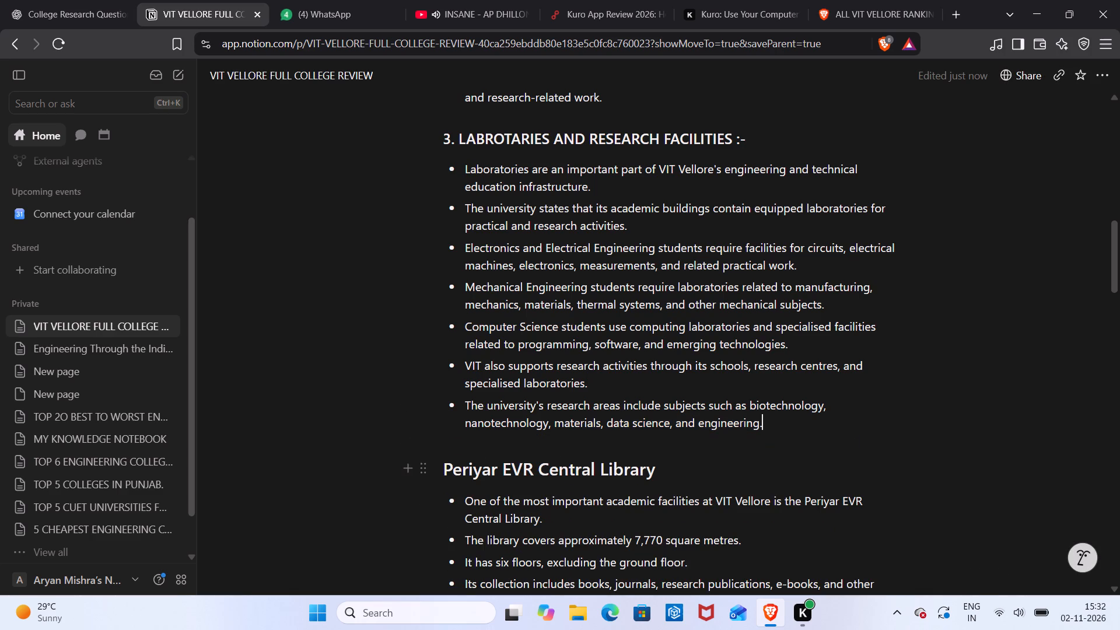
Delete the "Periyar EVR Central Library" heading together with its line.
drag(660, 472, 490, 468)
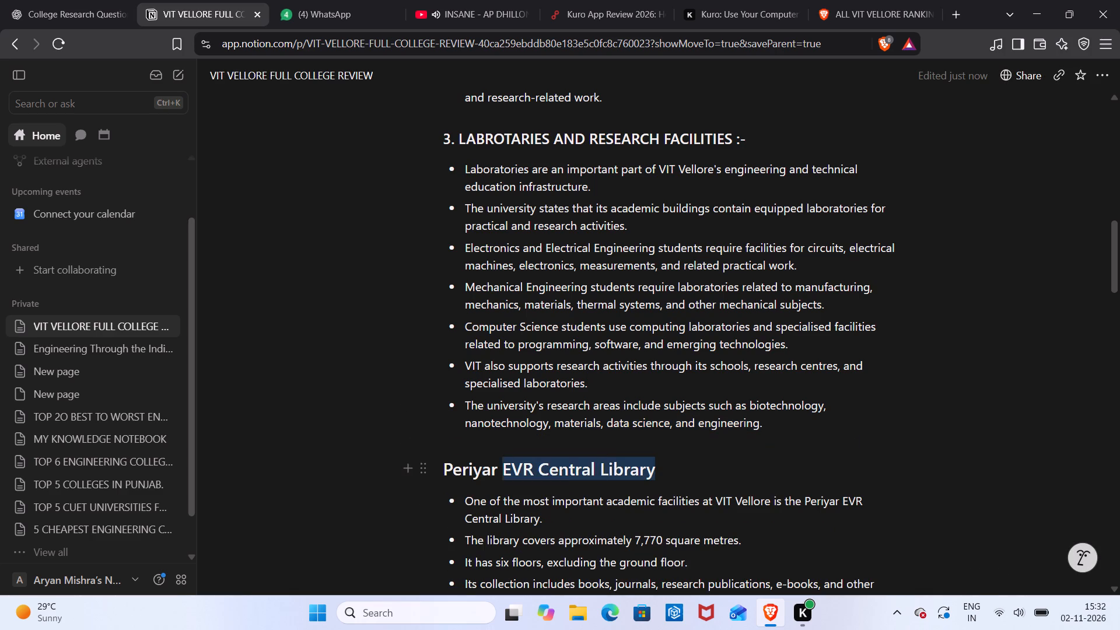
drag(490, 468, 432, 473)
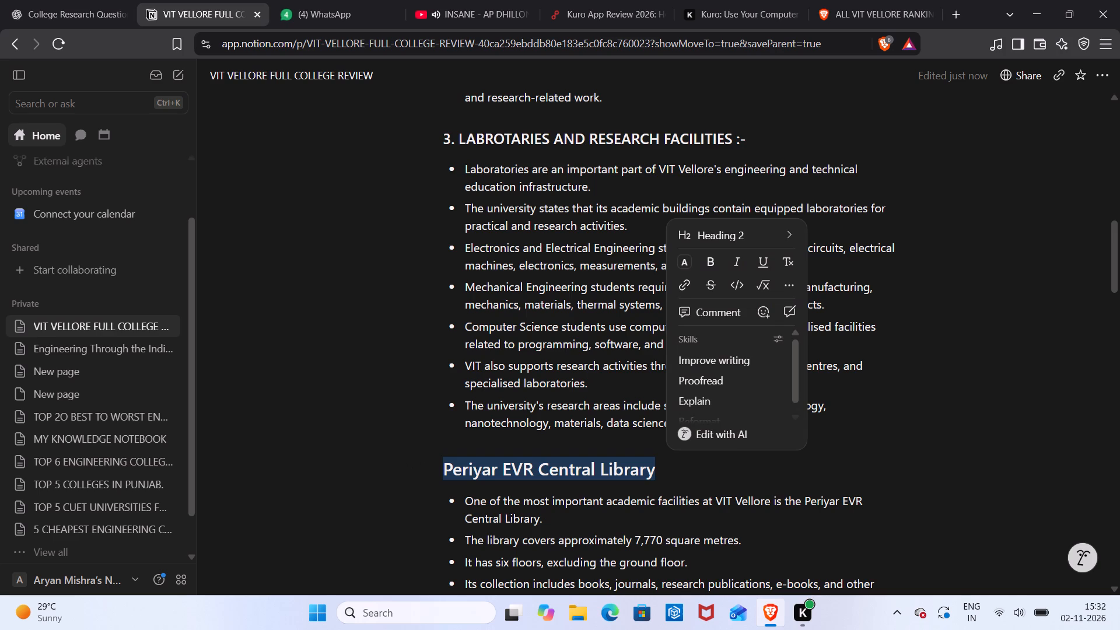
key(BackSpace)
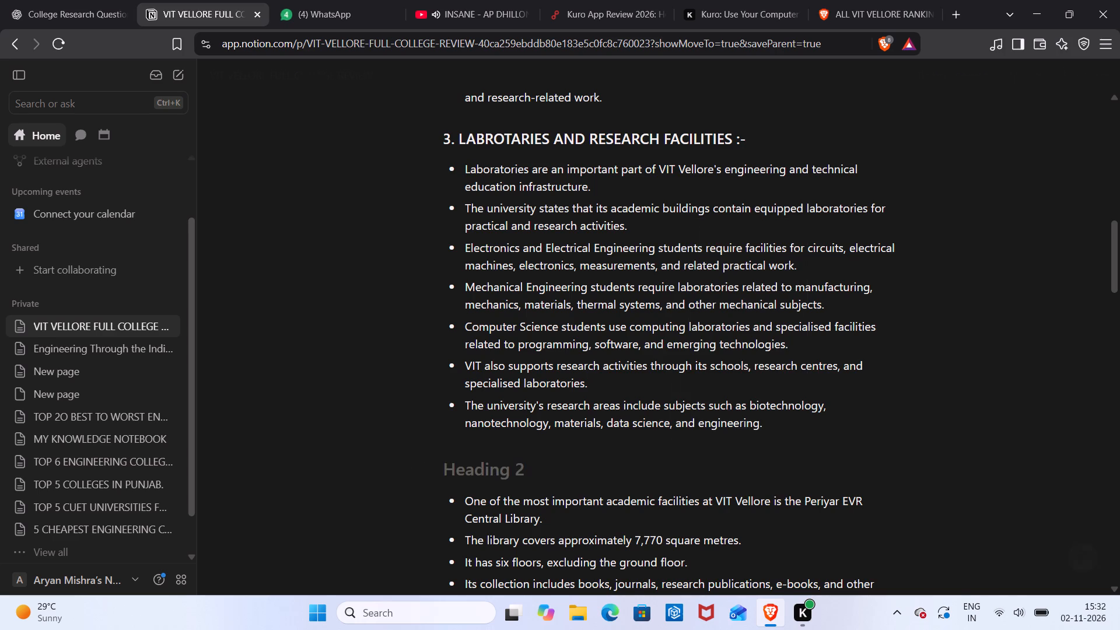
key(BackSpace)
Add a Heading 3 reading "4. PERIYAR EVR CENTERAL LIBRARY :-" above the bullets about the central library.
key(Return)
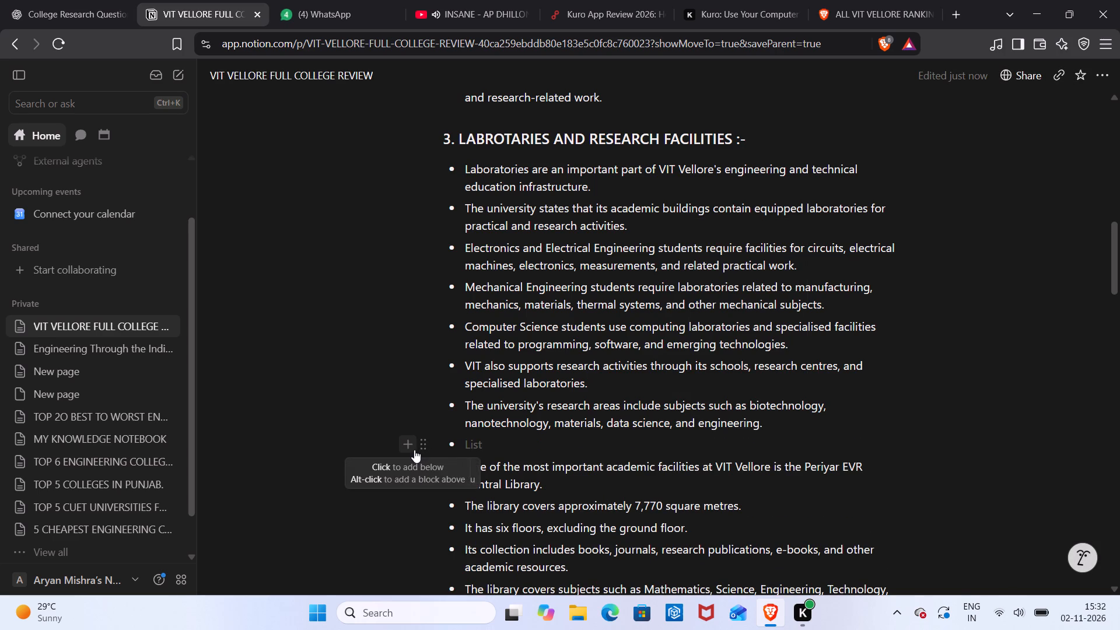
key(BackSpace)
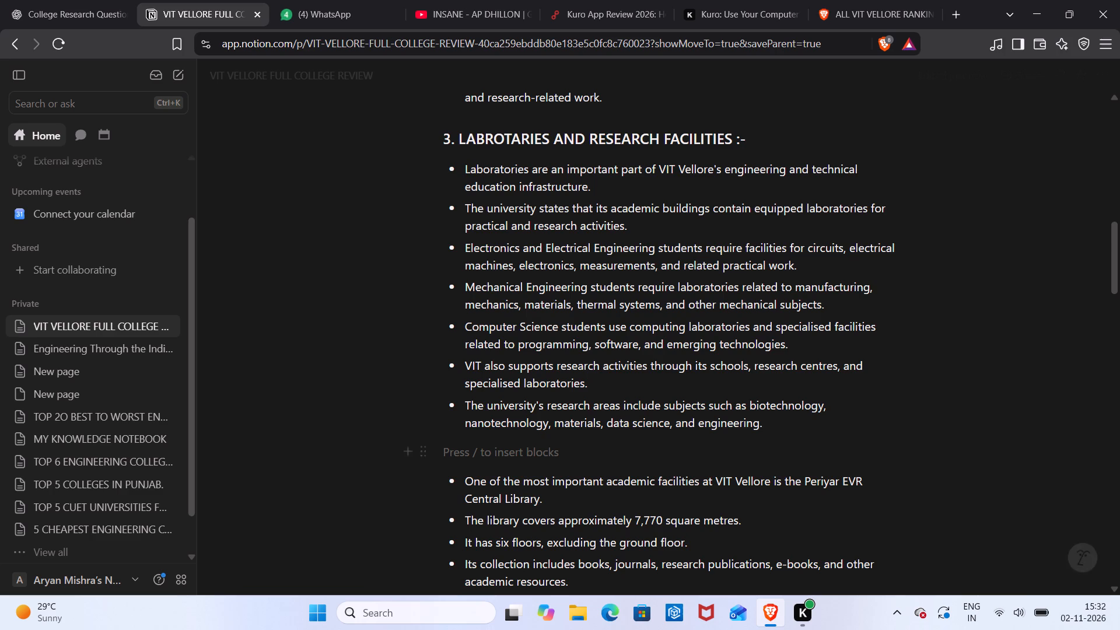
click(404, 452)
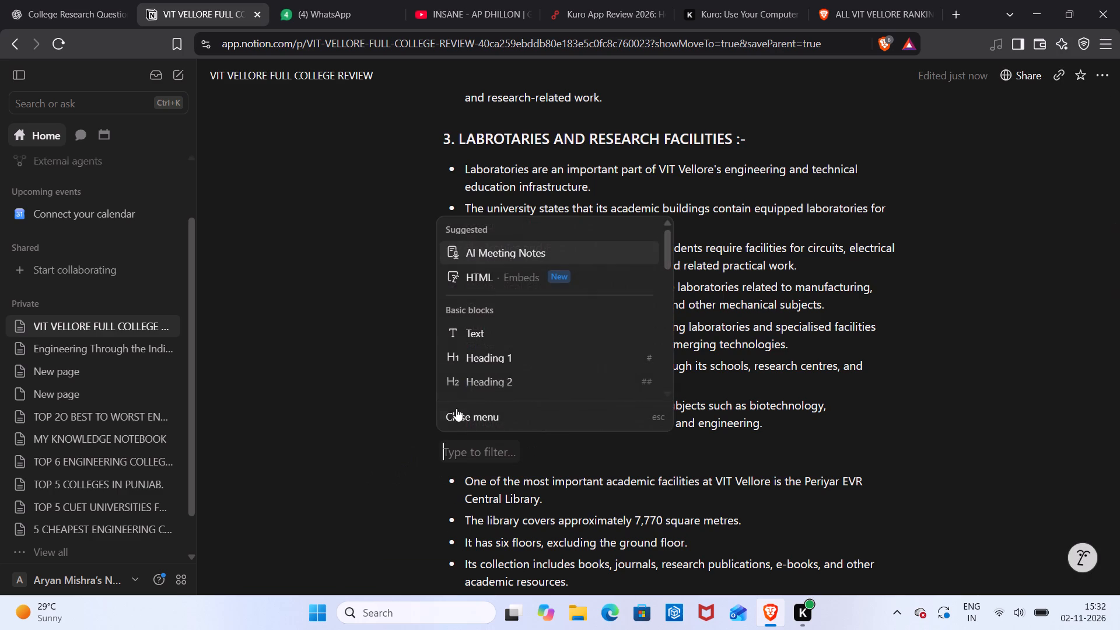
scroll(482, 389, down, 1)
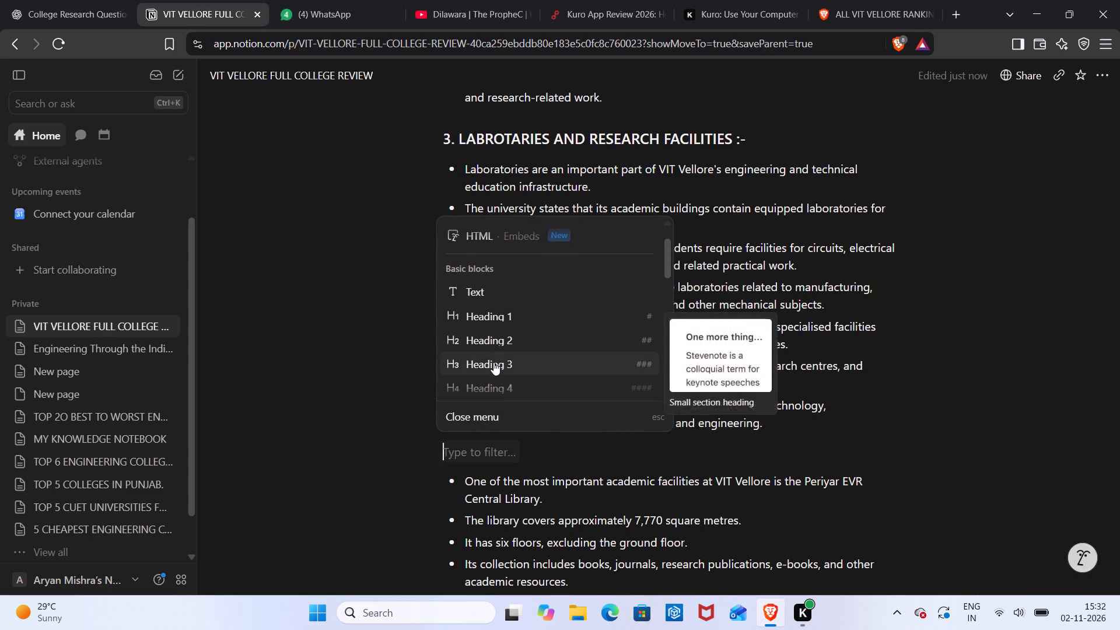
click(494, 362)
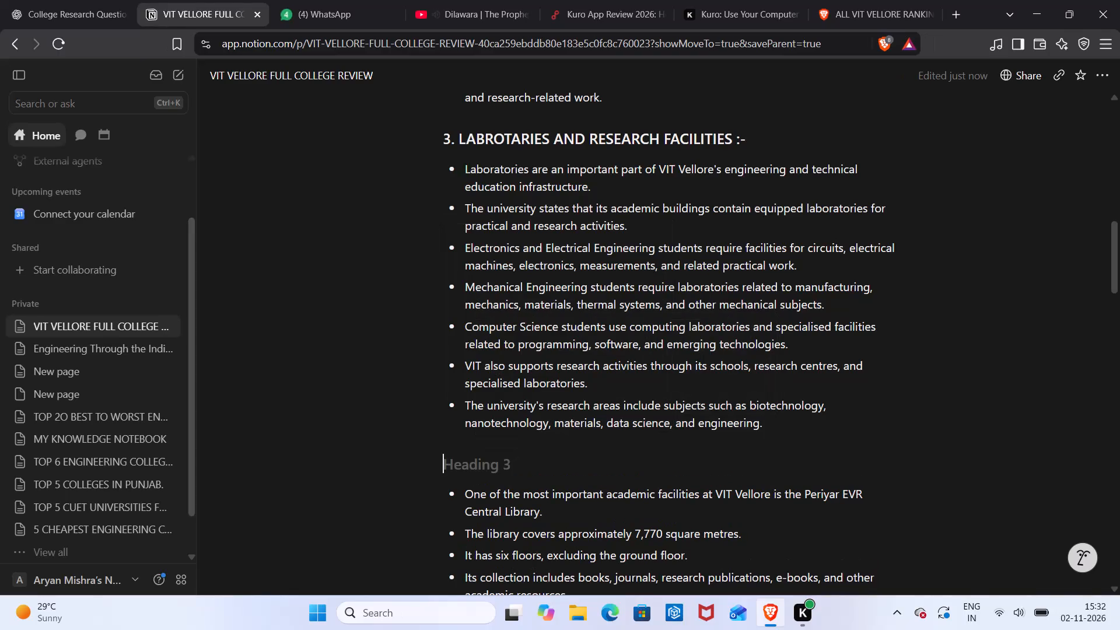
text(4. PERIYAR)
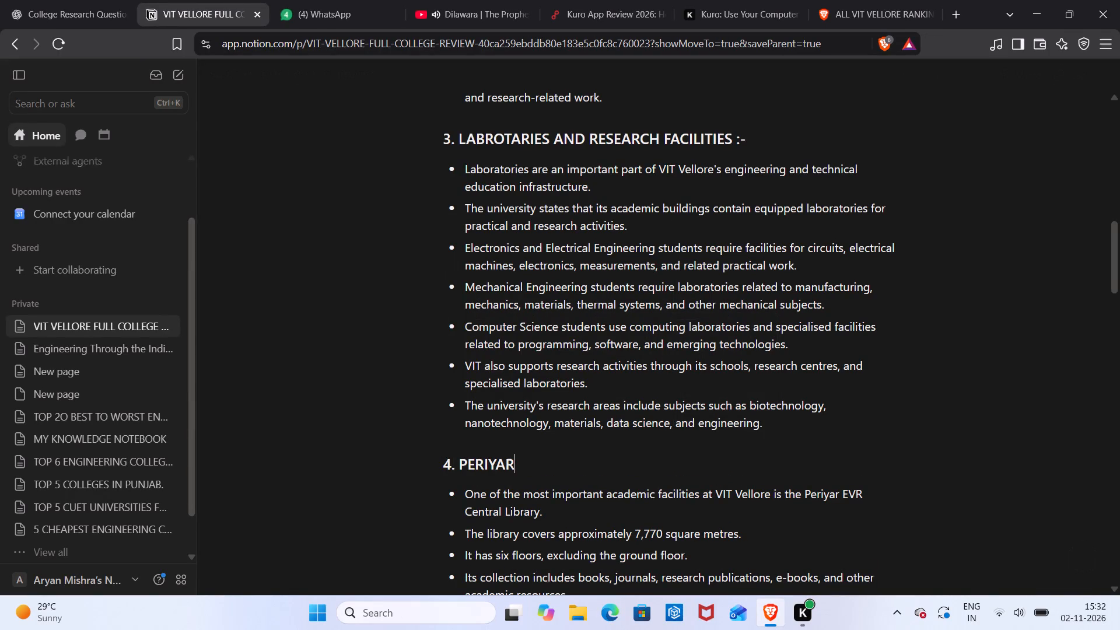
key(space)
text(EVE)
key(BackSpace)
text(R)
key(space)
text(CENTERAL LIBRAB)
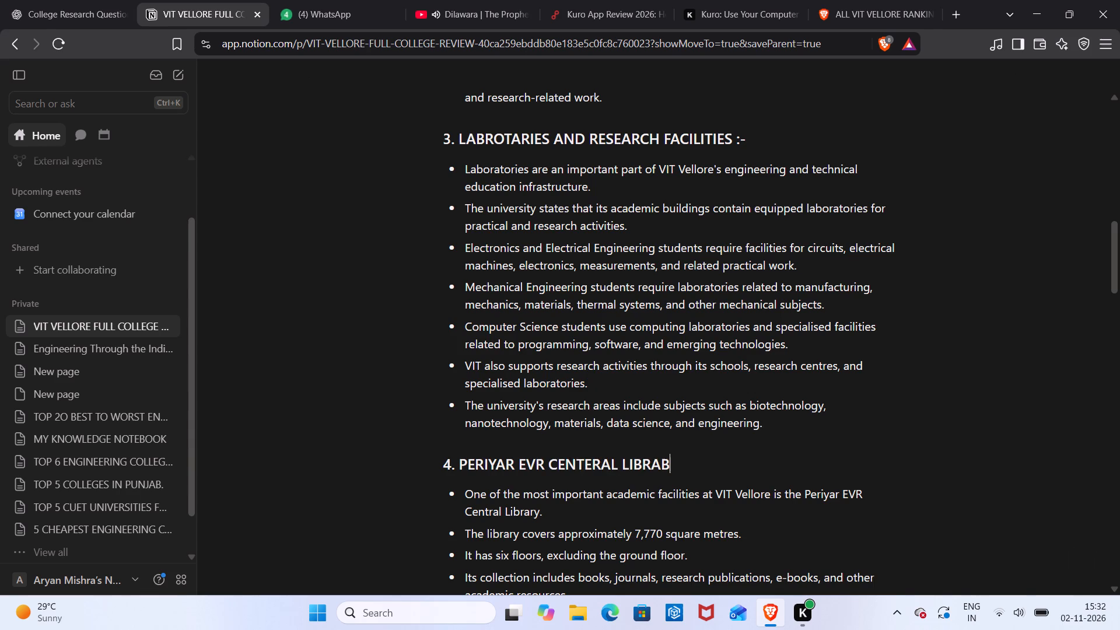
key(BackSpace)
text(RY)
key(space)
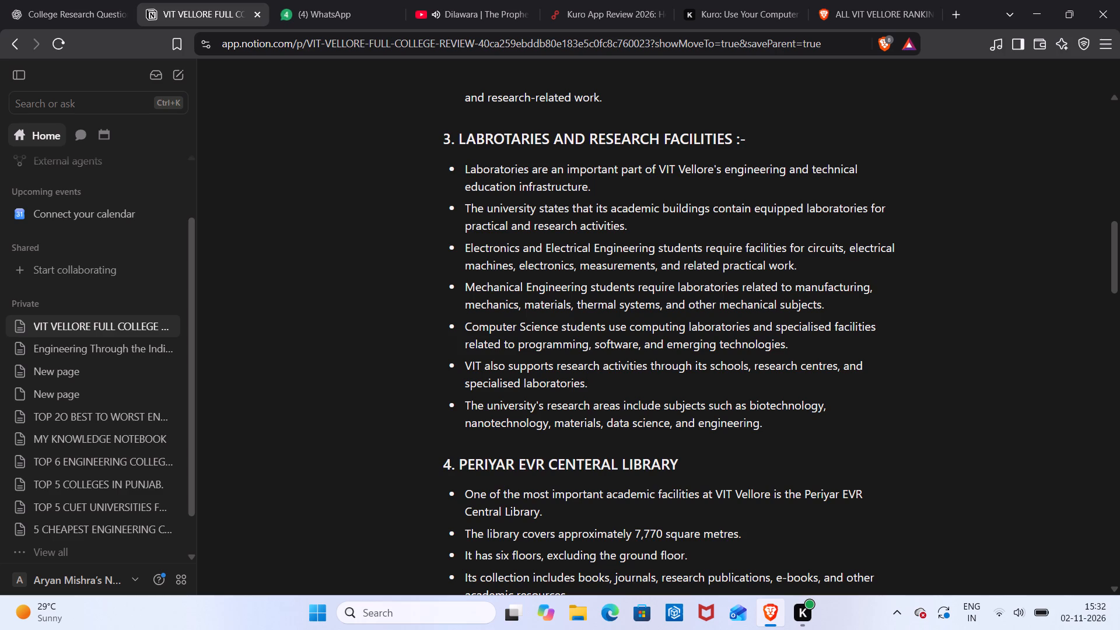
text(:-)
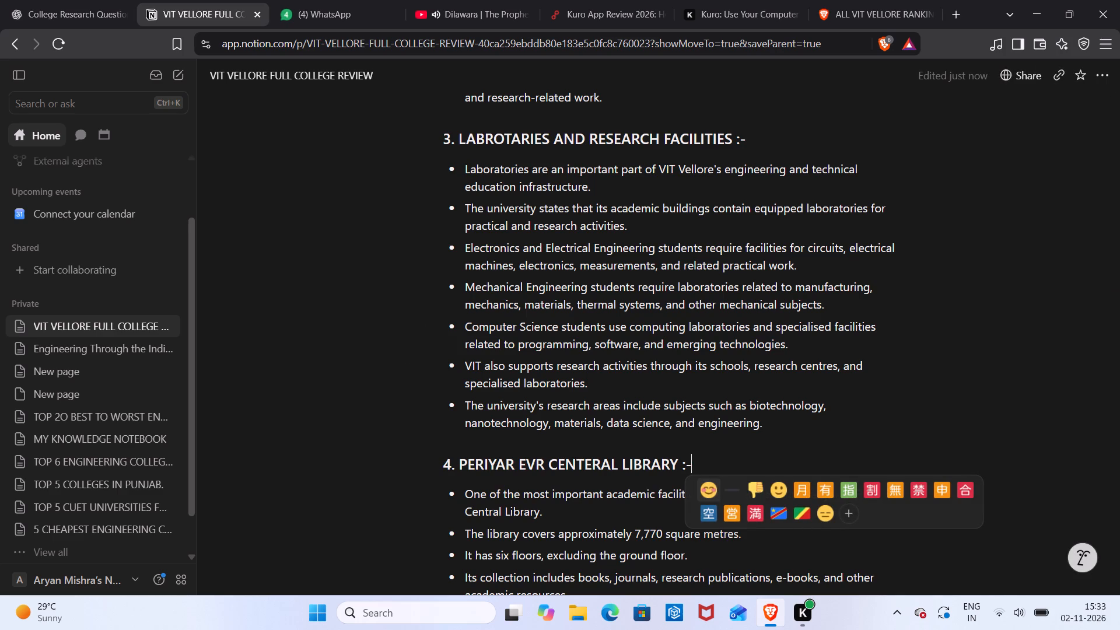
click(230, 439)
scroll(230, 439, down, 4)
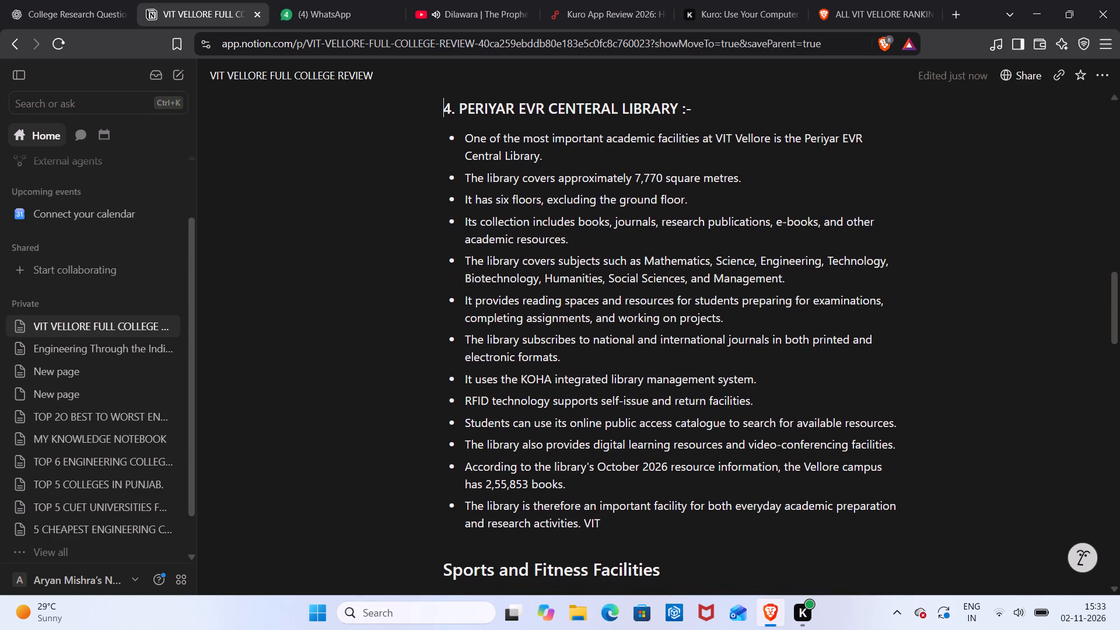
Switch to YouTube, start the suggested "Sajan Sajan remix" video, and return to the VIT Vellore page in Notion.
click(422, 0)
key(space)
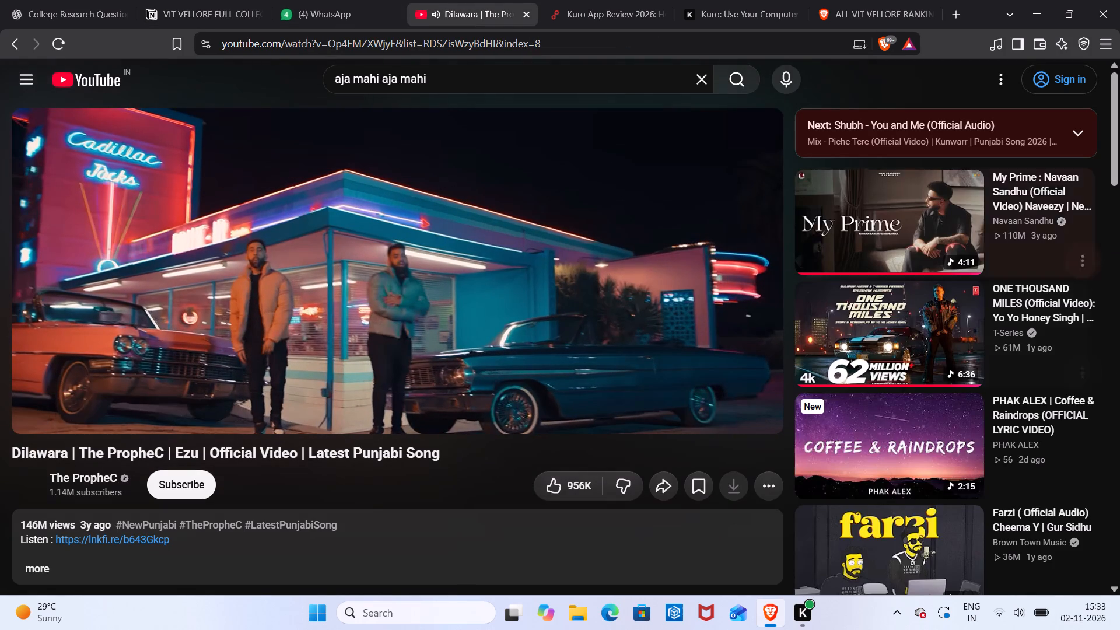
scroll(873, 355, down, 5)
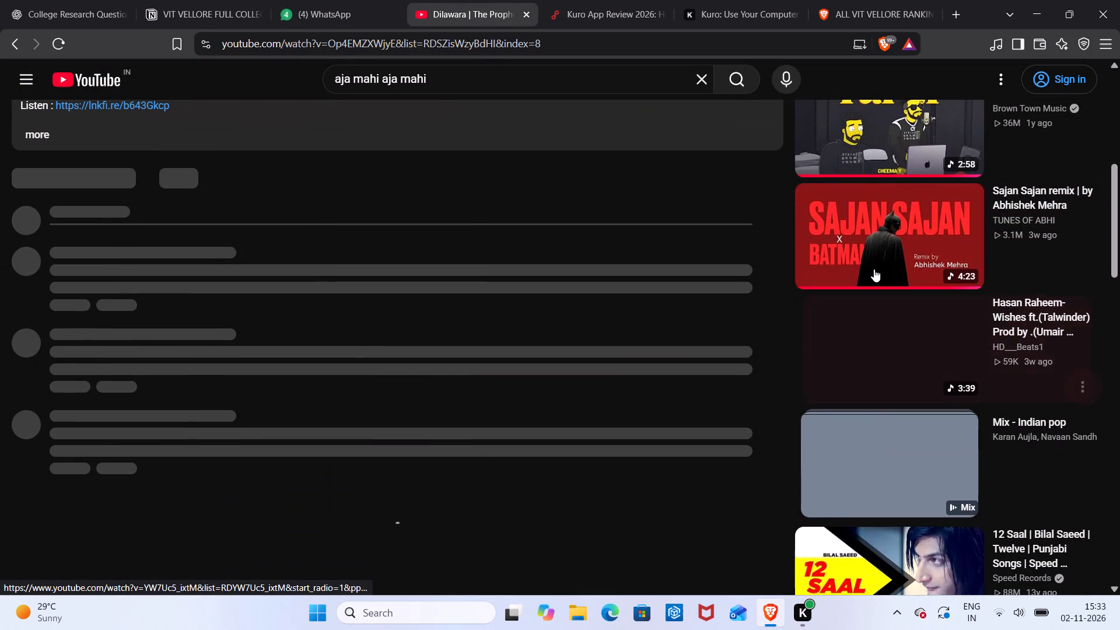
click(874, 267)
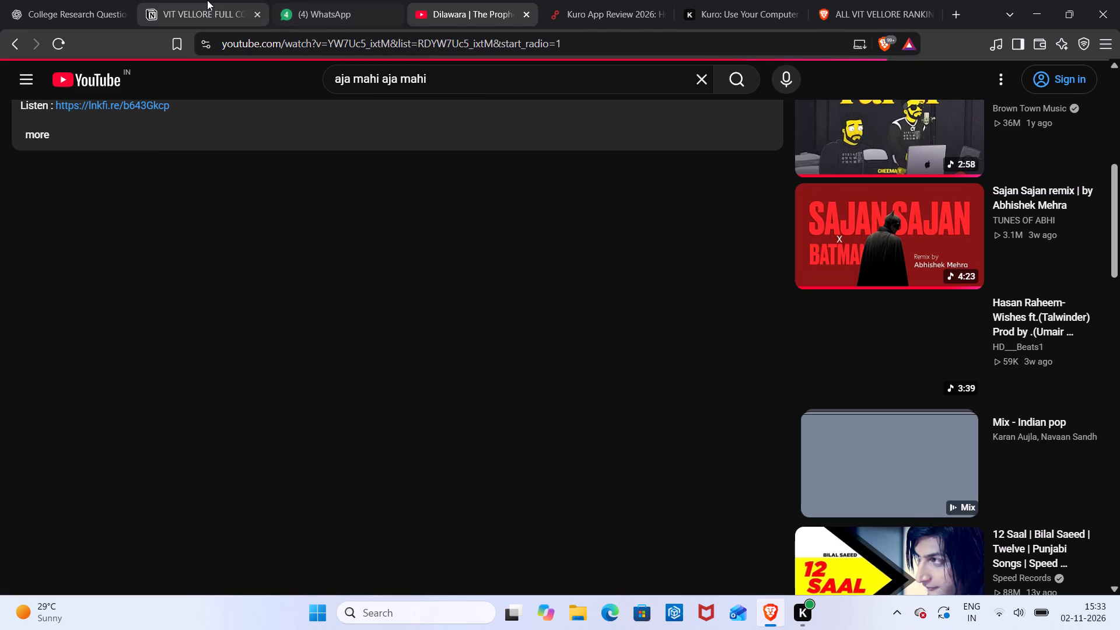
click(207, 0)
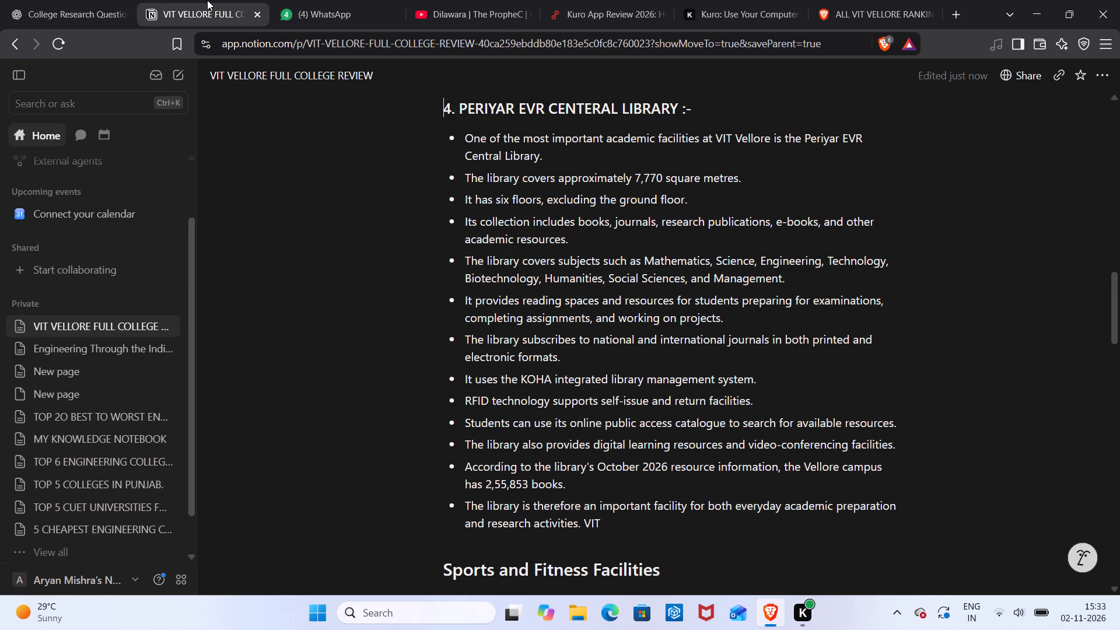
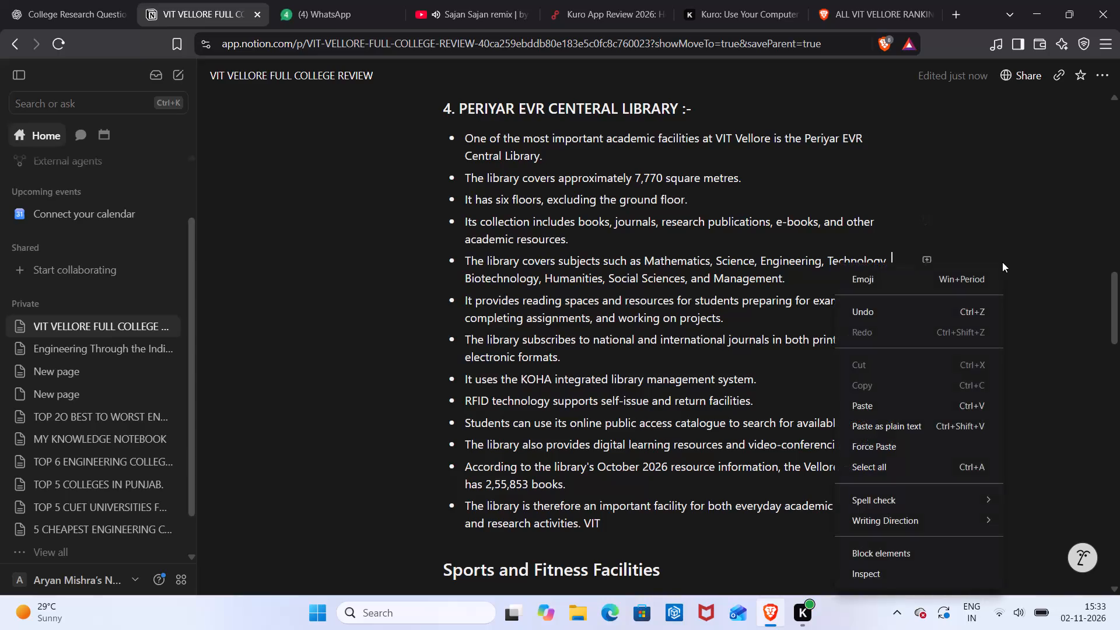
Review the laboratories, Periyar EVR library and sports sections of the VIT Vellore review page.
click(1002, 262)
scroll(1002, 262, up, 1)
click(1002, 262)
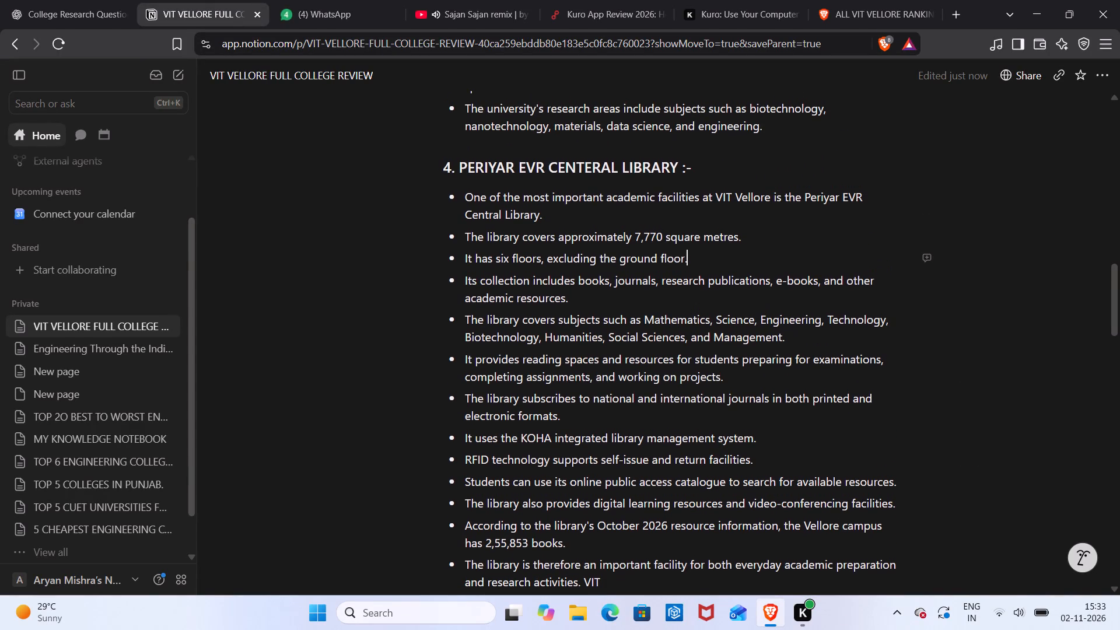
click(1002, 262)
click(1080, 246)
scroll(1080, 246, up, 4)
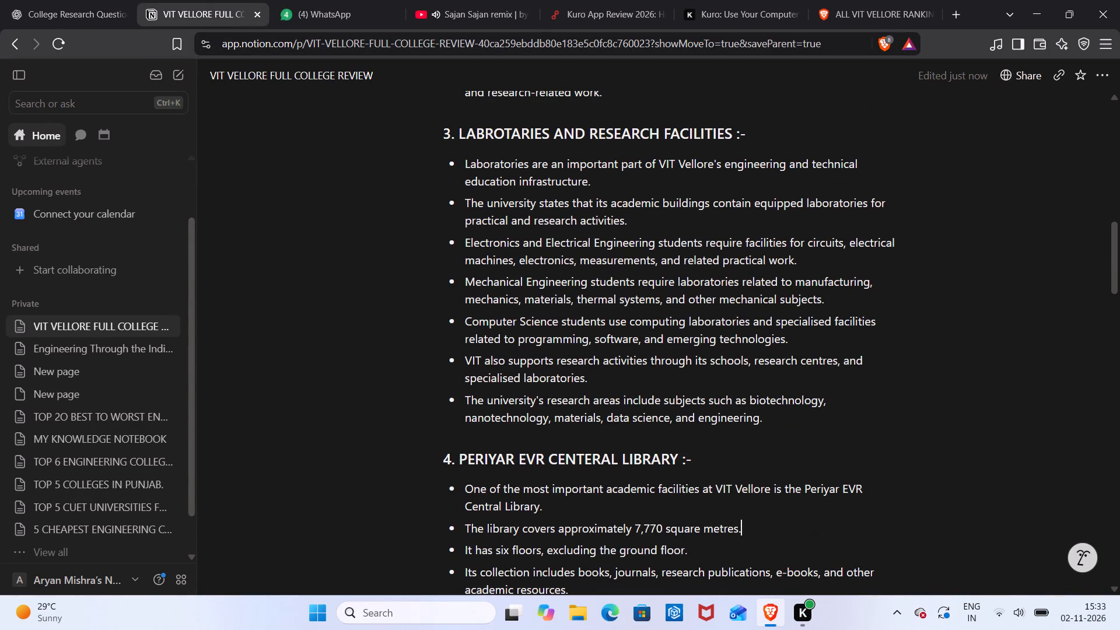
scroll(1080, 246, up, 2)
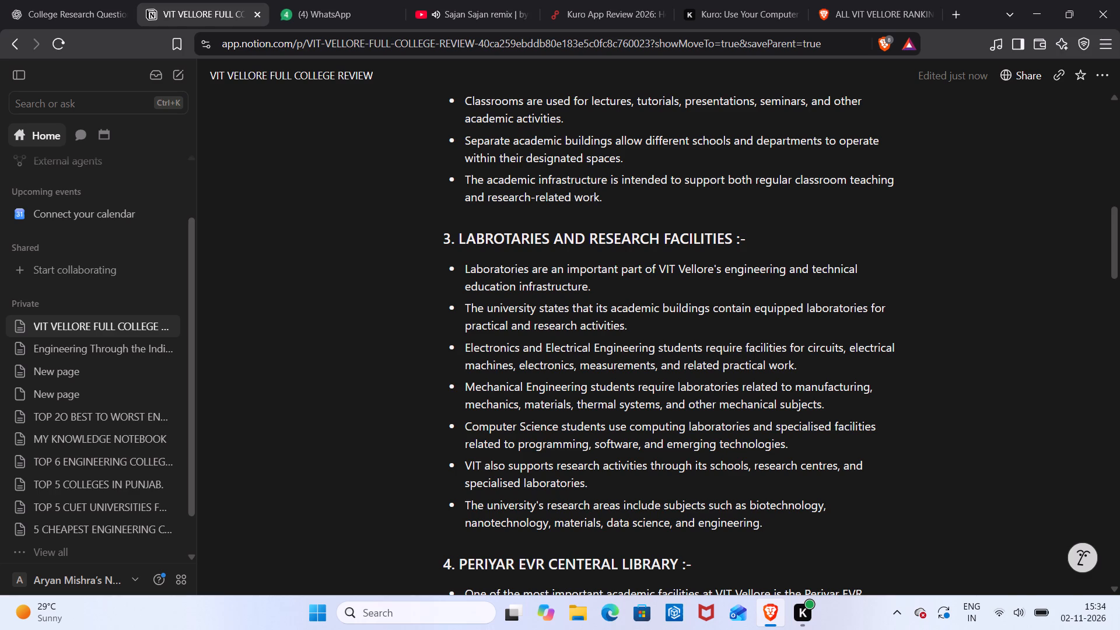
scroll(1080, 246, down, 1)
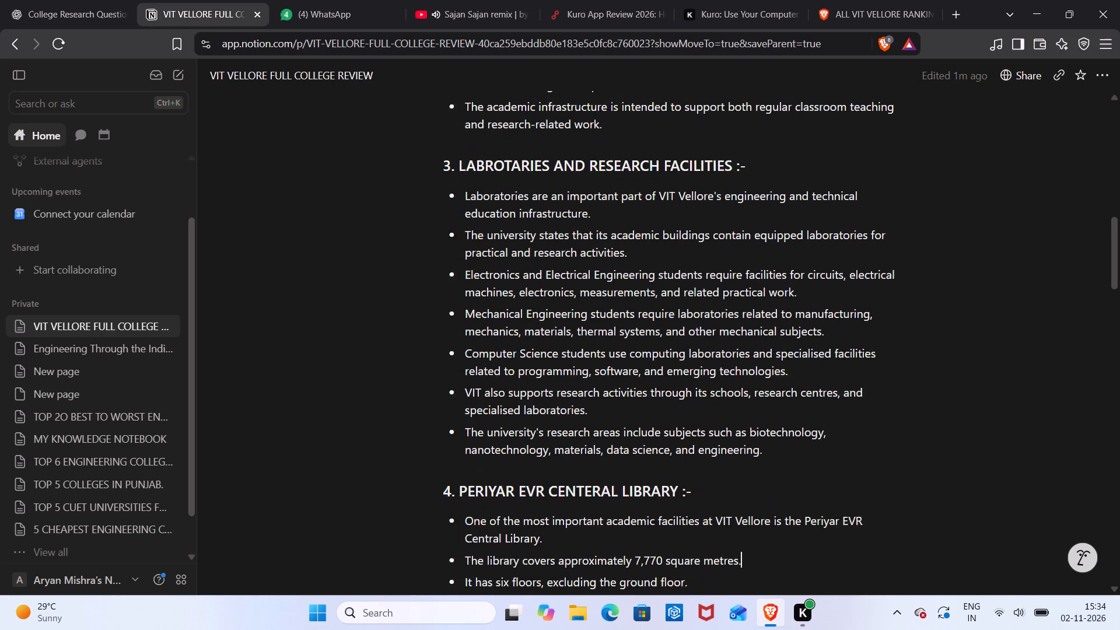
scroll(1080, 246, down, 3)
scroll(1080, 246, up, 1)
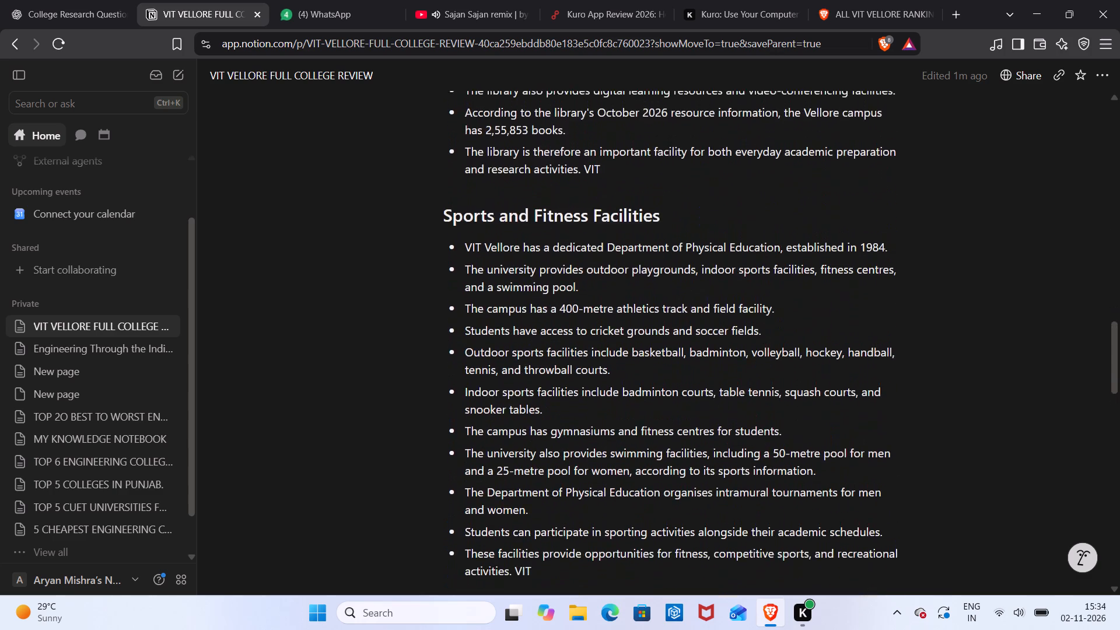
Delete the library section's last bullet, starting "The library is therefore an important facility", including its empty list item.
scroll(1080, 246, up, 1)
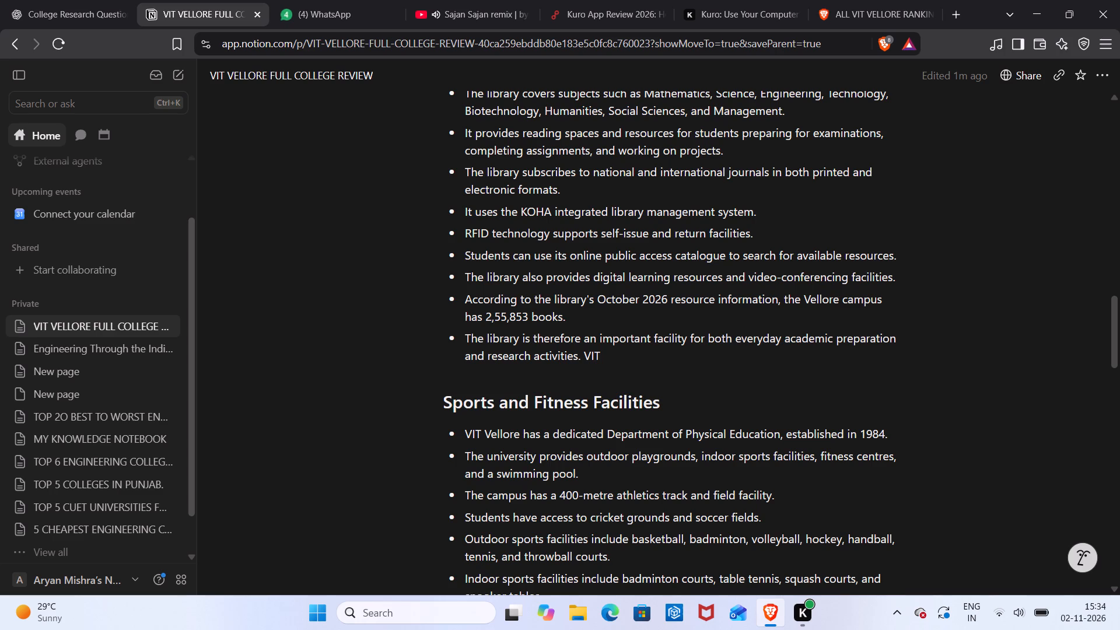
scroll(1080, 246, up, 1)
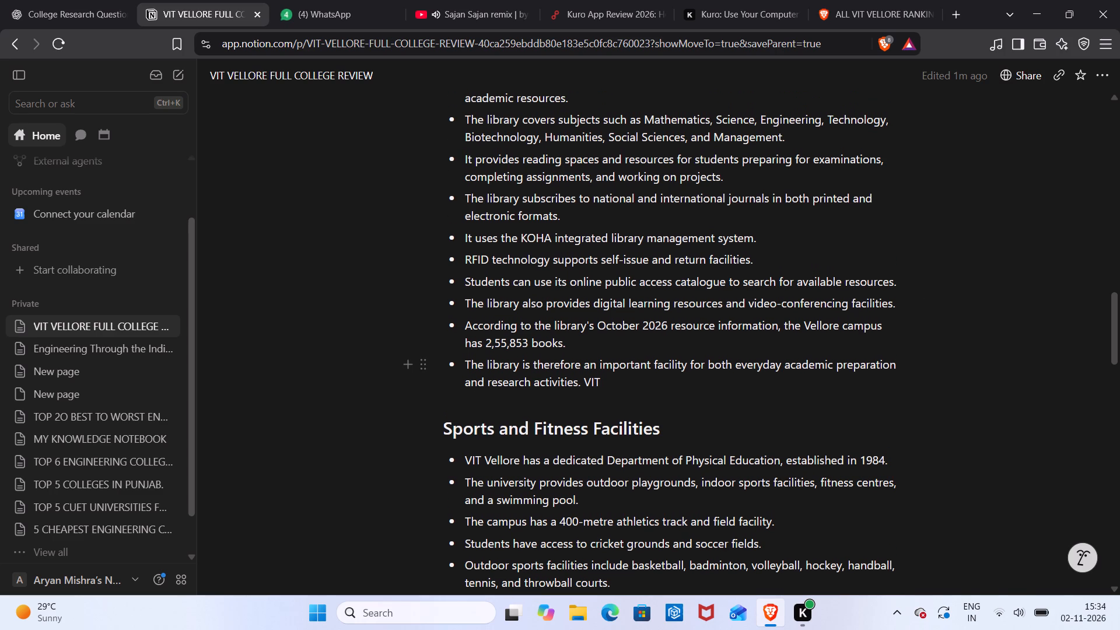
drag(610, 386, 489, 365)
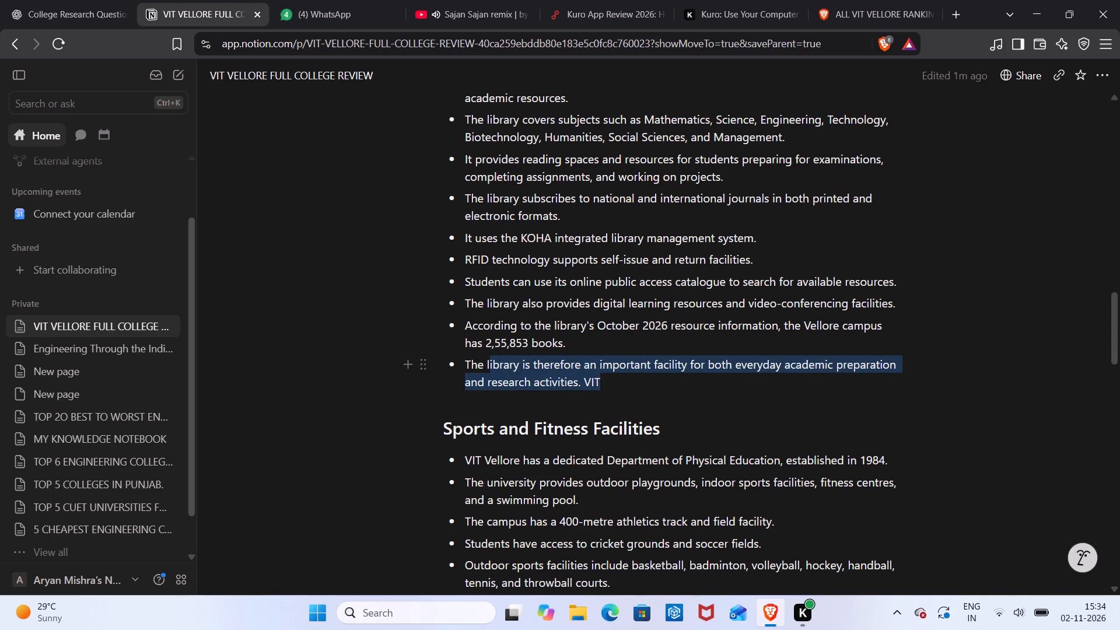
drag(489, 365, 458, 363)
key(BackSpace)
key(BackSpace)
key(BackSpace)
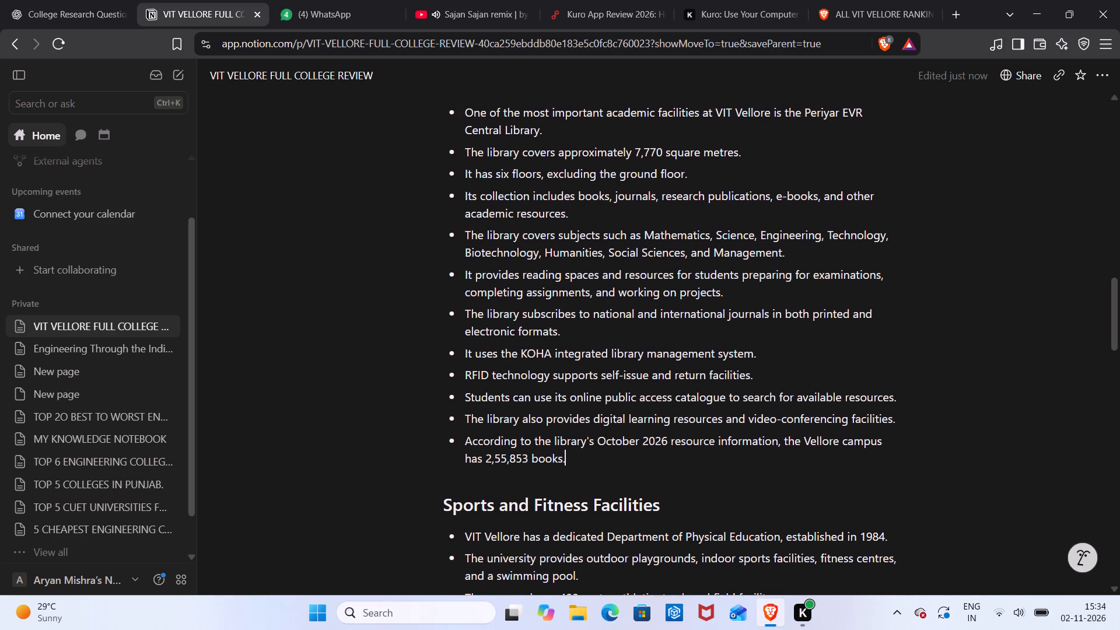
Remove the "Sports and Fitness Facilities" heading, leaving an empty text block above the Department of Physical Education bullet.
scroll(352, 380, down, 1)
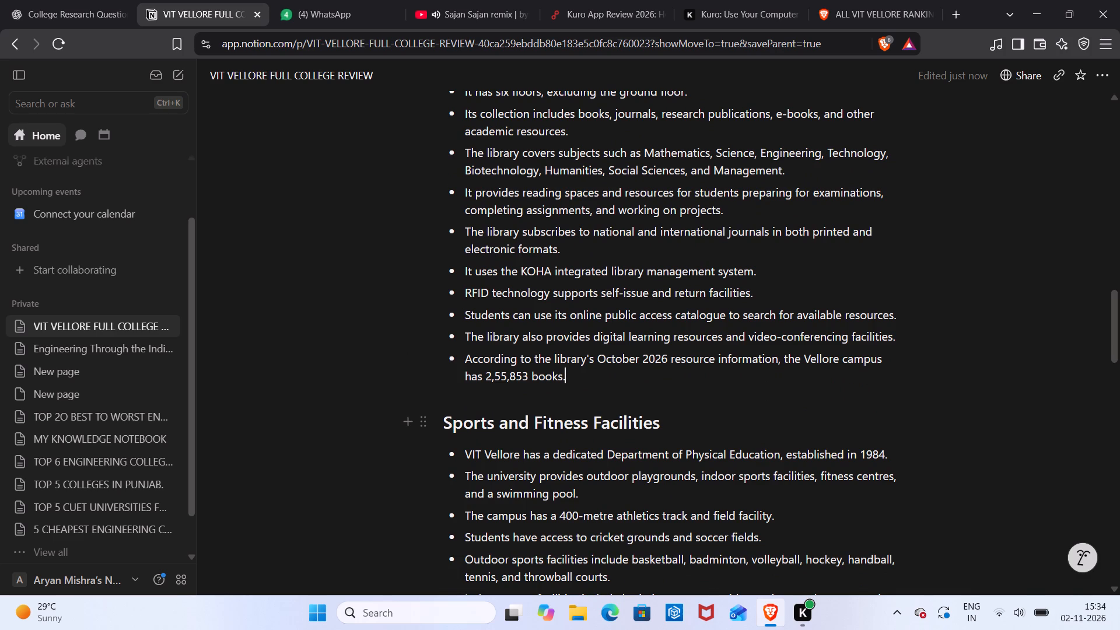
click(666, 422)
scroll(666, 422, up, 2)
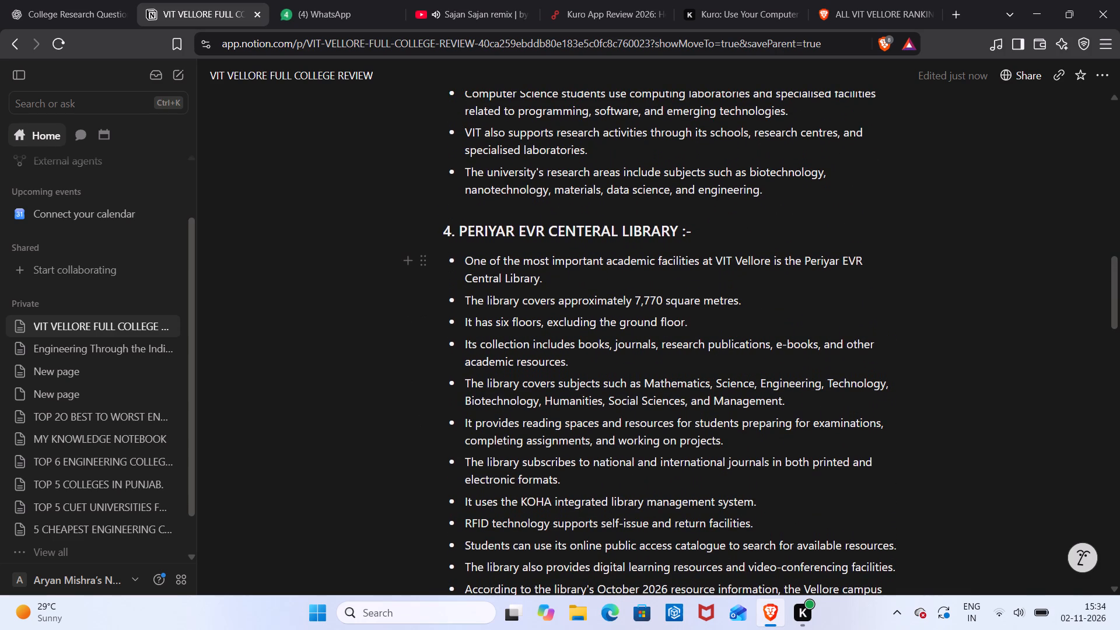
scroll(545, 288, down, 3)
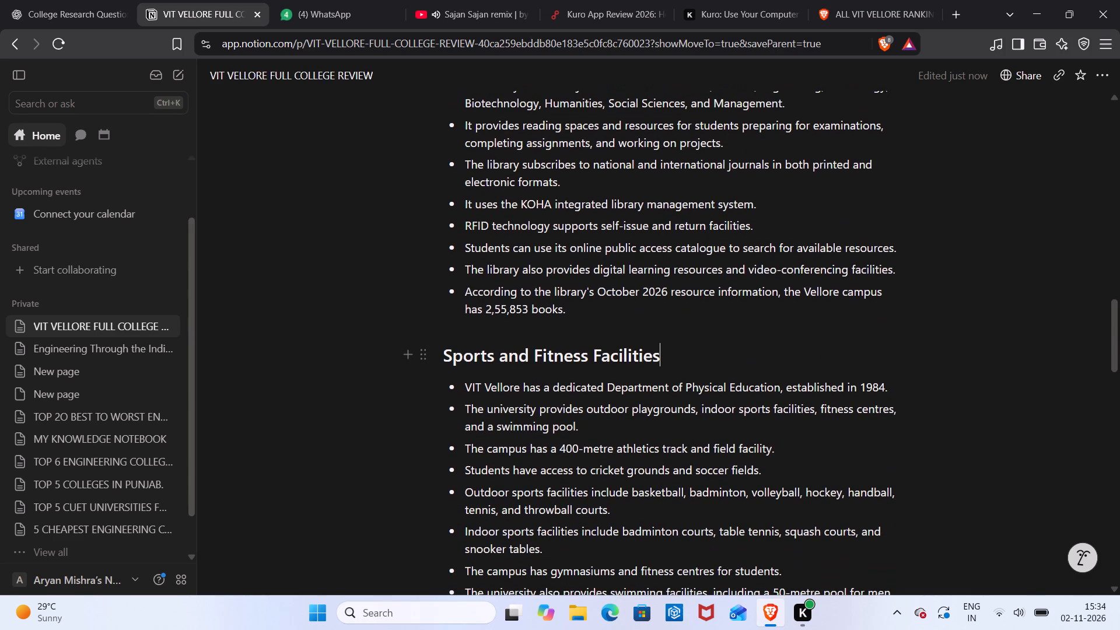
drag(677, 348, 432, 338)
key(BackSpace)
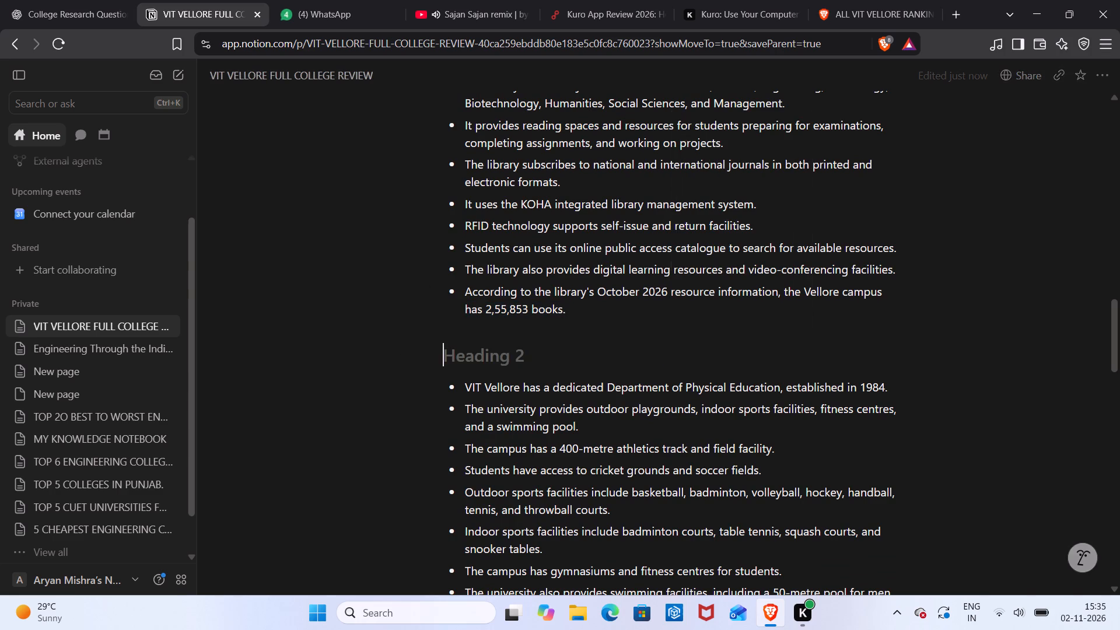
key(BackSpace)
key(Return)
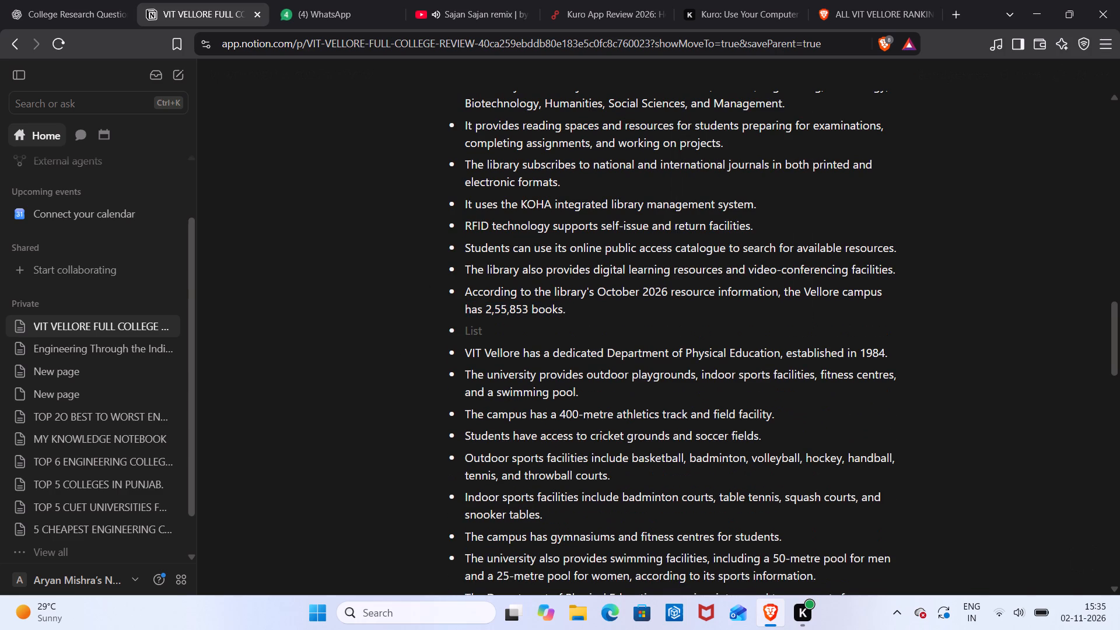
key(BackSpace)
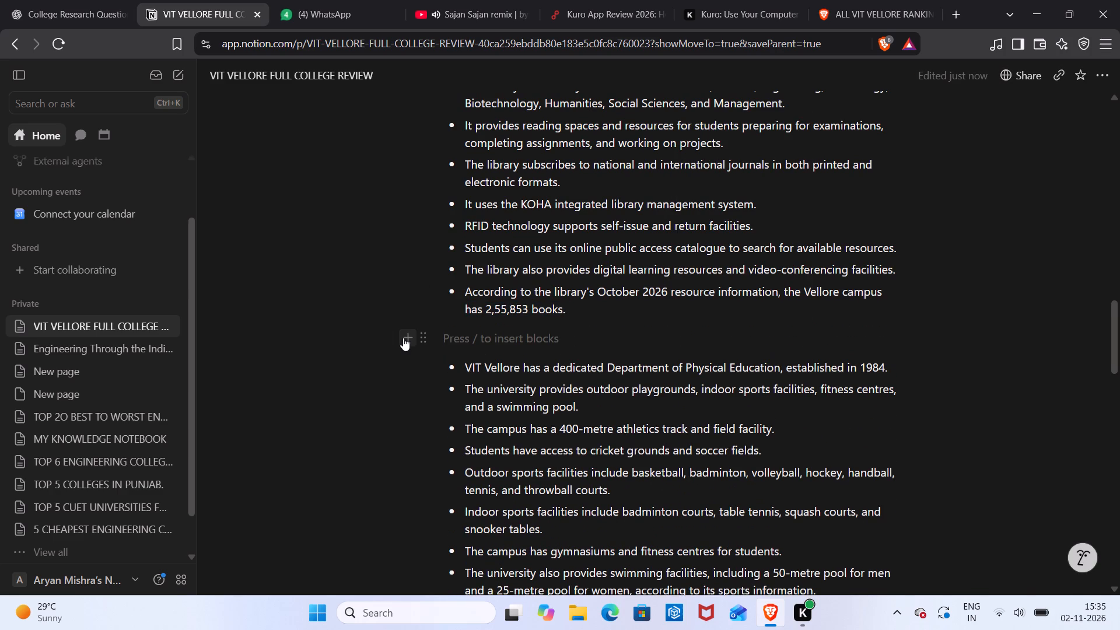
Insert a Heading 3 in the empty block above the sports bullets reading "5. SPORTS AND FITNESS FACILITIES :-".
click(403, 338)
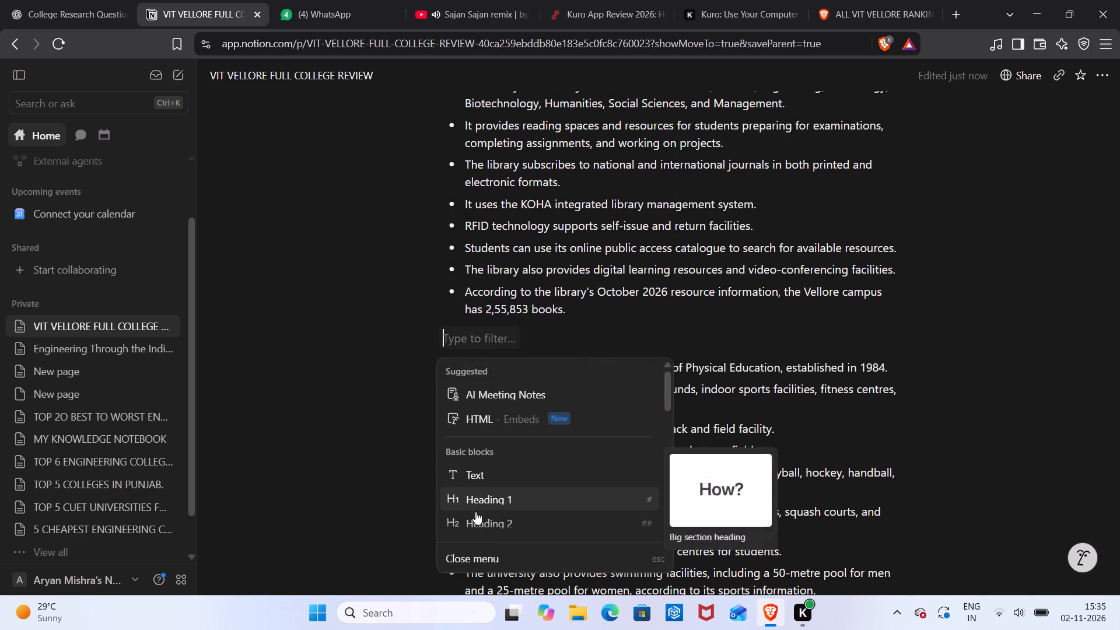
scroll(475, 512, down, 1)
click(475, 517)
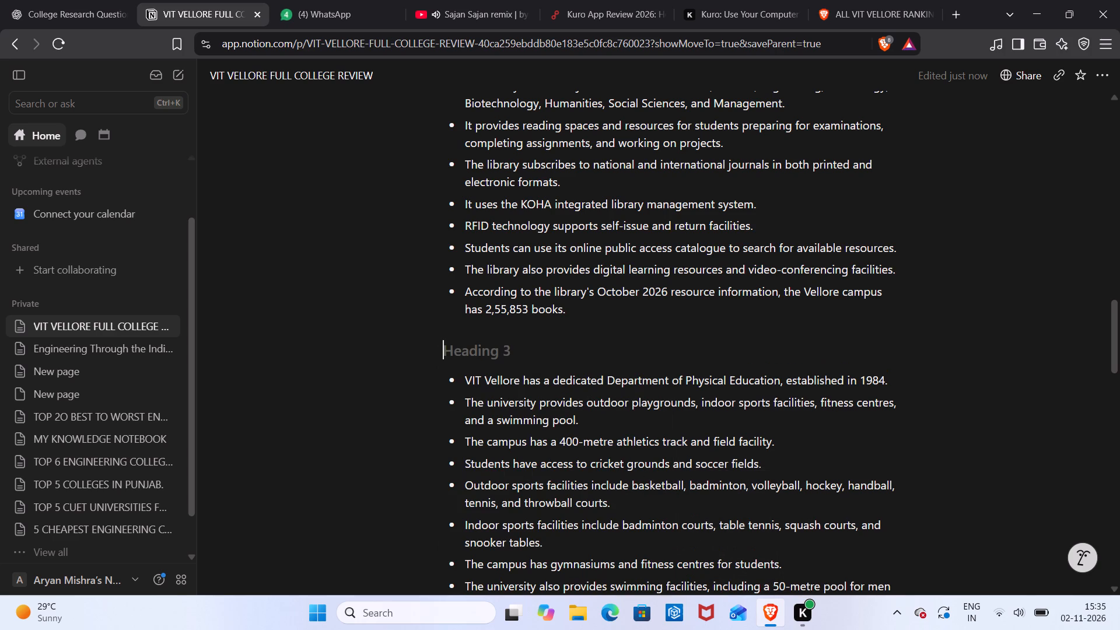
text(5. SPORTS AND FITNESS FACILITIES)
key(space)
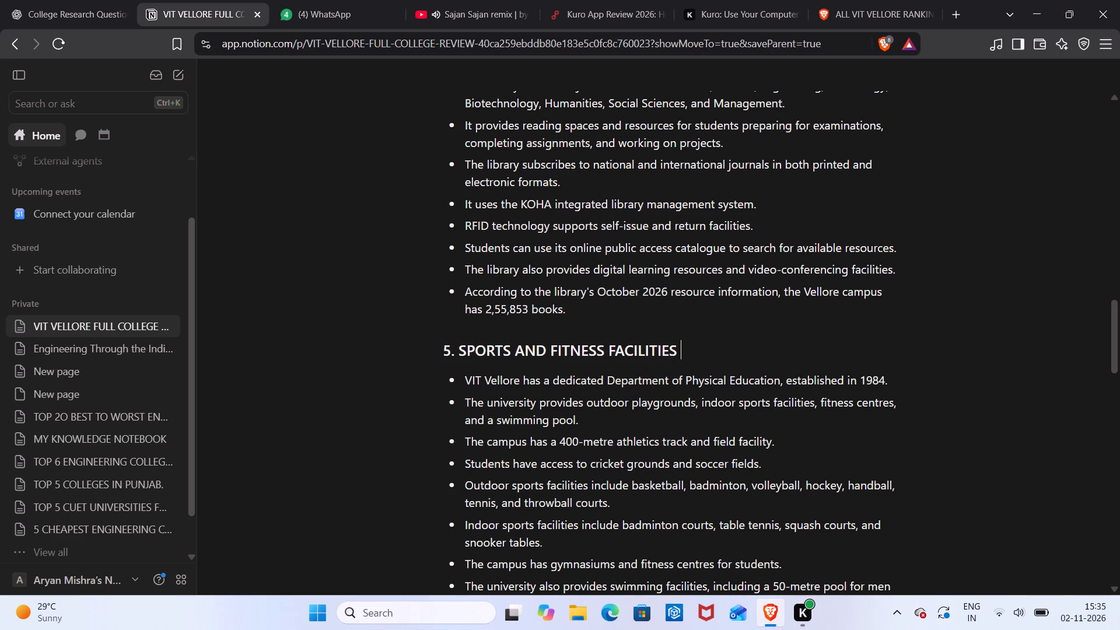
text(:-)
click(298, 514)
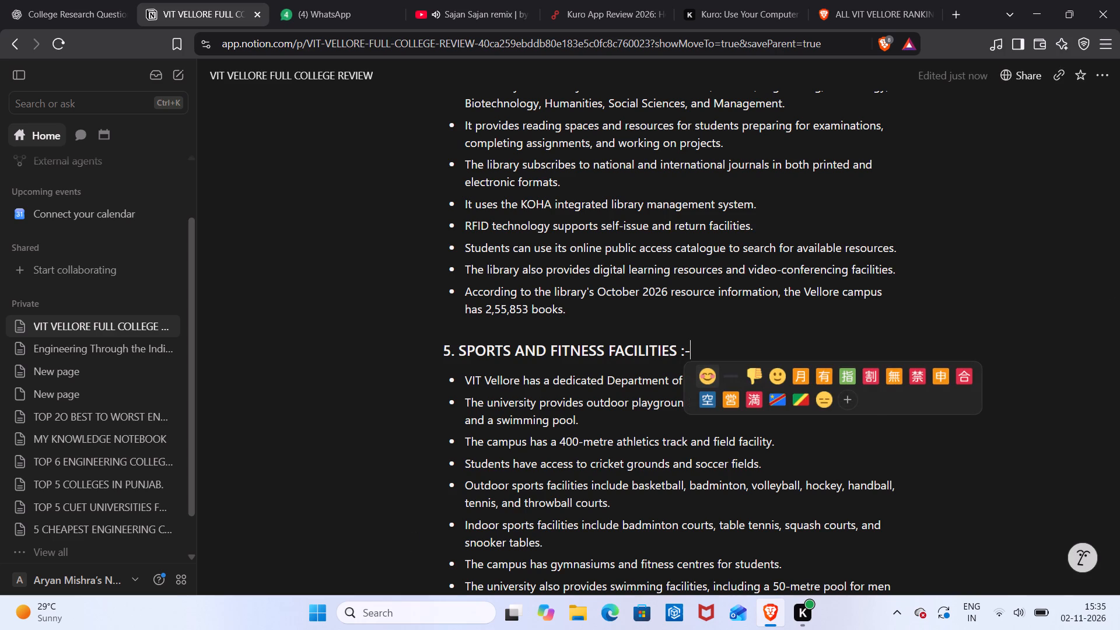
Delete the sports section's last bullet, starting "These facilities provide opportunities for fitness", including its empty list item.
scroll(309, 411, up, 2)
scroll(309, 411, down, 1)
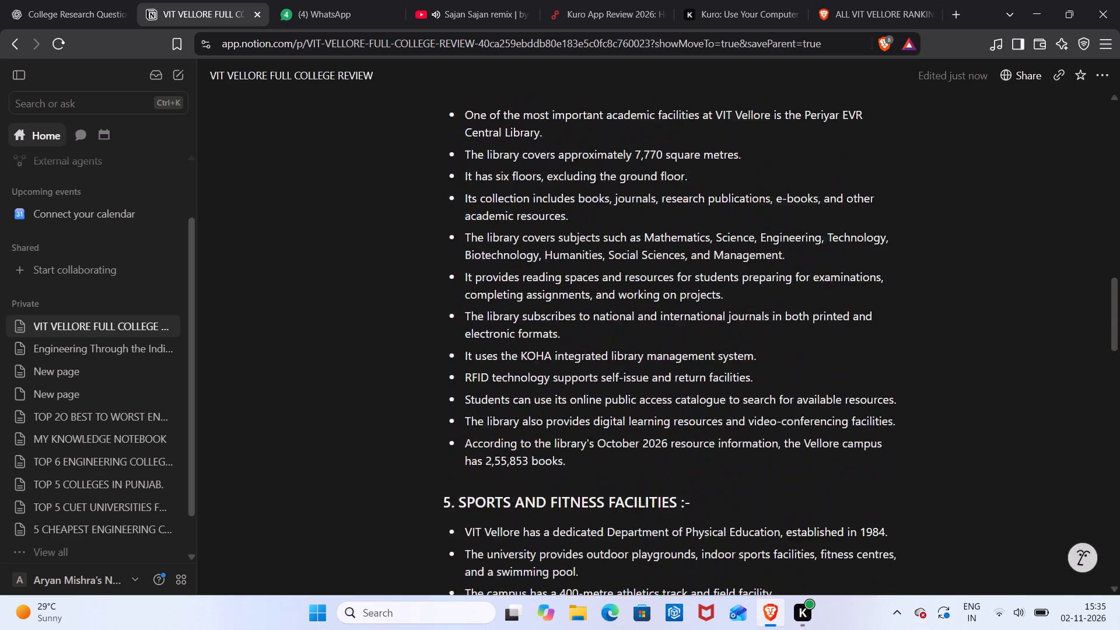
scroll(309, 411, down, 2)
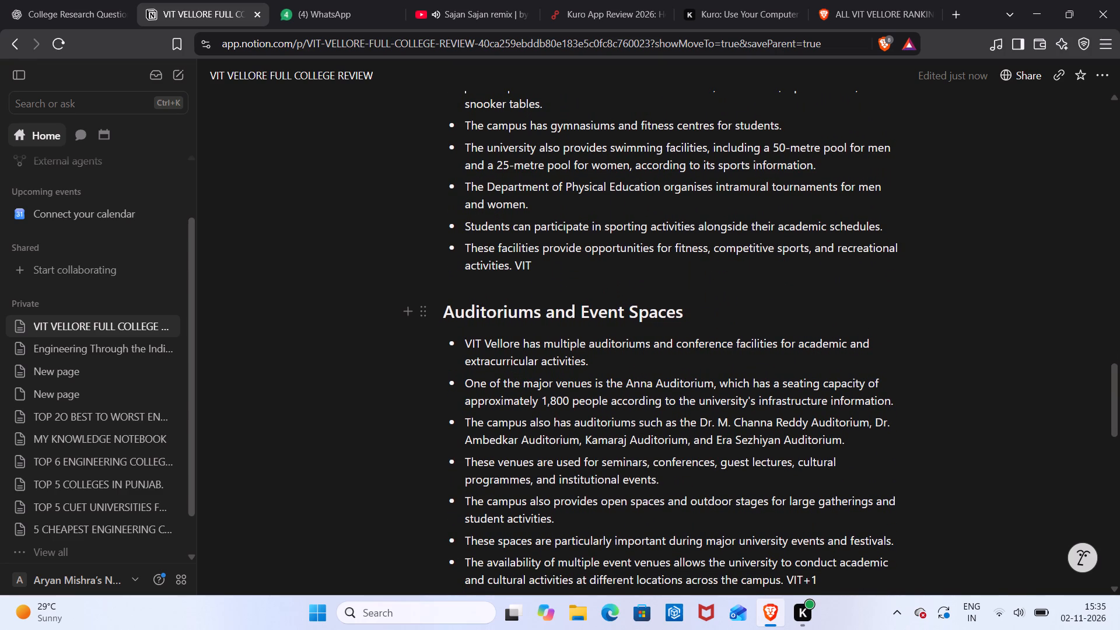
drag(552, 267, 468, 241)
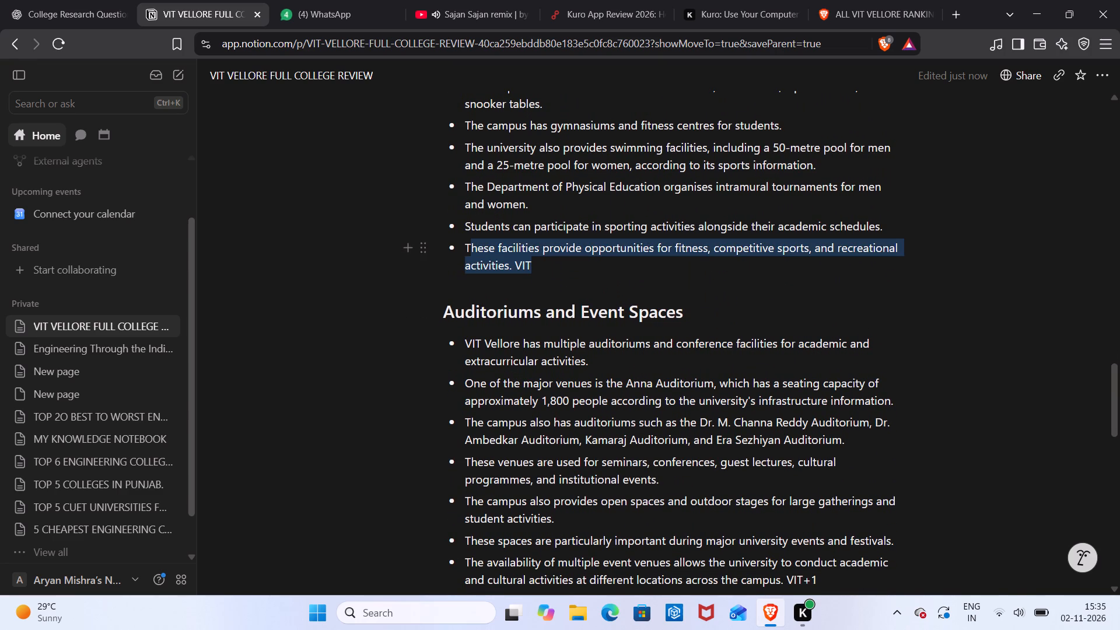
drag(468, 241, 465, 240)
key(BackSpace)
key(BackSpace)
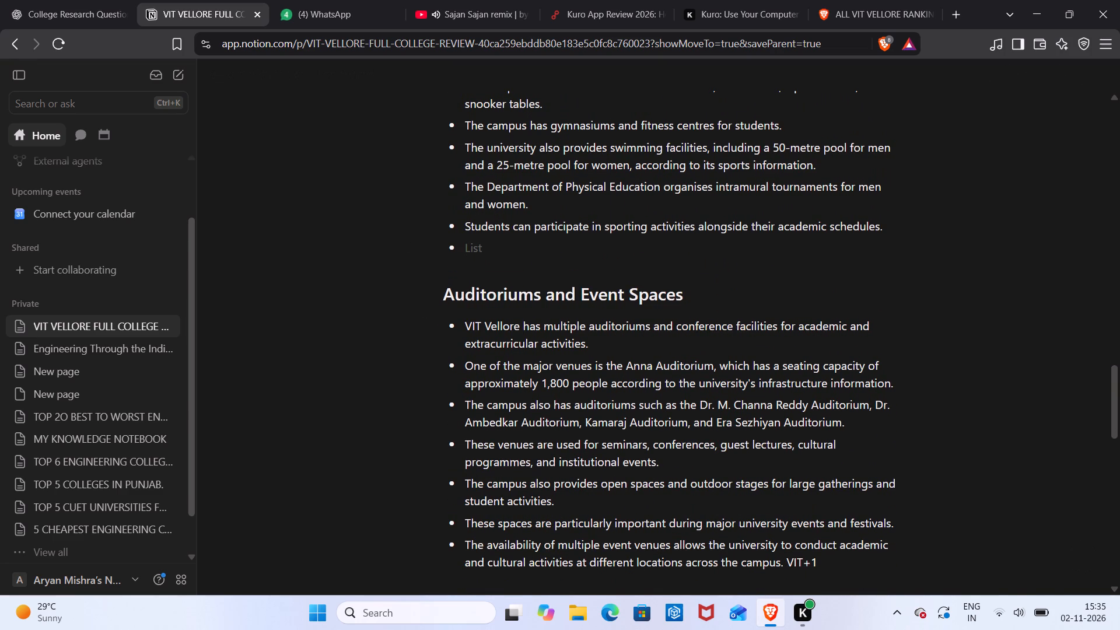
key(BackSpace)
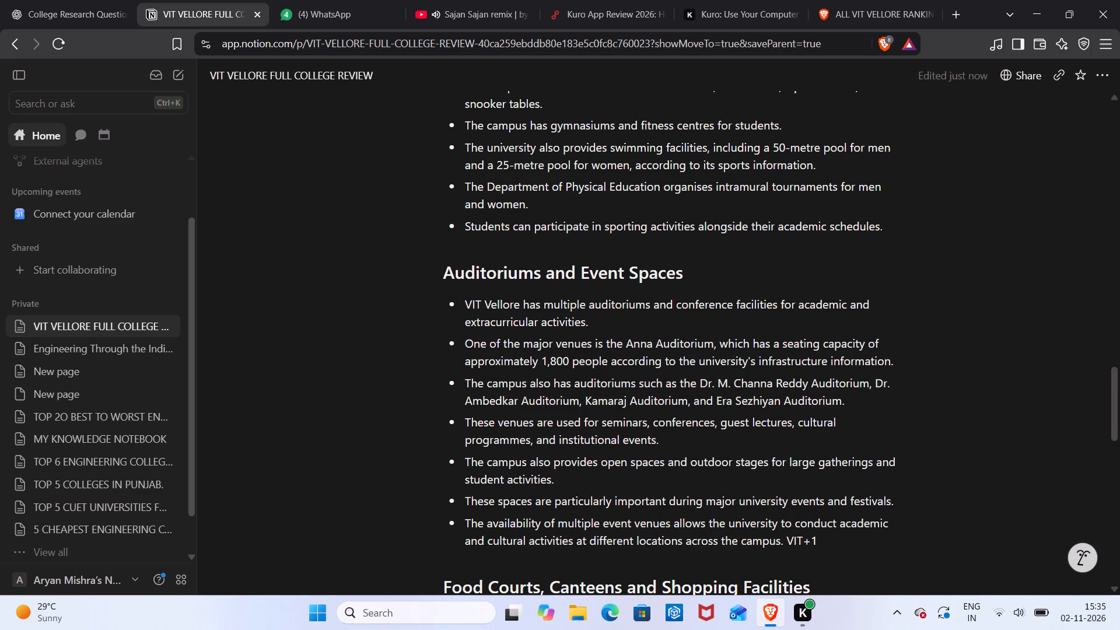
Review the edited sports and fitness section and the Auditoriums and Event Spaces section below it.
scroll(368, 283, up, 2)
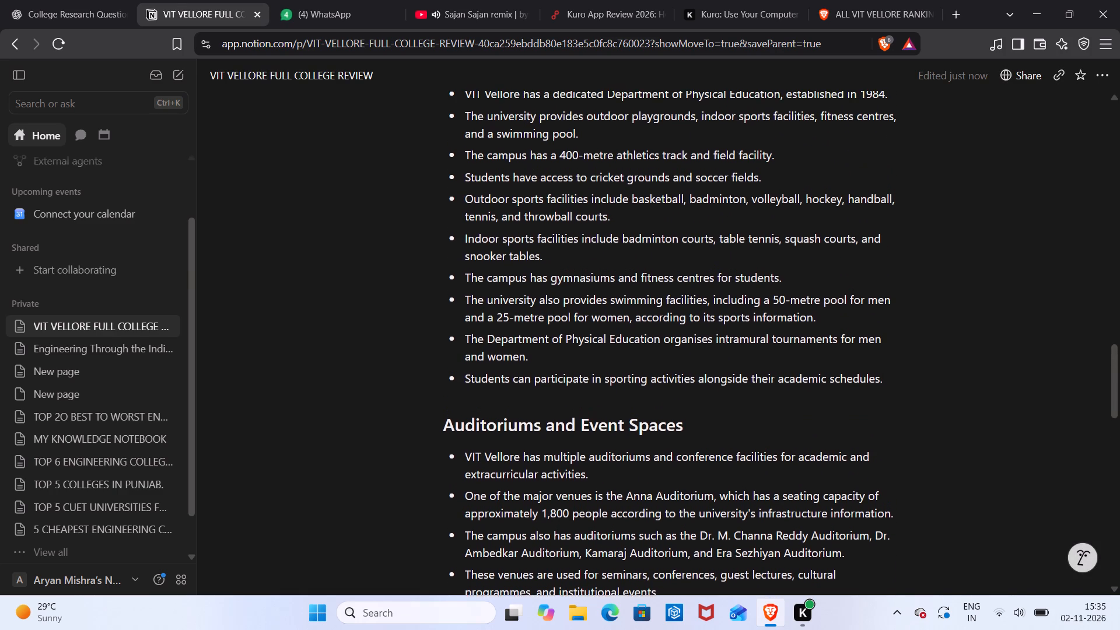
scroll(368, 283, up, 2)
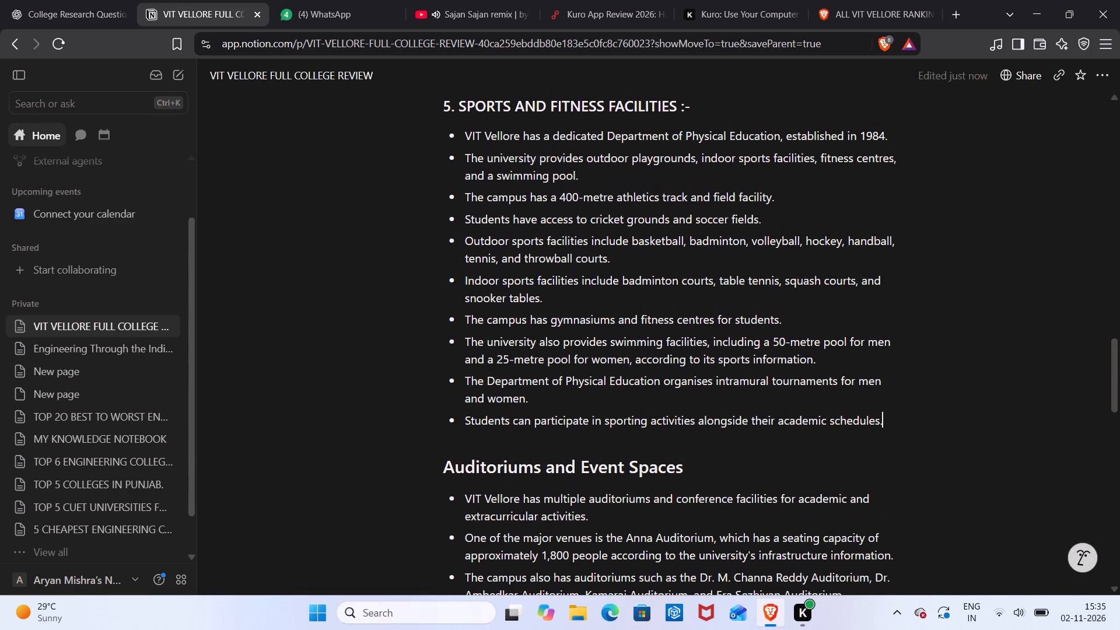
scroll(368, 283, up, 2)
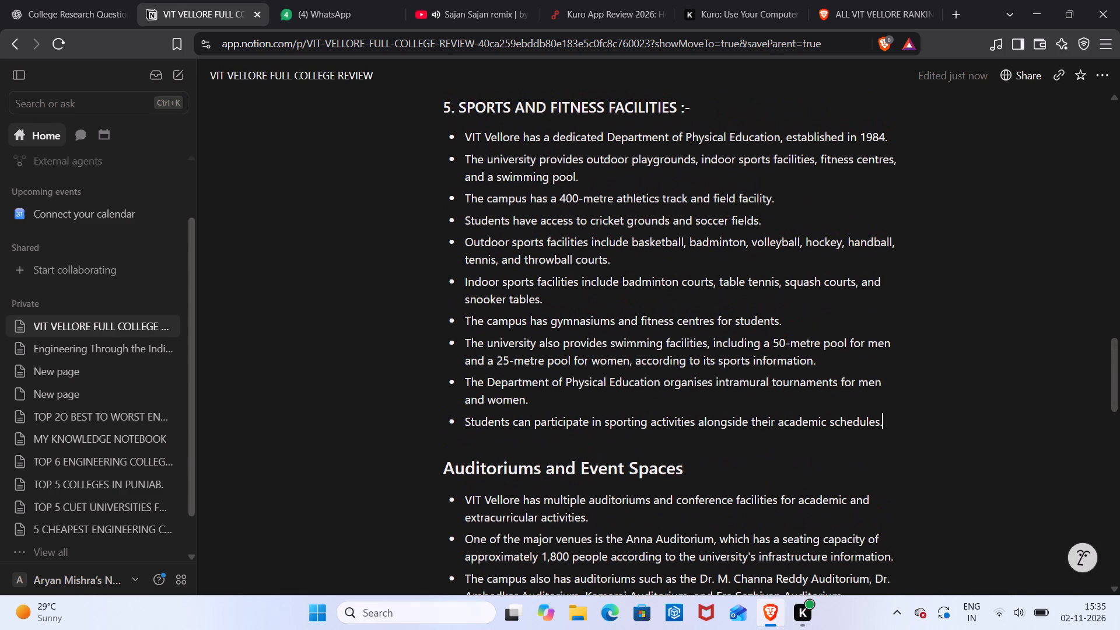
scroll(368, 283, down, 1)
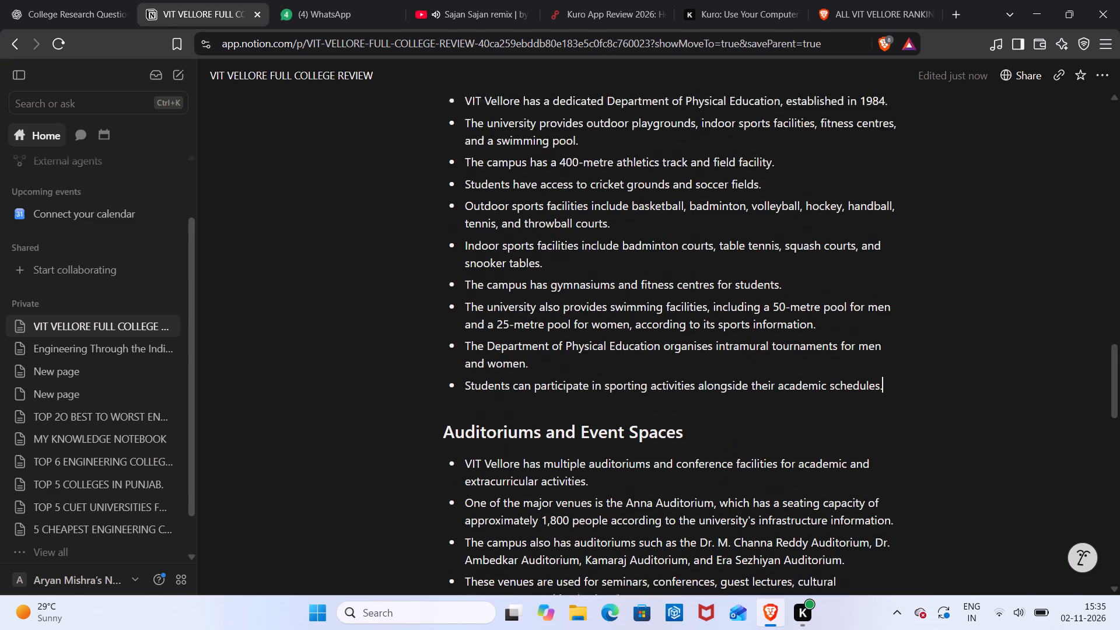
scroll(368, 283, down, 2)
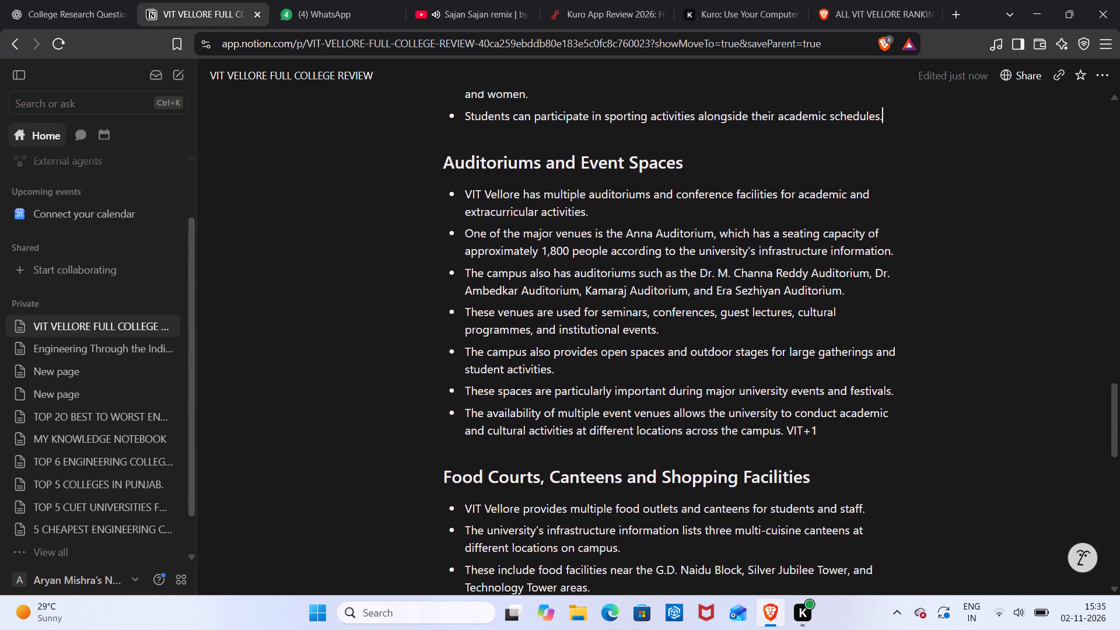
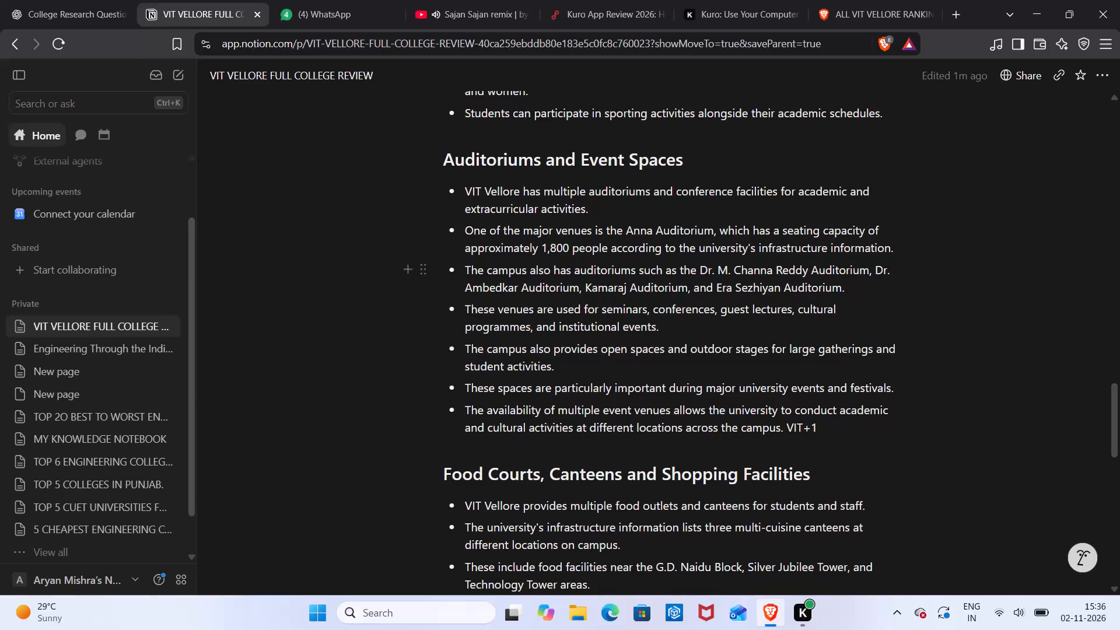
Remove the "Auditoriums and Event Spaces" heading, leaving an empty text block above the first auditorium bullet.
scroll(368, 275, up, 1)
scroll(368, 275, right, 1)
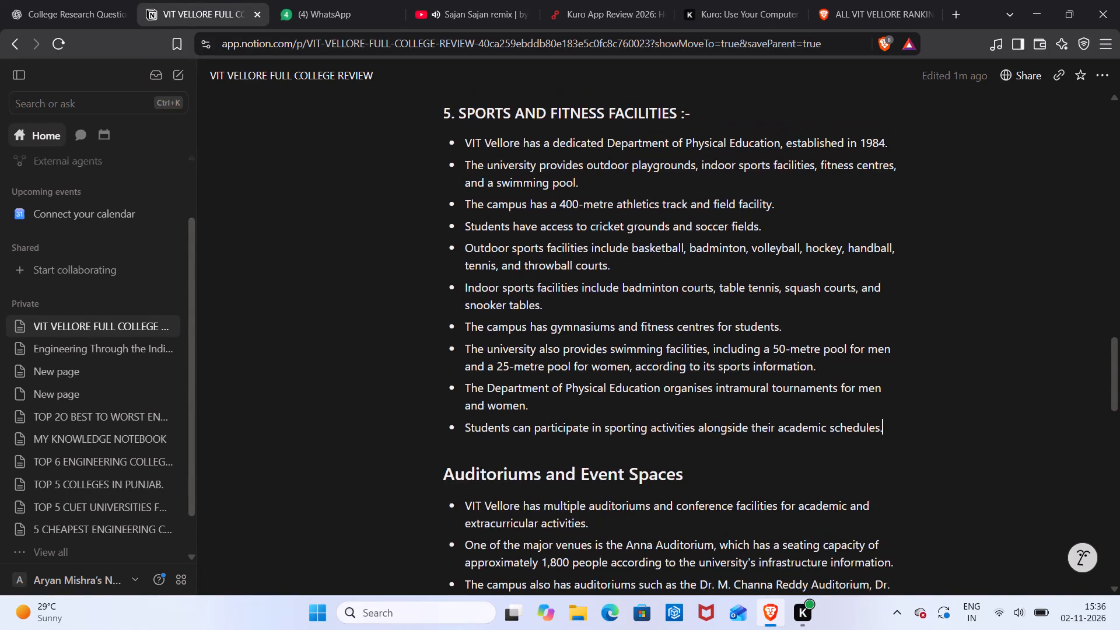
scroll(368, 275, right, 1)
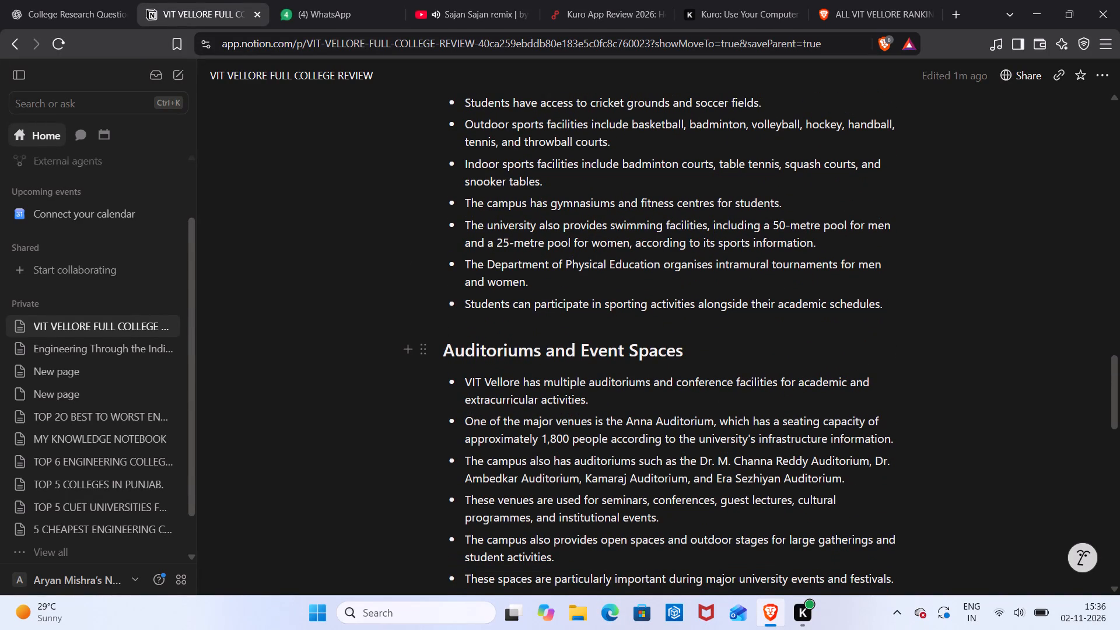
drag(684, 352, 446, 352)
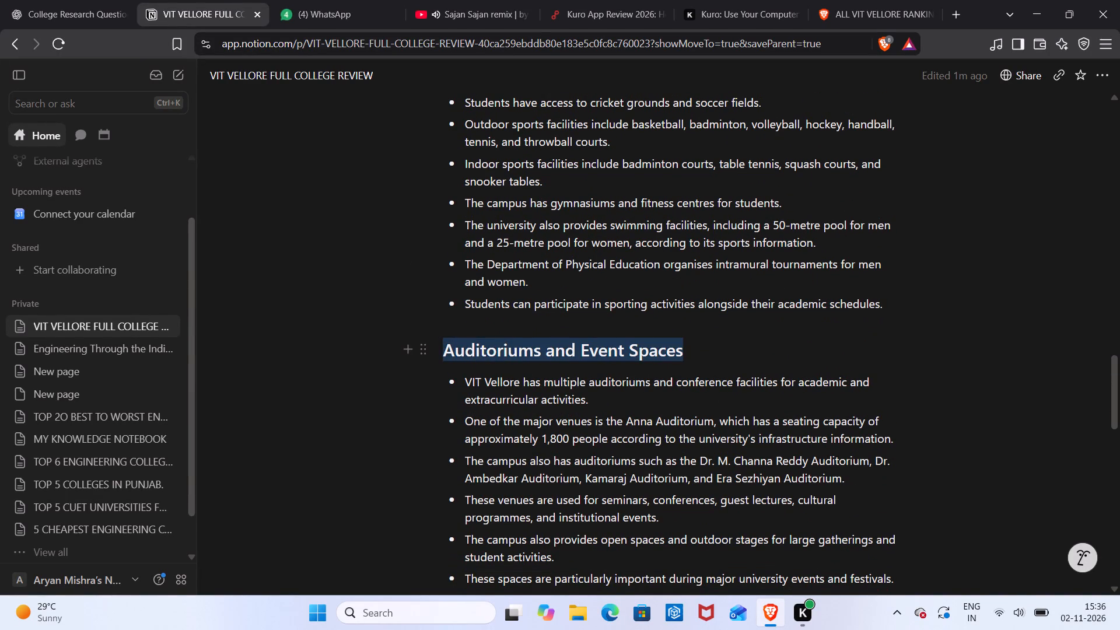
drag(446, 352, 446, 352)
key(BackSpace)
key(BackSpace)
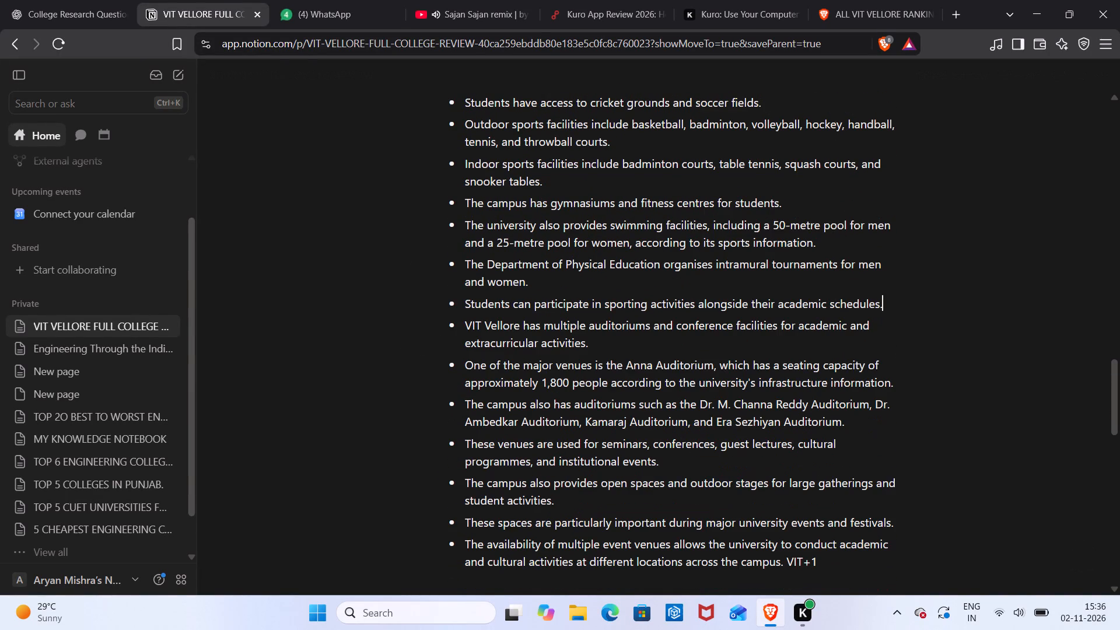
key(Return)
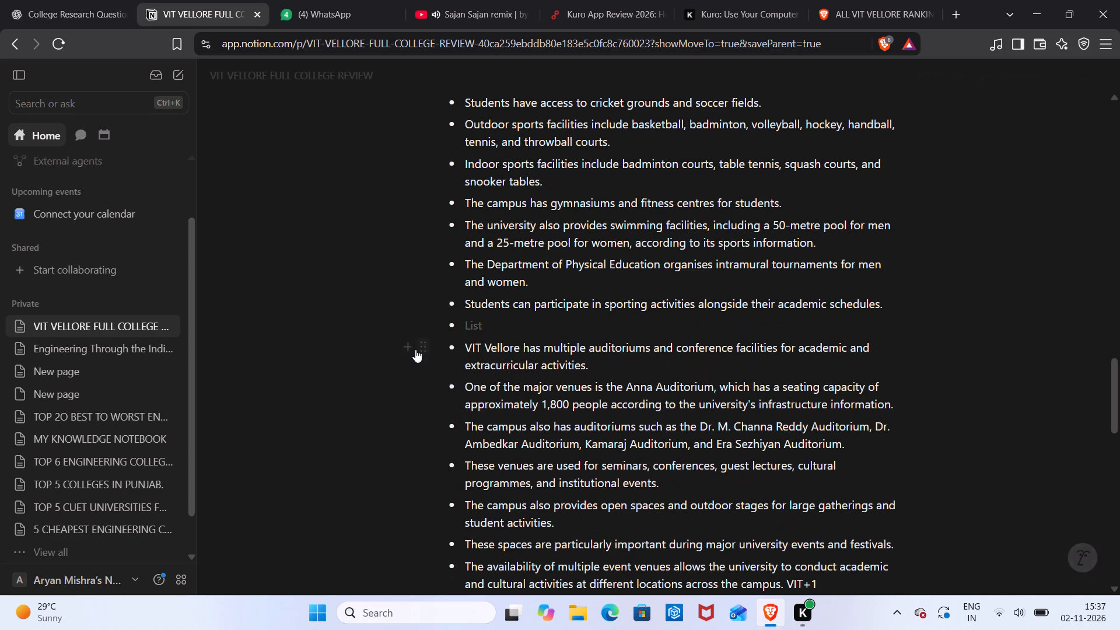
key(BackSpace)
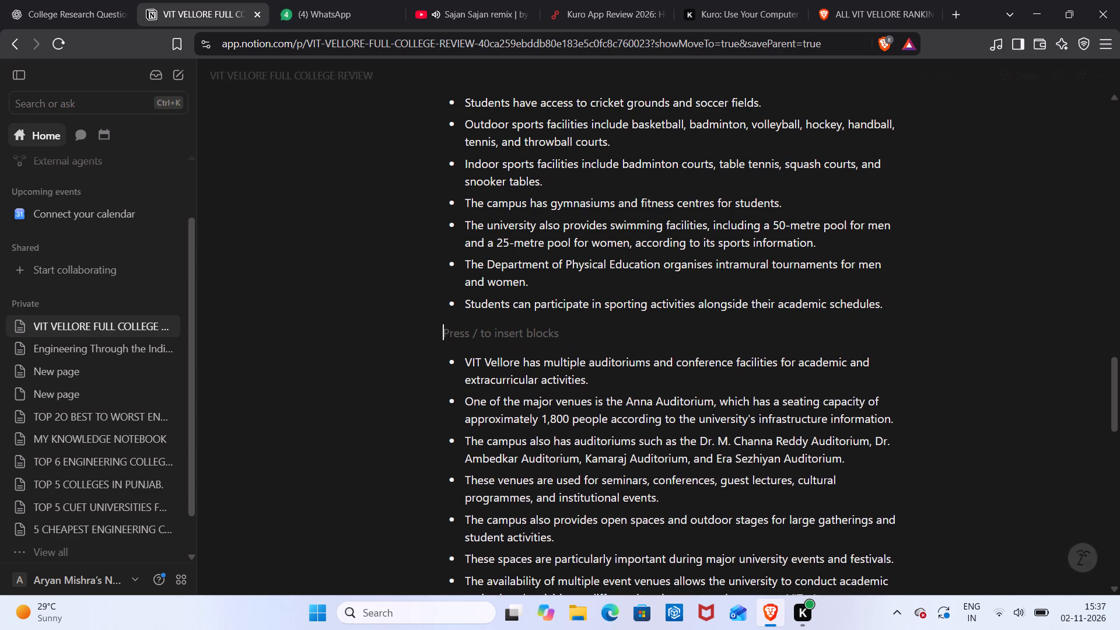
Insert a Heading 3 in the empty block above the auditorium bullets reading "6. AUDITORIUM AND EVENT SPACES :-".
click(408, 334)
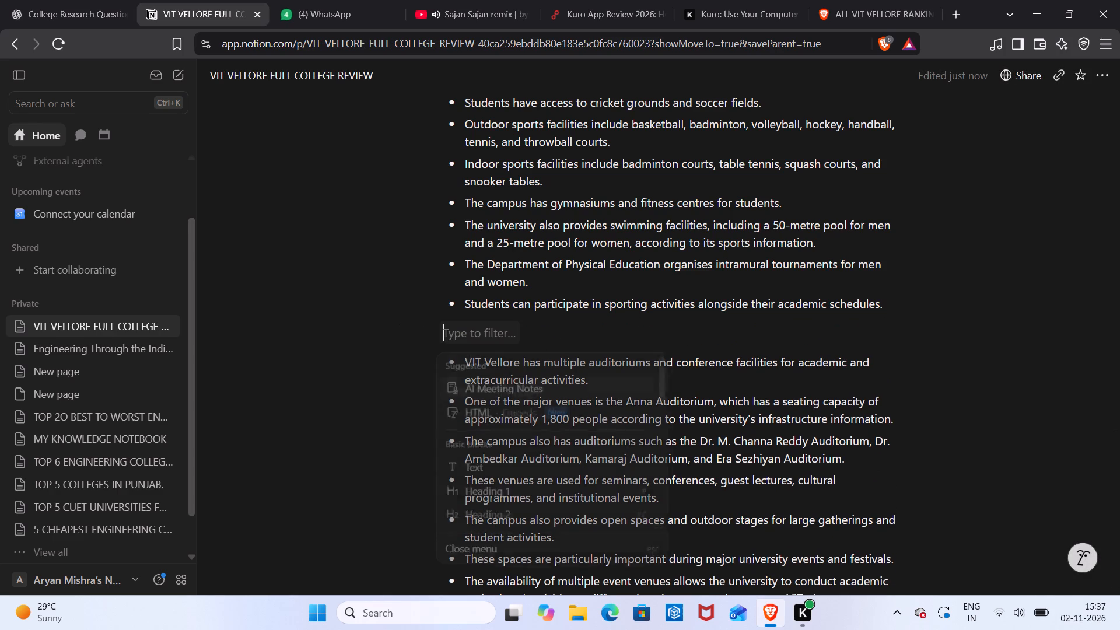
scroll(498, 446, down, 1)
click(488, 501)
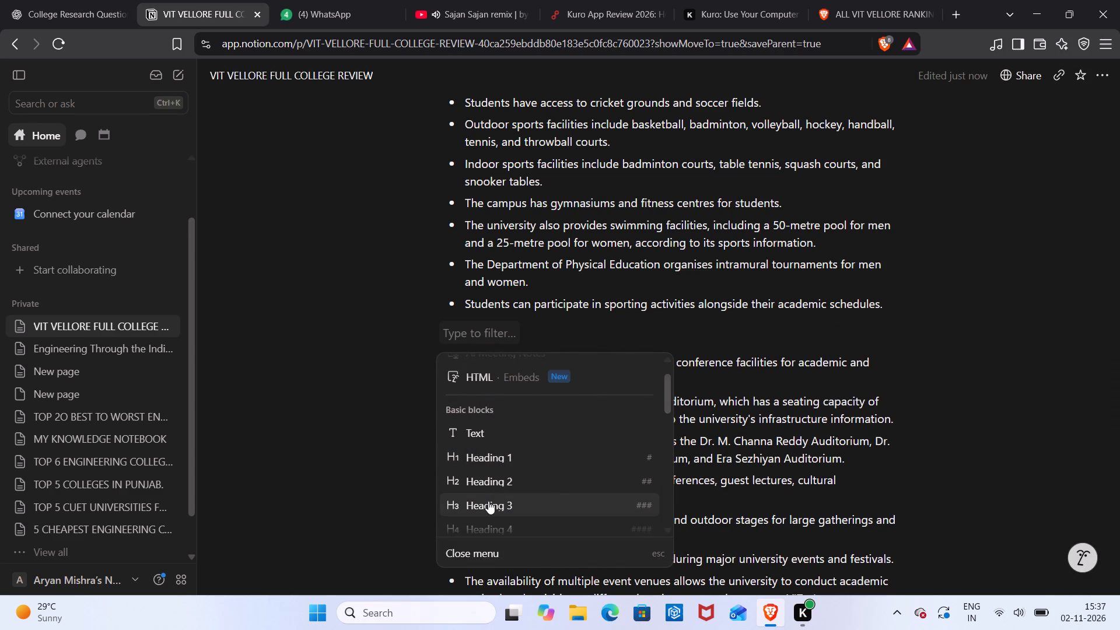
text(6.)
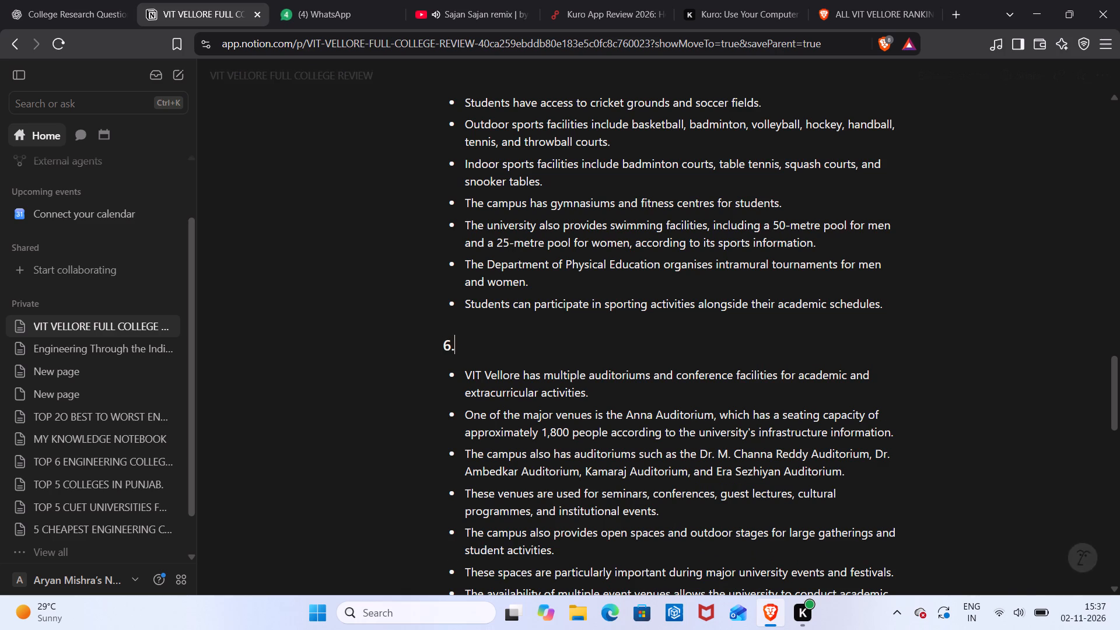
key(space)
text(AU)
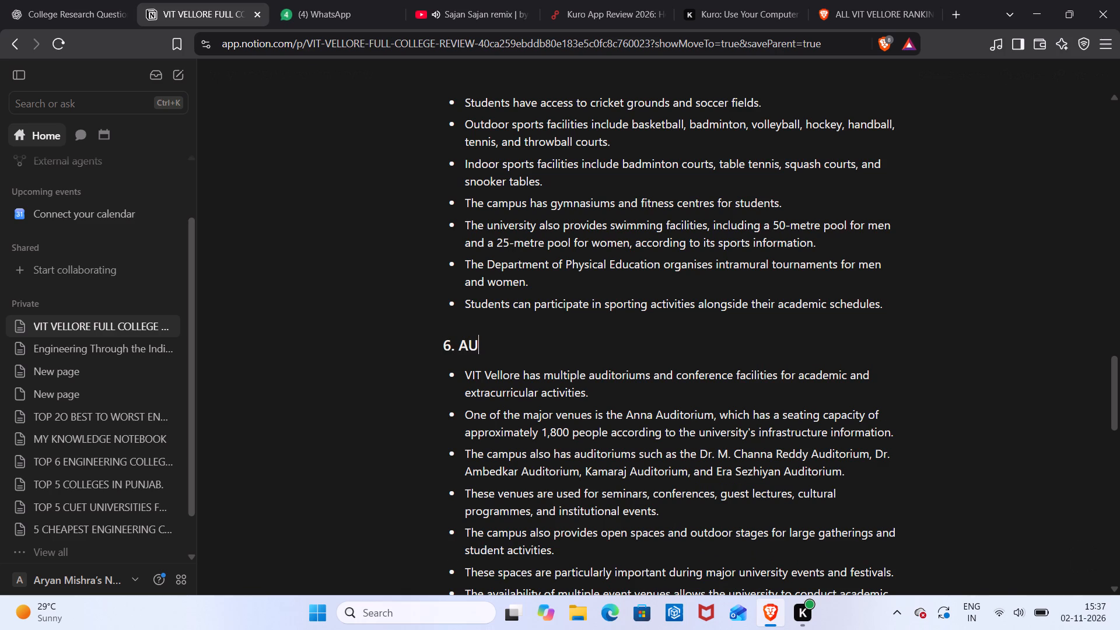
key(d)
text(ITORIUM AND EVENT SPACES)
key(space)
text(:-)
click(277, 480)
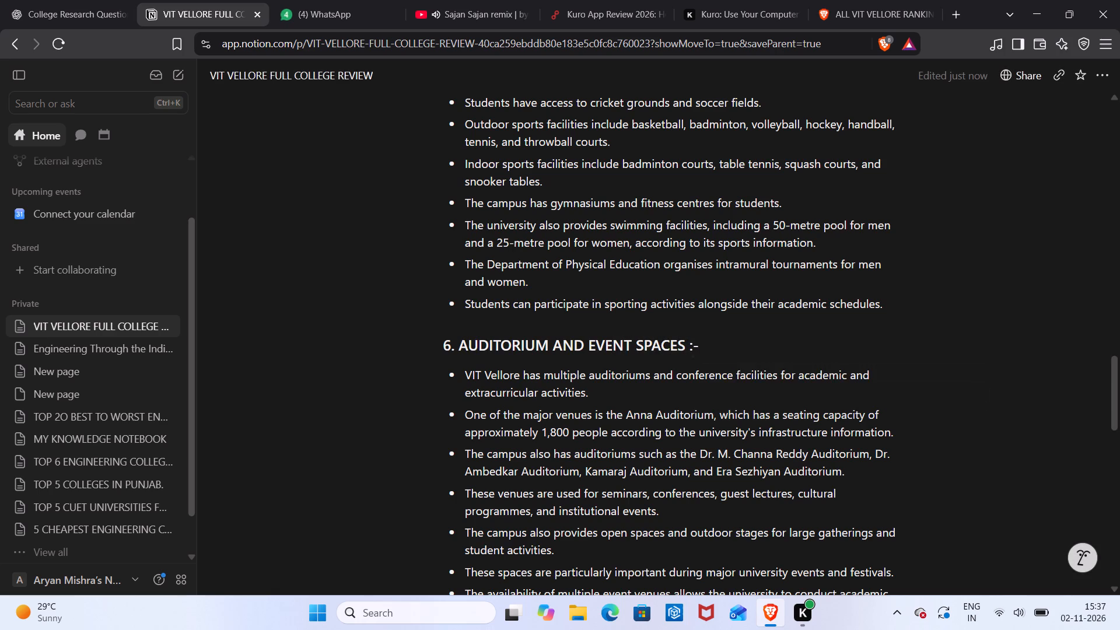
Delete the auditorium section's last bullet, starting "The availability of multiple event venues", including its empty list item.
scroll(277, 480, up, 4)
scroll(277, 480, down, 4)
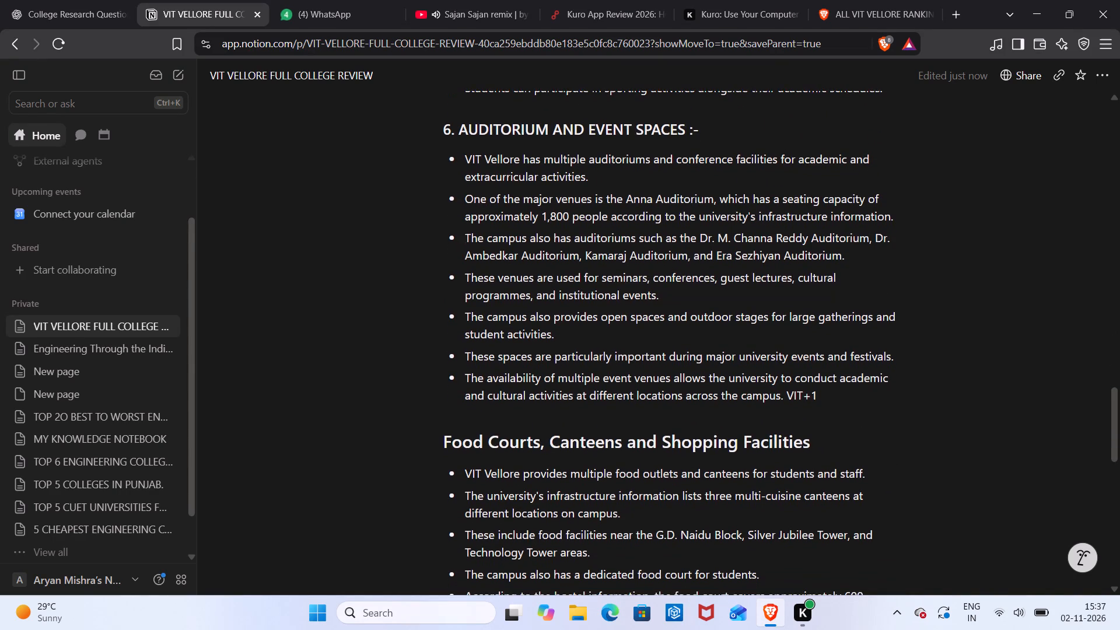
click(832, 398)
drag(826, 412, 776, 395)
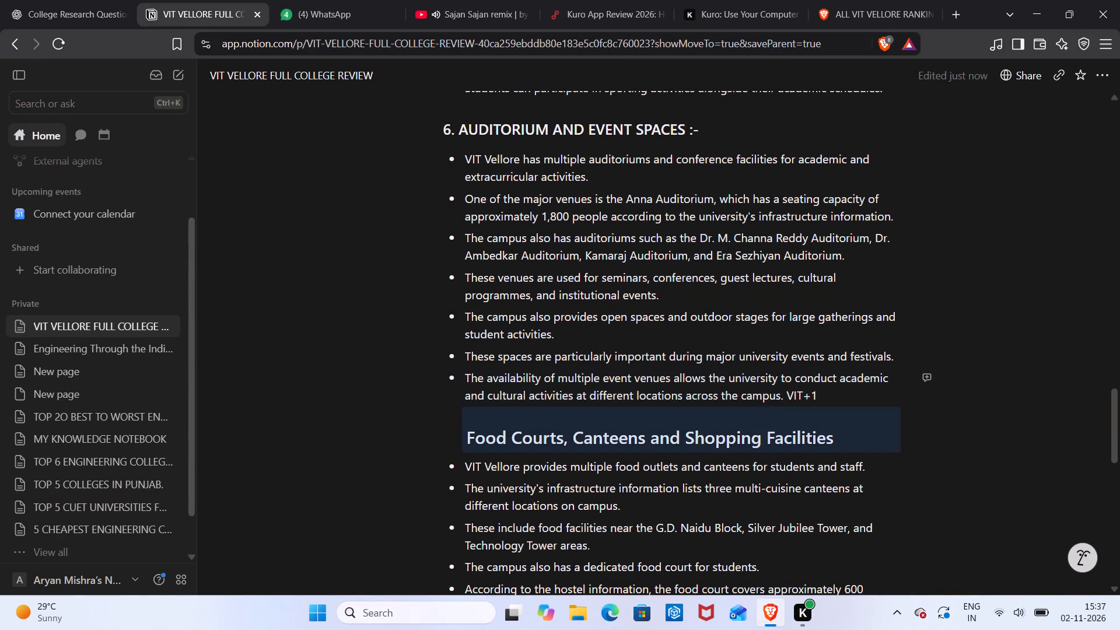
drag(821, 398, 456, 376)
key(BackSpace)
key(BackSpace)
key(BackSpace)
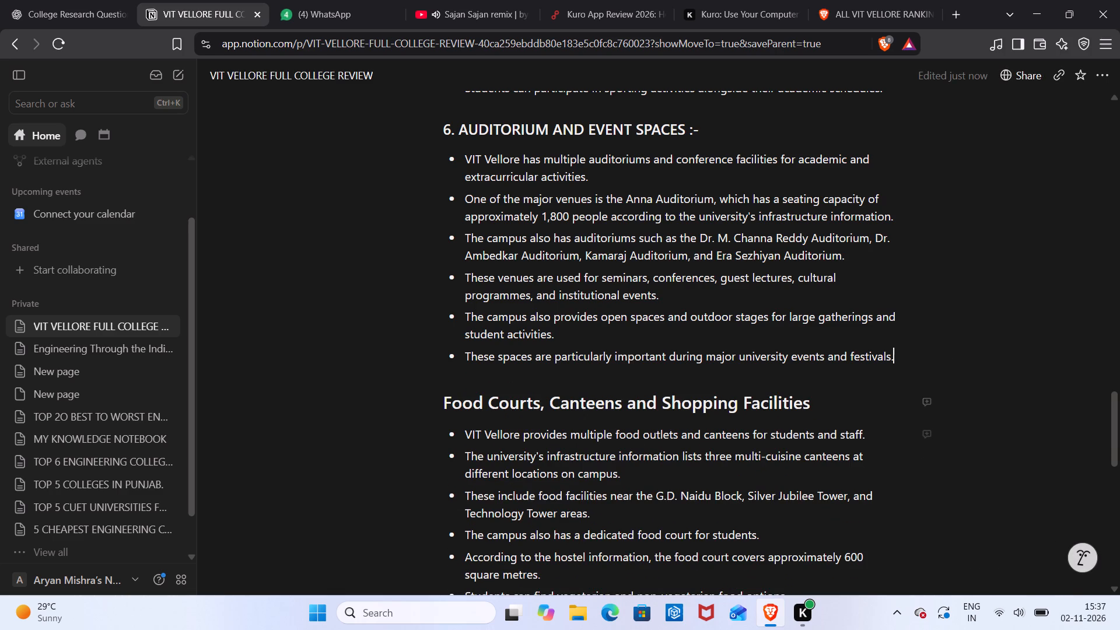
Remove the "Food Courts, Canteens and Shopping Facilities" heading, leaving an empty text block above the first food outlets bullet.
drag(816, 408, 432, 400)
key(BackSpace)
key(BackSpace)
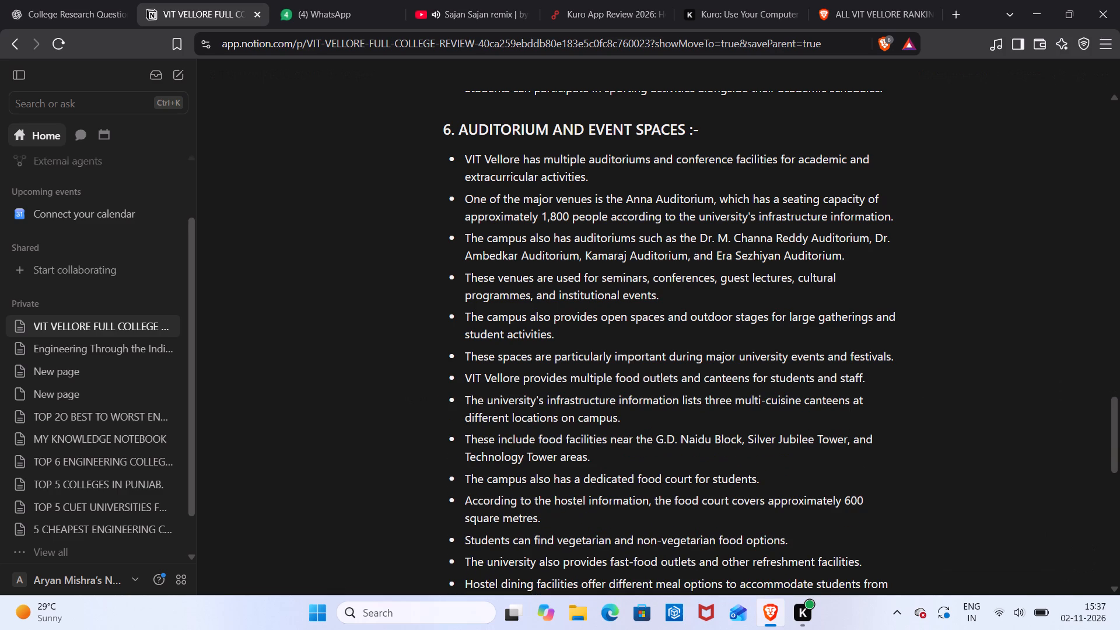
key(Return)
key(BackSpace)
key(BackSpace)
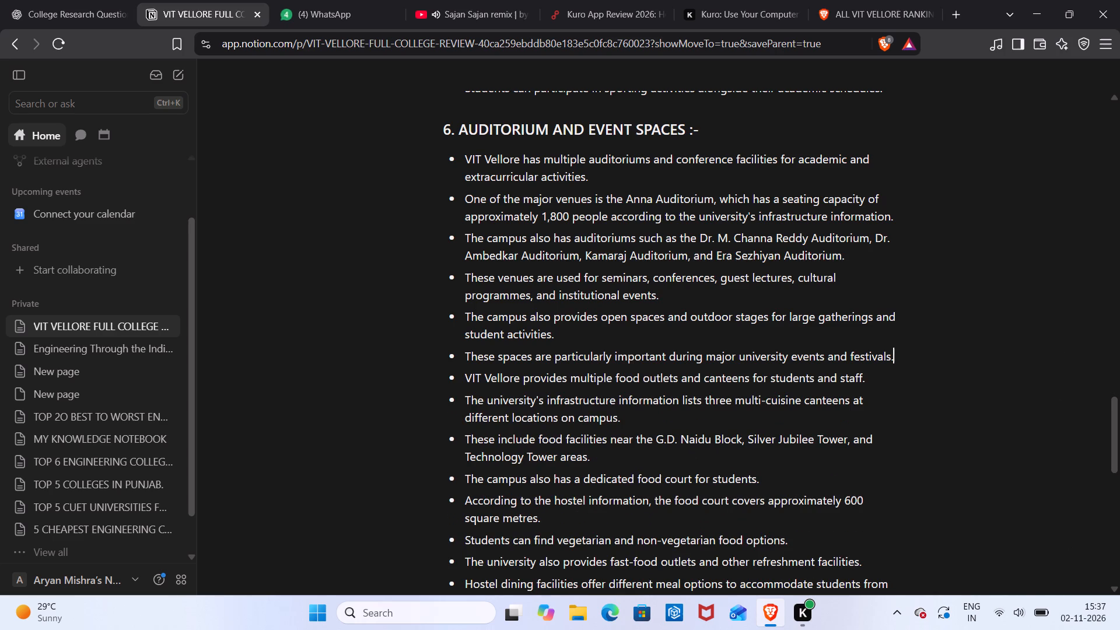
key(Return)
key(BackSpace)
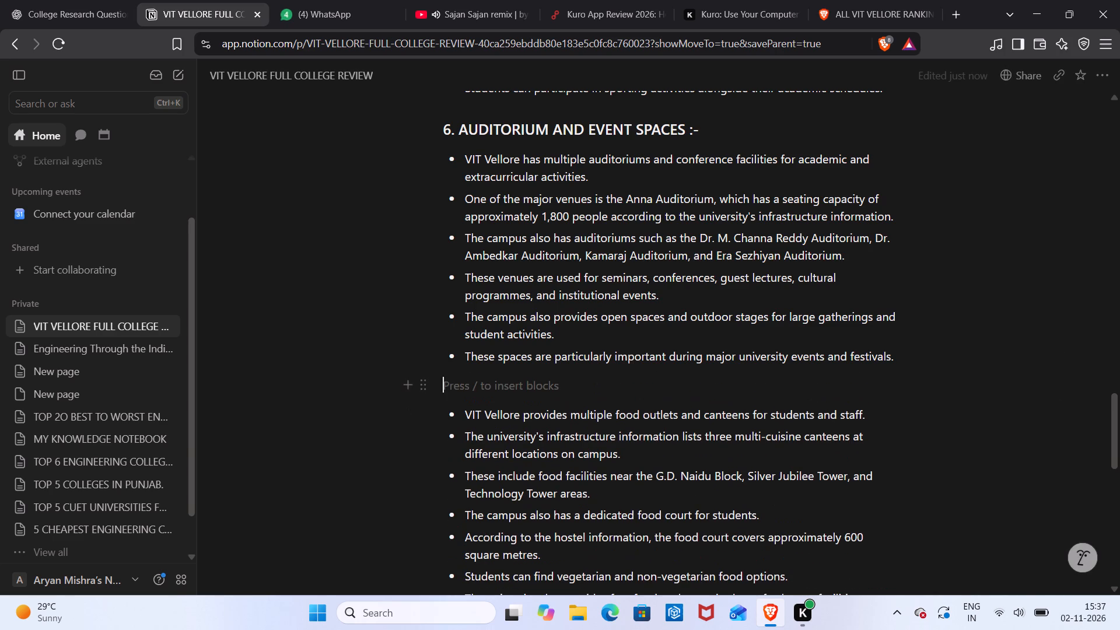
Insert a Heading 3 in the empty block above the food bullets reading "7. FOODCOURT , CANTEEN AND SHOPPING FACILITIES :-".
click(413, 384)
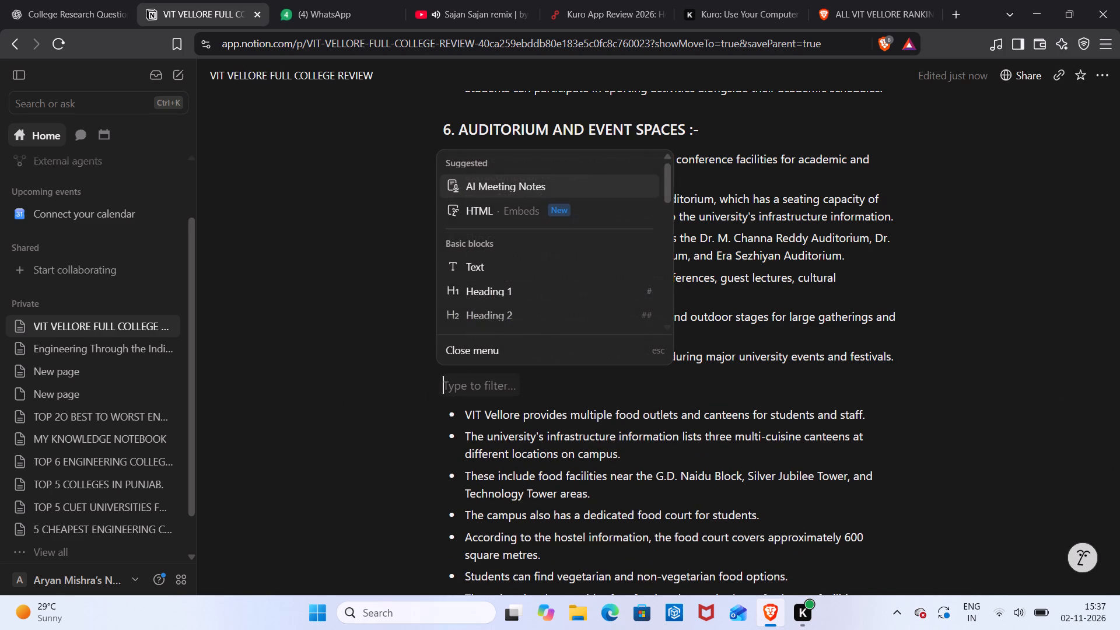
scroll(488, 319, down, 1)
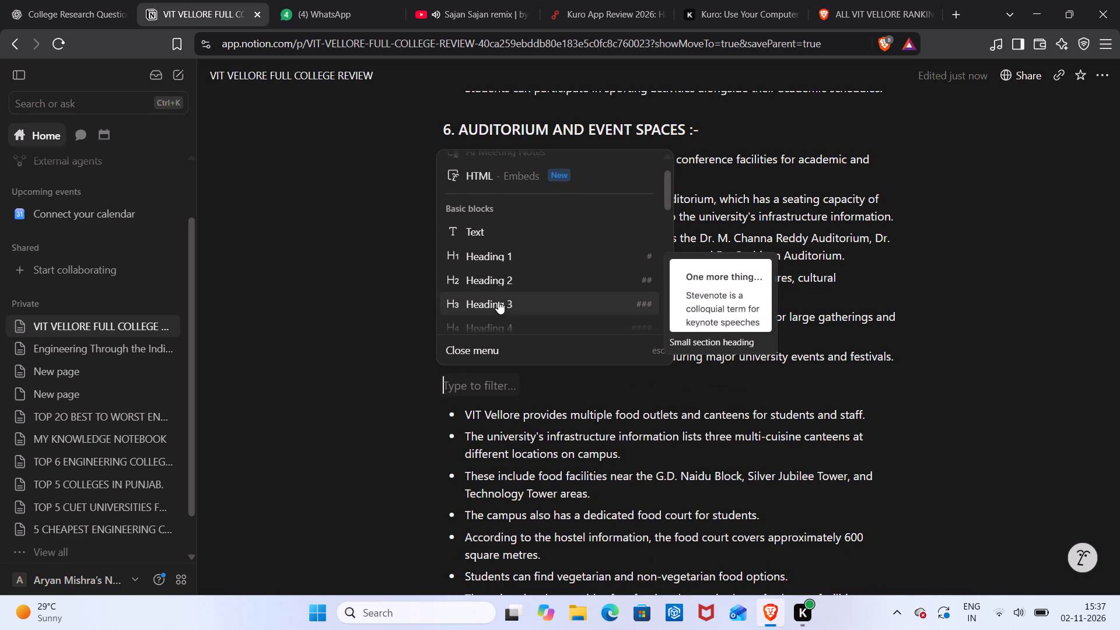
click(498, 301)
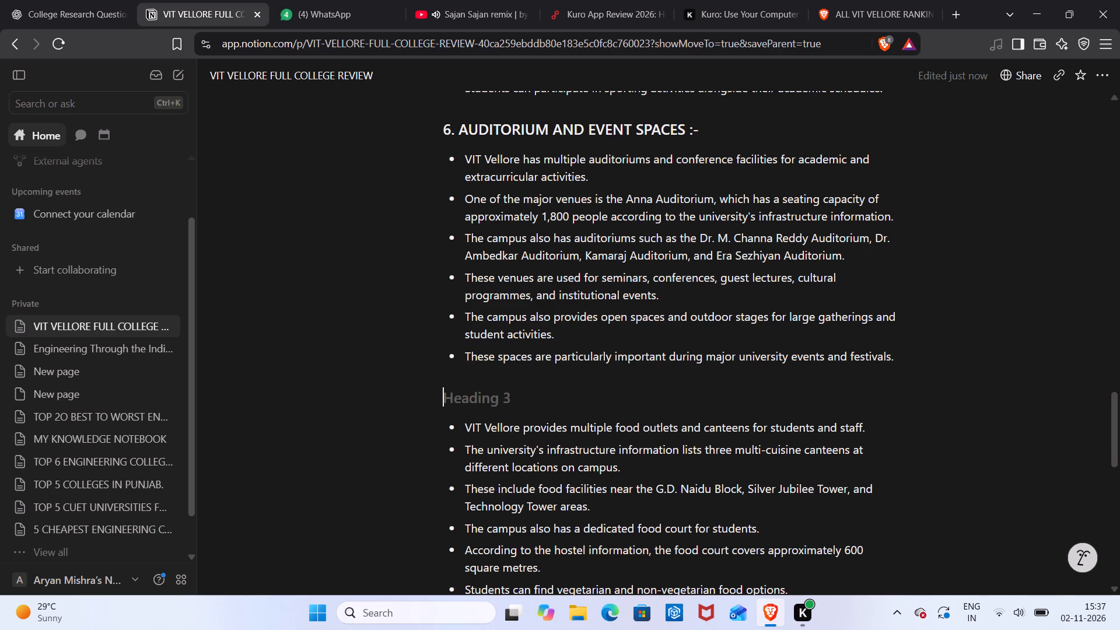
text(7. FOODCOURT)
key(space)
text(, CNA)
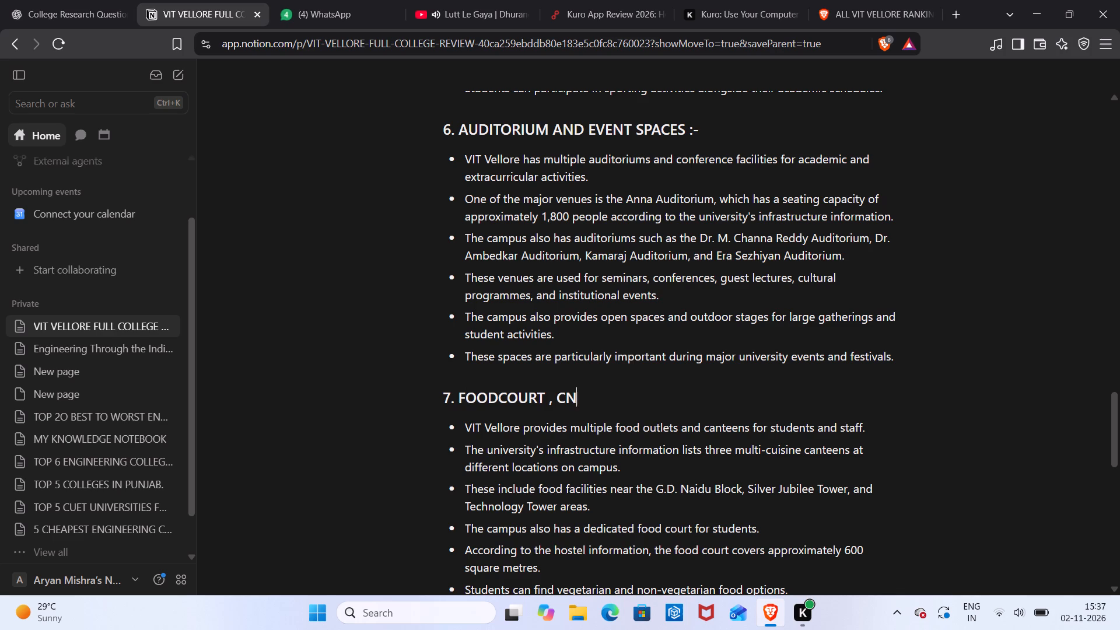
key(BackSpace)
key(BackSpace)
text(ANTEE)
text(N AND SHOPPING)
key(space)
text(FACILITIES)
key(space)
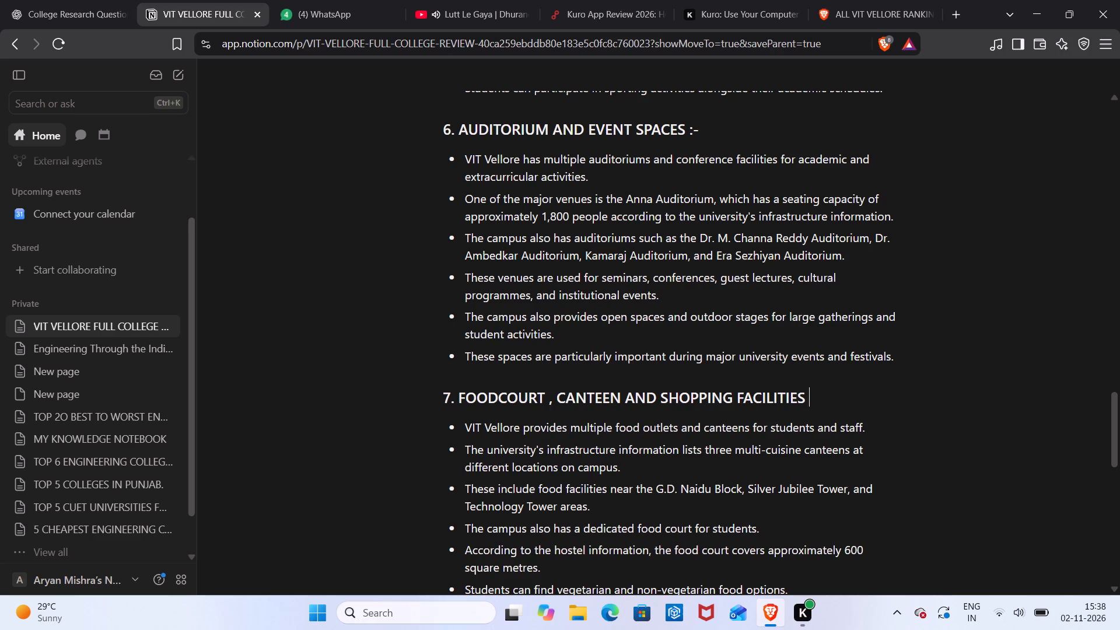
key(shift+colon)
key(minus)
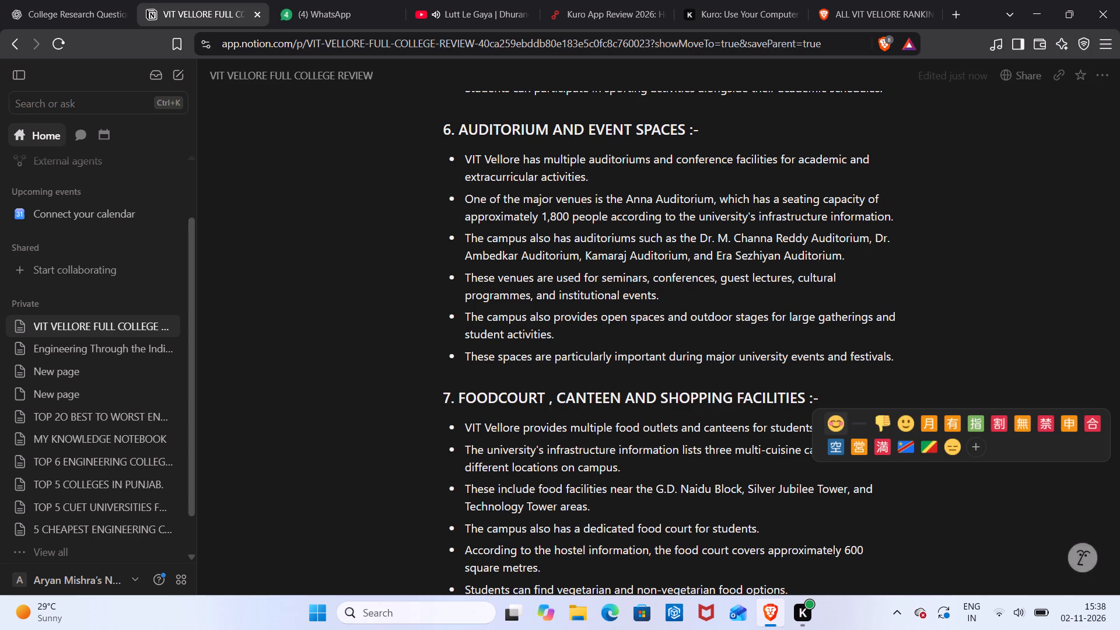
click(306, 388)
Delete the food court section's last bullet, starting "These facilities make it possible for students", including its empty list item.
scroll(306, 388, down, 3)
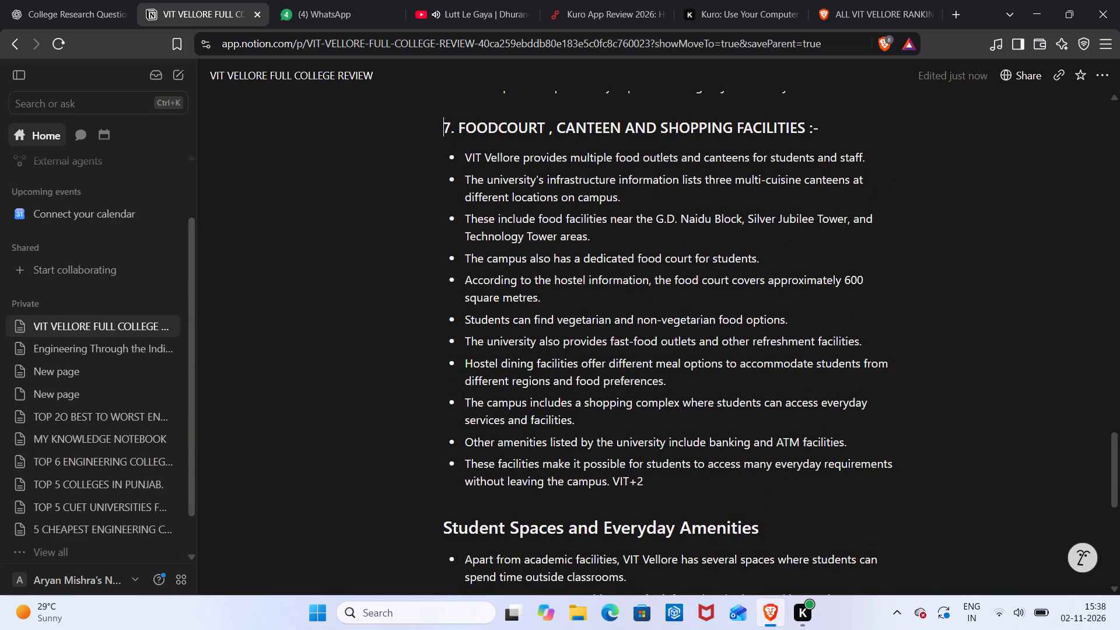
drag(650, 480, 590, 472)
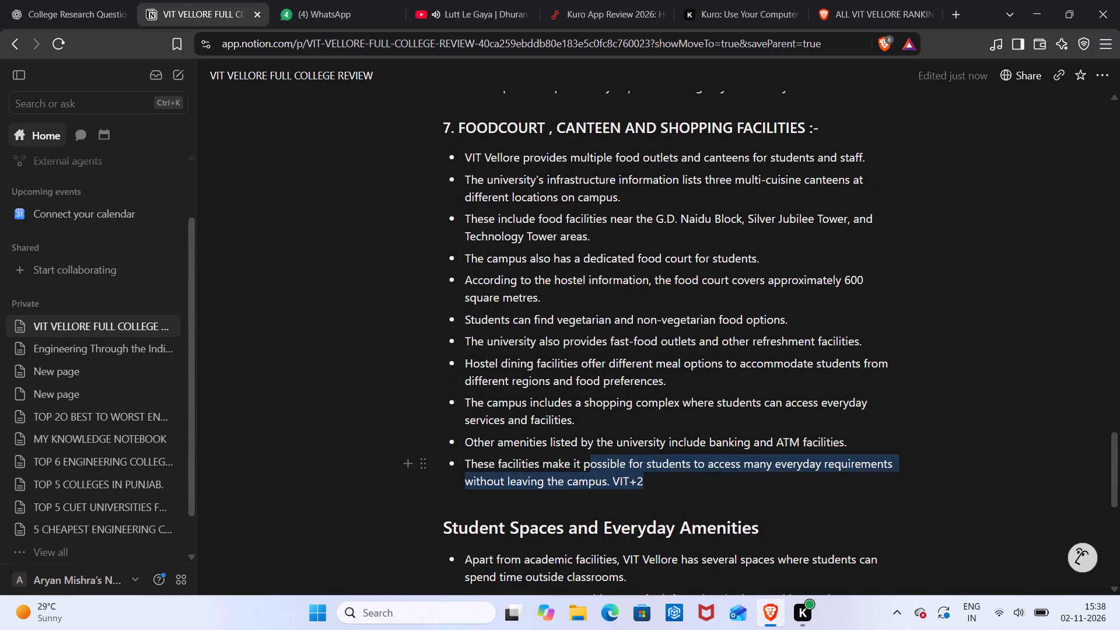
drag(590, 472, 455, 466)
key(BackSpace)
key(BackSpace)
key(BackSpace)
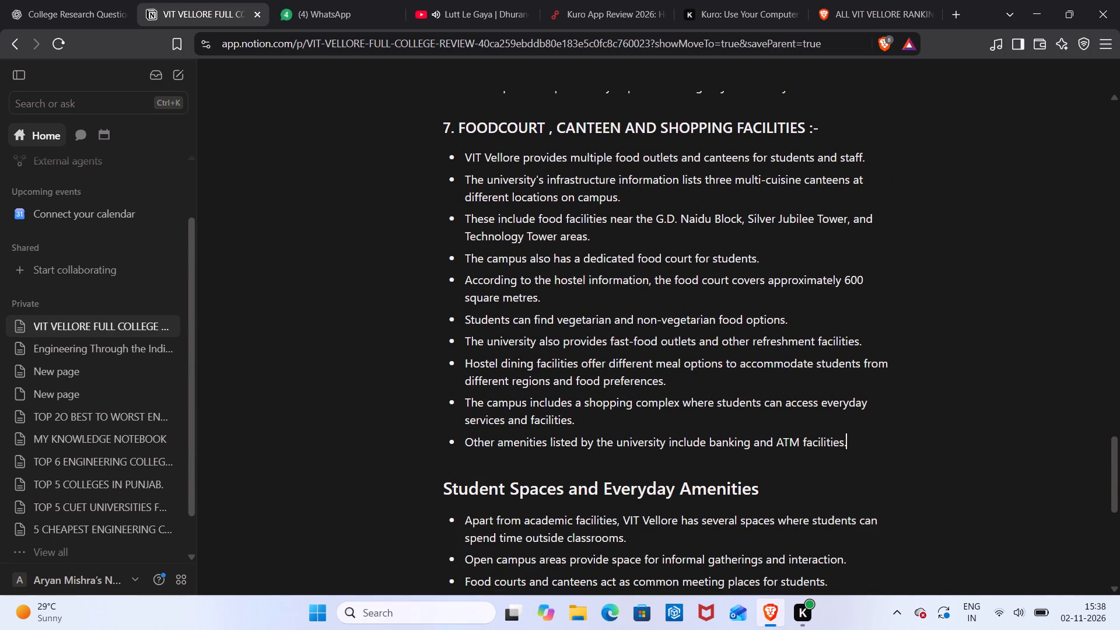
Delete the whole "Student Spaces and Everyday Amenities" section with its bullets, leaving an empty text block above CHAPTER 2.
scroll(473, 515, down, 3)
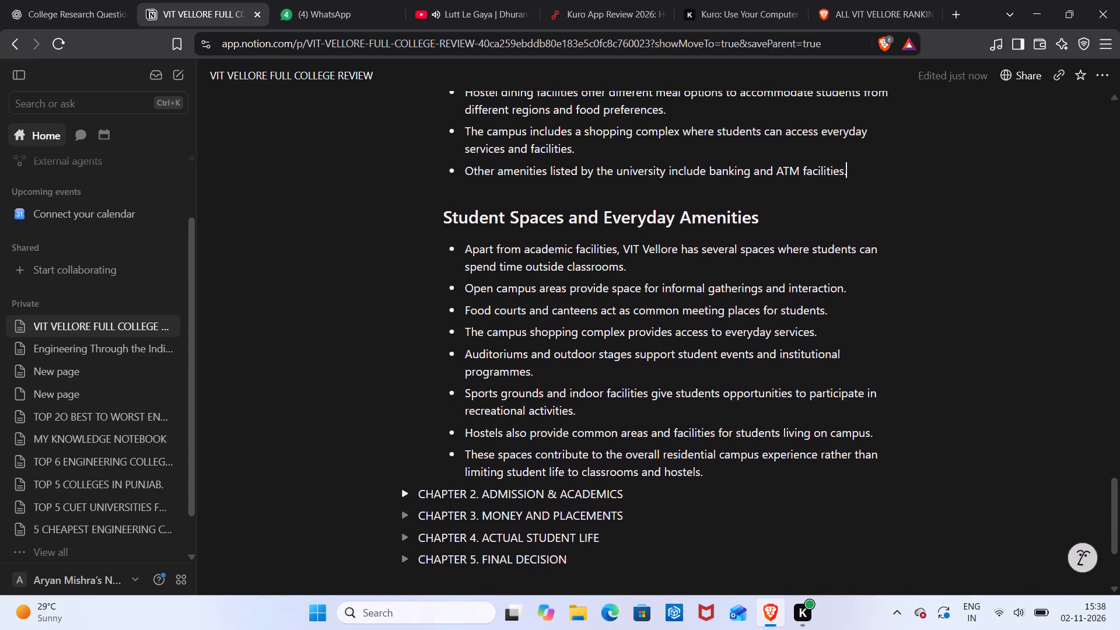
drag(713, 470, 441, 236)
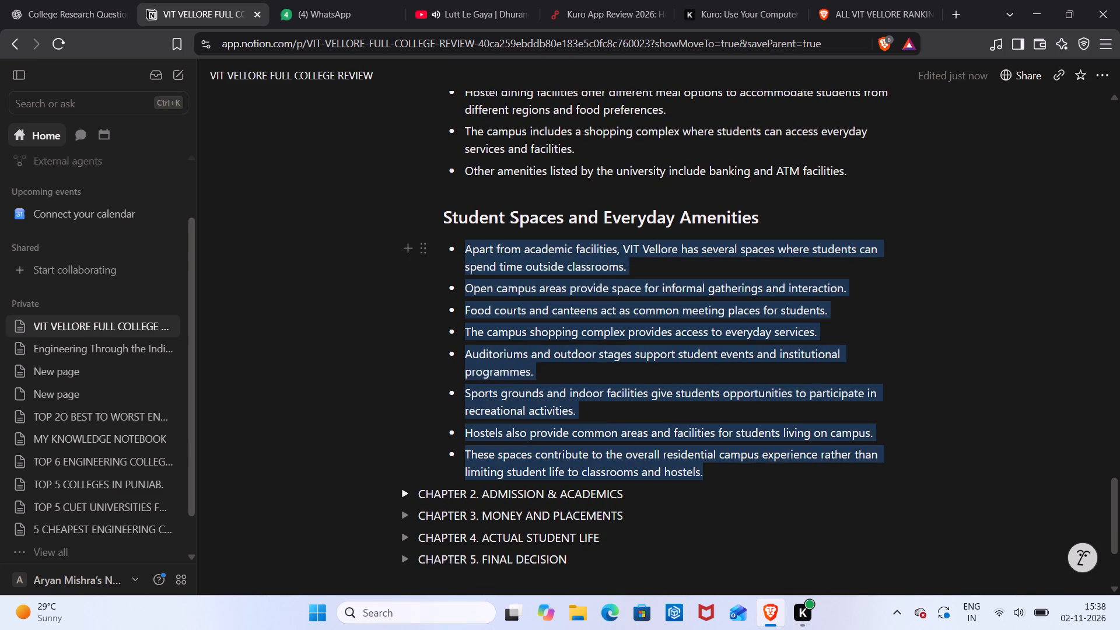
drag(441, 236, 432, 216)
key(BackSpace)
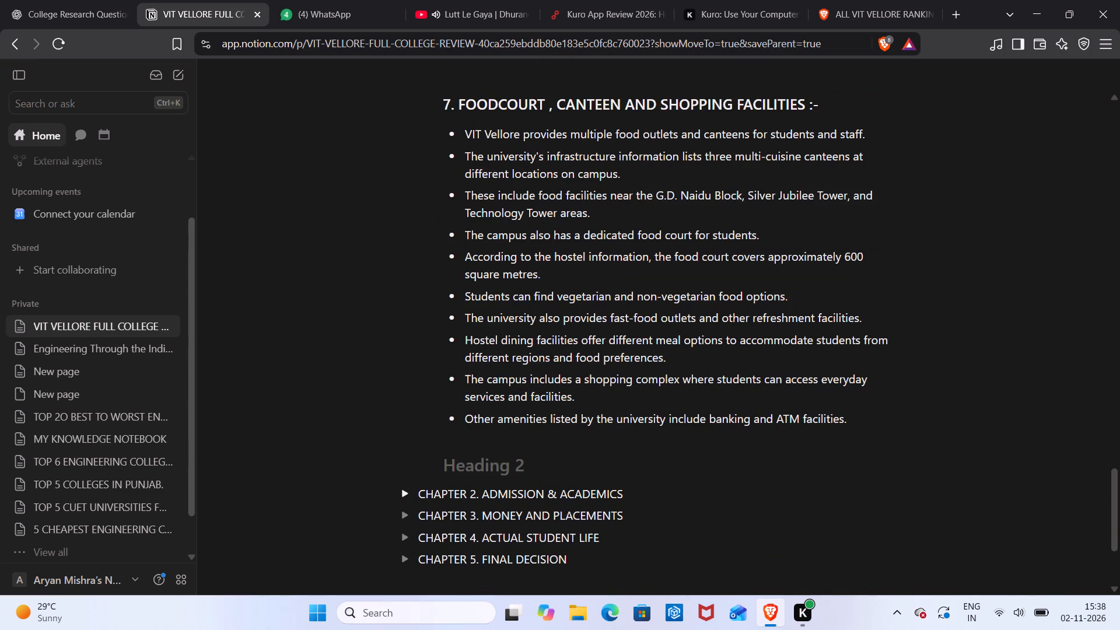
key(BackSpace)
key(BackSpace)
key(BackSpace)
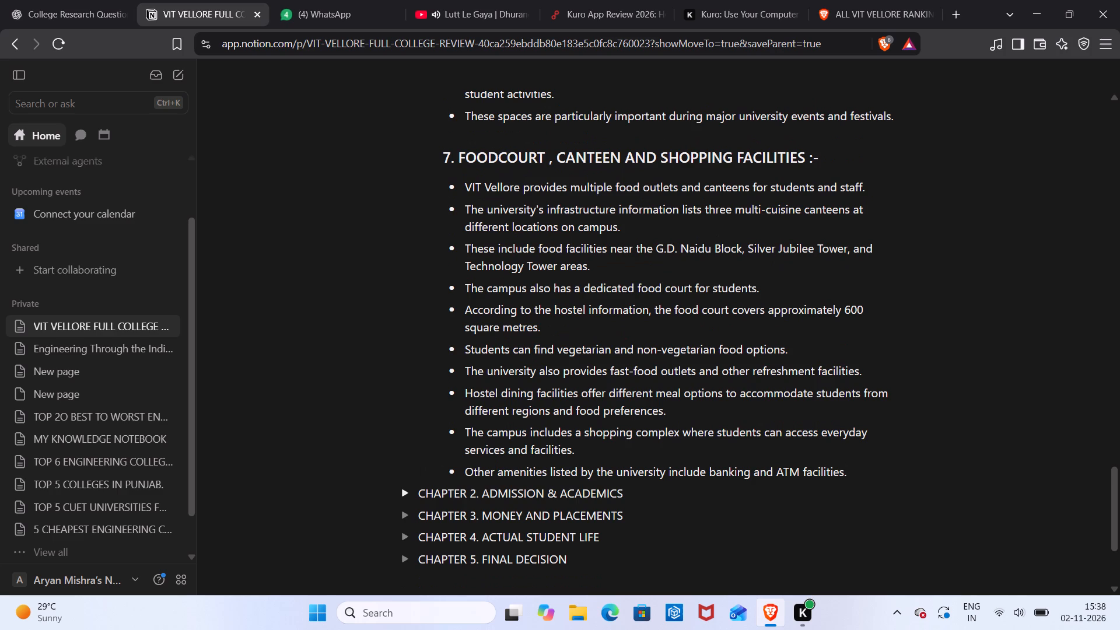
key(Return)
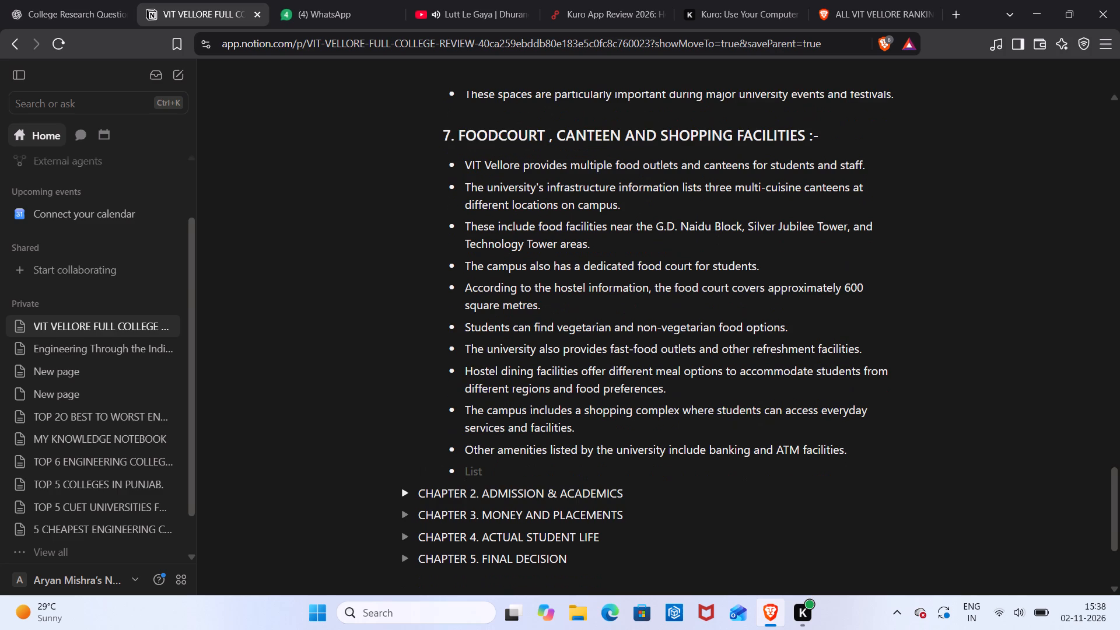
key(BackSpace)
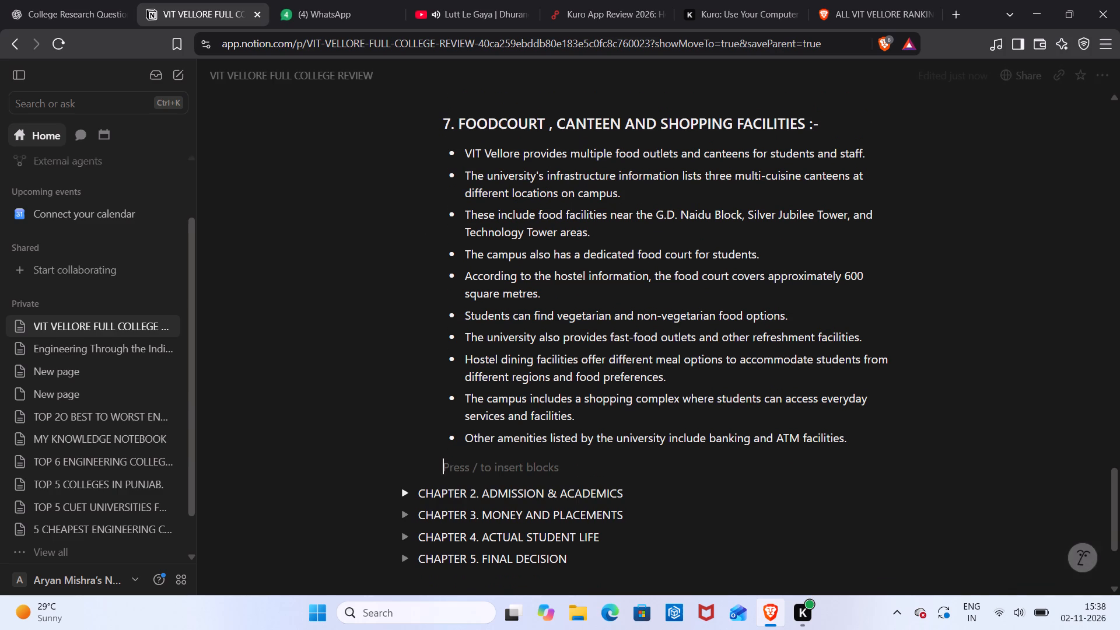
click(319, 229)
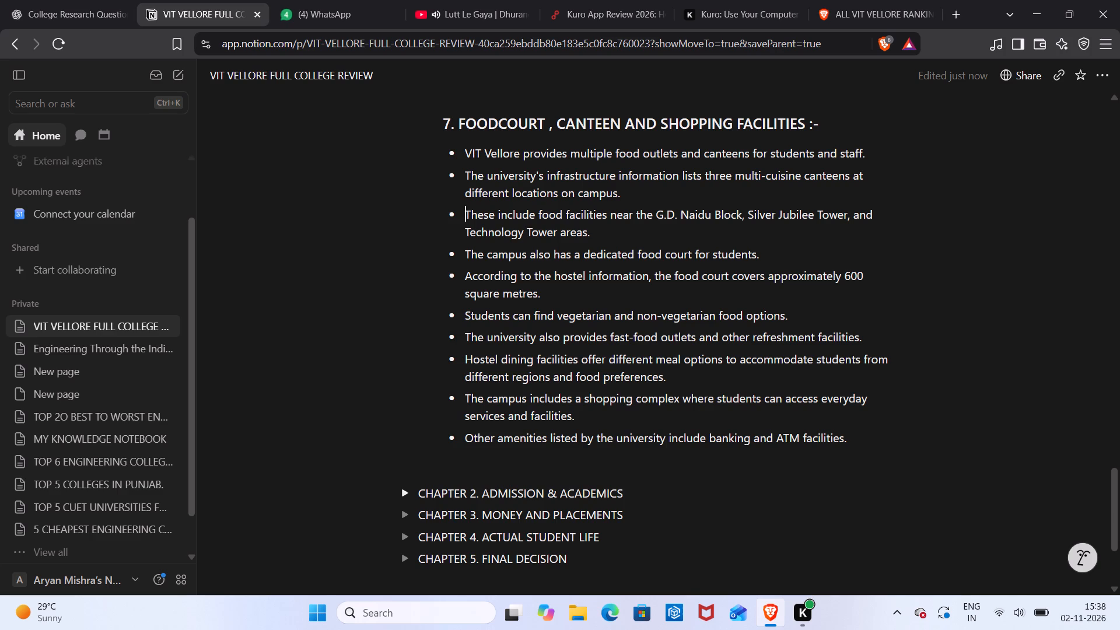
Switch to YouTube and play the suggested video "Akon - I Wanna Love You Feat. Snoop Dogg".
click(467, 0)
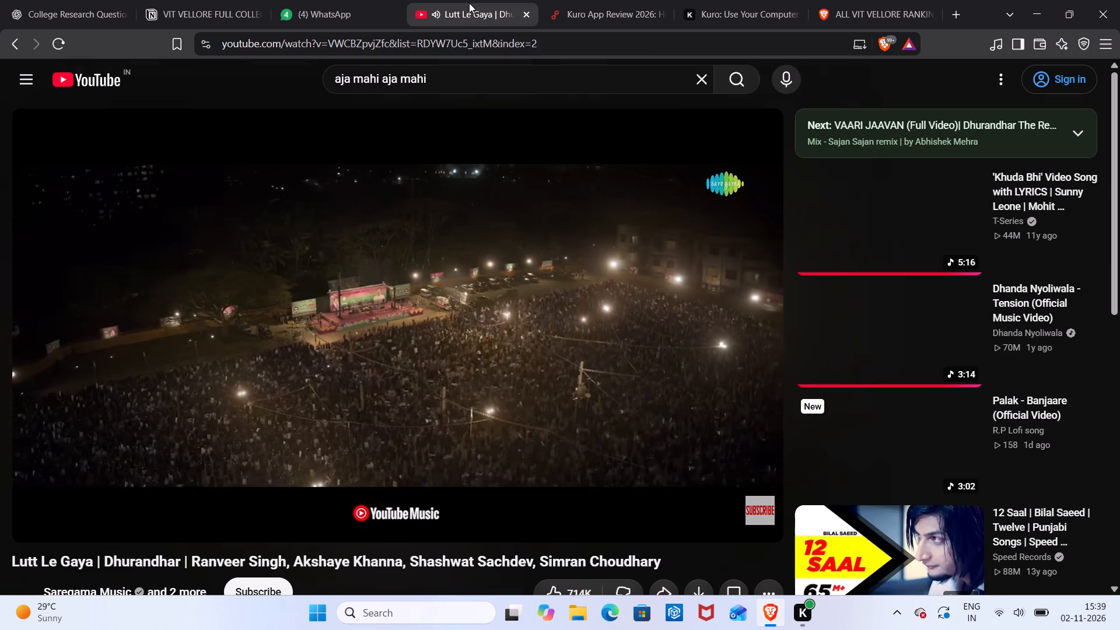
scroll(860, 281, down, 2)
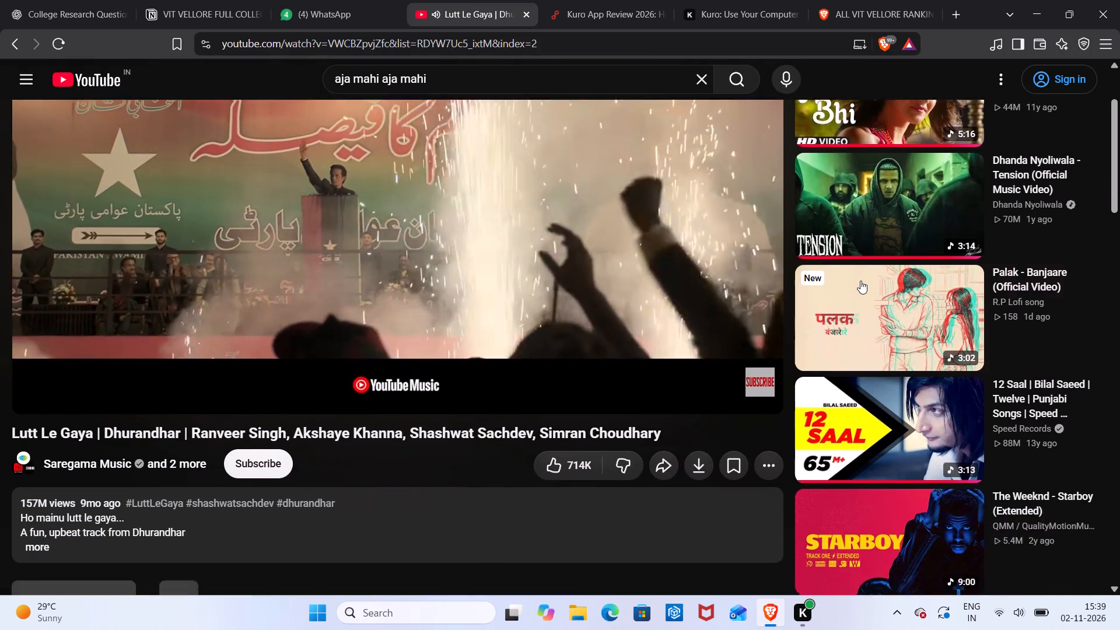
scroll(860, 281, down, 3)
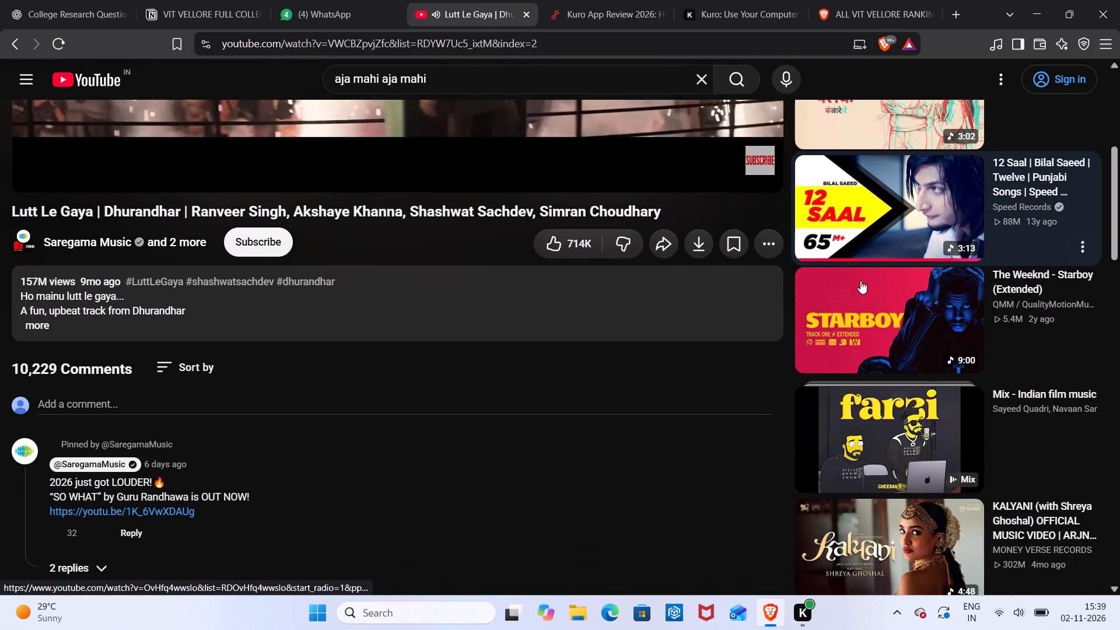
scroll(860, 281, down, 4)
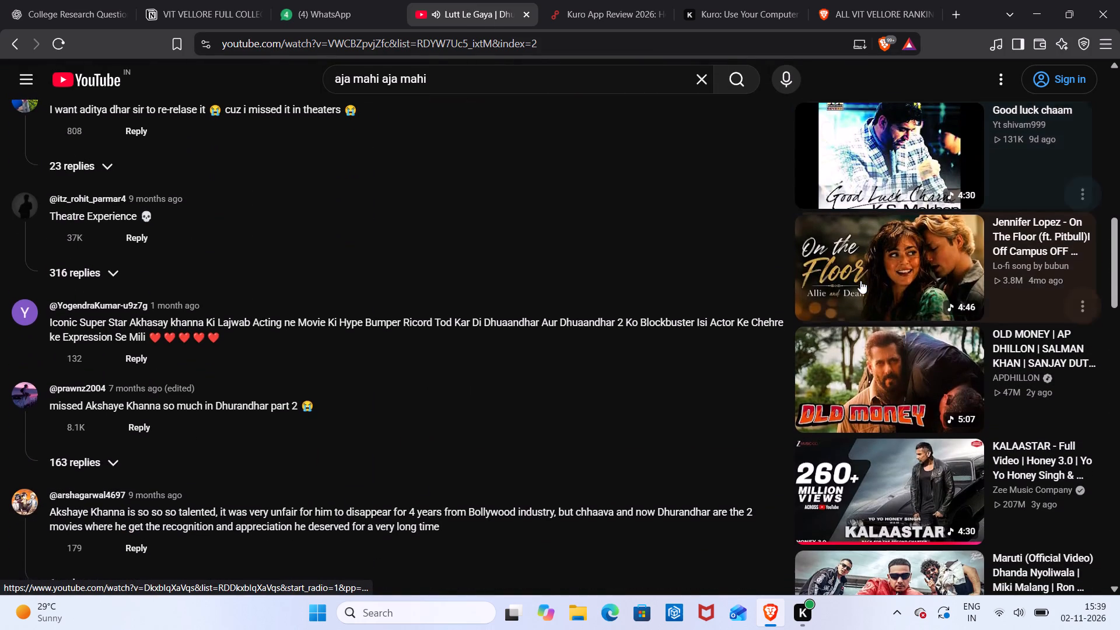
scroll(860, 281, down, 2)
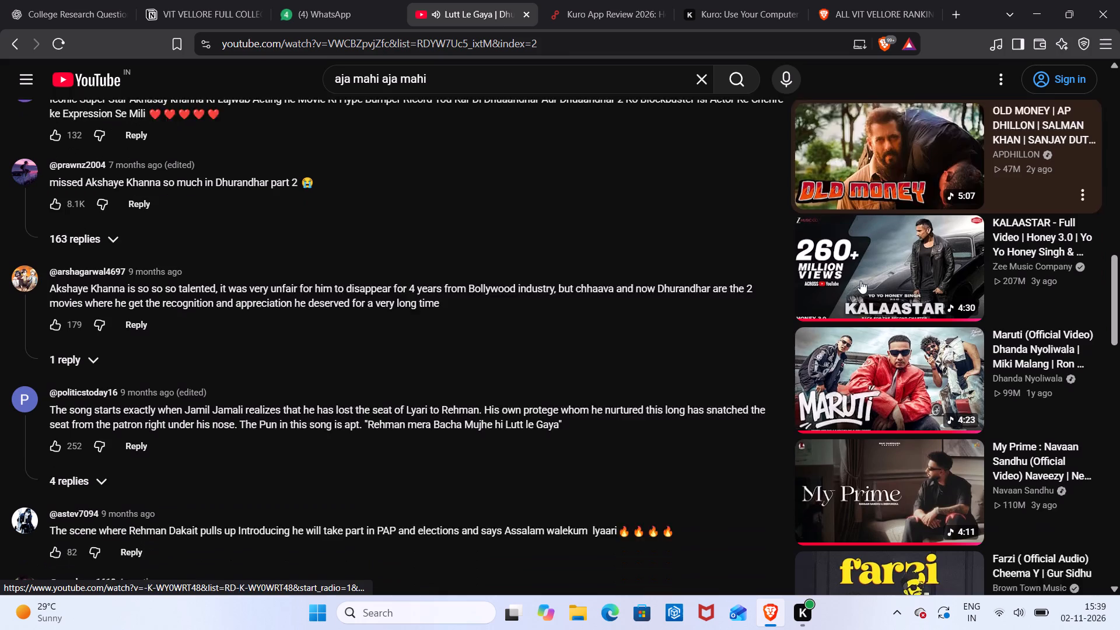
scroll(860, 281, down, 4)
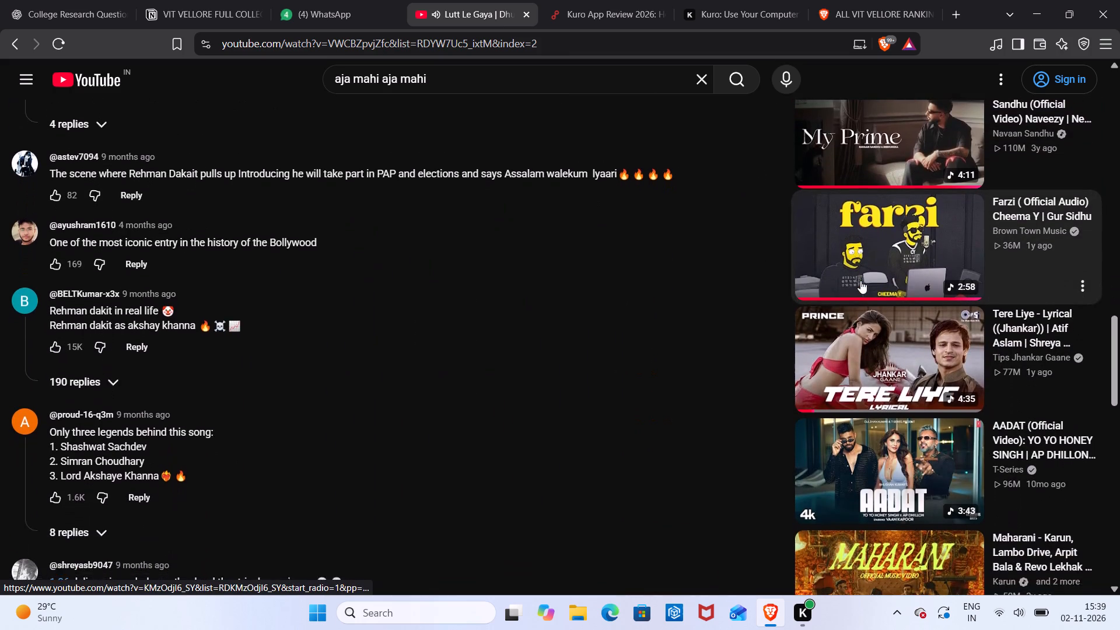
scroll(860, 281, down, 3)
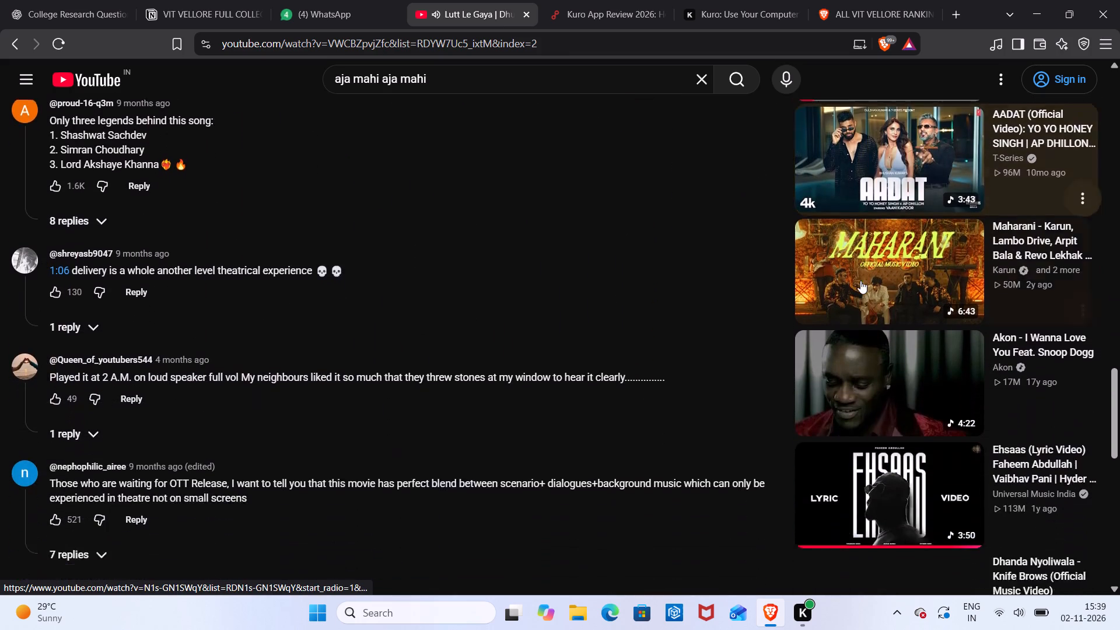
scroll(860, 281, down, 1)
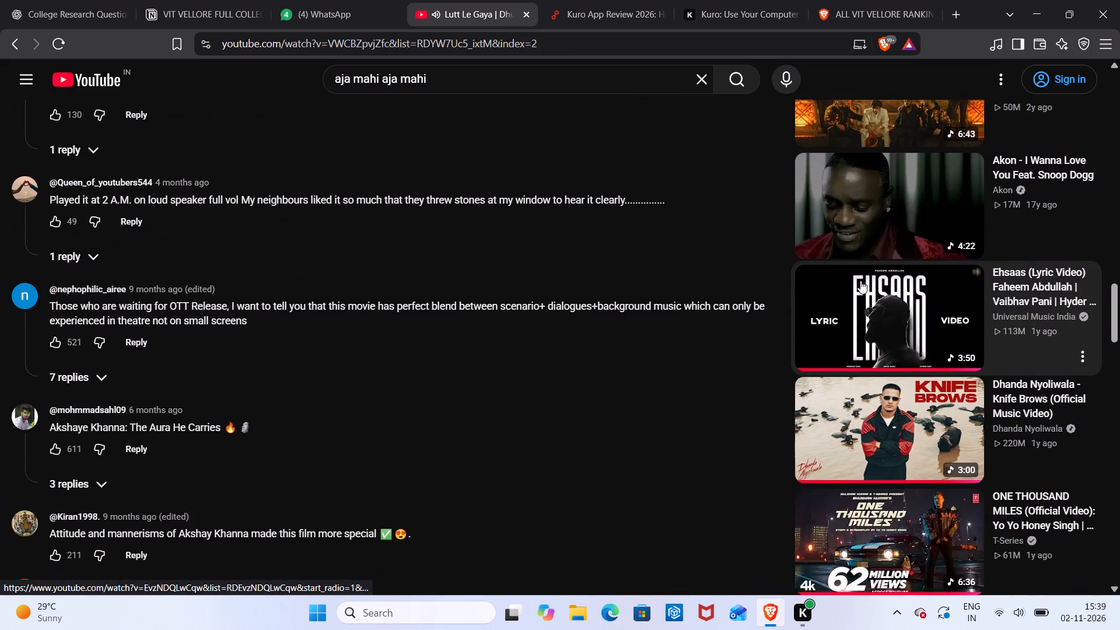
click(860, 281)
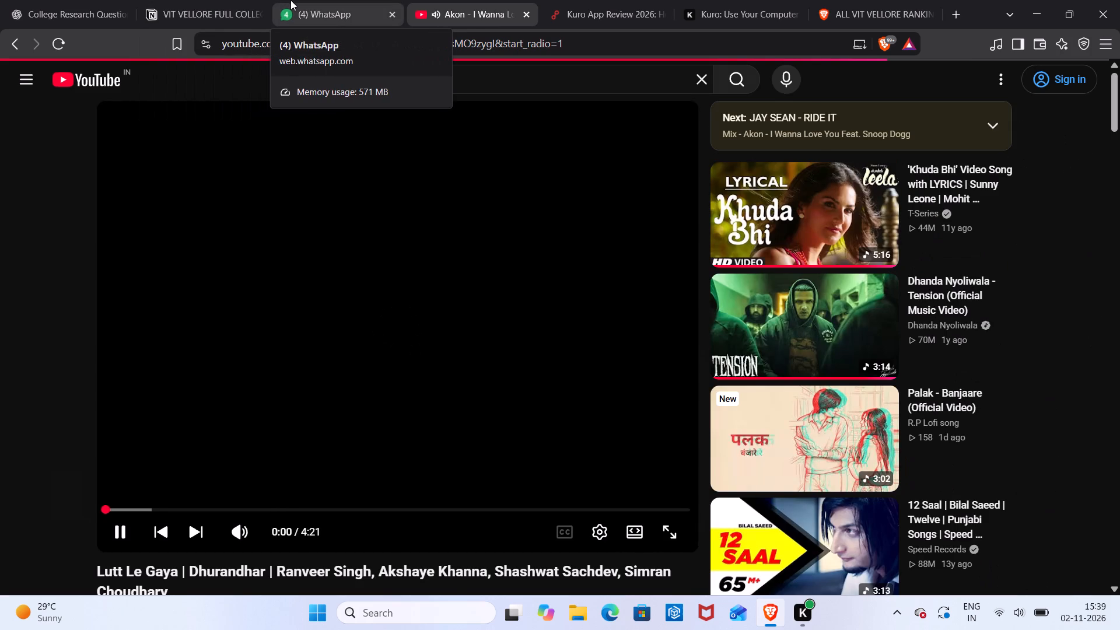
Back in the Notion review page, collapse the "C > Campus Tour & Infrastructure" toggle under CHAPTER 1.
click(208, 0)
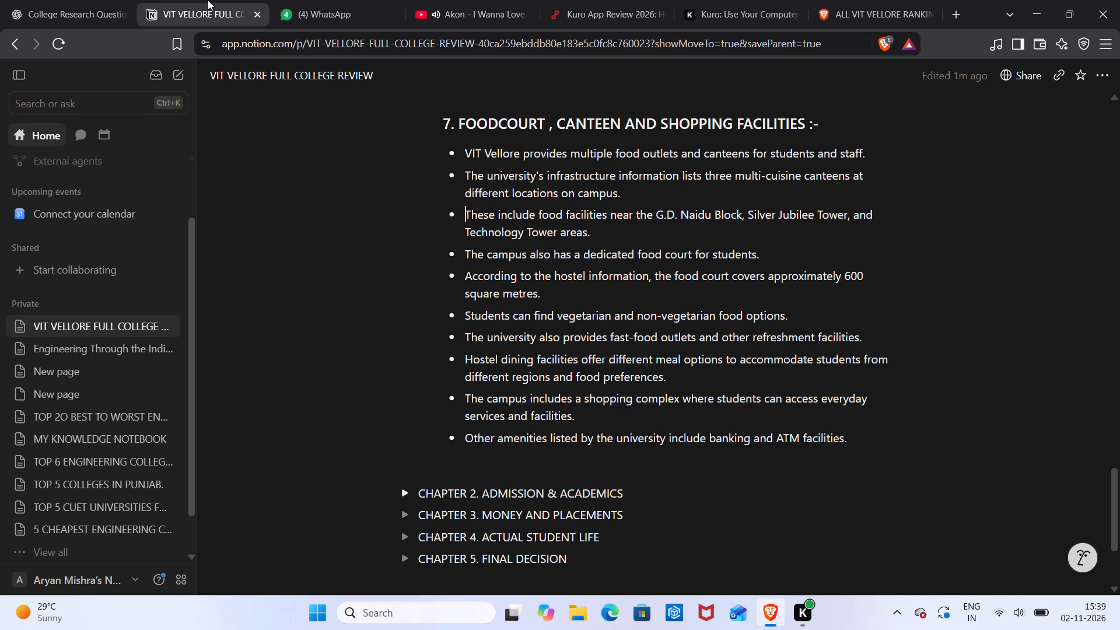
scroll(306, 223, up, 2)
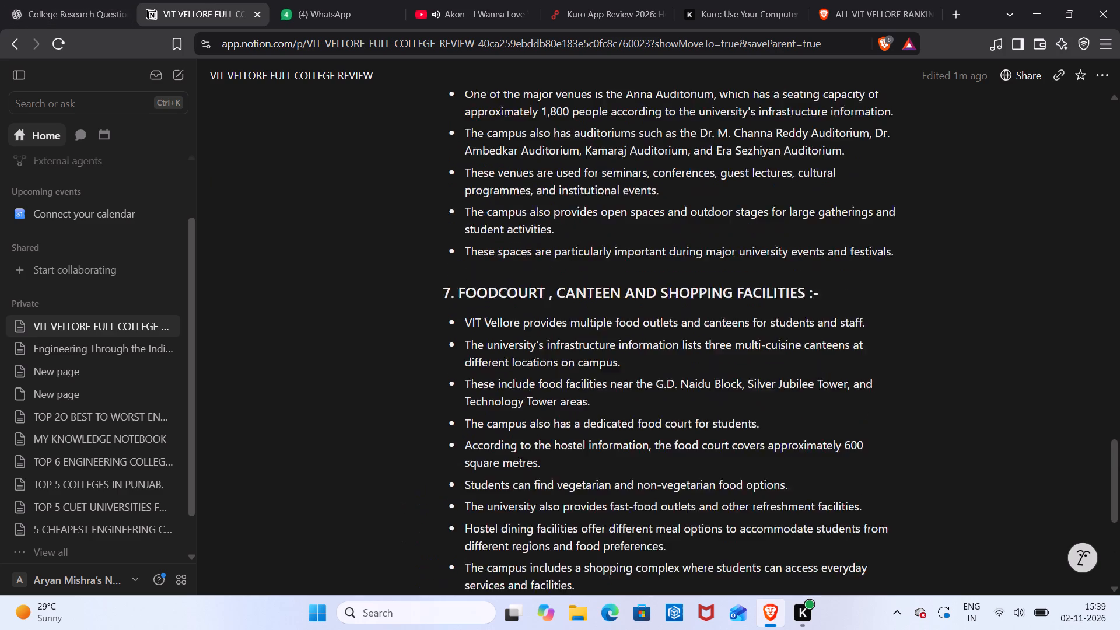
scroll(306, 223, up, 3)
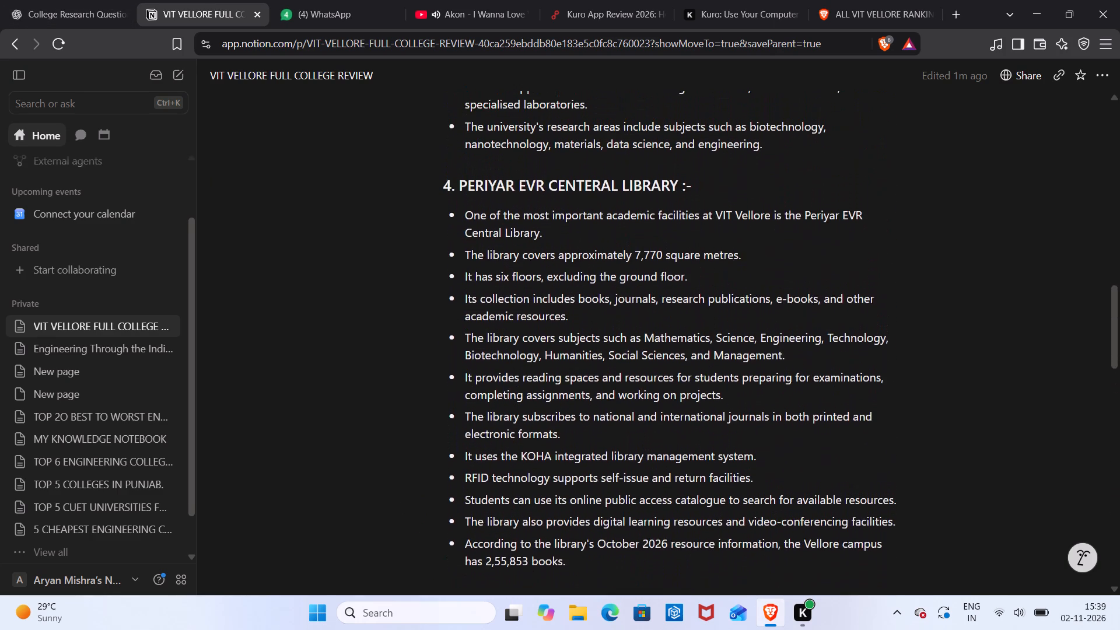
scroll(306, 223, up, 1)
scroll(306, 223, down, 4)
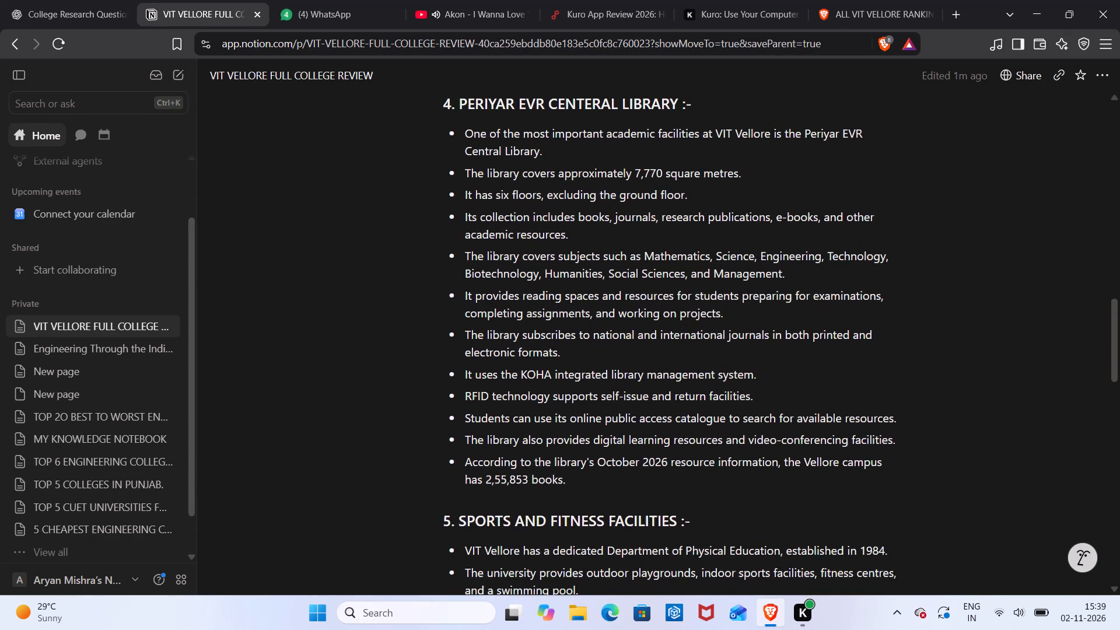
scroll(306, 223, up, 5)
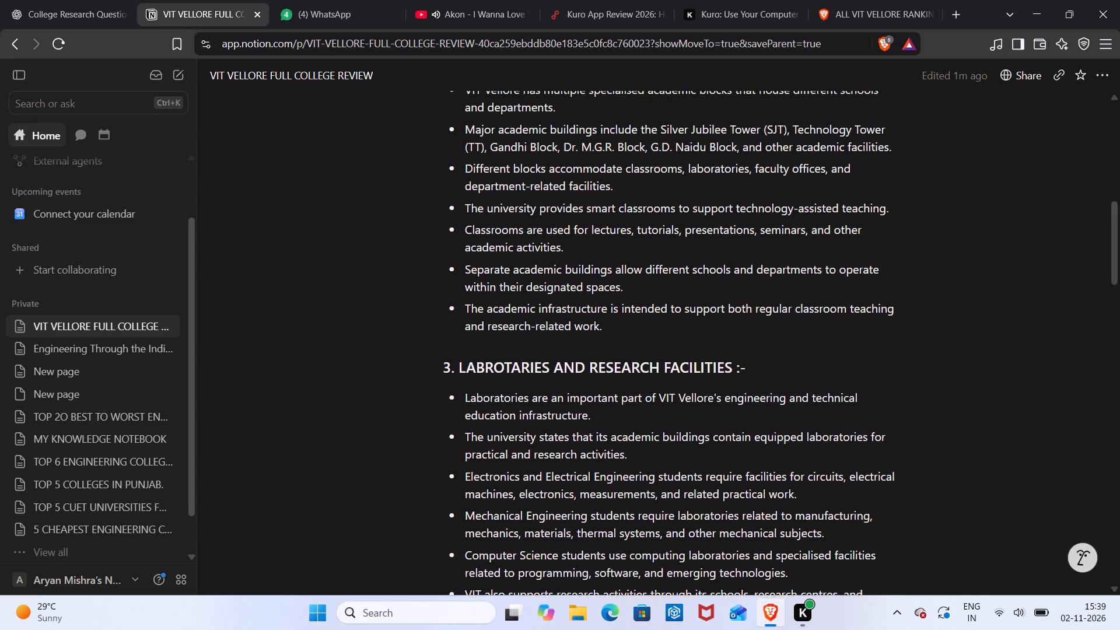
scroll(306, 223, up, 1)
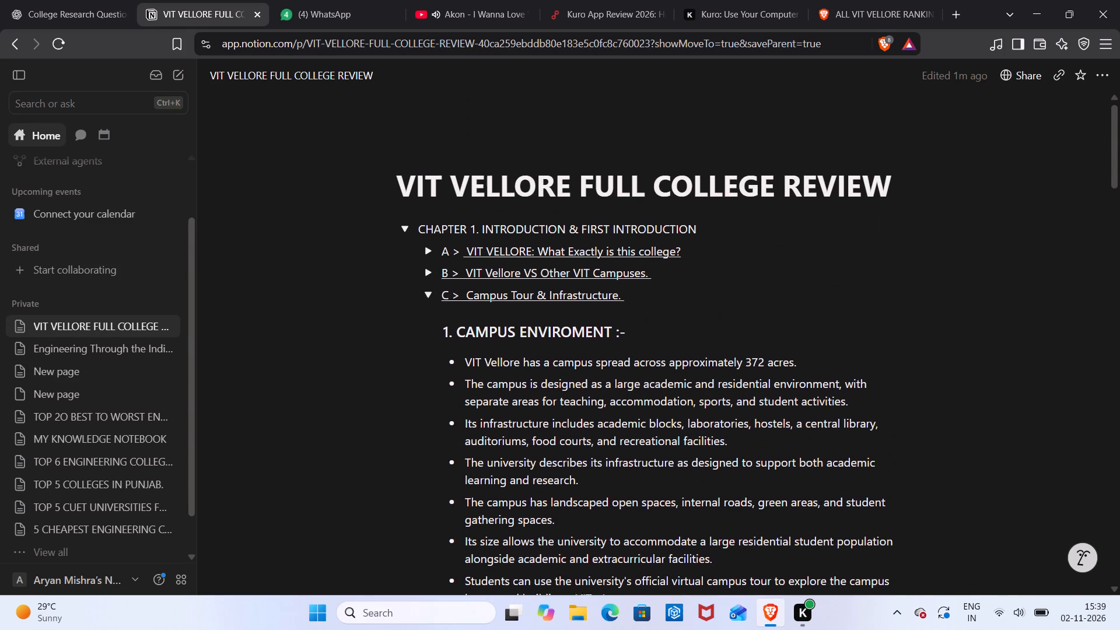
scroll(306, 223, up, 1)
click(430, 301)
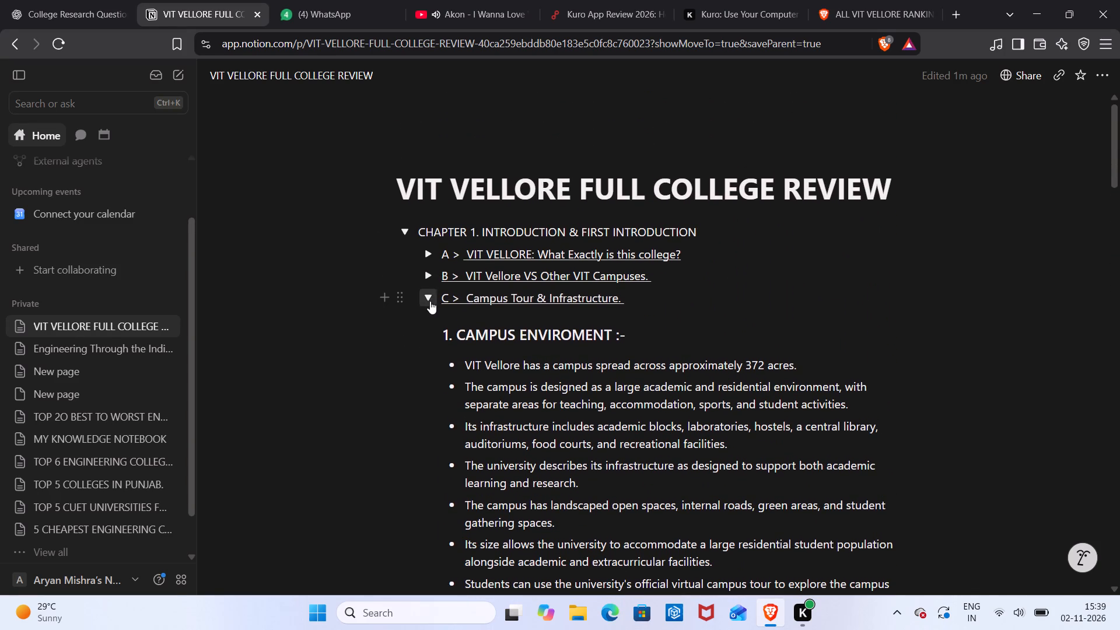